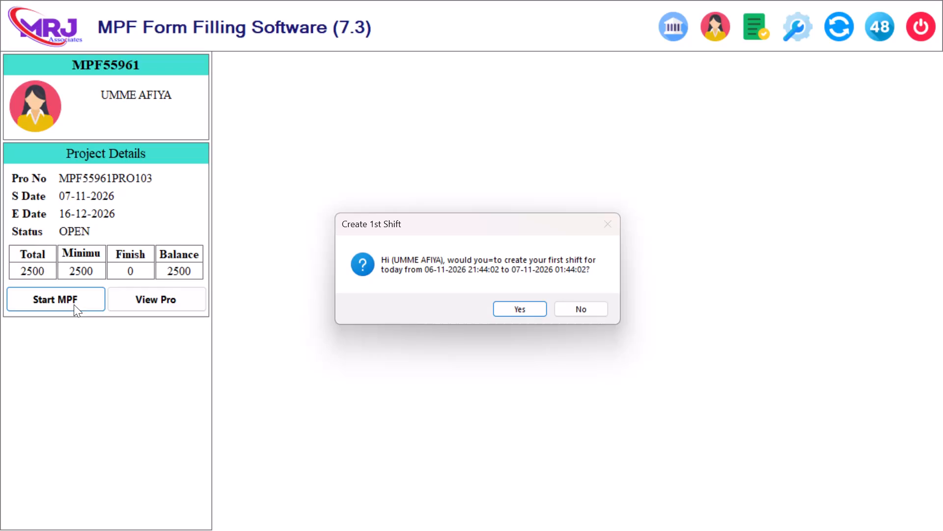
Create today's first shift, acknowledge the response, and return to the form filling software.
left_click(520, 303)
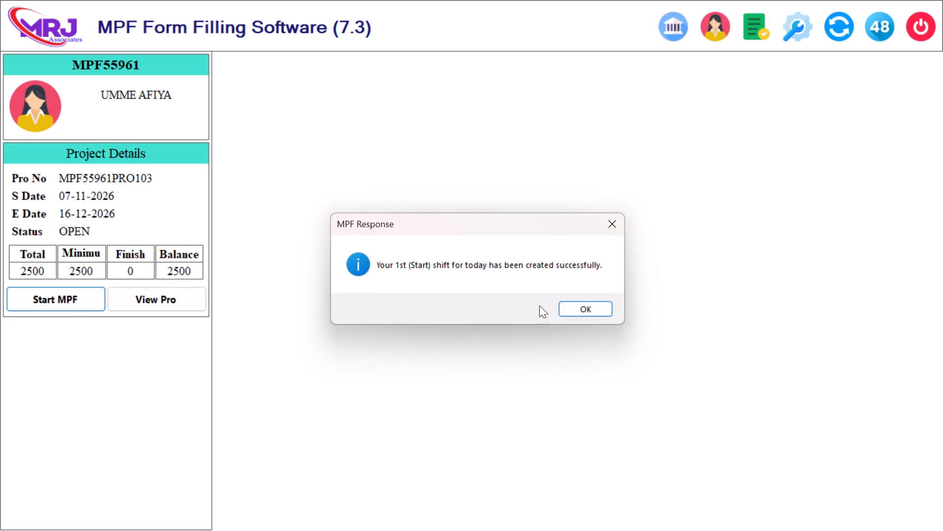
left_click(593, 304)
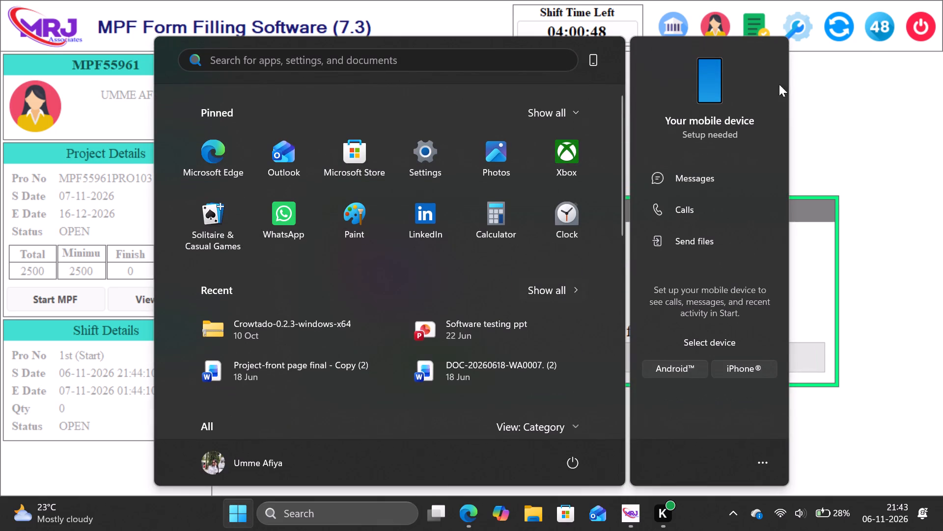
left_click(863, 79)
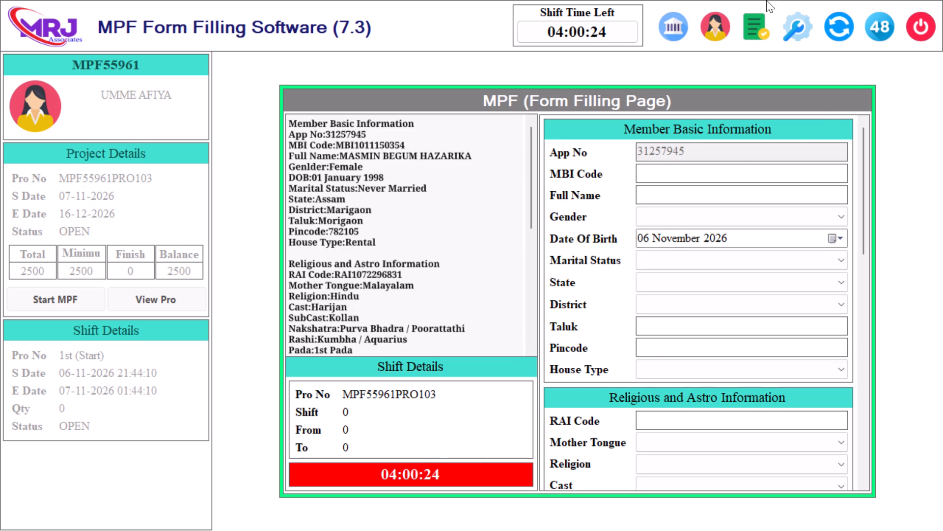
Enter the member's MBI code in Member Basic Information as given in the source record.
left_click(733, 166)
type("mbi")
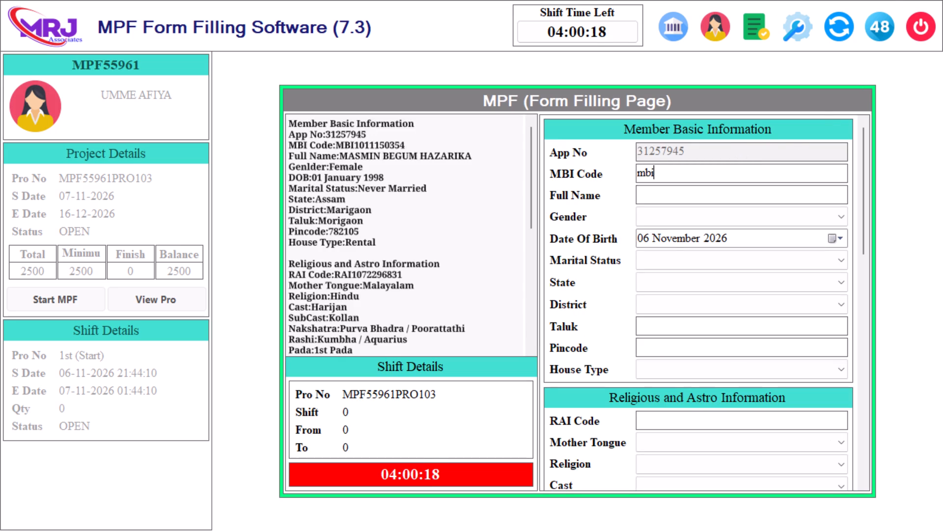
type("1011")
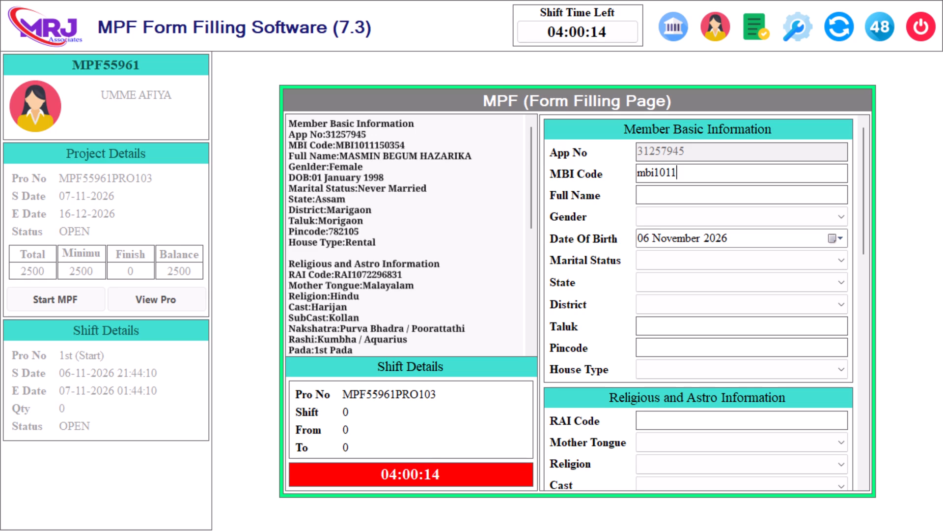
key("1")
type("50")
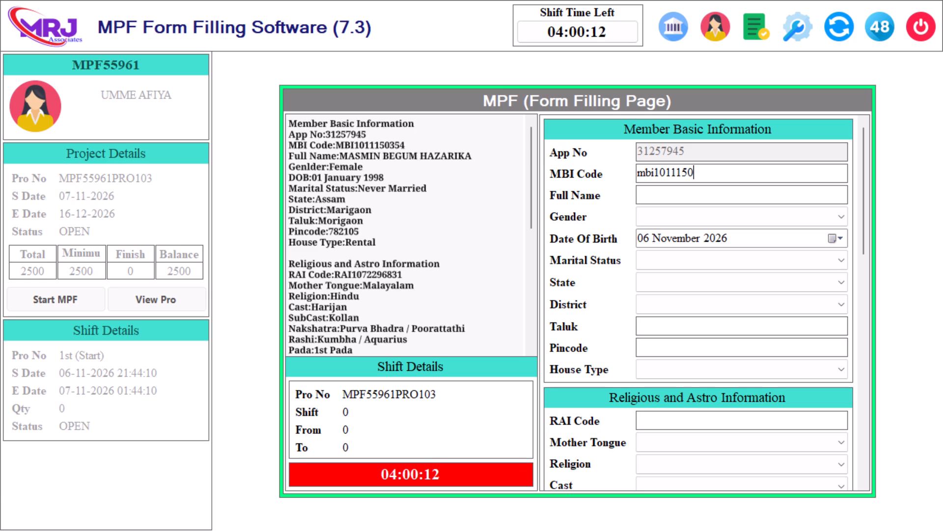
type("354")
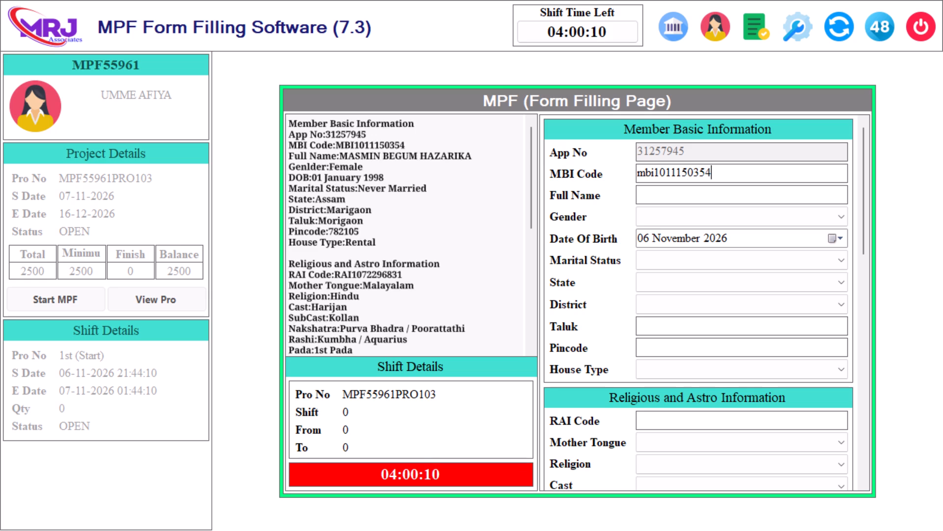
Enter the member's full name in Member Basic Information as given in the source record.
left_click(758, 196)
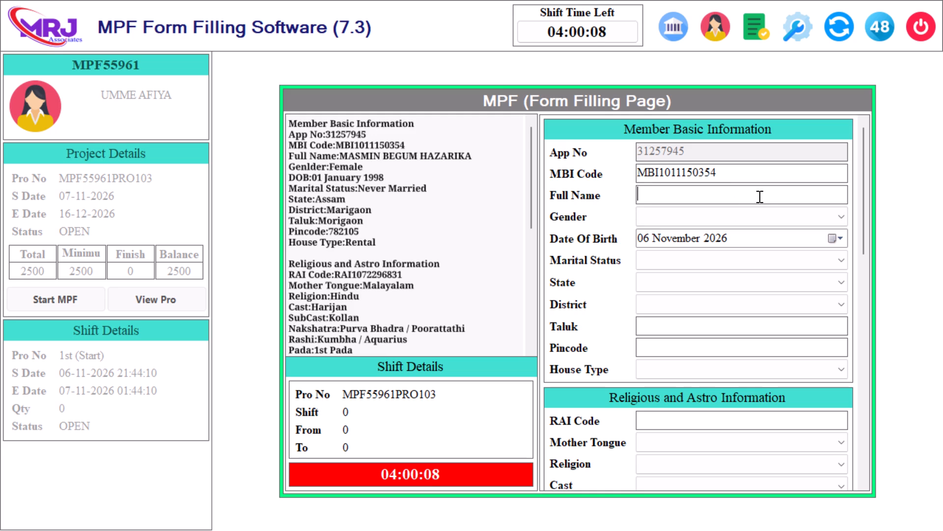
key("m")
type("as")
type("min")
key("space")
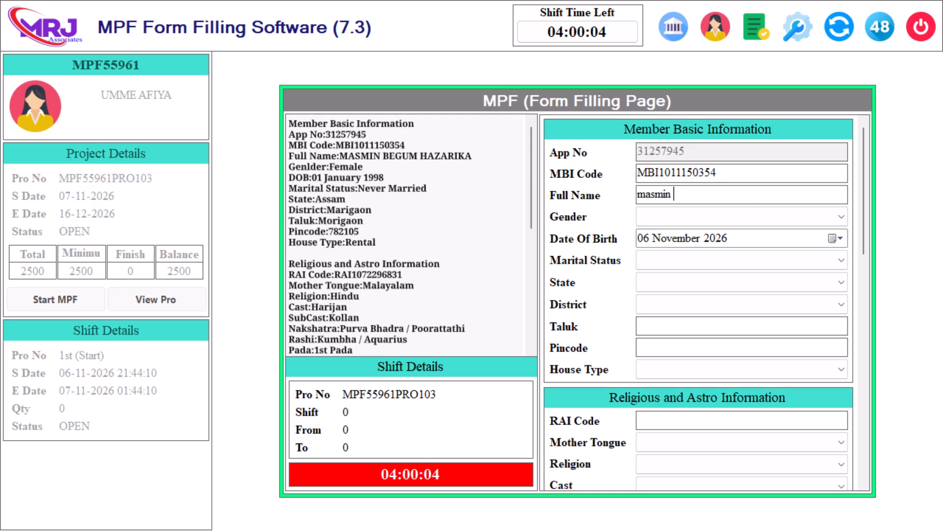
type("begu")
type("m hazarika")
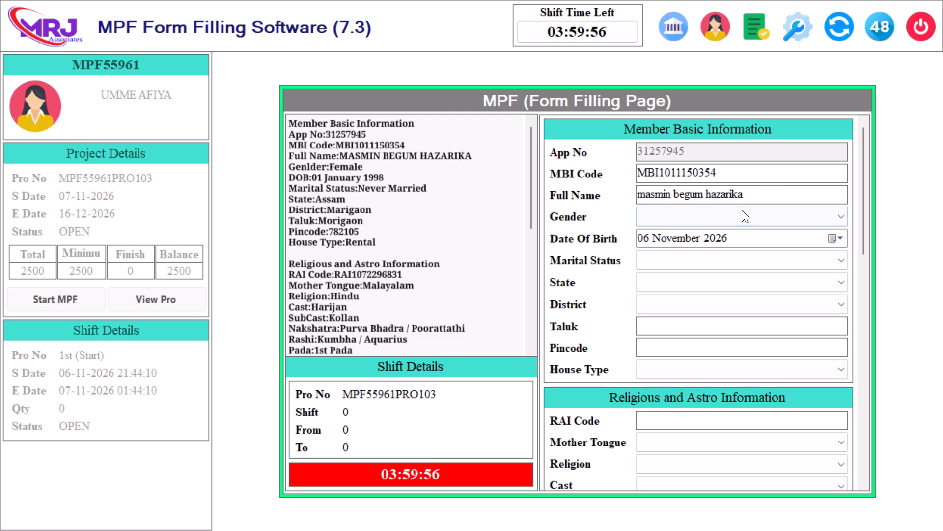
Set the gender to Female and enter the member's date of birth from the source record.
left_click(739, 210)
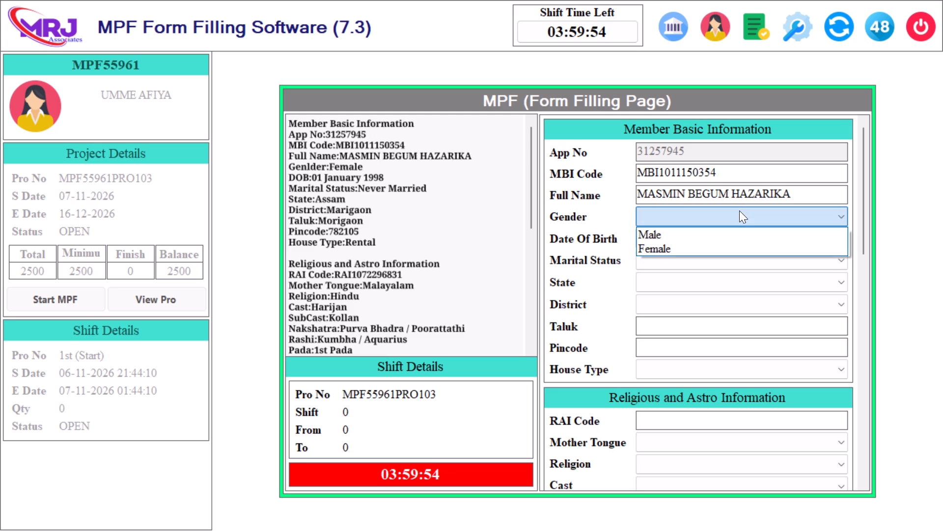
left_click(653, 242)
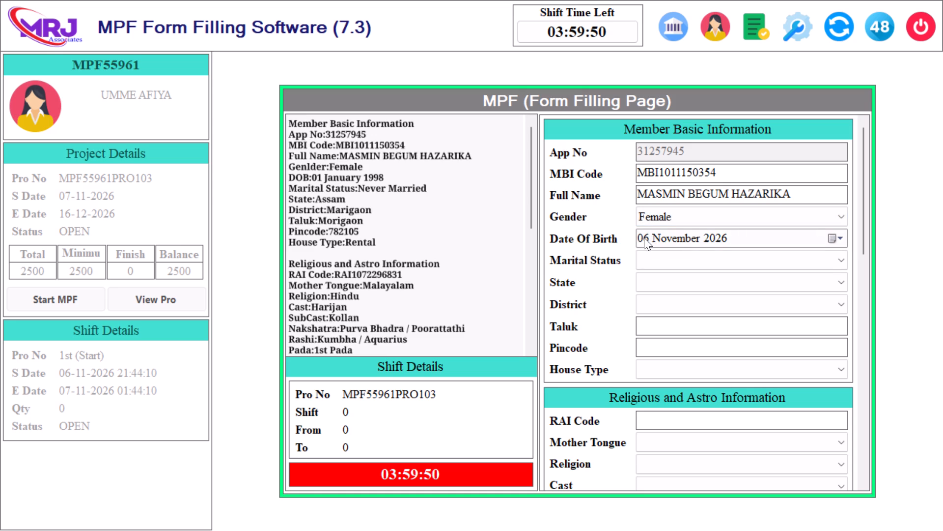
left_click(643, 238)
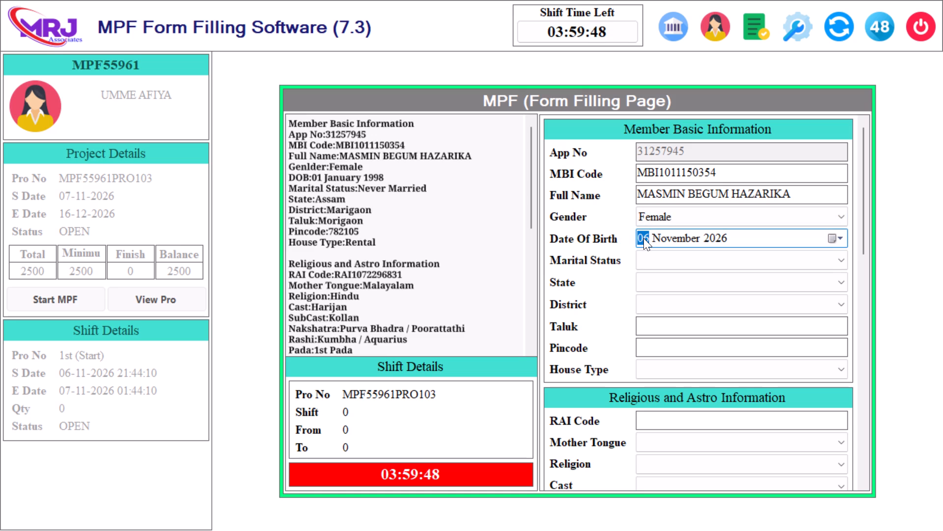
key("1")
key("Right")
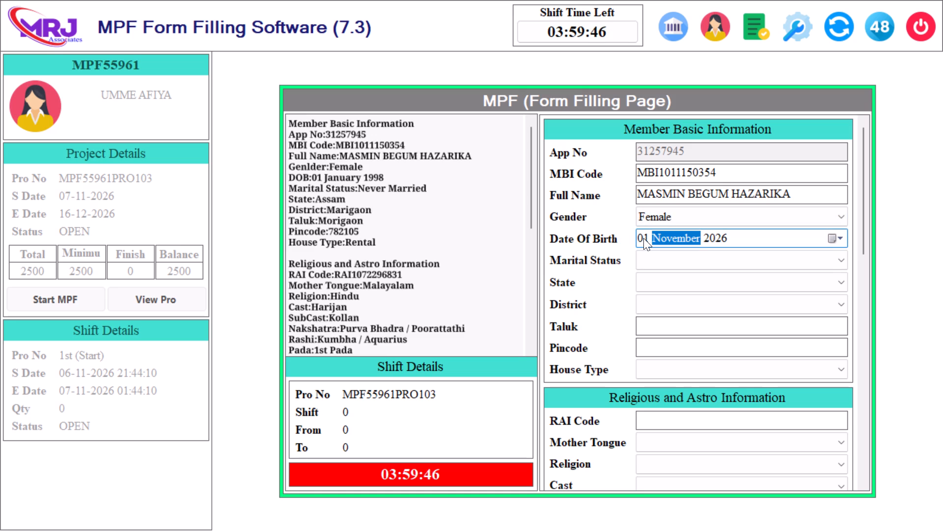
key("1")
key("Right")
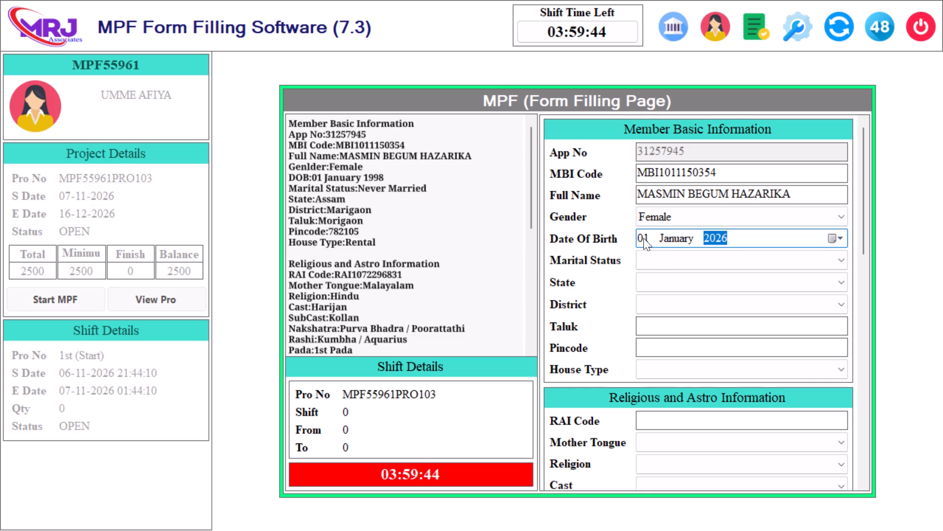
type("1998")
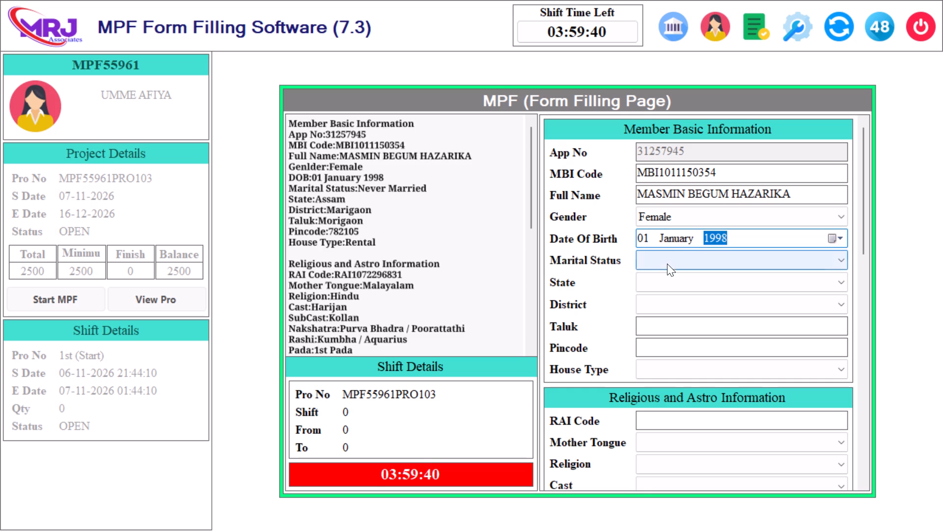
Set the marital status to Never Married and the state to Assam.
left_click(667, 266)
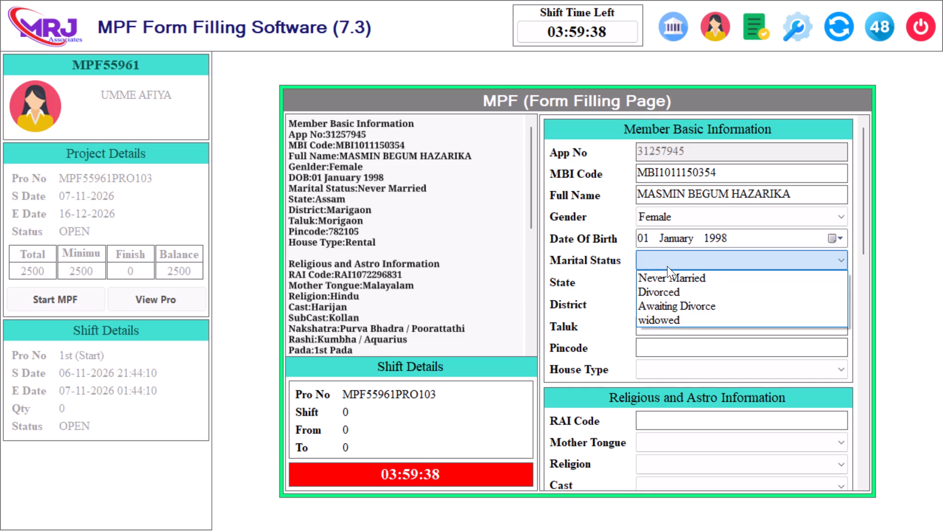
left_click(666, 281)
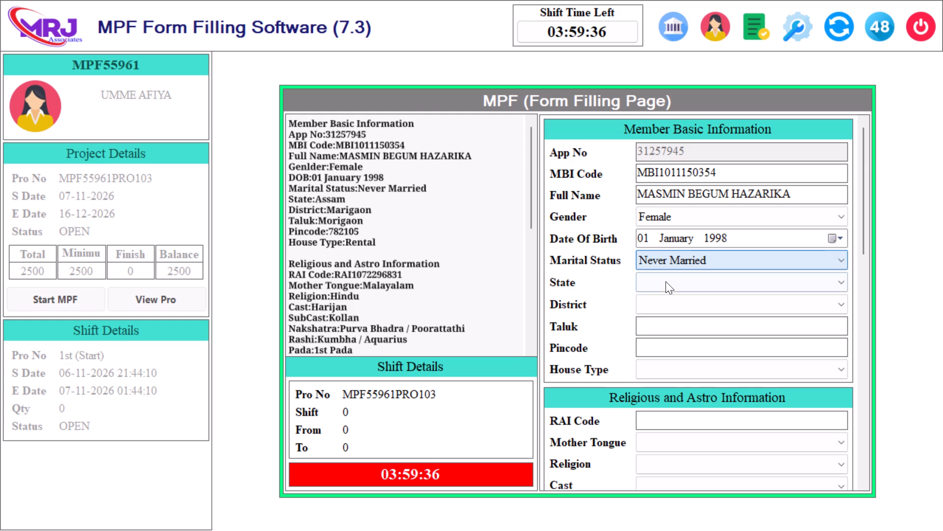
left_click(666, 281)
left_click(650, 347)
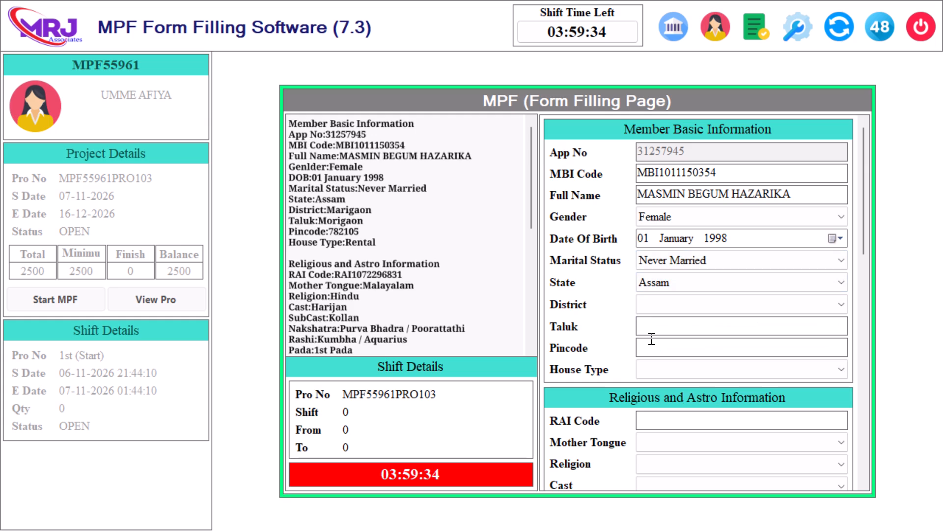
Set the member's district to Marigaon.
left_click(646, 305)
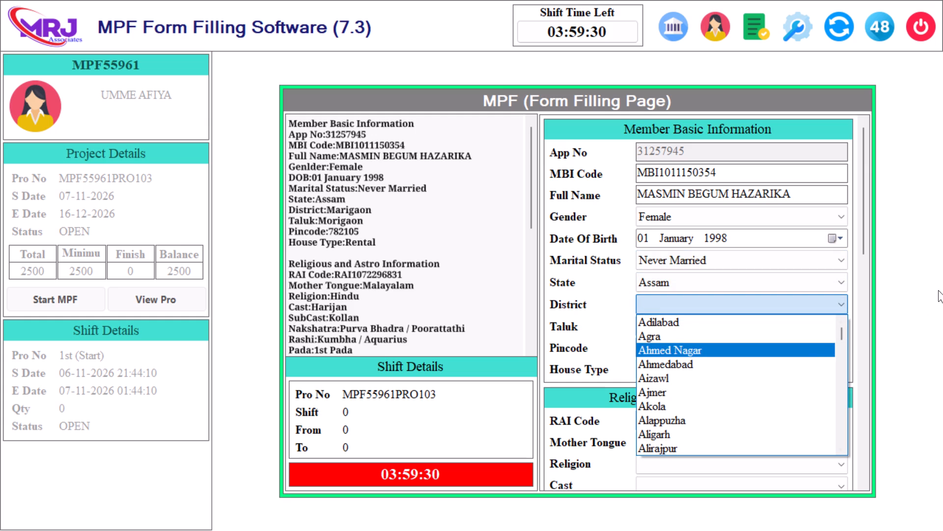
left_click(843, 336)
left_click_drag(843, 336, 848, 361)
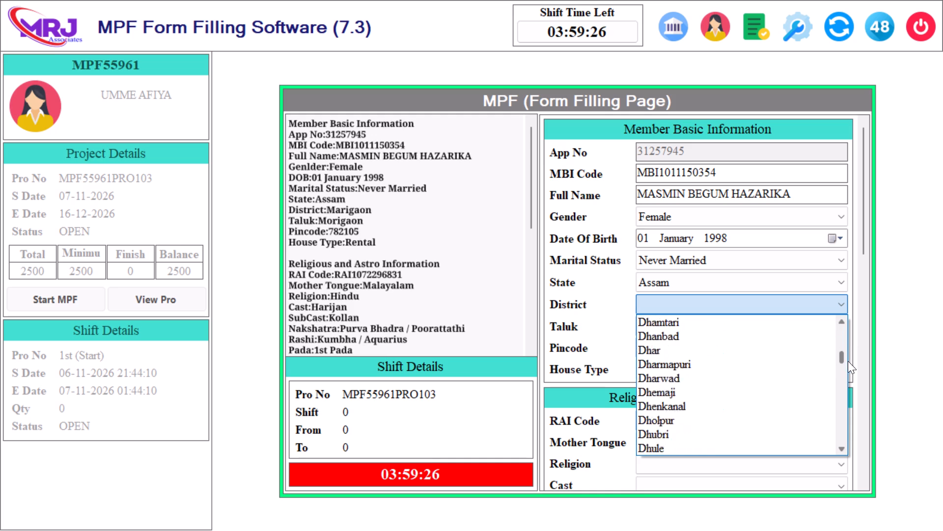
left_click_drag(848, 361, 855, 375)
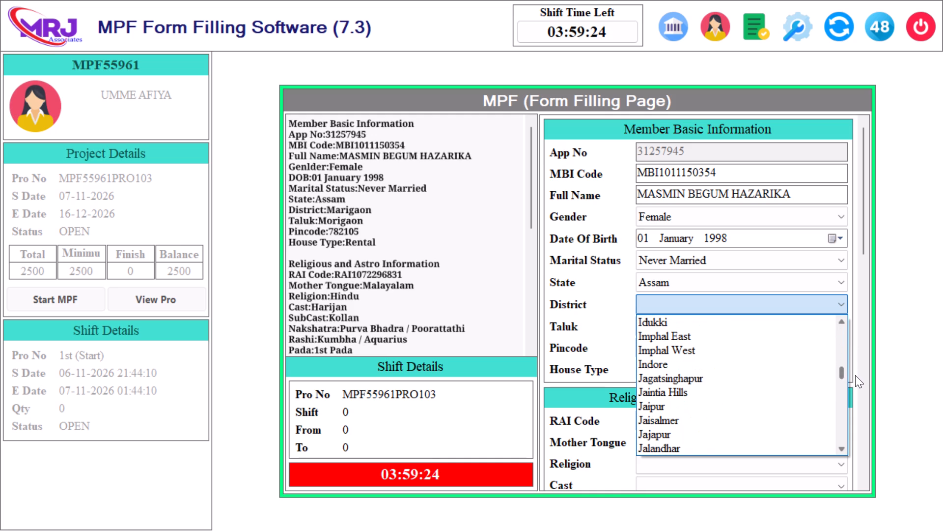
left_click_drag(855, 375, 856, 383)
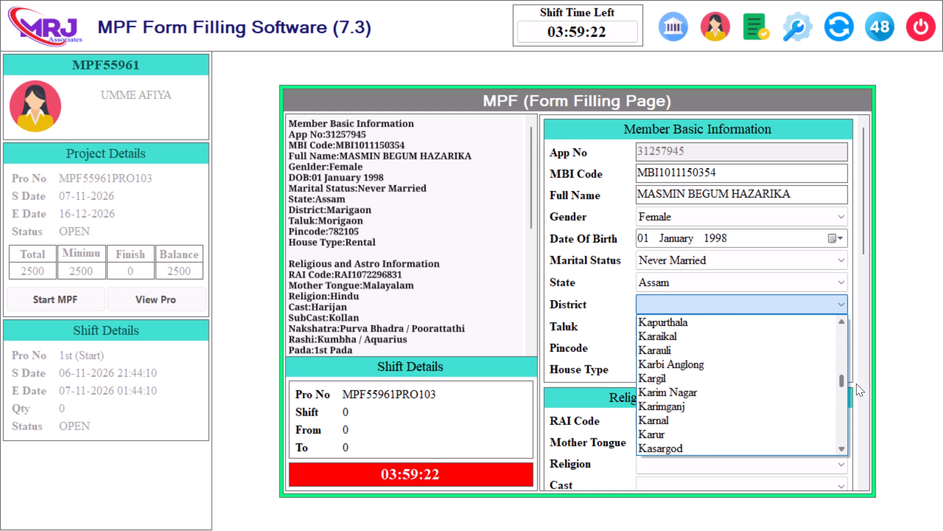
left_click_drag(856, 383, 859, 395)
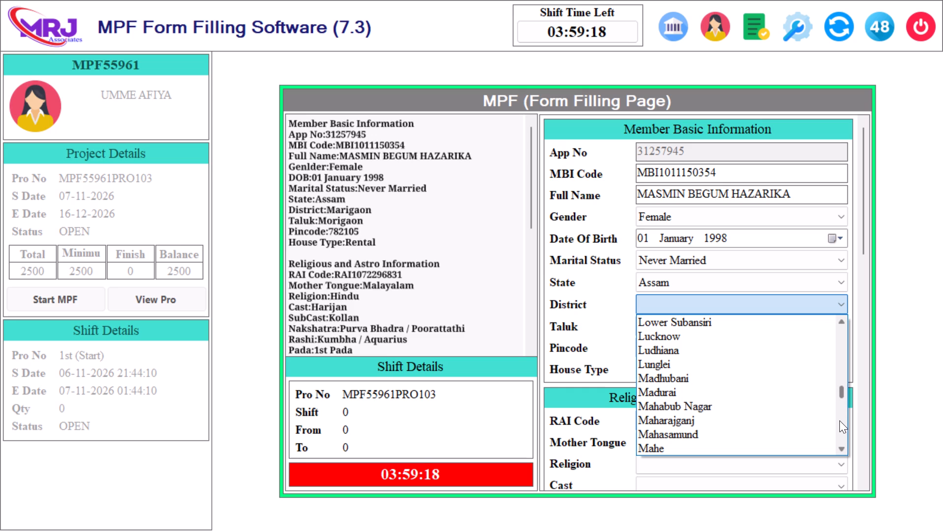
left_click(841, 416)
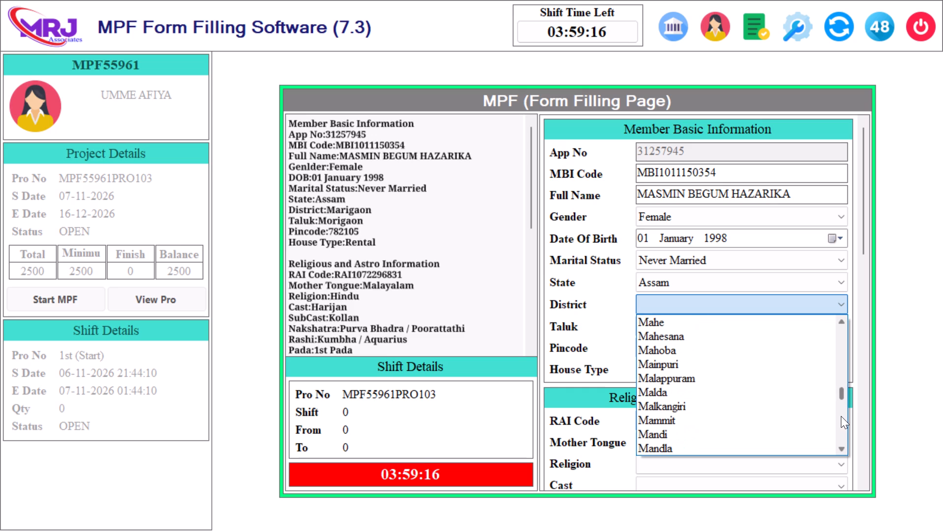
left_click(841, 416)
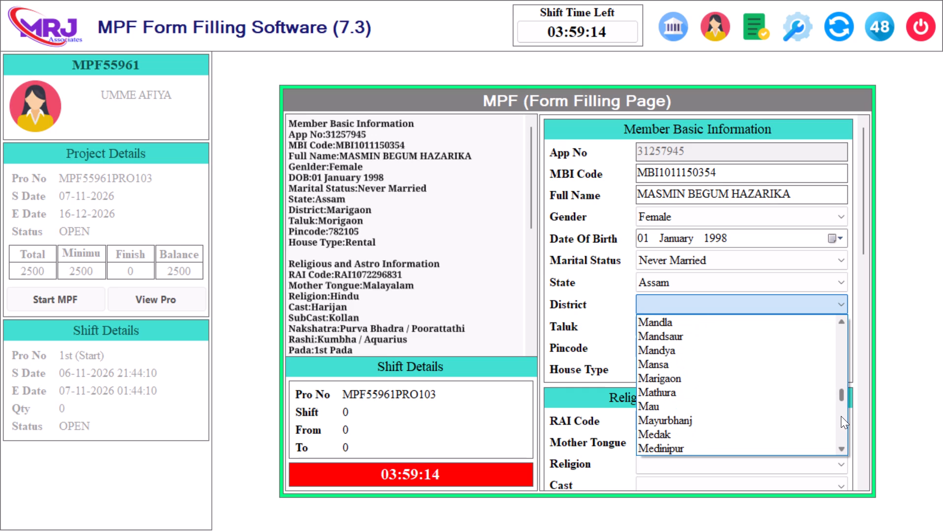
left_click(725, 384)
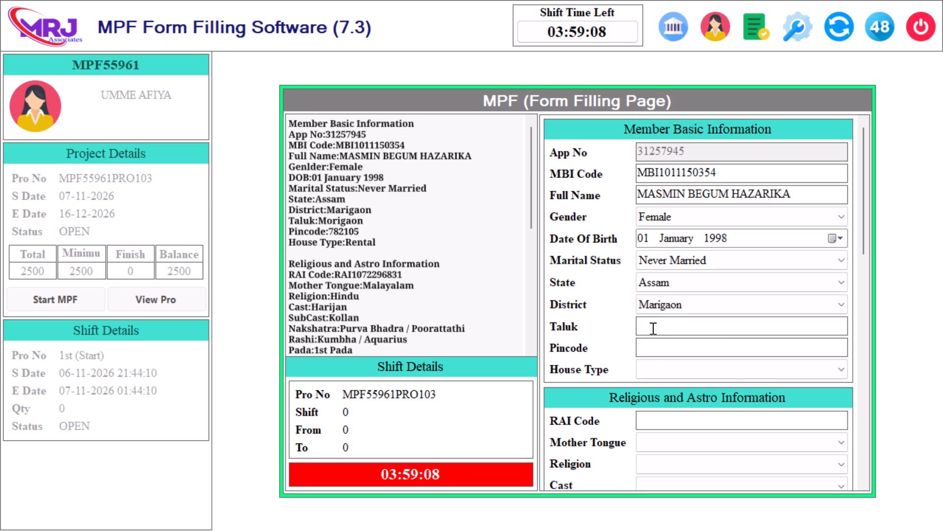
Enter Morigaon as the member's taluk in Member Basic Information.
left_click(652, 327)
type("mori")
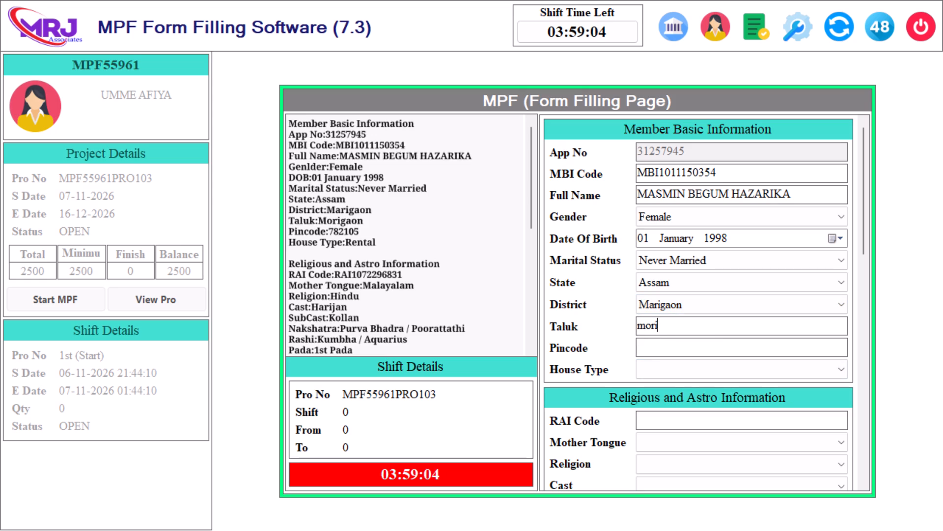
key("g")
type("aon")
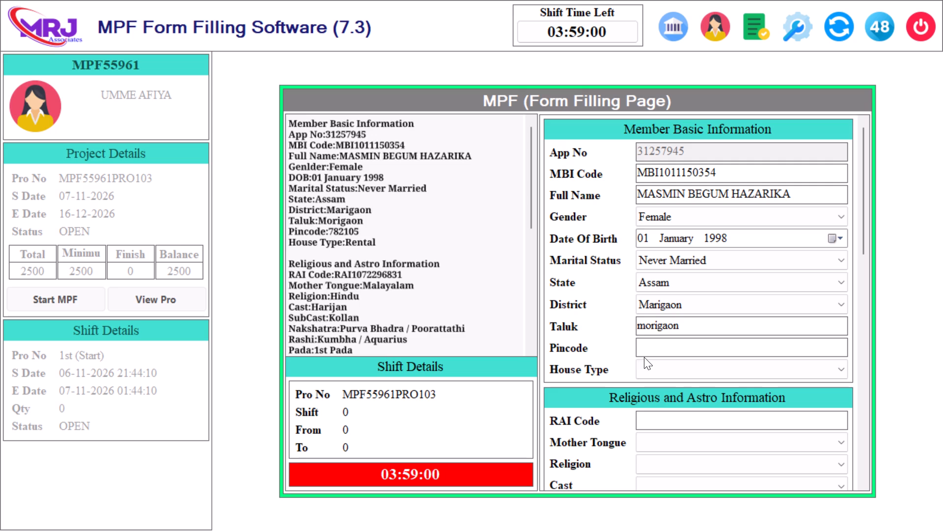
Enter the member's pincode from the source record and set the house type to Rental.
left_click(646, 352)
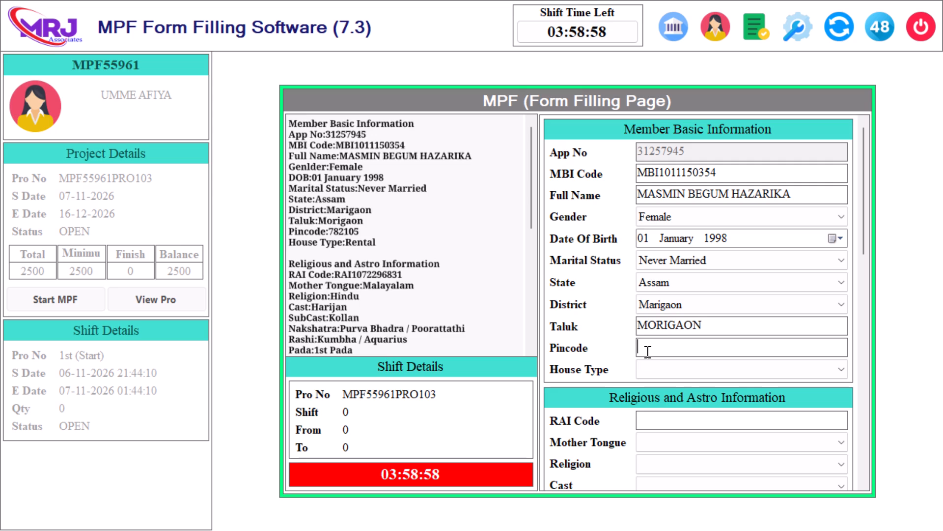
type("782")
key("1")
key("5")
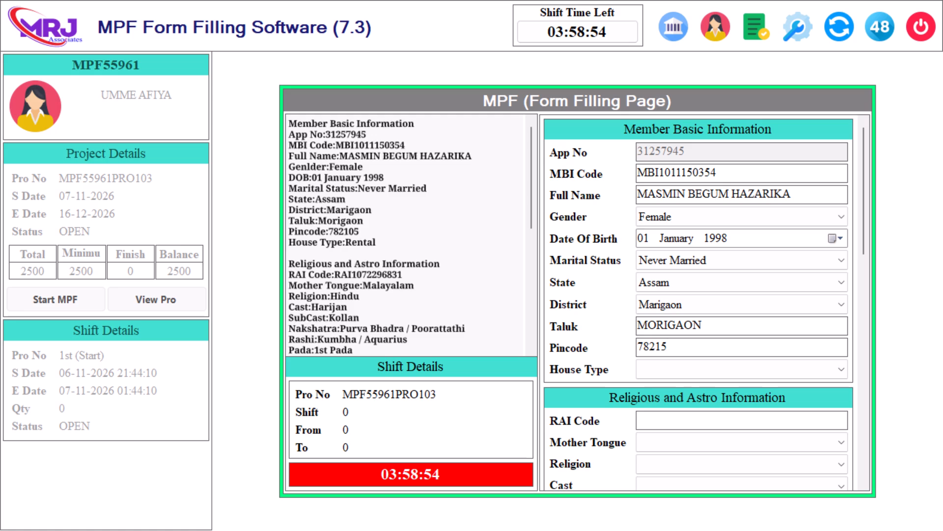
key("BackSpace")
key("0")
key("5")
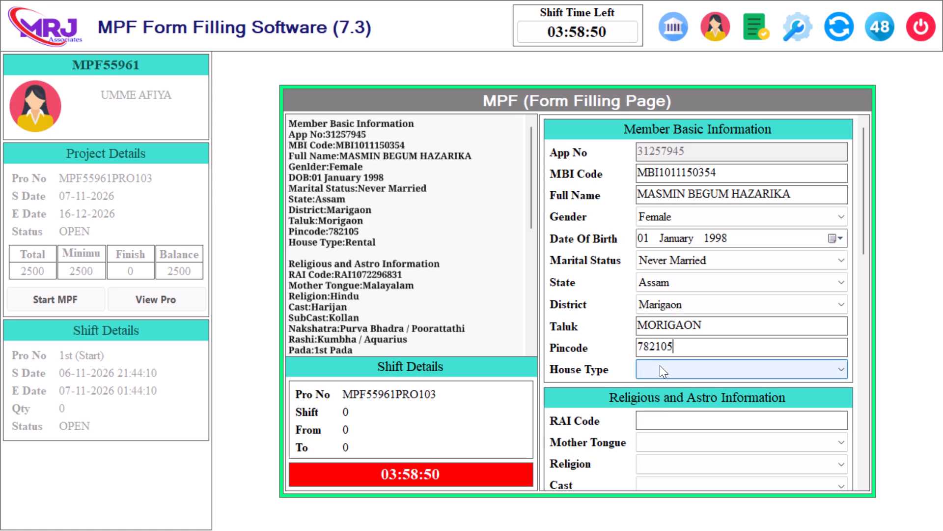
left_click(660, 365)
left_click(647, 399)
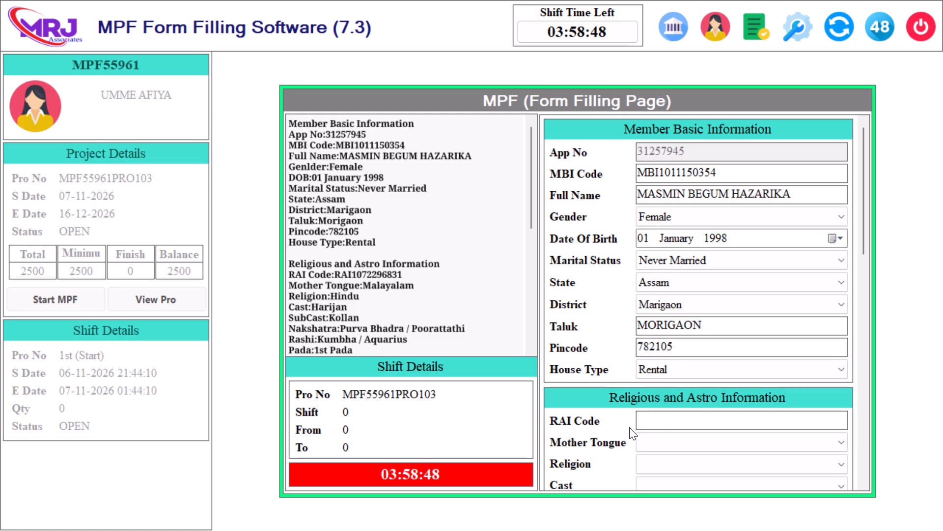
Enter the member's RAI code from the source record in Religious and Astro Information.
left_click(647, 423)
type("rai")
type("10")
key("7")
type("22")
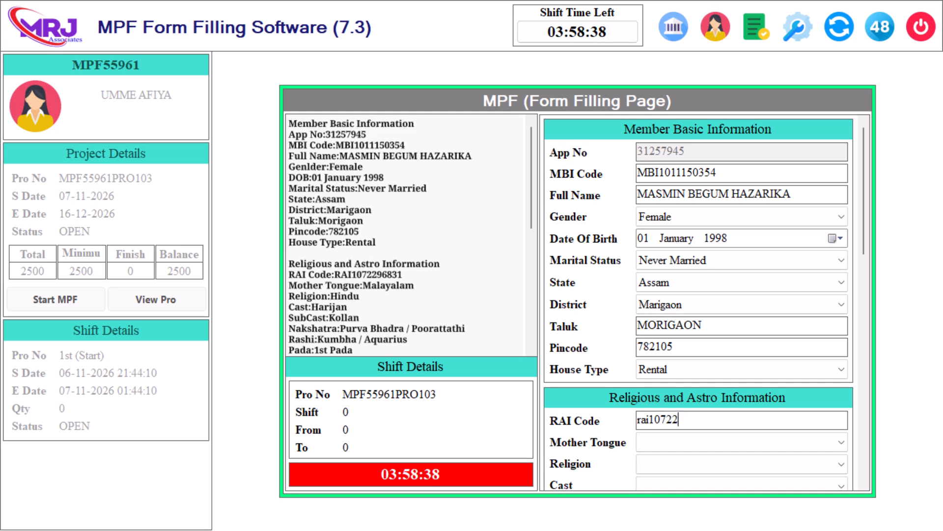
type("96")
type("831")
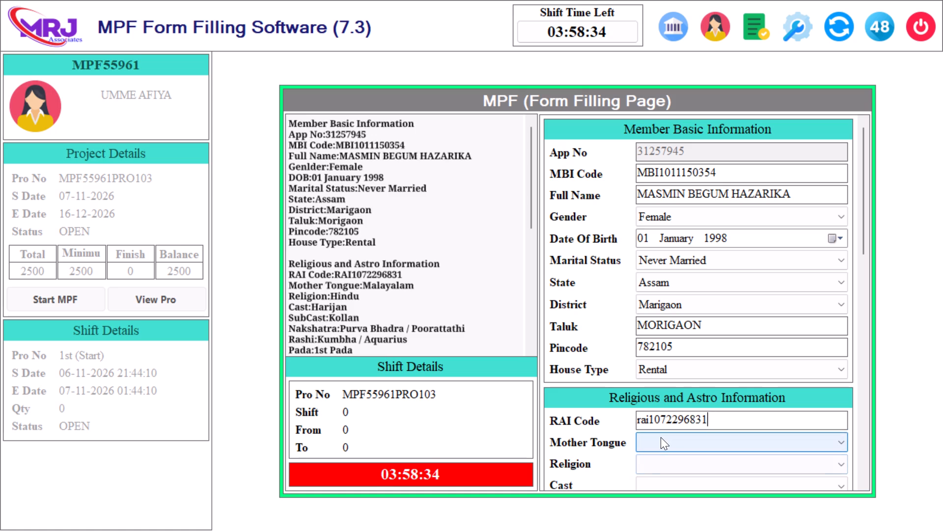
Set the member's mother tongue to Malayalam and religion to Hindu.
left_click(661, 437)
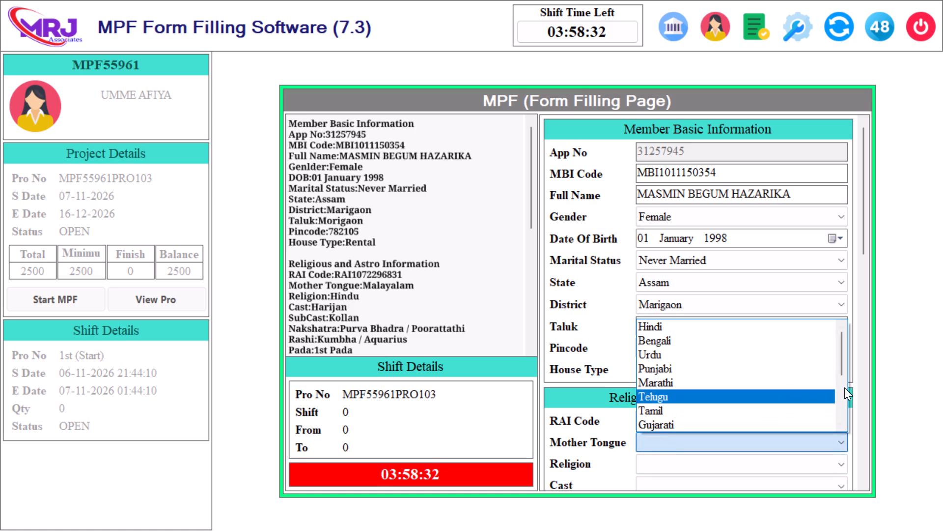
left_click(838, 395)
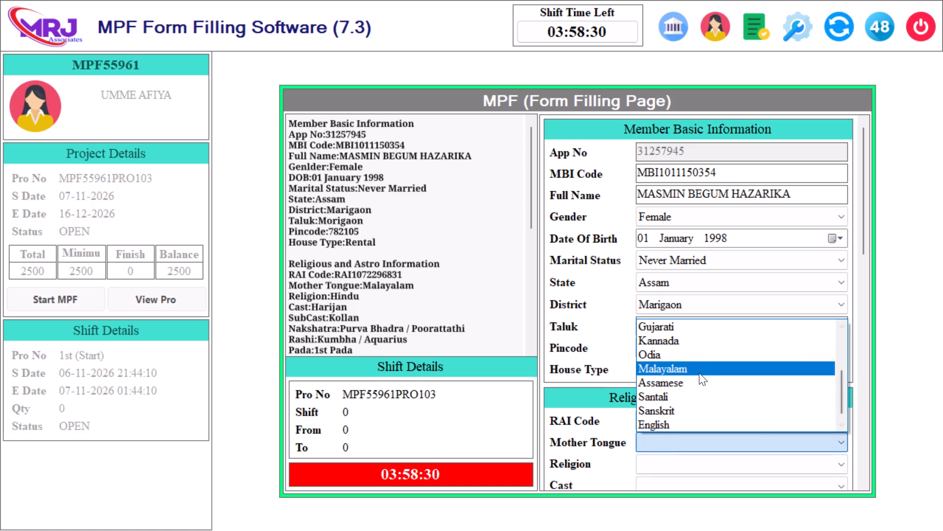
left_click(699, 374)
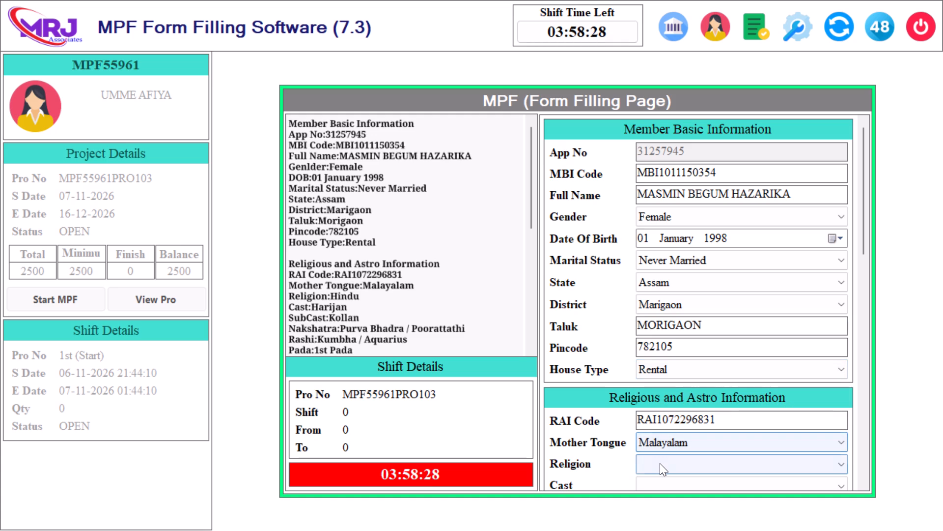
left_click(660, 463)
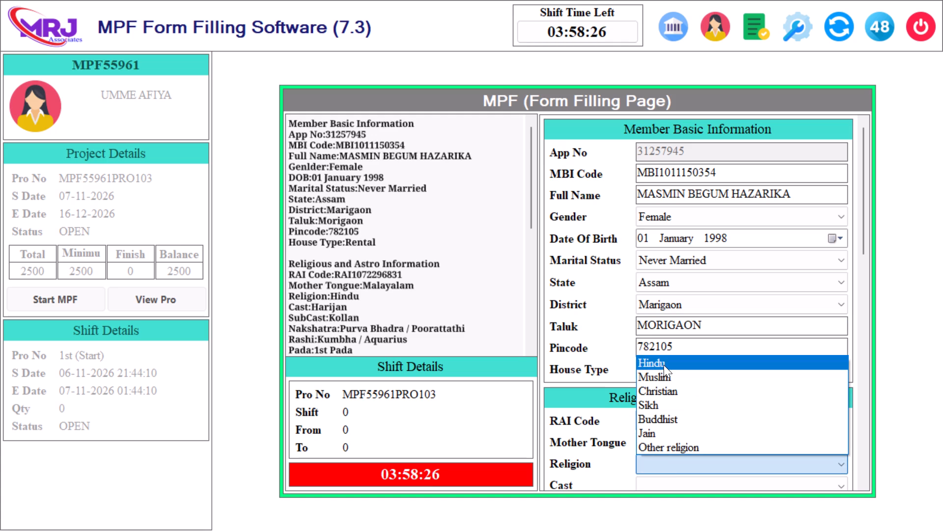
left_click(664, 365)
Set the member's cast to Harijan in Religious and Astro Information.
left_click(865, 224)
left_click_drag(865, 224, 865, 266)
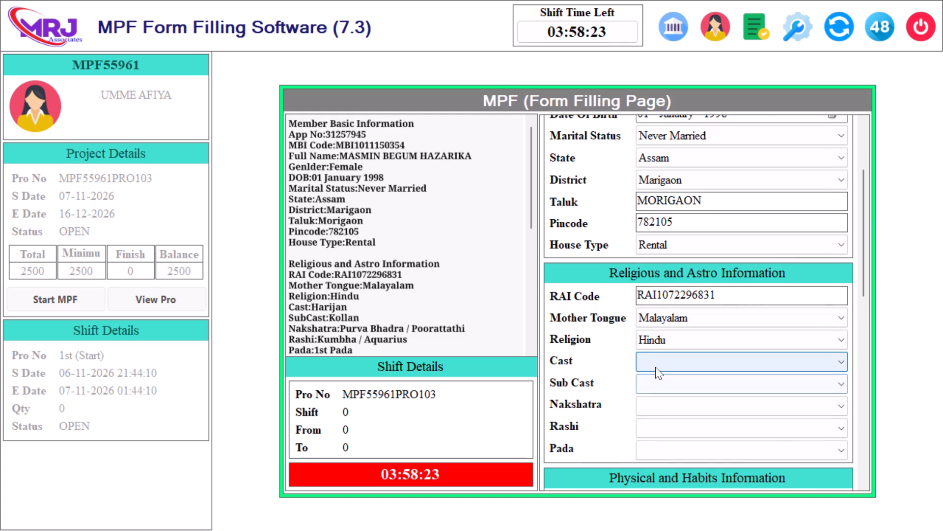
left_click(657, 358)
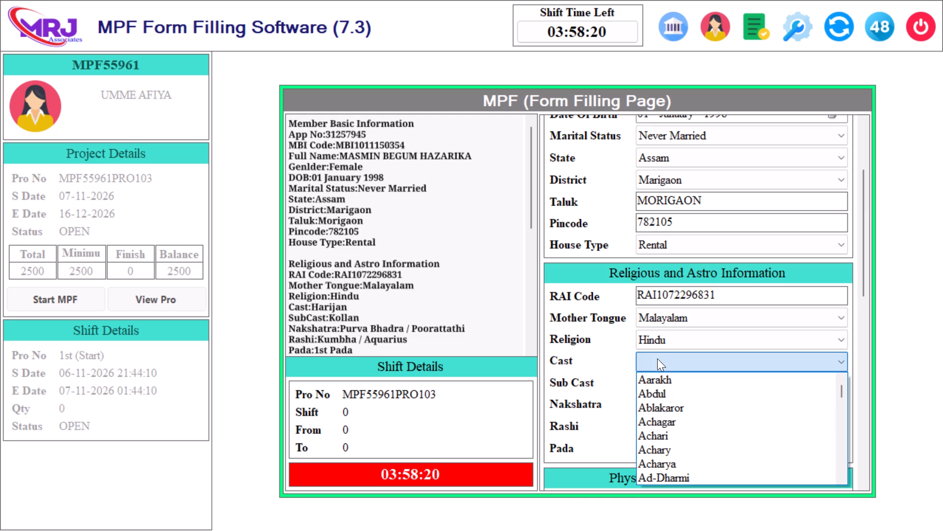
left_click(844, 389)
left_click_drag(844, 389, 850, 408)
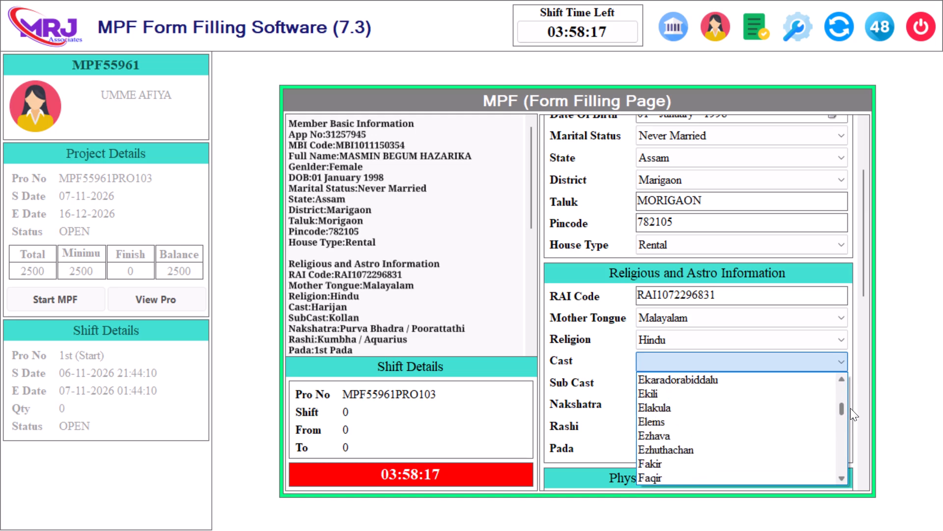
left_click_drag(850, 408, 850, 413)
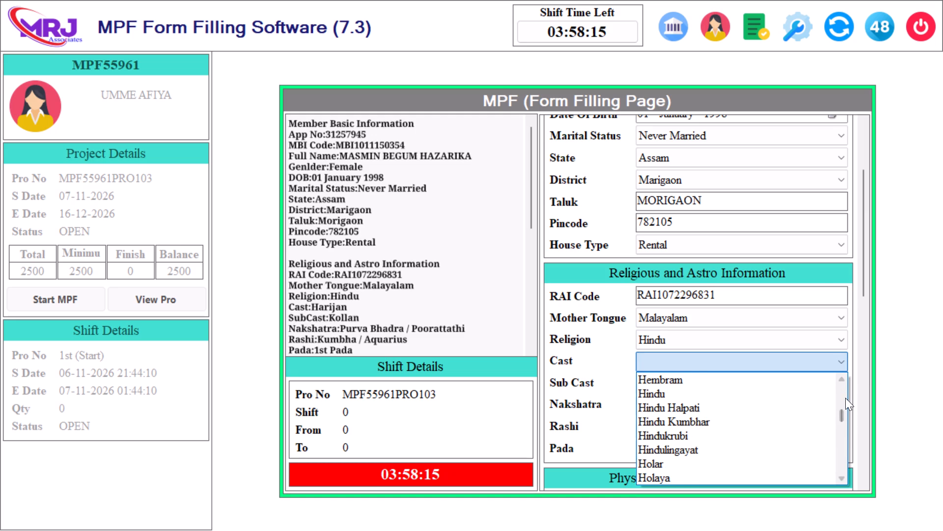
left_click(843, 396)
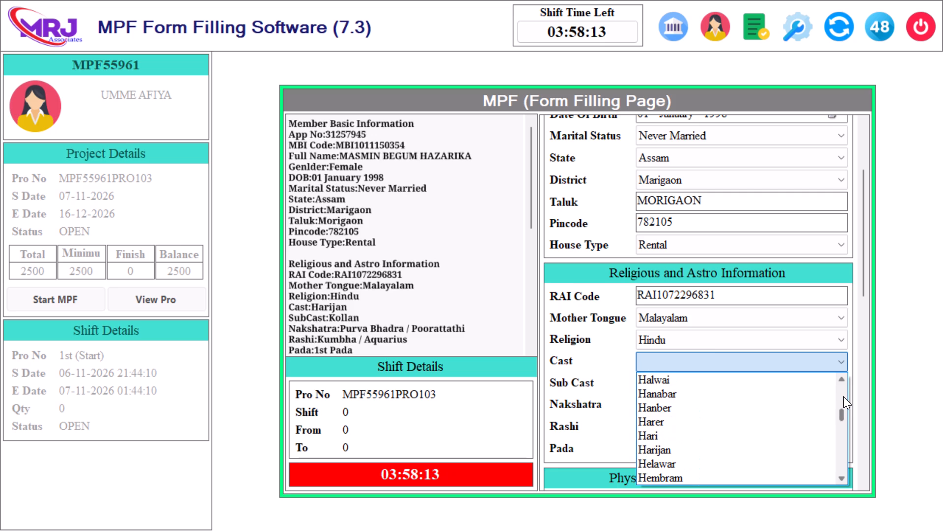
left_click(715, 450)
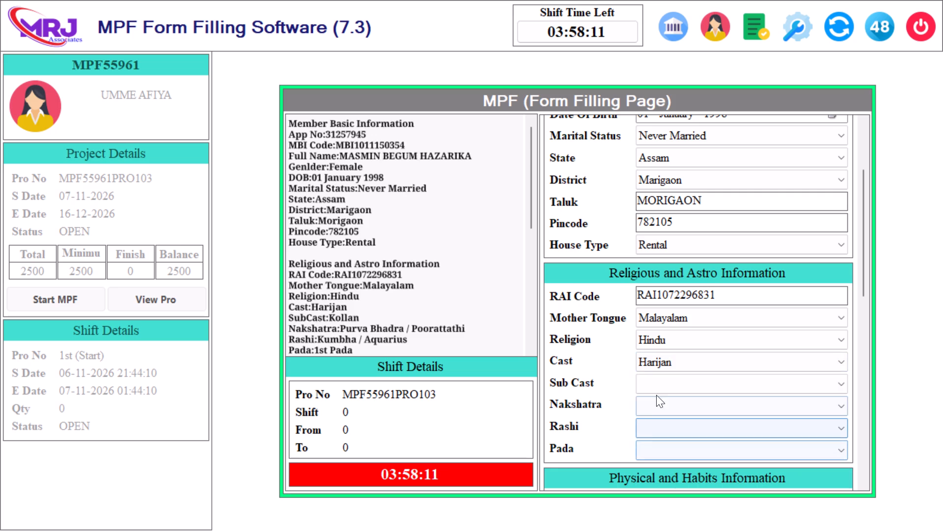
Set the member's sub cast to Kollan in Religious and Astro Information.
left_click(664, 385)
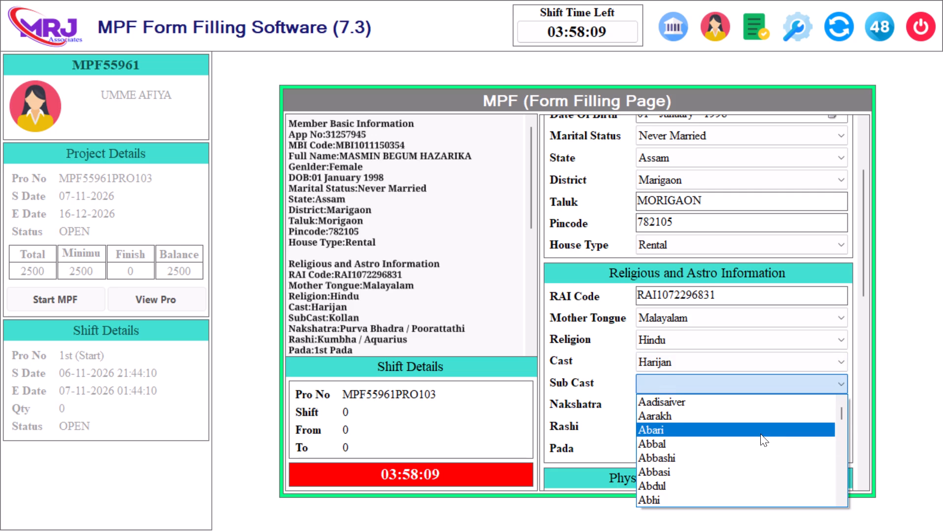
left_click(845, 412)
left_click_drag(845, 412, 845, 420)
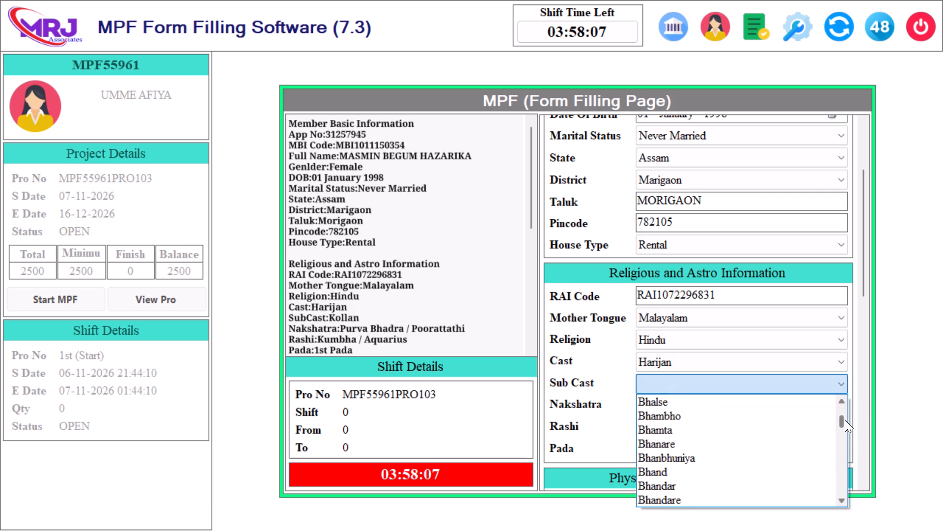
left_click_drag(845, 420, 847, 437)
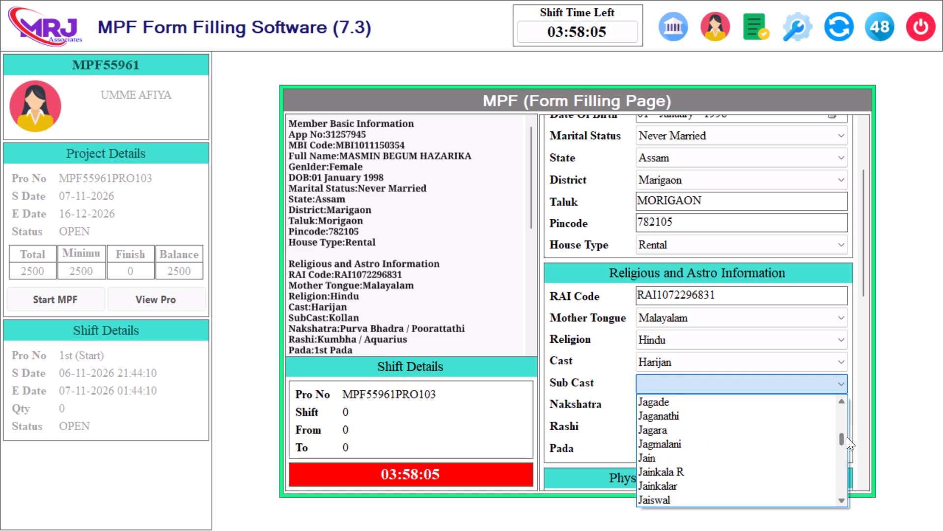
left_click_drag(847, 437, 847, 440)
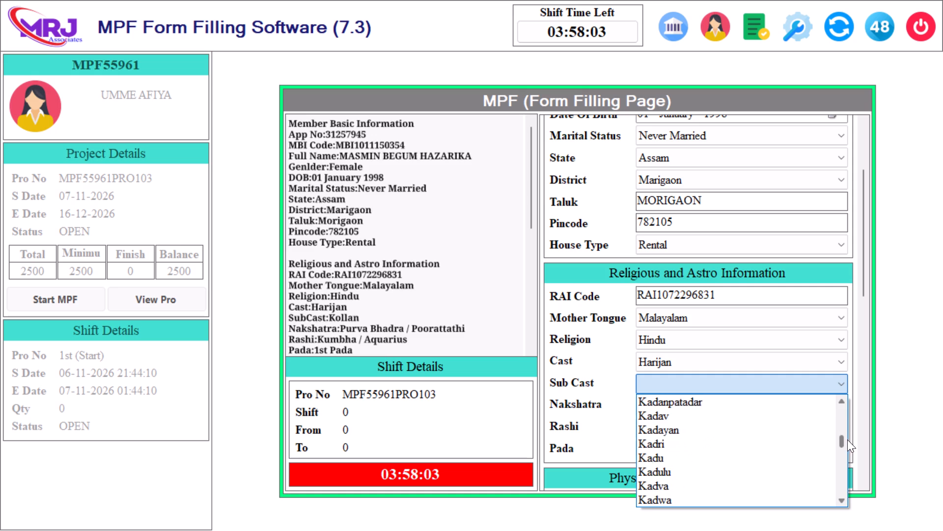
left_click_drag(847, 440, 848, 441)
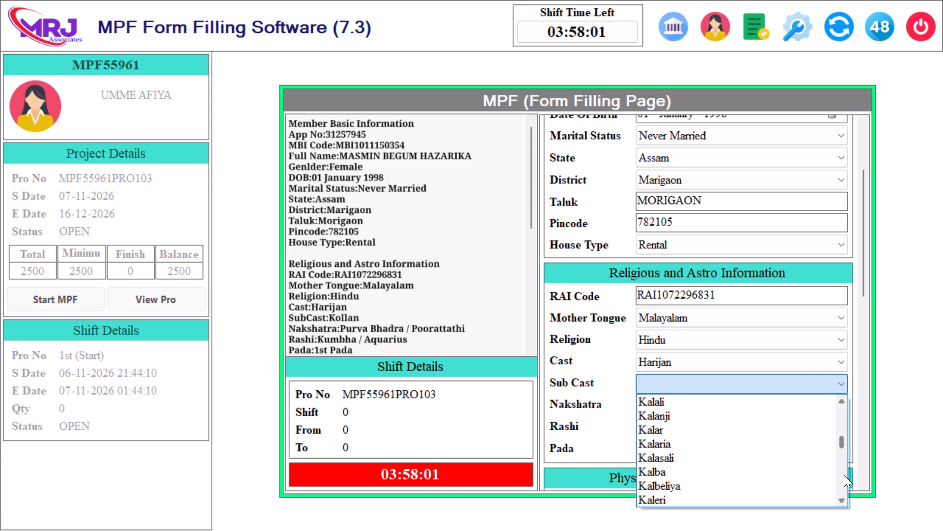
left_click(844, 475)
double_click(844, 475)
double_click(844, 475)
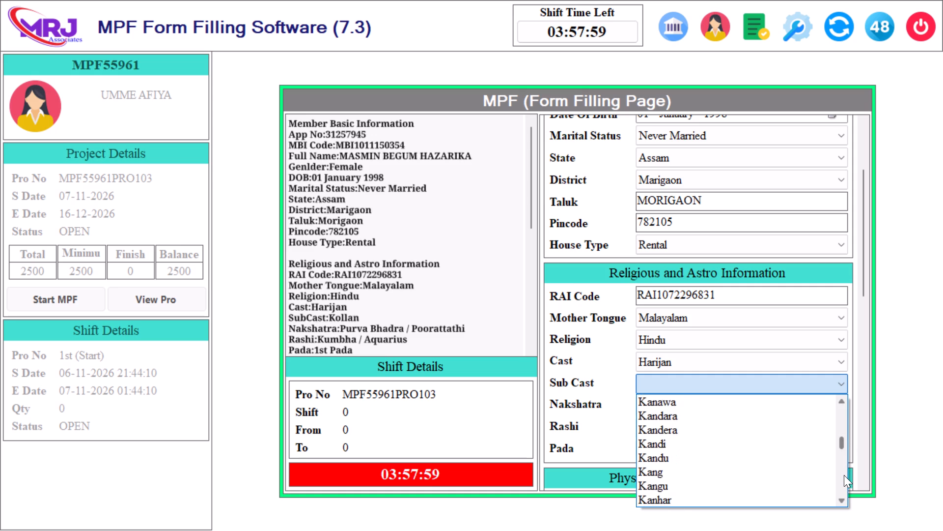
left_click(844, 475)
left_click(844, 475)
left_click(844, 475)
left_click(844, 475)
triple_click(844, 475)
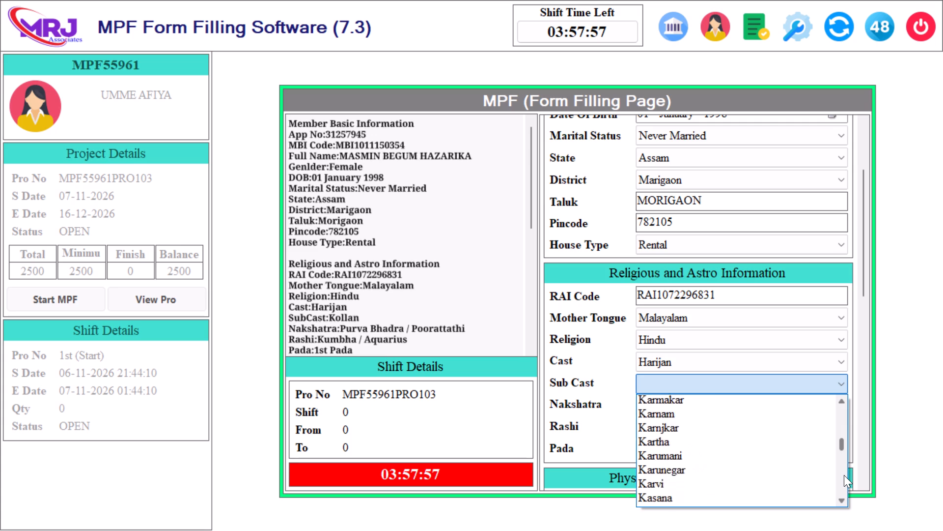
double_click(844, 475)
double_click(844, 475)
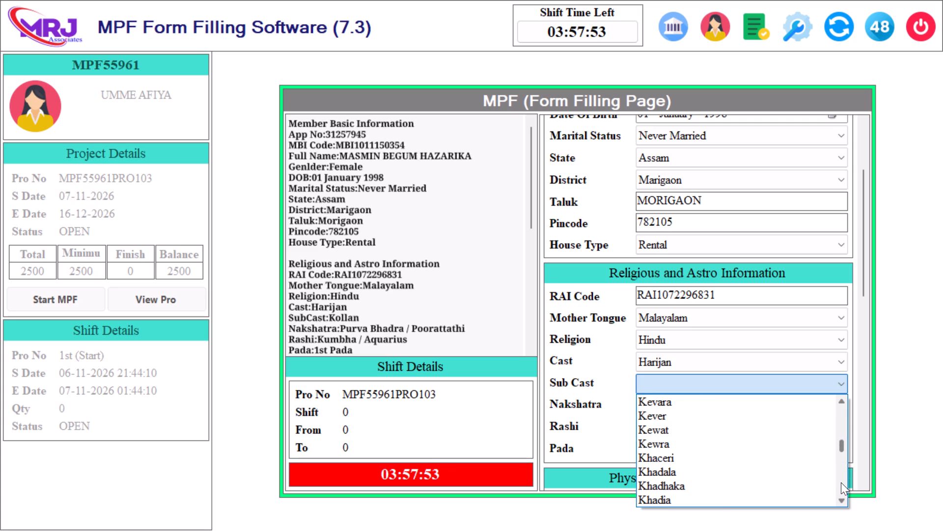
triple_click(841, 483)
triple_click(841, 483)
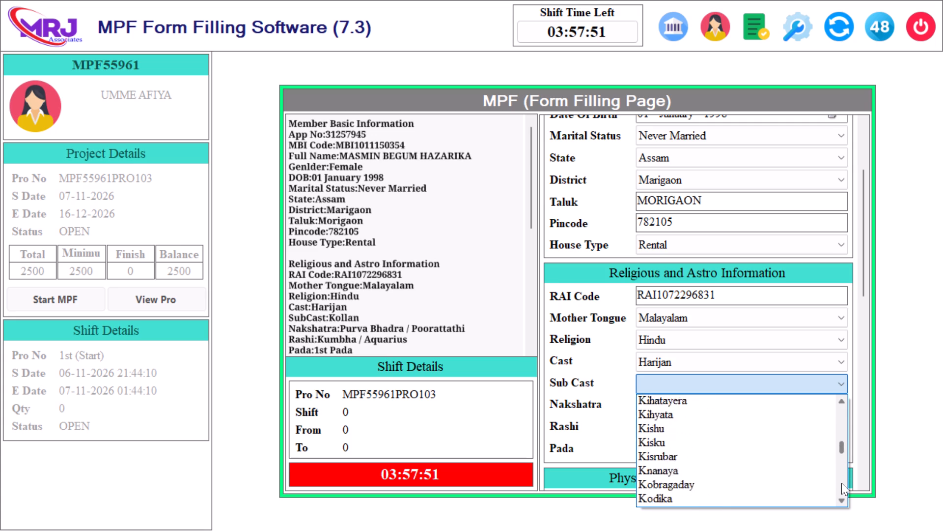
left_click(841, 483)
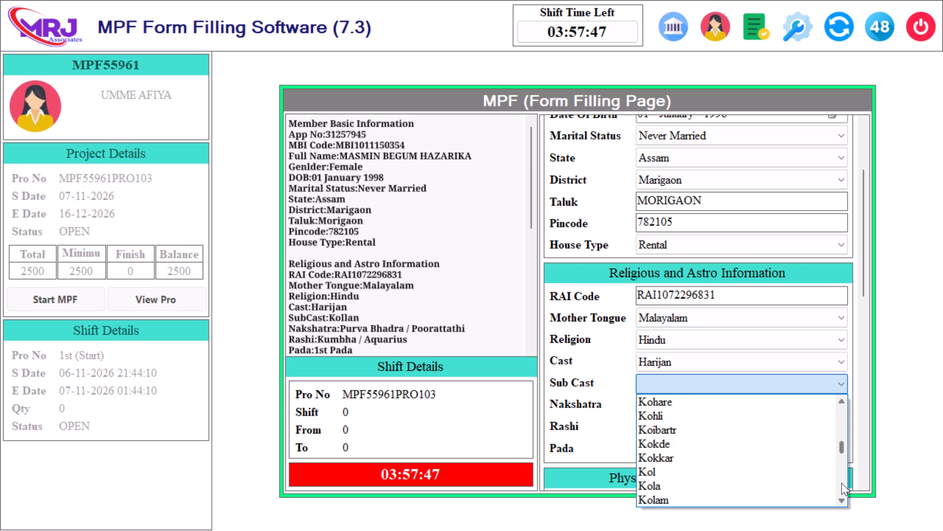
left_click(841, 483)
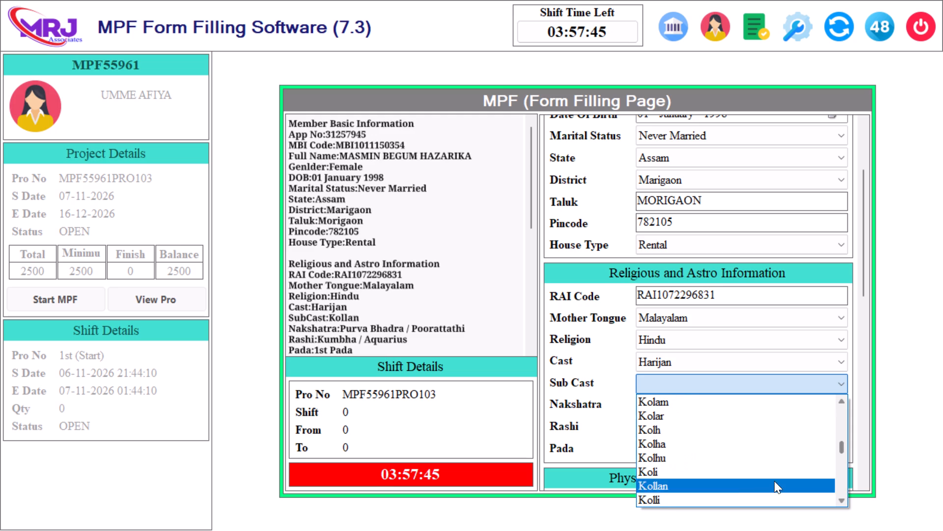
left_click(723, 486)
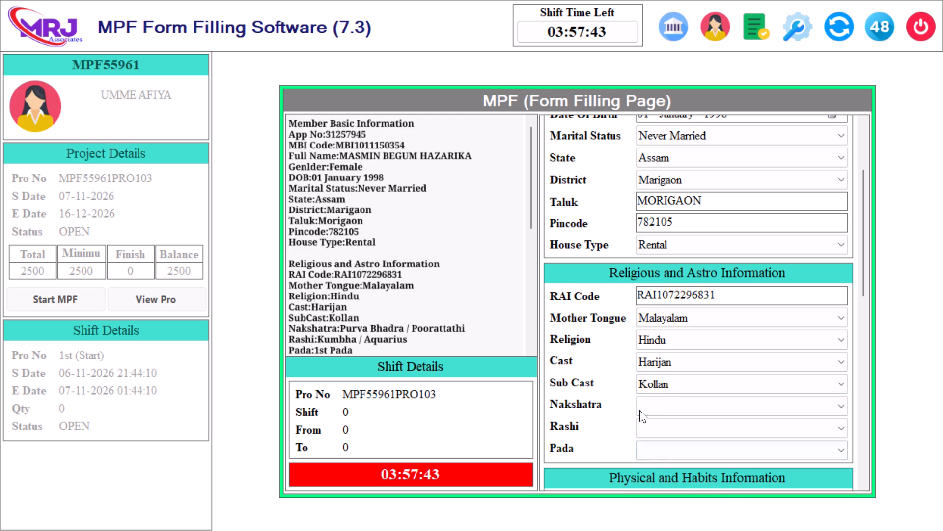
Set the member's nakshatra to Purvashada / Pooradam in Religious and Astro Information.
left_click(649, 410)
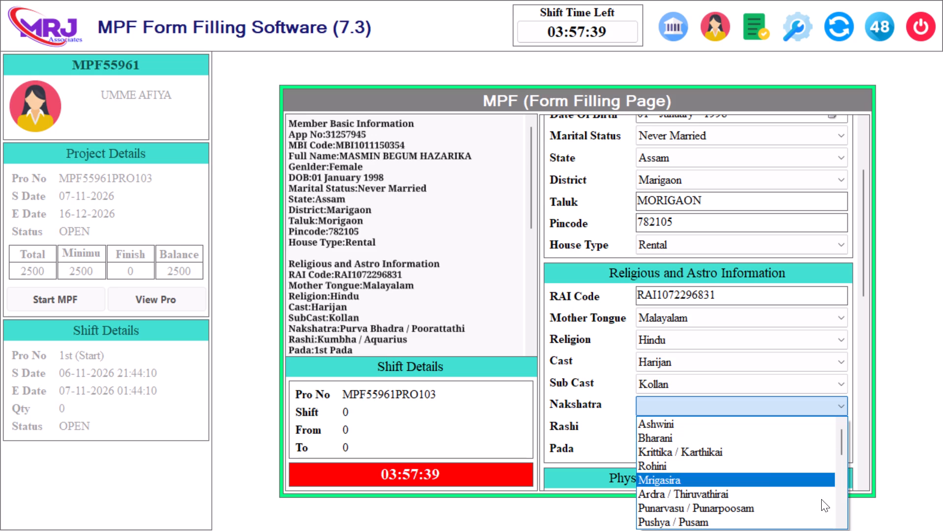
left_click(839, 440)
left_click_drag(839, 440, 842, 459)
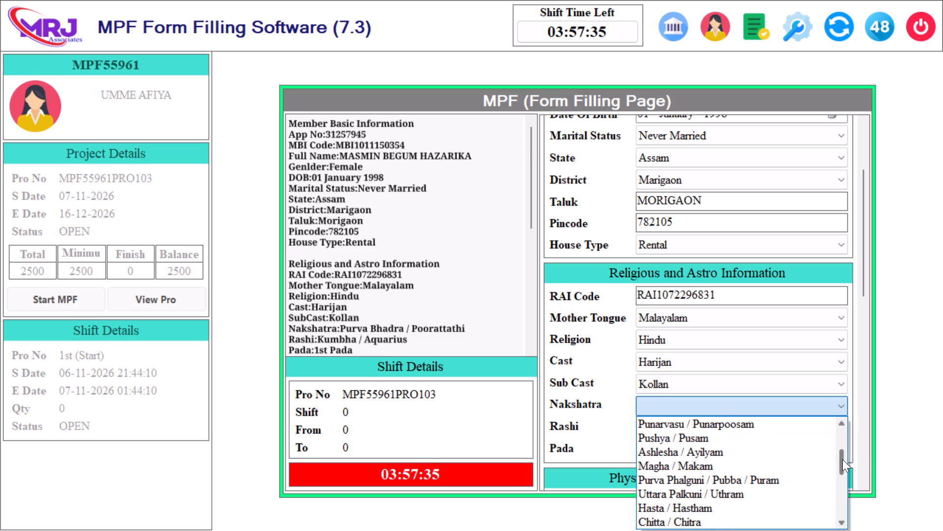
left_click_drag(842, 459, 842, 455)
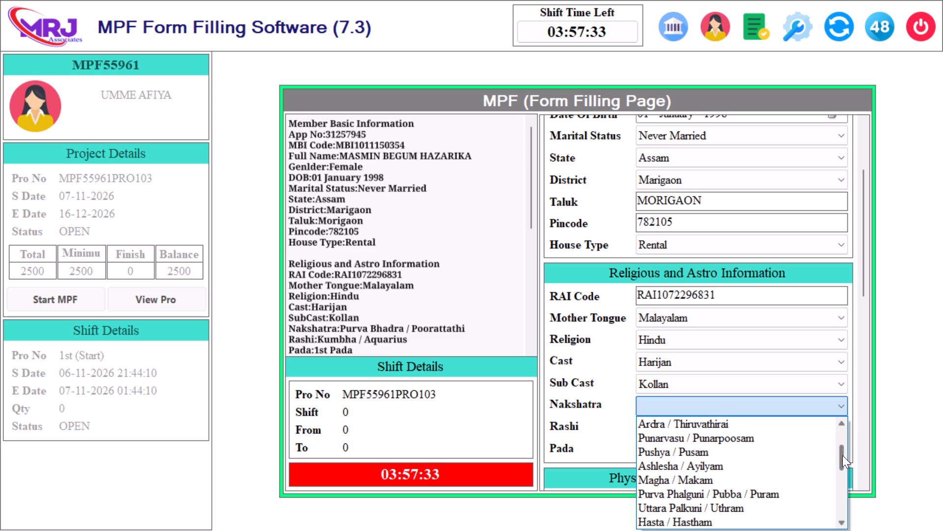
left_click_drag(842, 455, 844, 469)
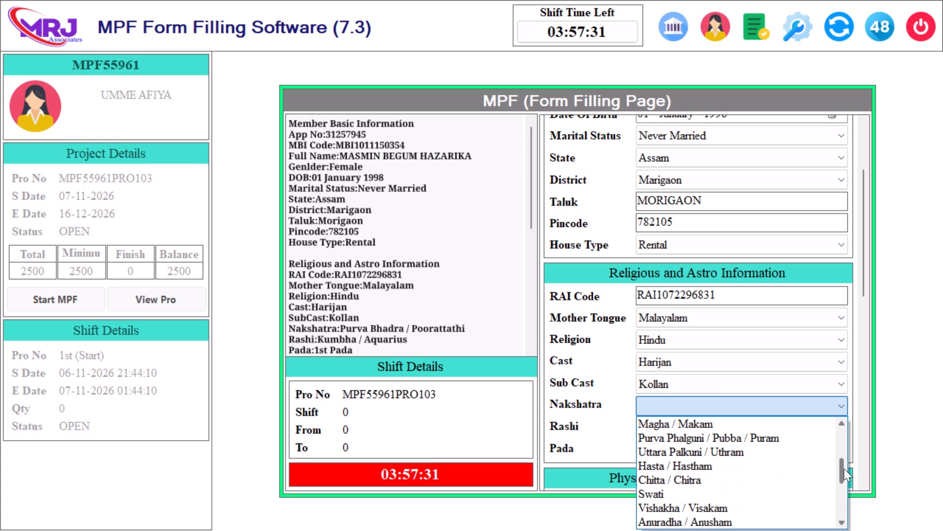
left_click_drag(844, 469, 845, 483)
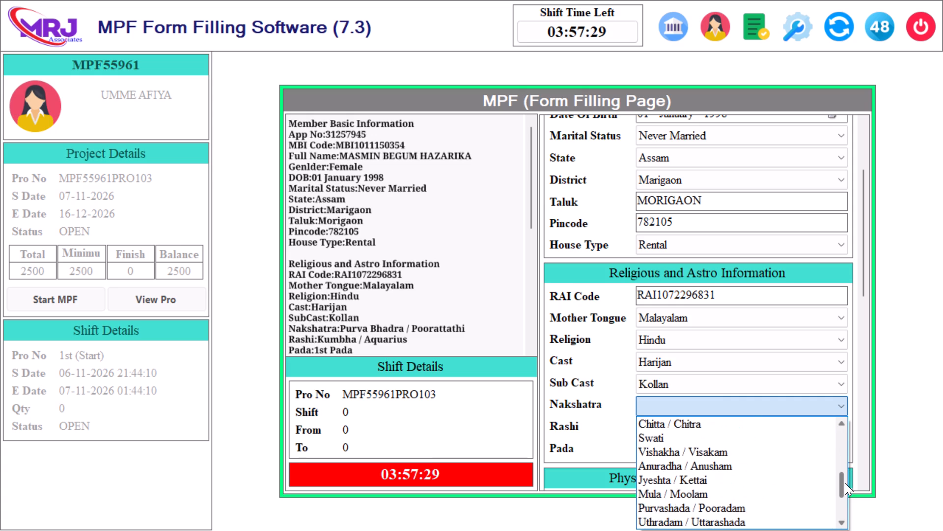
left_click_drag(845, 483, 845, 485)
left_click(781, 491)
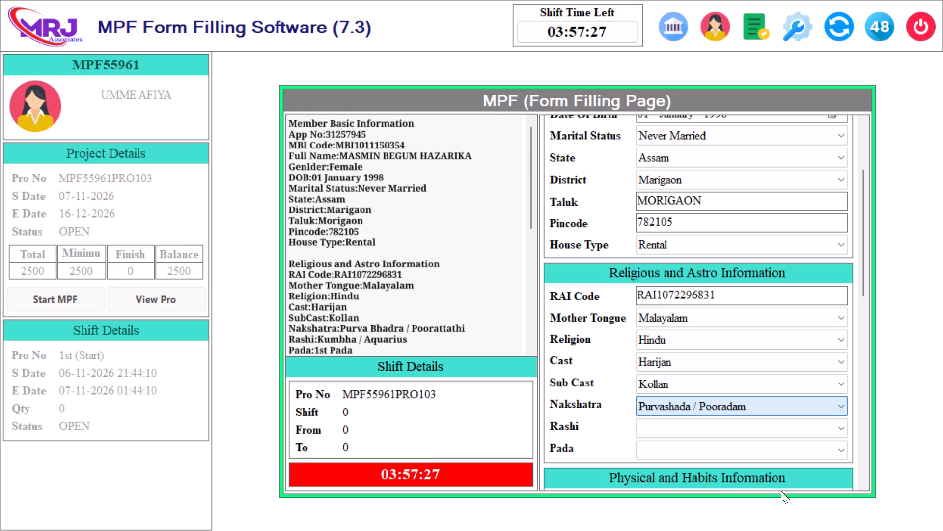
Set the member's rashi to Kumbha / Aquarius in Religious and Astro Information.
left_click(687, 435)
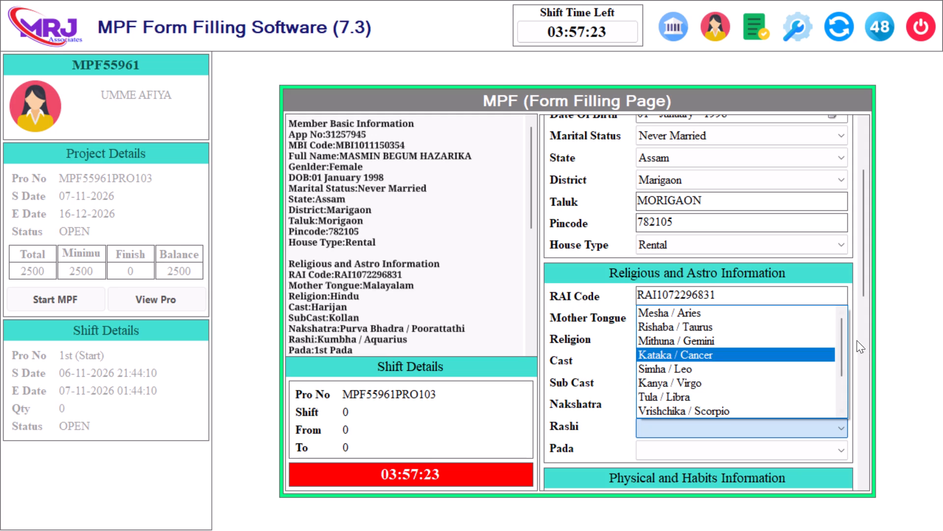
left_click(839, 348)
left_click_drag(839, 348, 844, 369)
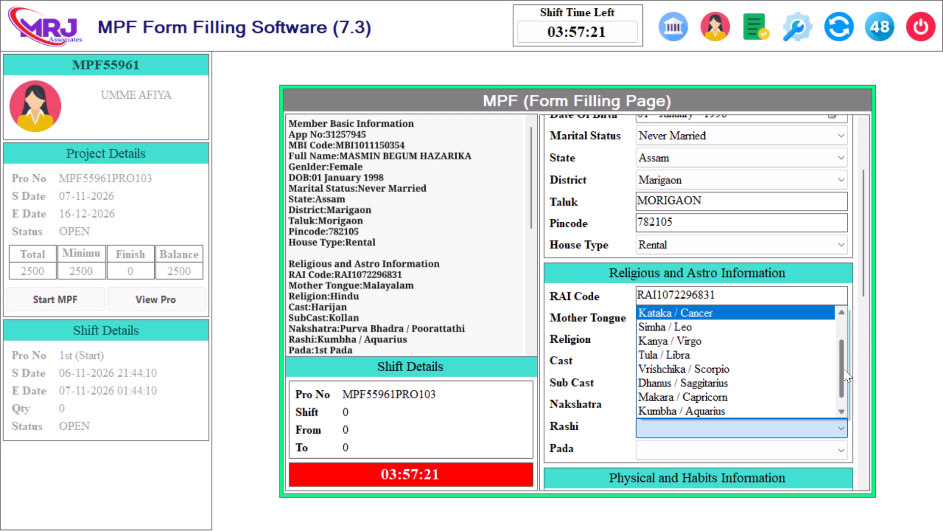
left_click_drag(844, 369, 844, 370)
left_click(725, 405)
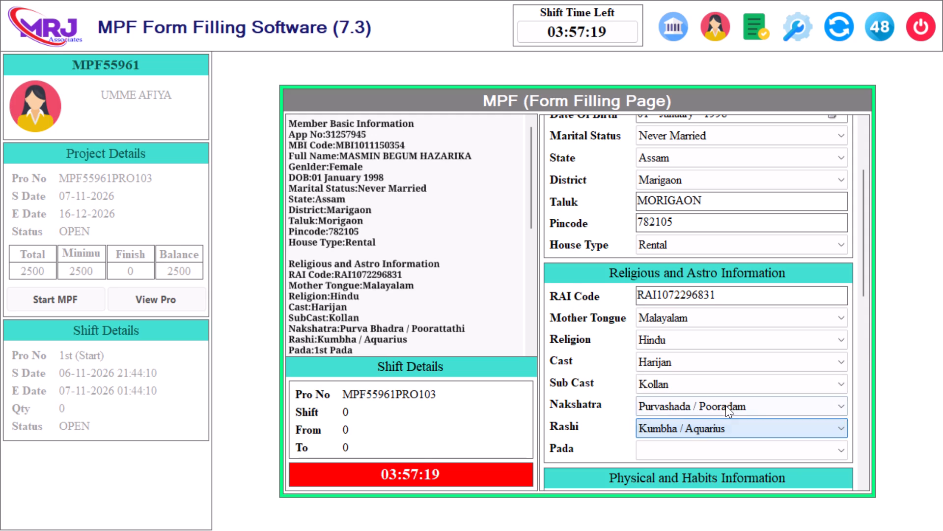
Set the member's pada to 1st Pada in Religious and Astro Information.
left_click(668, 450)
left_click_drag(668, 450, 668, 453)
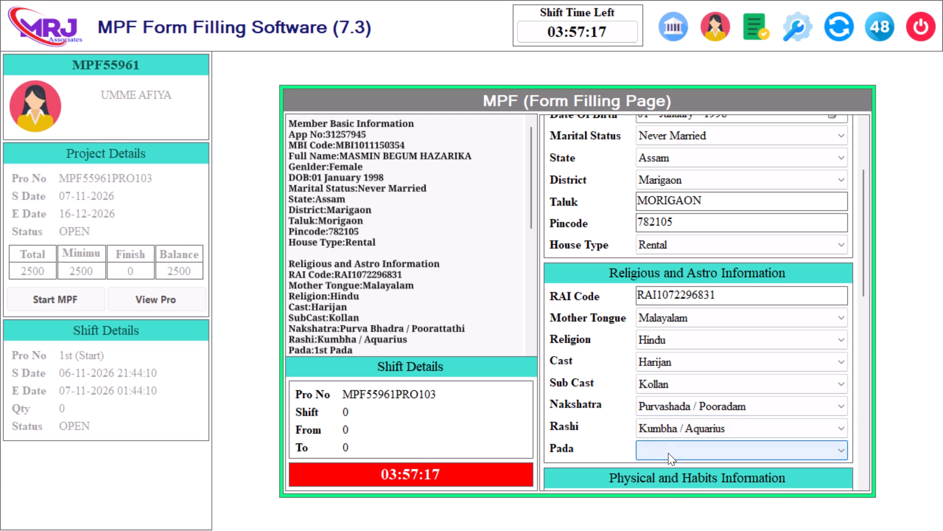
left_click_drag(668, 453, 668, 456)
left_click(668, 456)
left_click(666, 474)
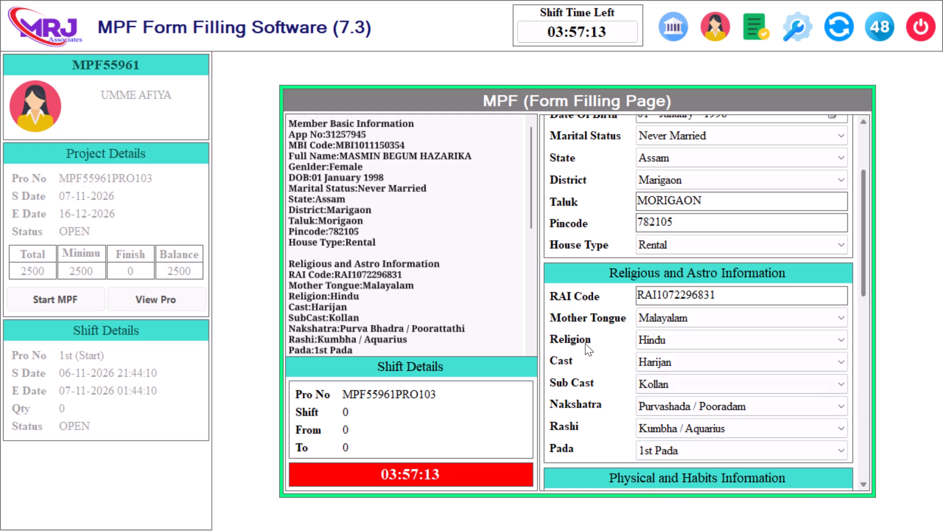
Enter the member's PHI code from the source record in Physical and Habits Information.
left_click(529, 222)
left_click_drag(529, 222, 548, 317)
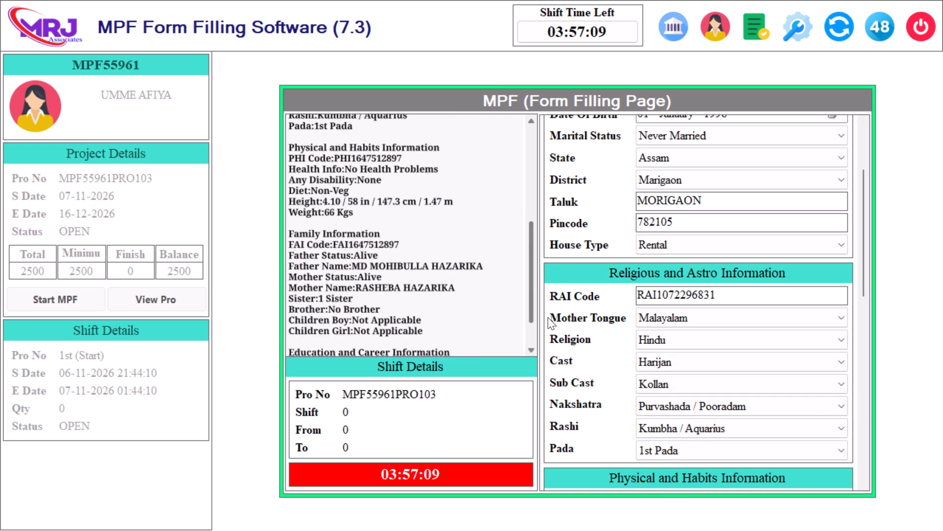
left_click_drag(548, 317, 545, 329)
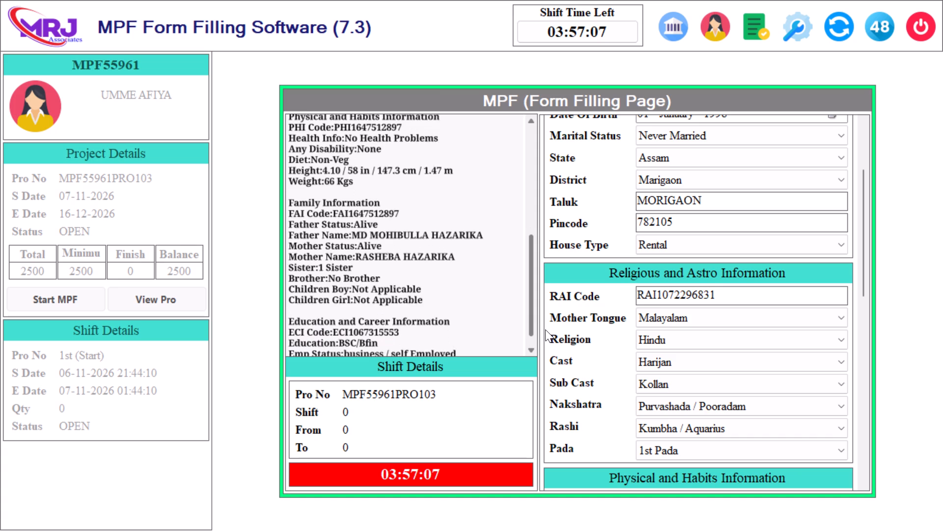
left_click_drag(545, 329, 546, 329)
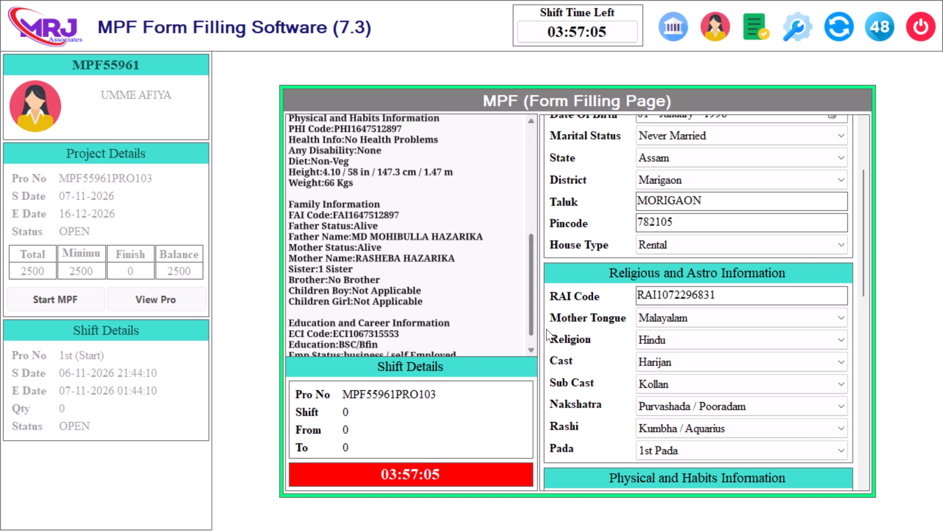
left_click(862, 281)
left_click_drag(862, 281, 863, 385)
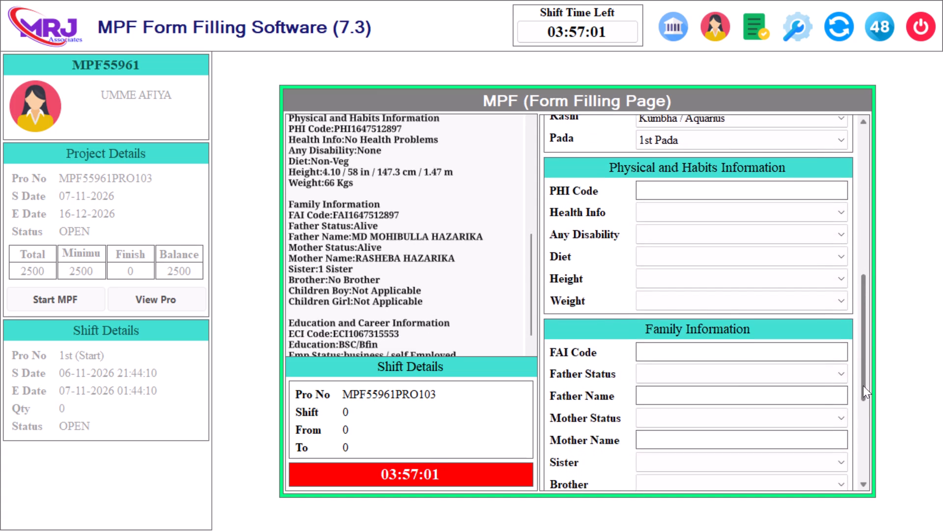
left_click_drag(863, 385, 862, 397)
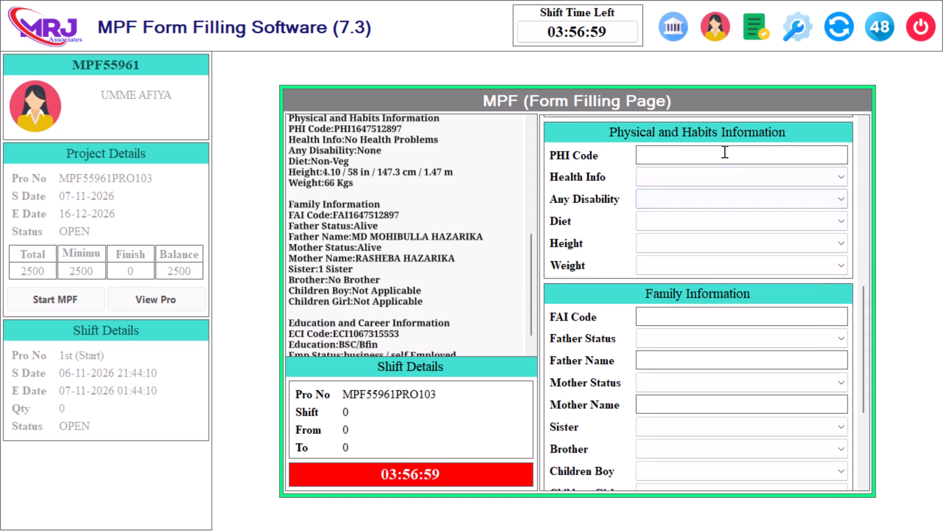
left_click(723, 151)
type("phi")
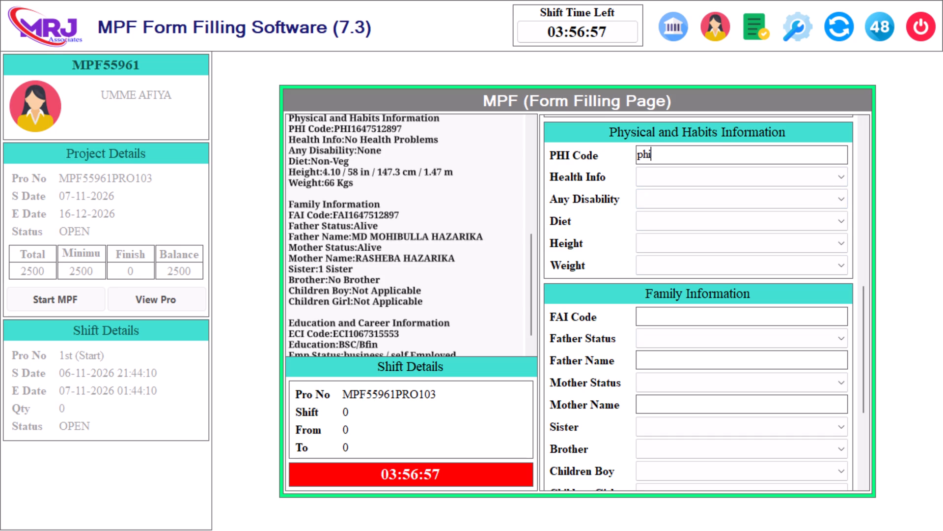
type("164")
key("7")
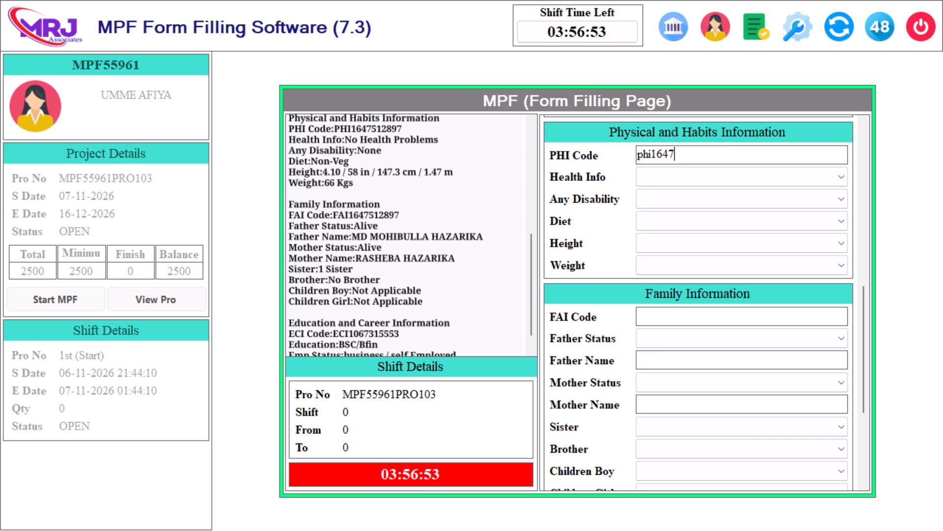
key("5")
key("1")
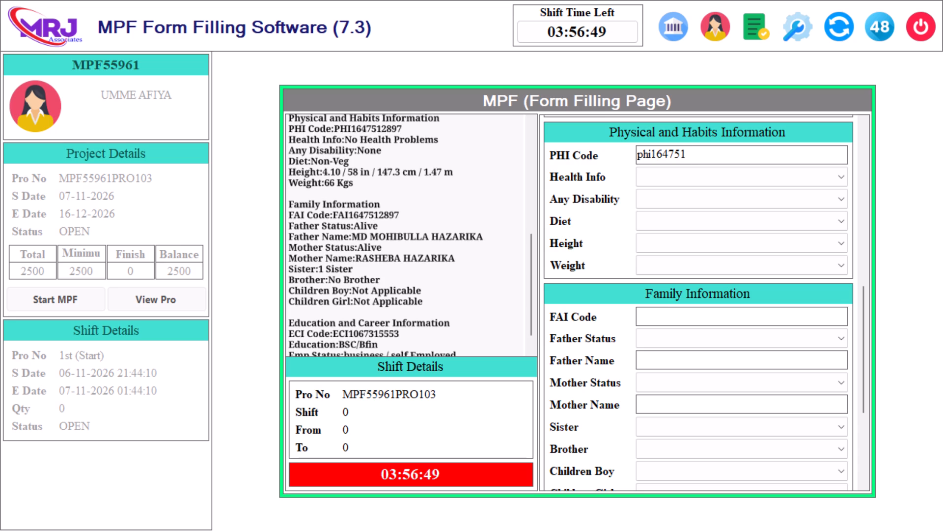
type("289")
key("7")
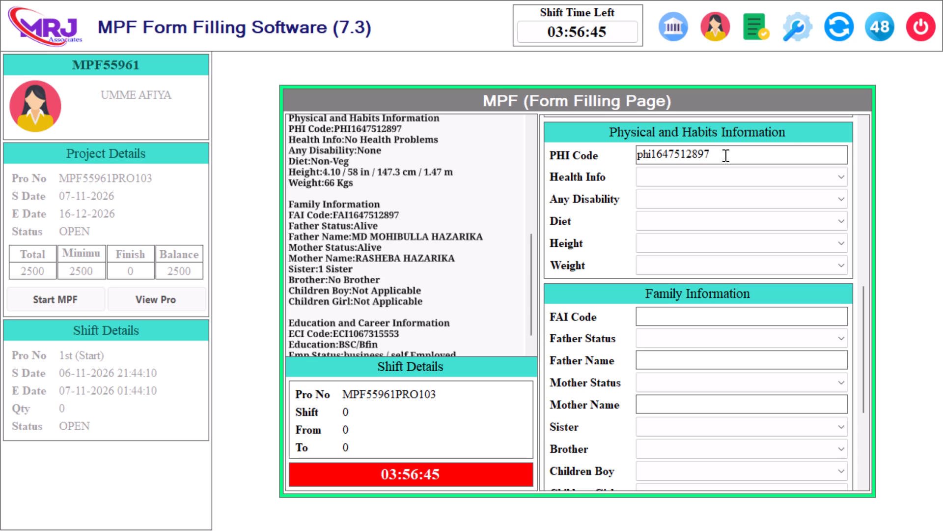
Set the member's health info to No Health Problems and any disability to None.
left_click(704, 179)
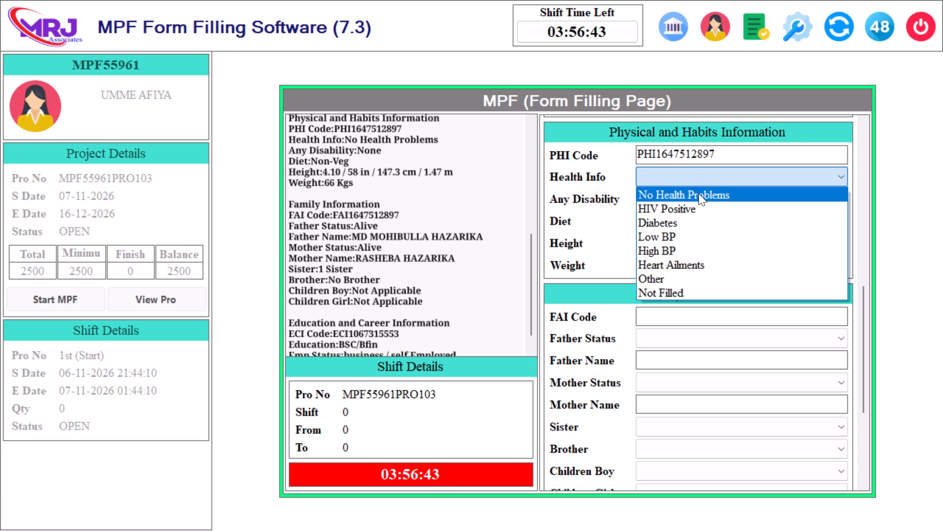
left_click(698, 199)
left_click(698, 199)
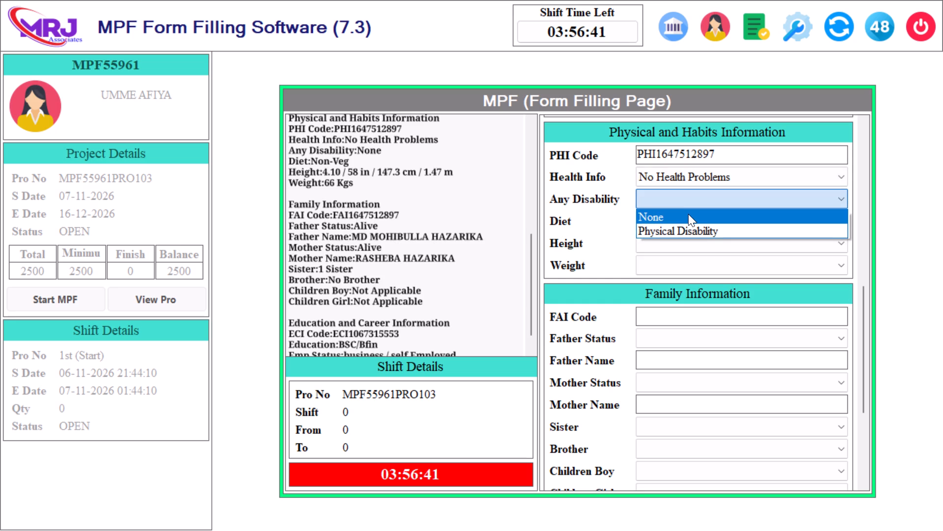
left_click(688, 214)
Set the member's diet to Non-Veg in Physical and Habits Information.
left_click(688, 214)
left_click(657, 252)
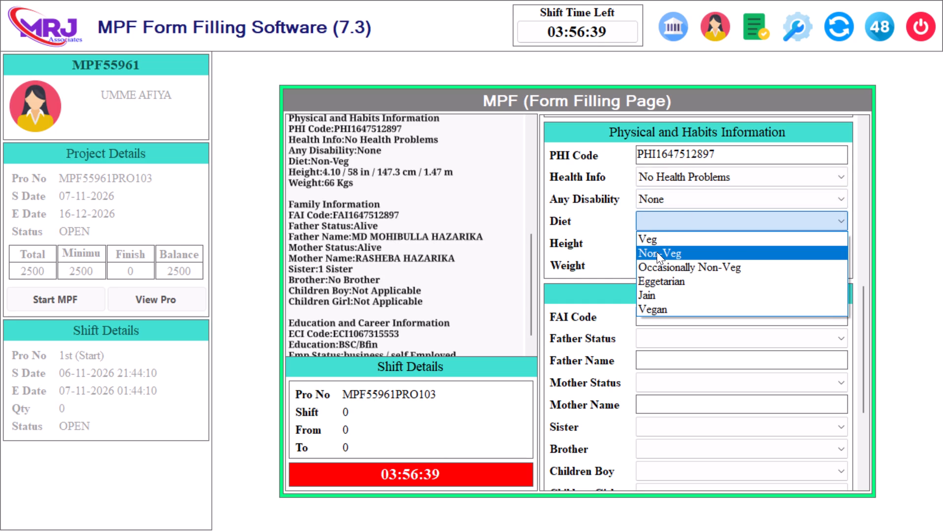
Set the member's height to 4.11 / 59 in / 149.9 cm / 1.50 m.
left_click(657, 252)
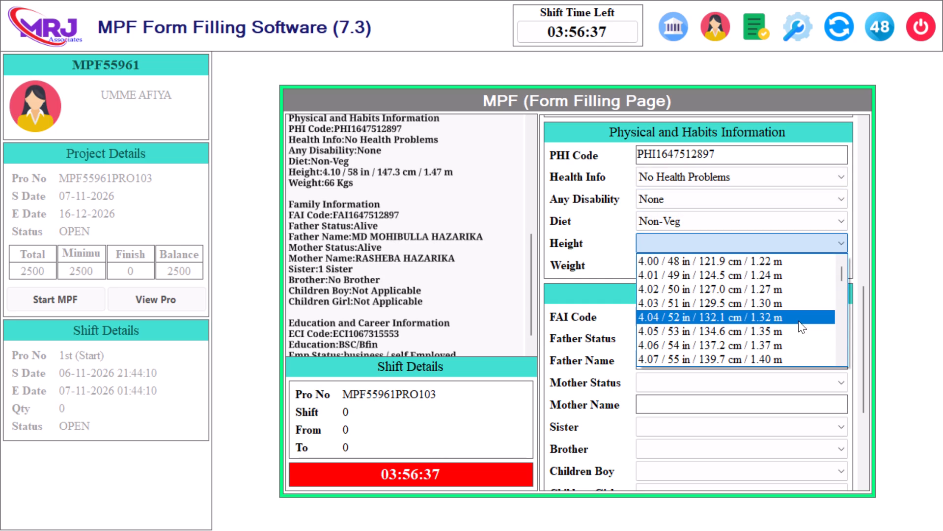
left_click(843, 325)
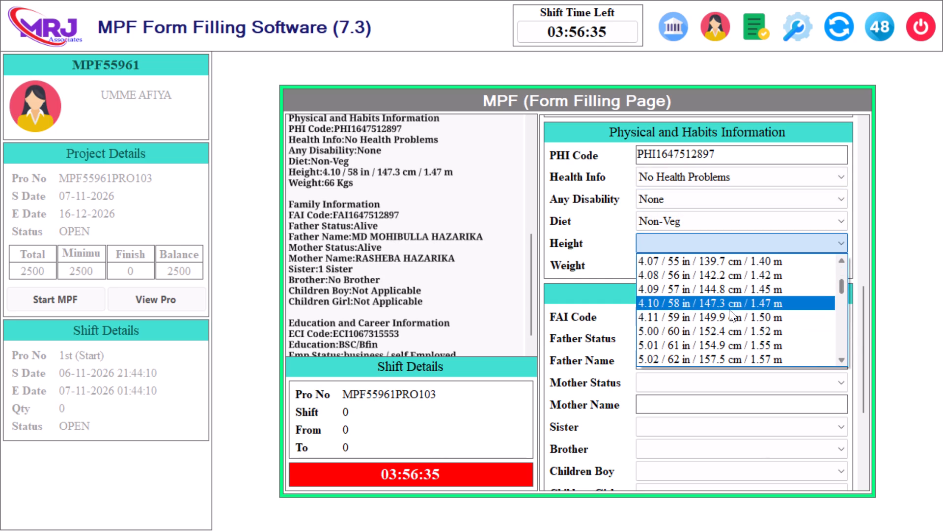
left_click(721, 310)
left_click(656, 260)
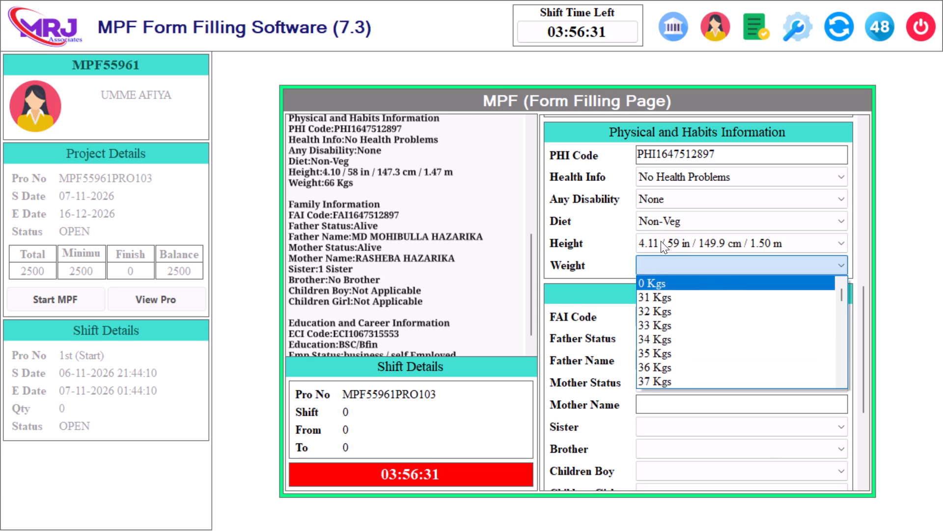
Set the member's height to 4.10 / 58 in / 147.3 cm / 1.47 m.
double_click(661, 241)
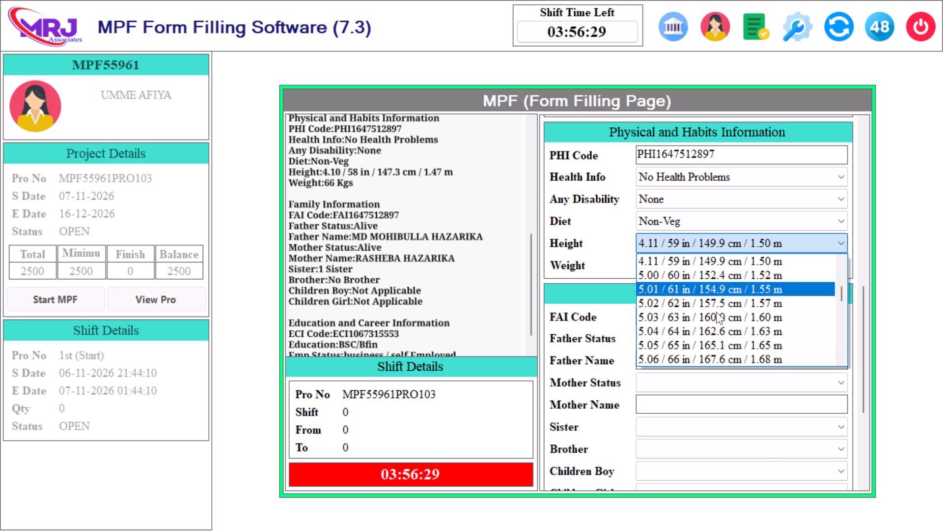
left_click(841, 268)
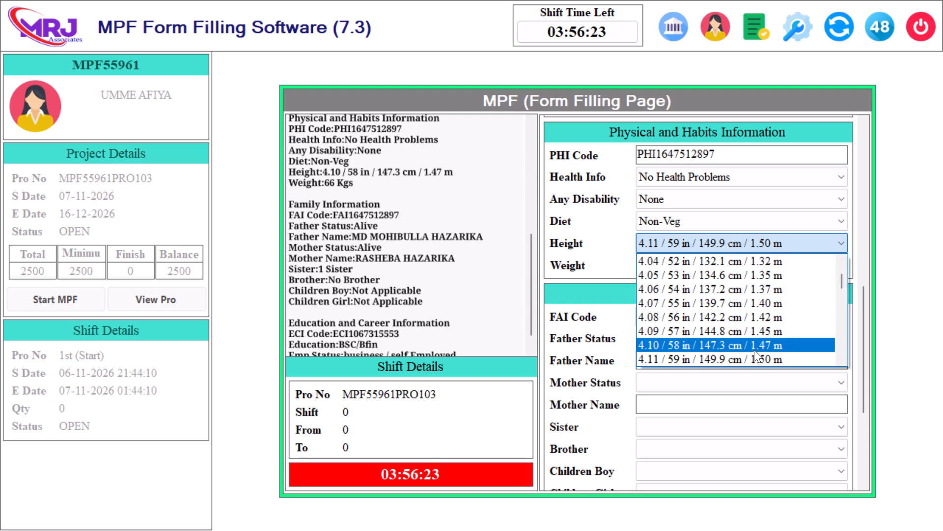
left_click(754, 350)
Set the member's weight to 66 Kgs in Physical and Habits Information.
left_click(664, 260)
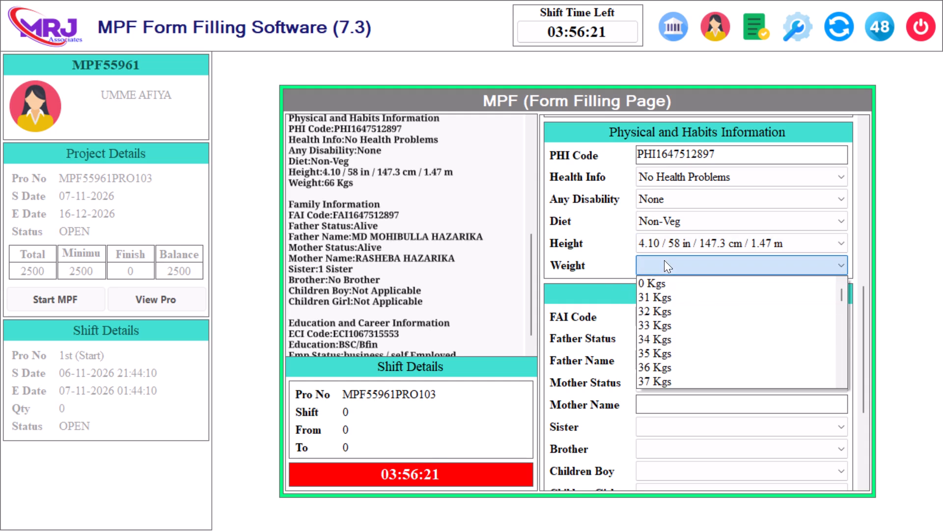
left_click_drag(836, 295, 840, 312)
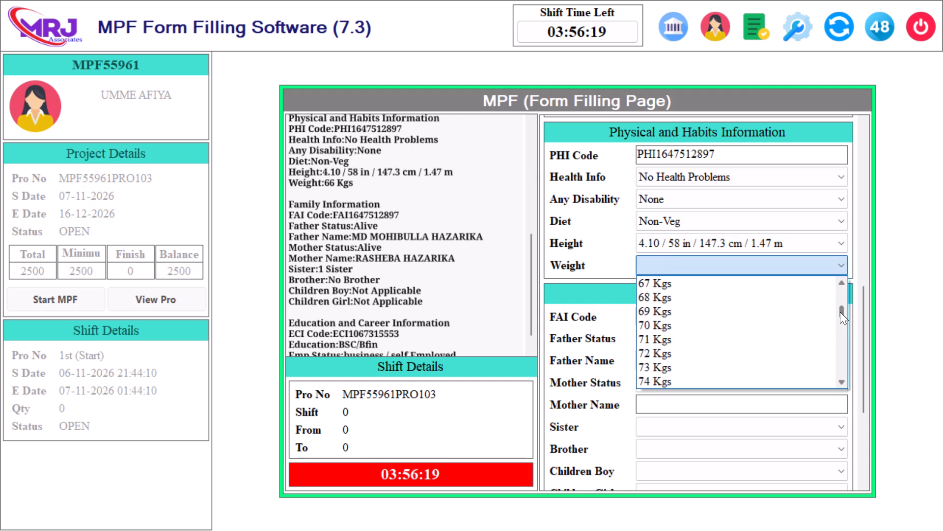
left_click_drag(840, 312, 841, 316)
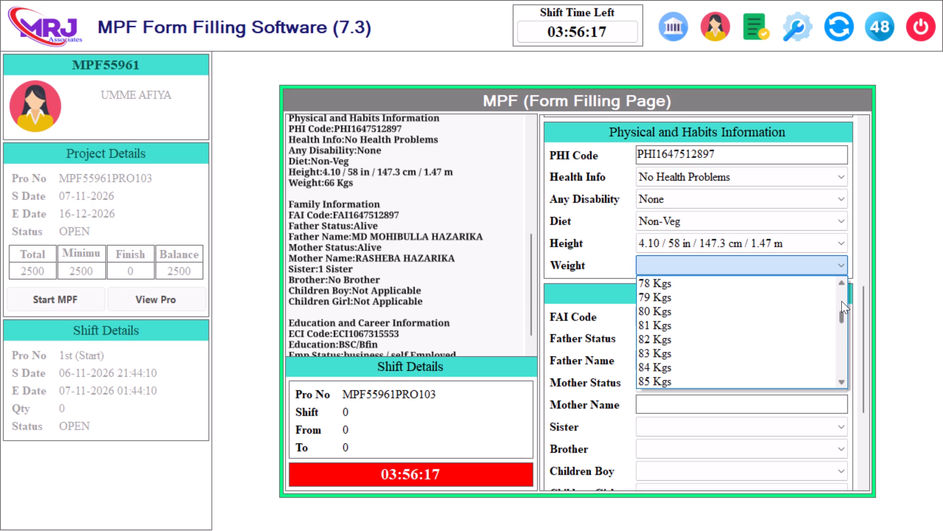
left_click(841, 301)
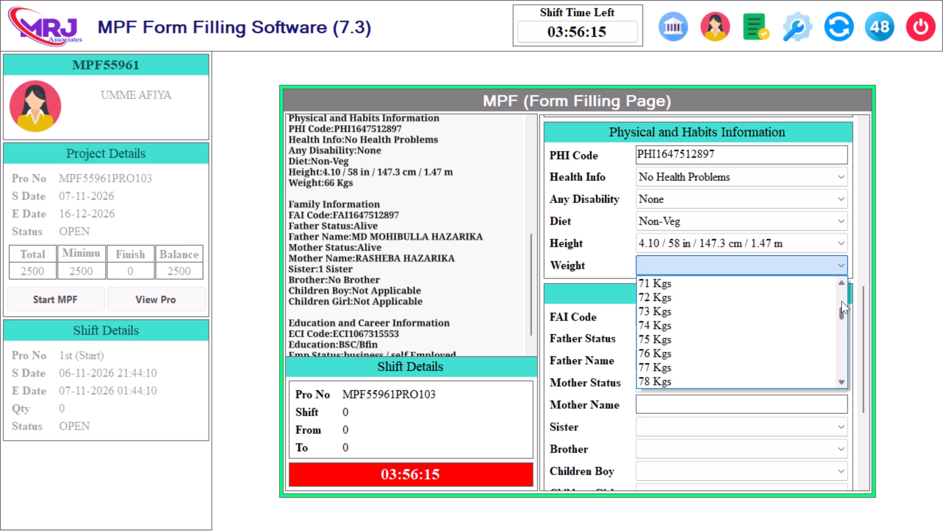
left_click(841, 289)
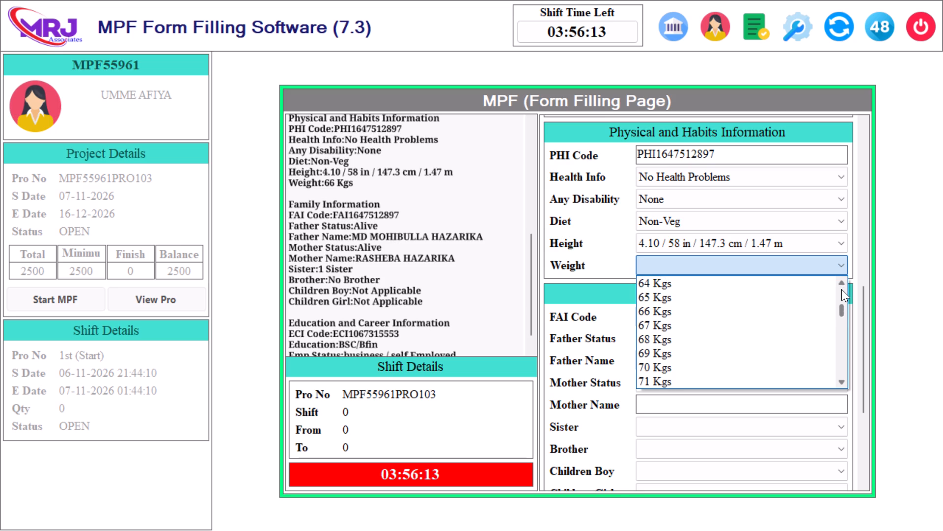
left_click(808, 305)
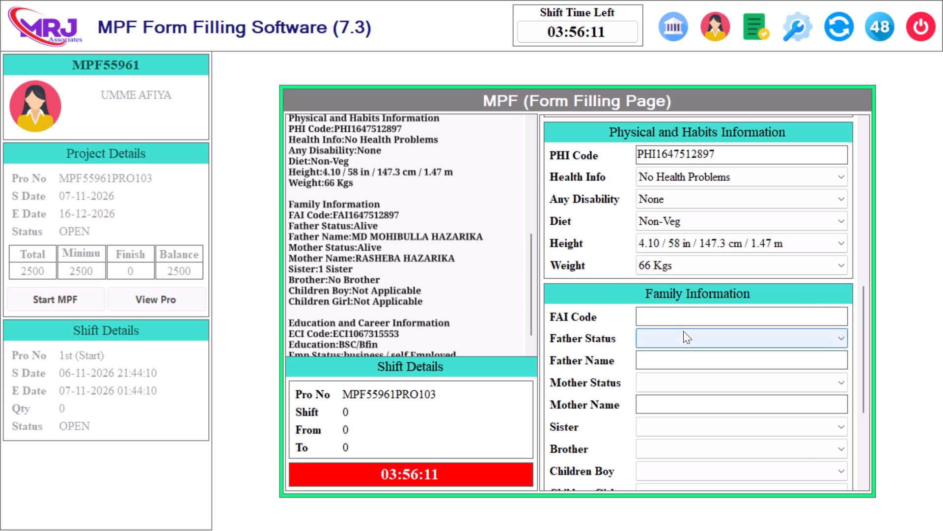
Enter the FAI Code from the member record in Family Information.
left_click(679, 317)
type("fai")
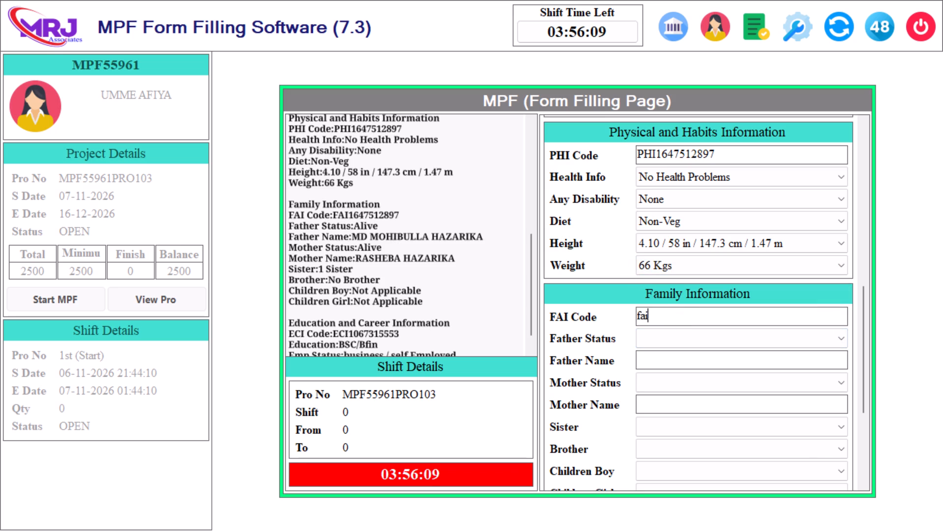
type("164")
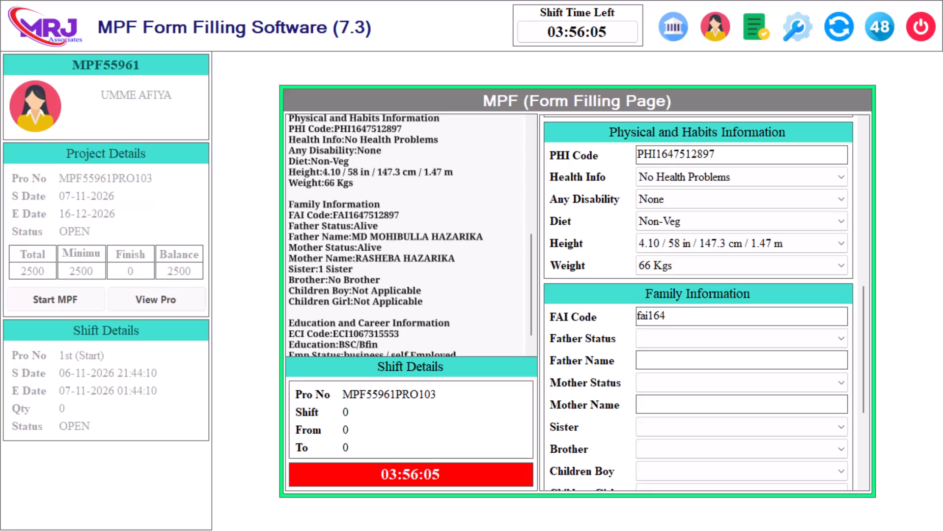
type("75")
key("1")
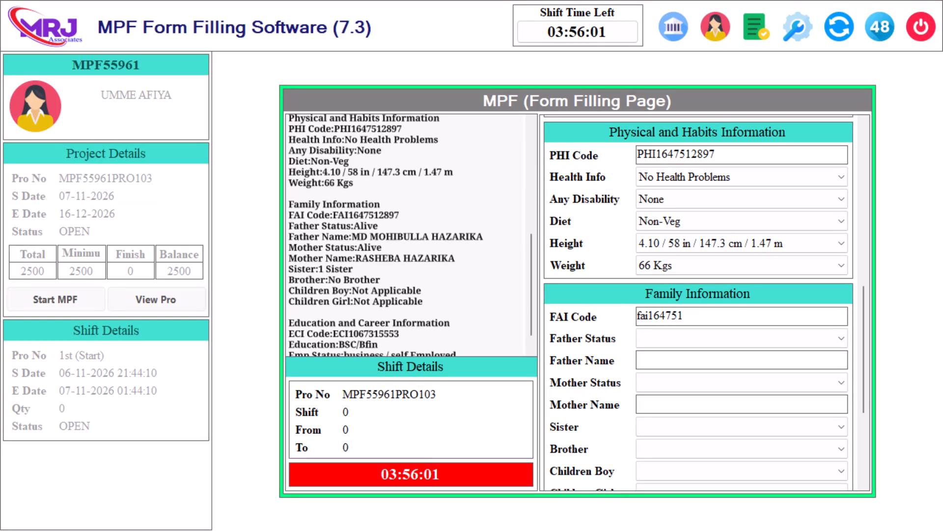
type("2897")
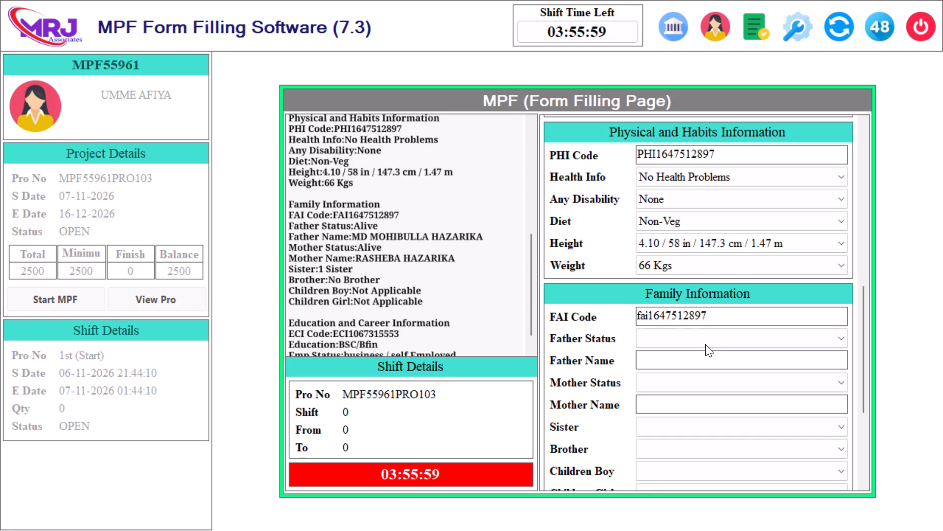
Set Father Status to Alive and enter the father's name as given in the member record.
left_click(686, 342)
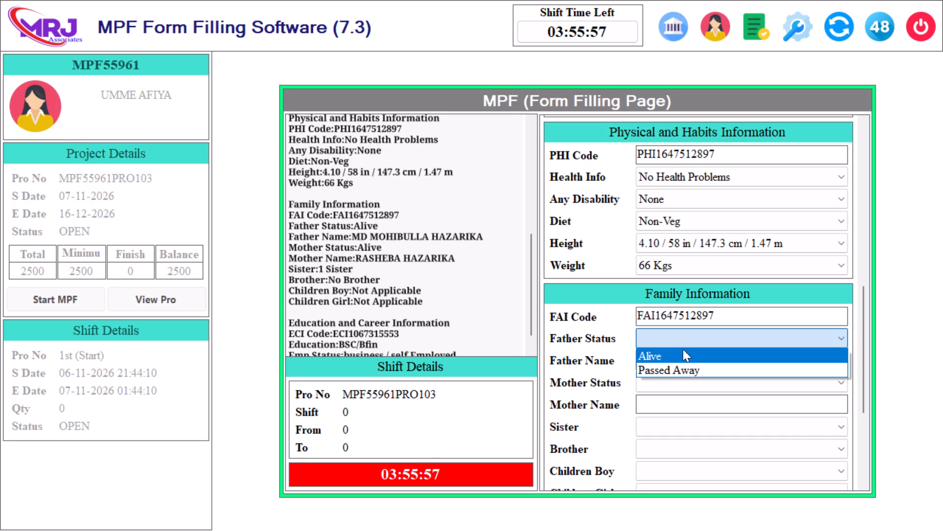
double_click(682, 350)
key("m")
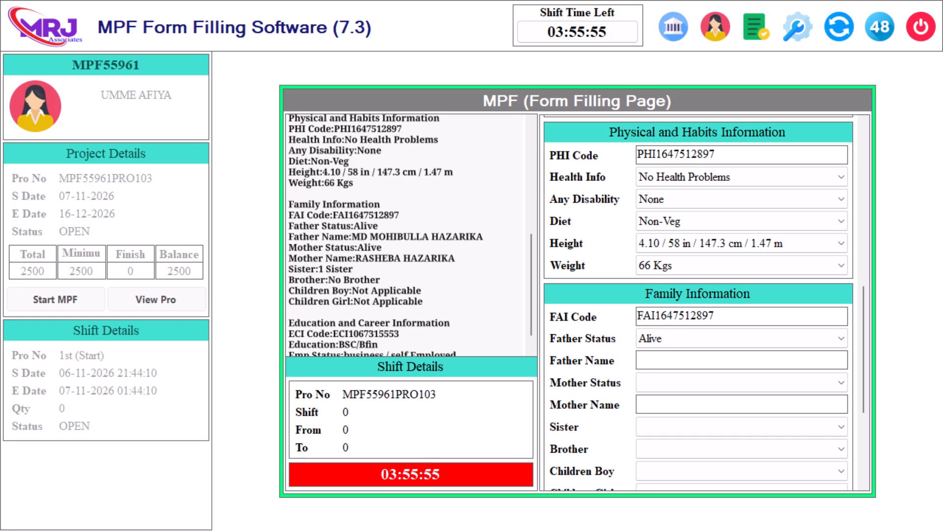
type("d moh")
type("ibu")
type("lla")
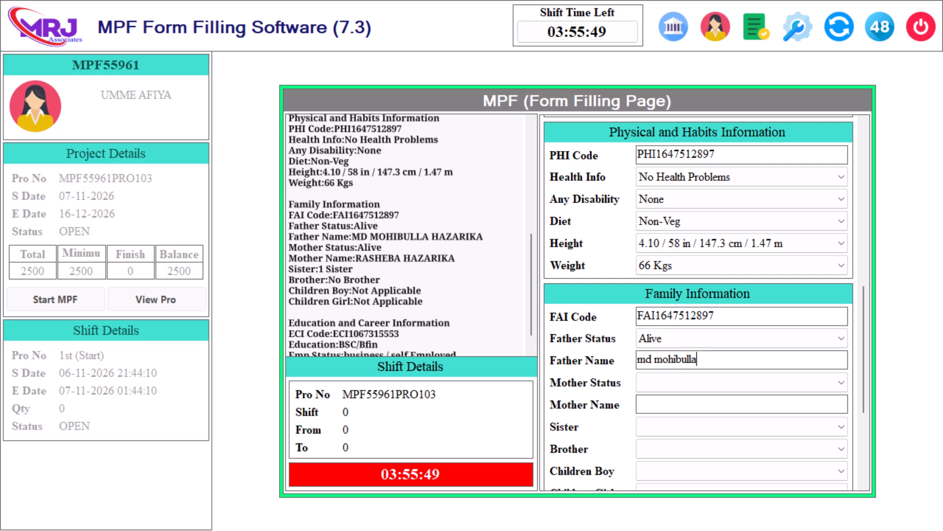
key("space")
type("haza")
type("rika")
Set Mother Status to Alive and enter the mother's name as given in the member record.
left_click(662, 376)
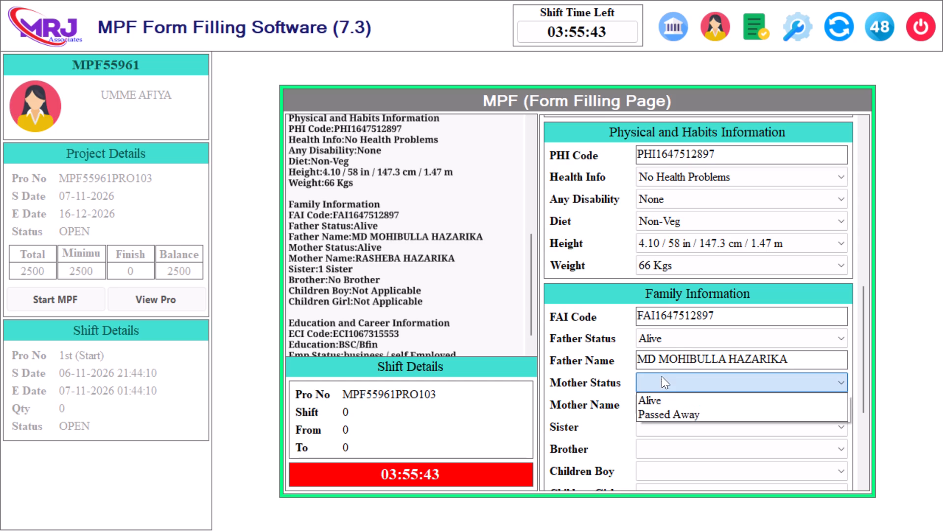
double_click(646, 402)
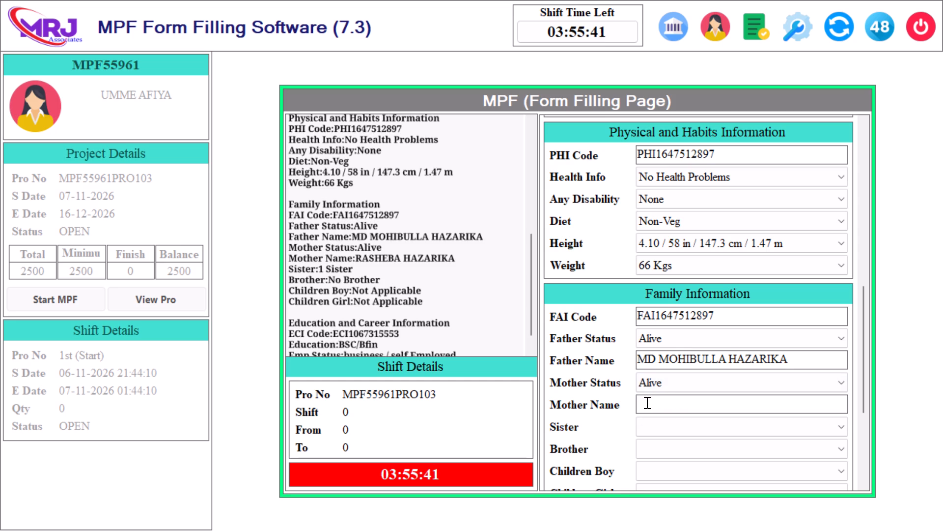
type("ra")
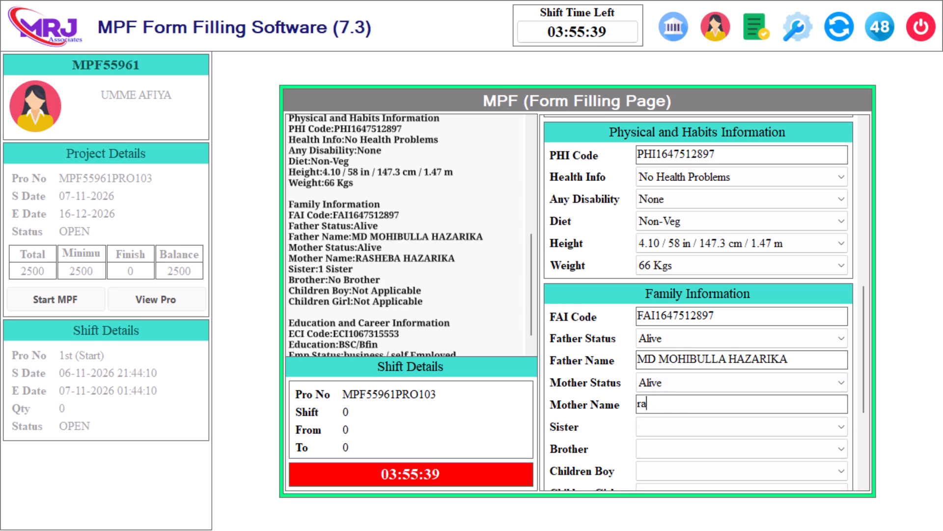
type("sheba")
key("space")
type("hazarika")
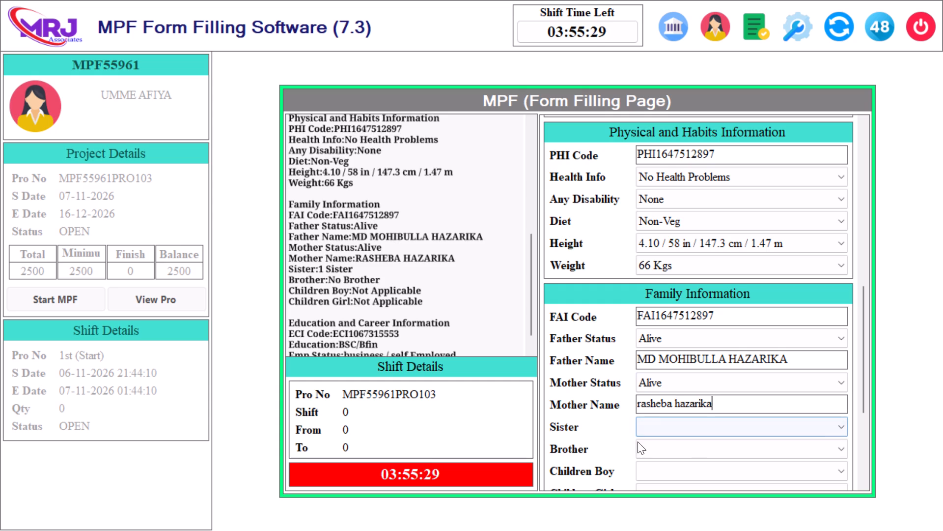
Fill the sibling and children fields with 1 Sister, No Brother, and Not Applicable for both Children Boy and Children Girl.
left_click(656, 428)
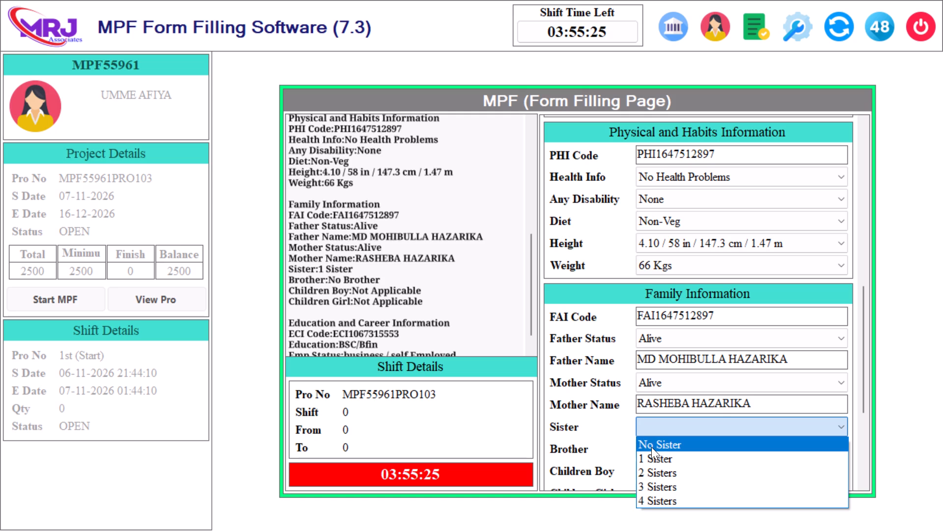
left_click(648, 461)
left_click(648, 461)
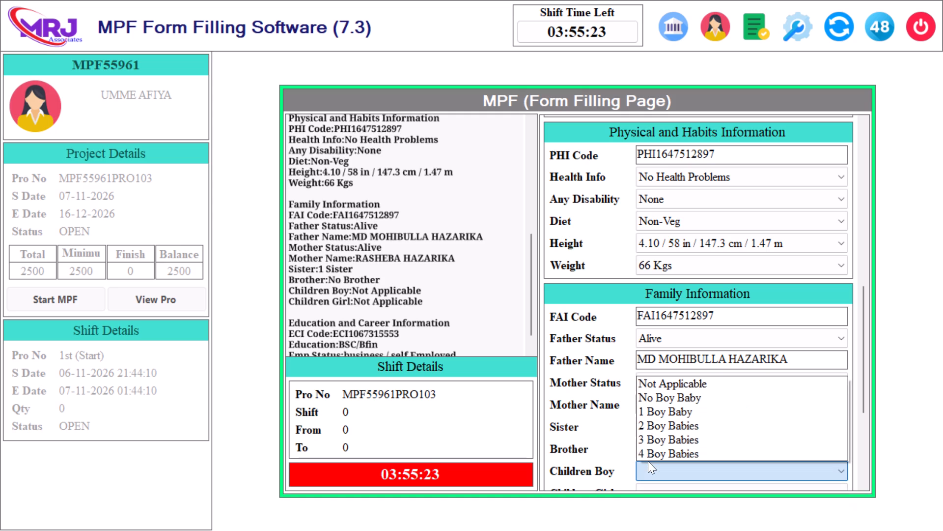
left_click(663, 383)
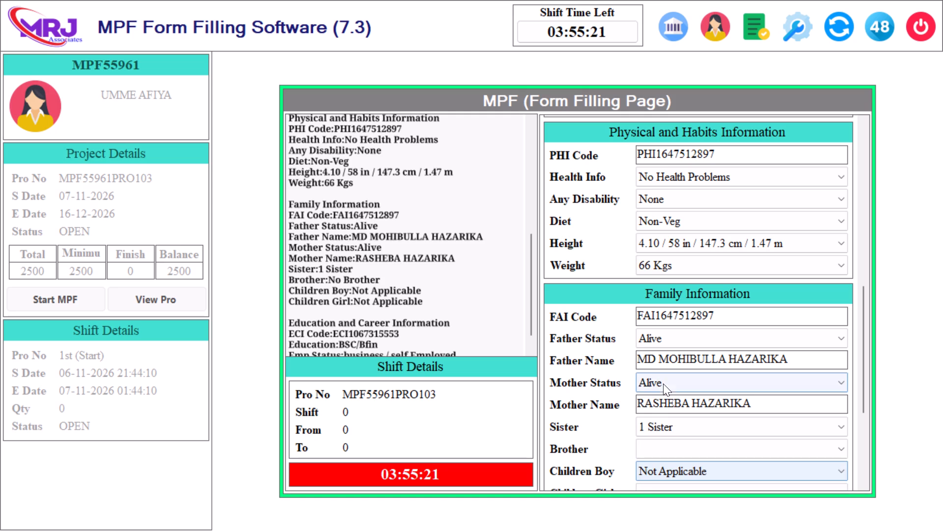
left_click(653, 449)
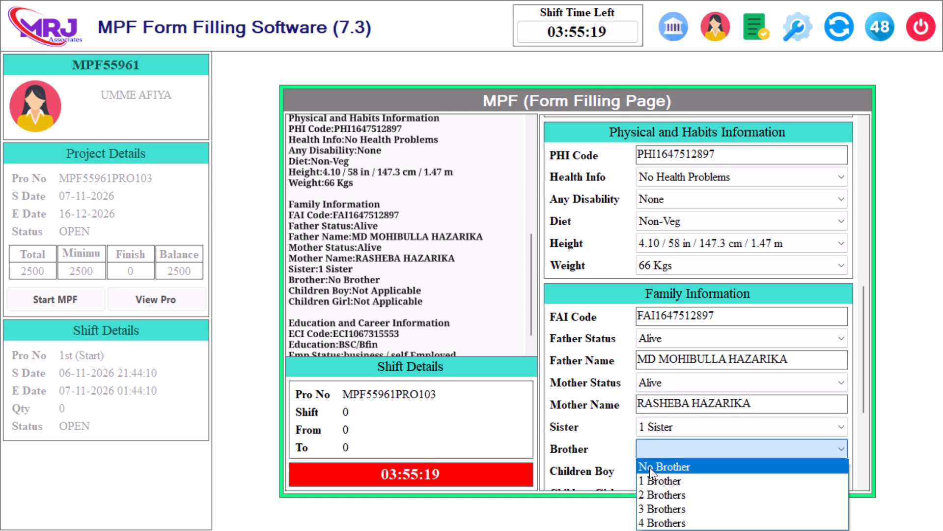
left_click(649, 467)
left_click(858, 429)
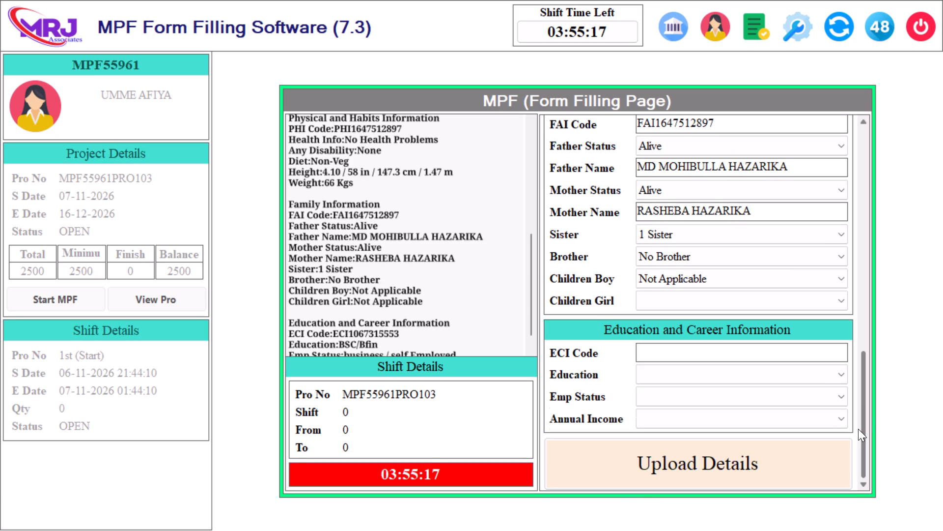
left_click(657, 302)
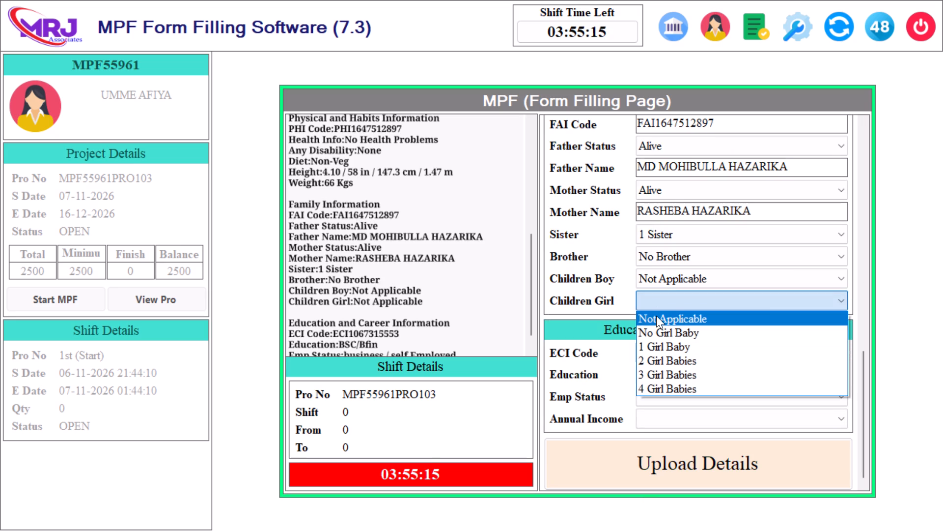
left_click(656, 316)
Enter the ECI Code from the member record in Education and Career Information.
left_click(535, 343)
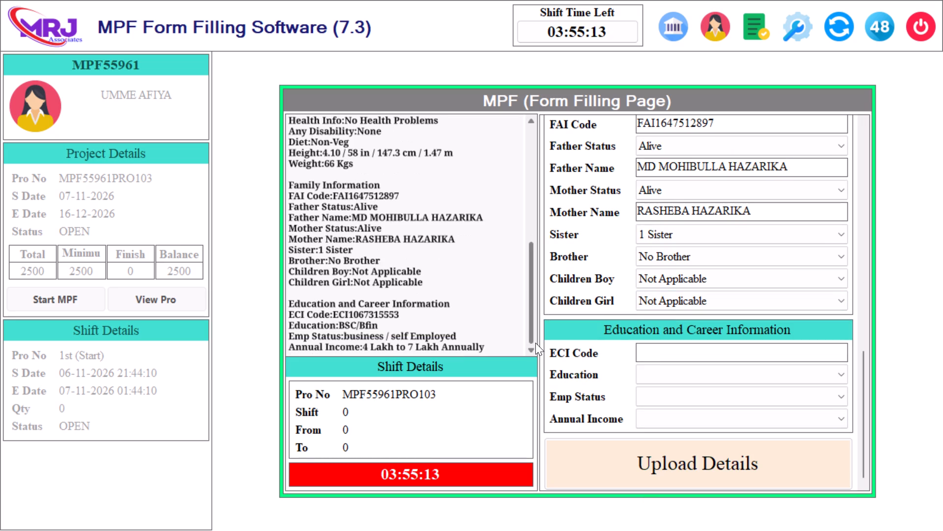
left_click(653, 351)
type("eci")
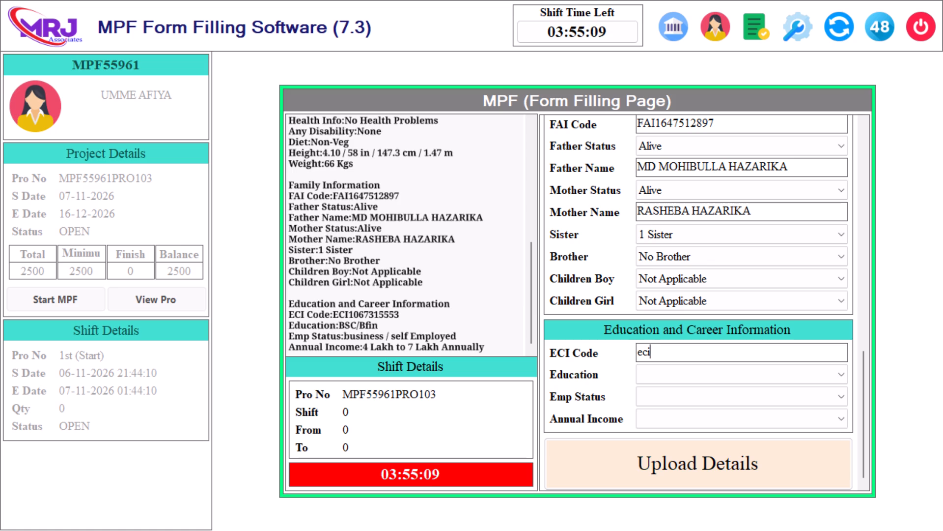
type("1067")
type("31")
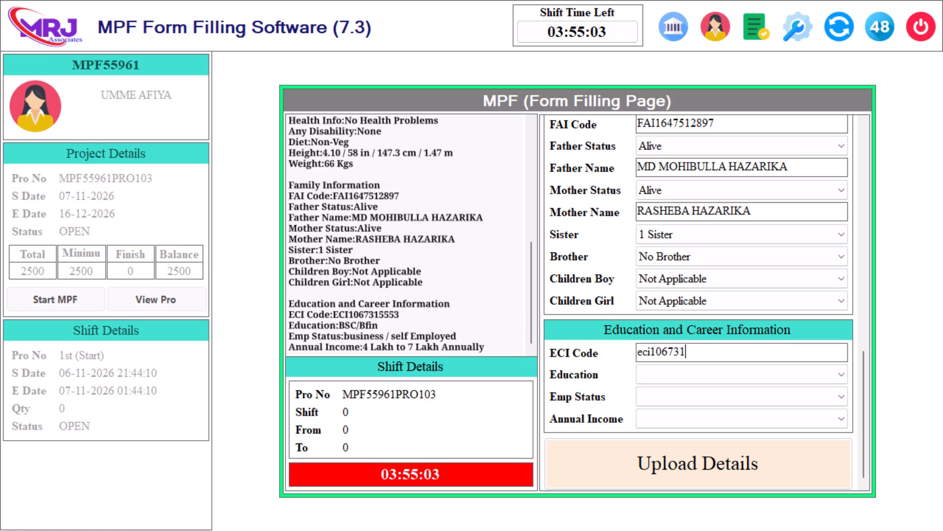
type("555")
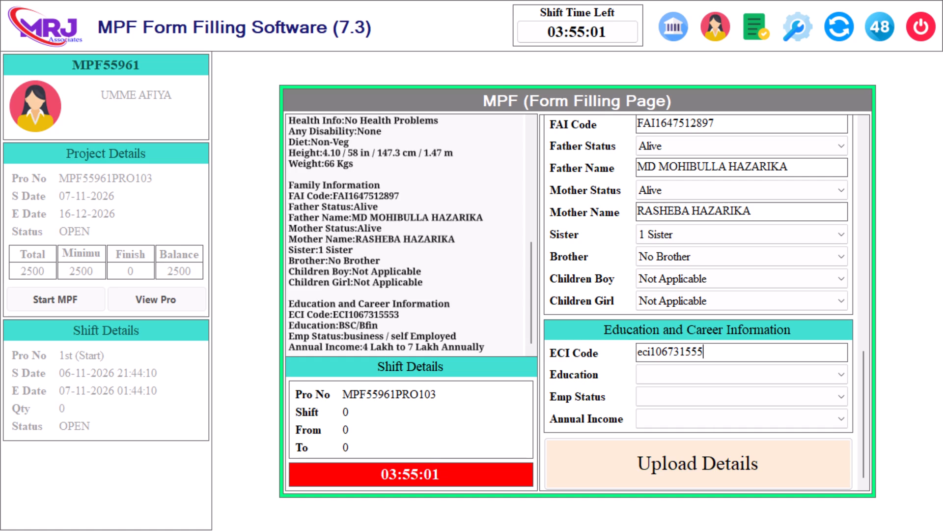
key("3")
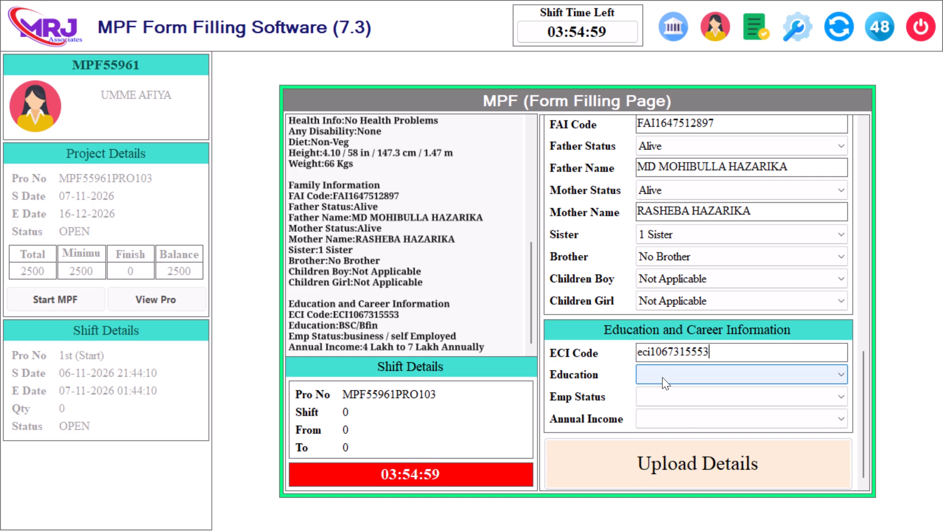
Set Education to BSC/Bfin in Education and Career Information.
left_click(662, 377)
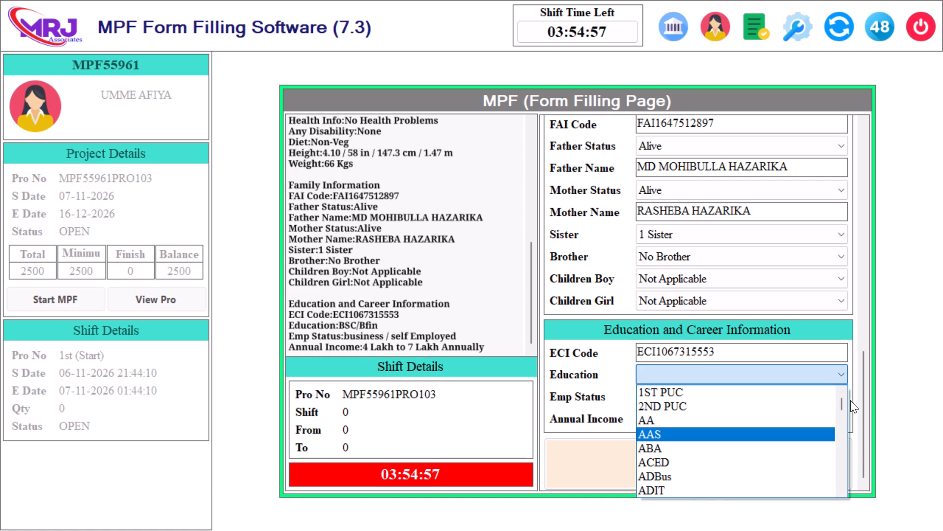
left_click(841, 404)
left_click_drag(841, 404, 842, 422)
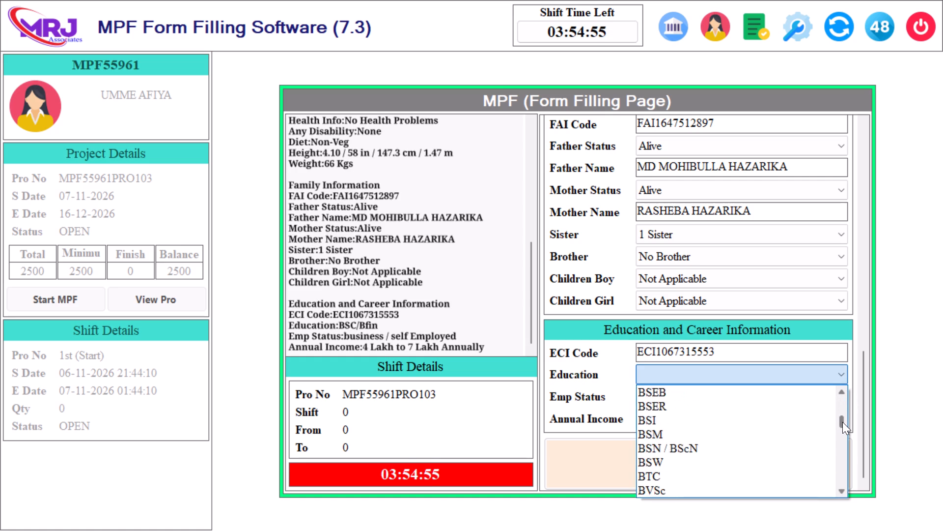
left_click_drag(842, 422, 844, 431)
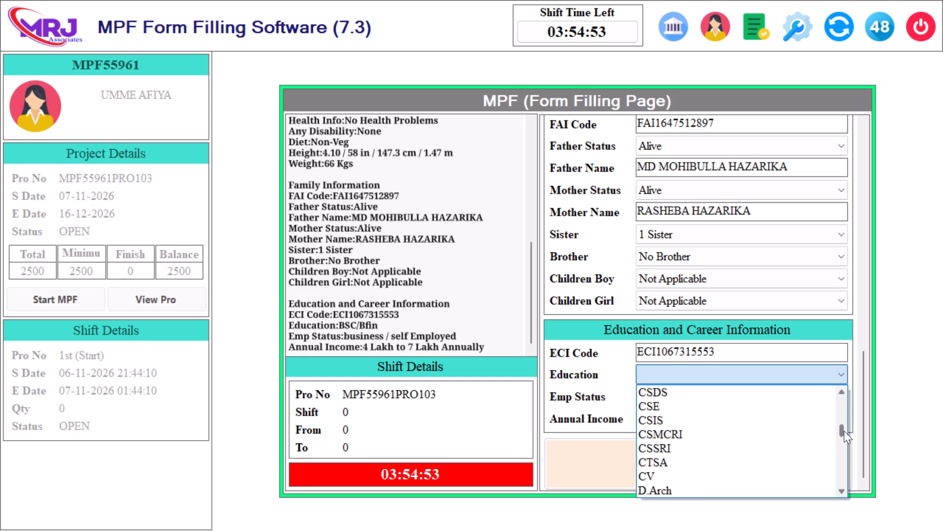
left_click_drag(844, 431, 844, 418)
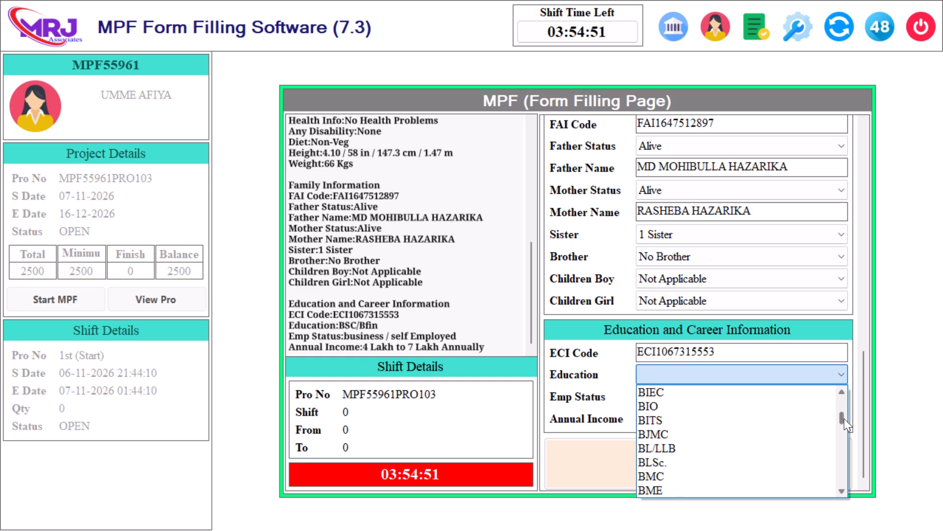
left_click_drag(844, 418, 844, 418)
left_click(840, 434)
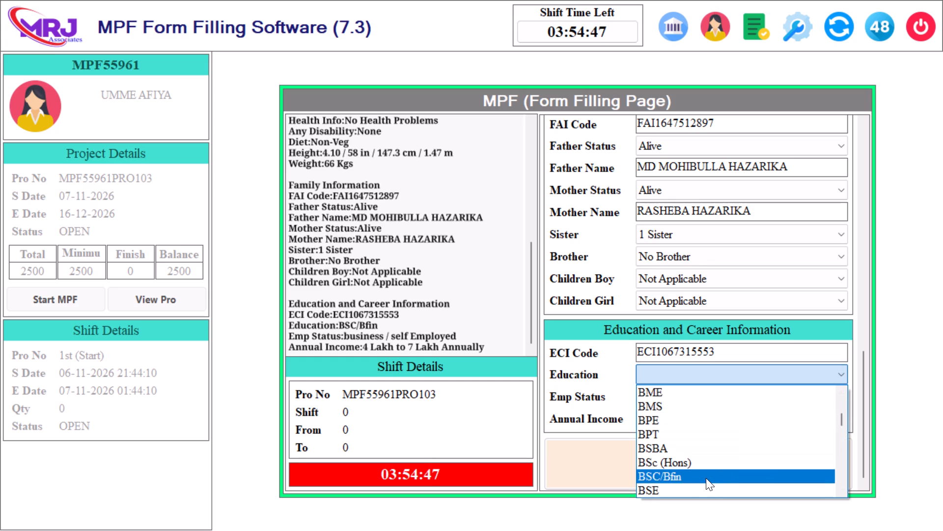
left_click(706, 478)
Set Emp Status to business / self Employed and Annual Income to 4 Lakh to 7 Lakh Annually.
left_click(657, 397)
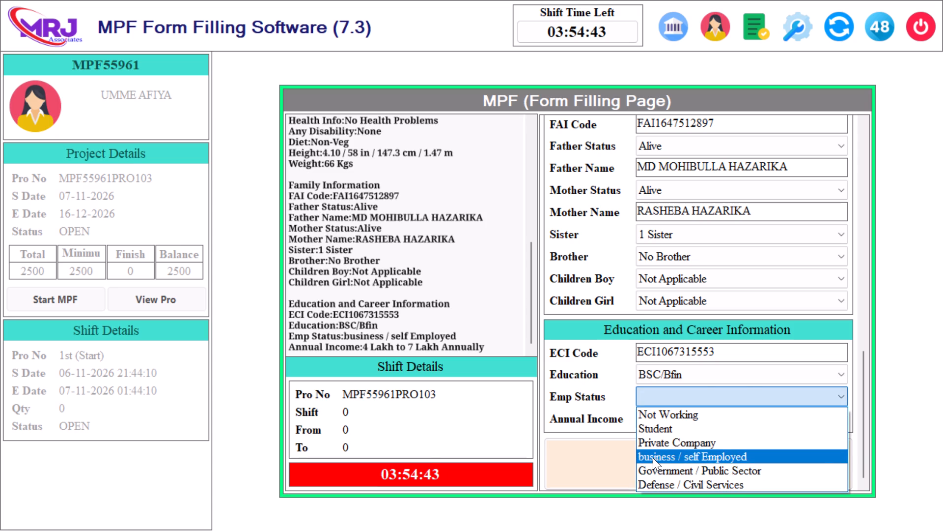
left_click(653, 458)
left_click(660, 413)
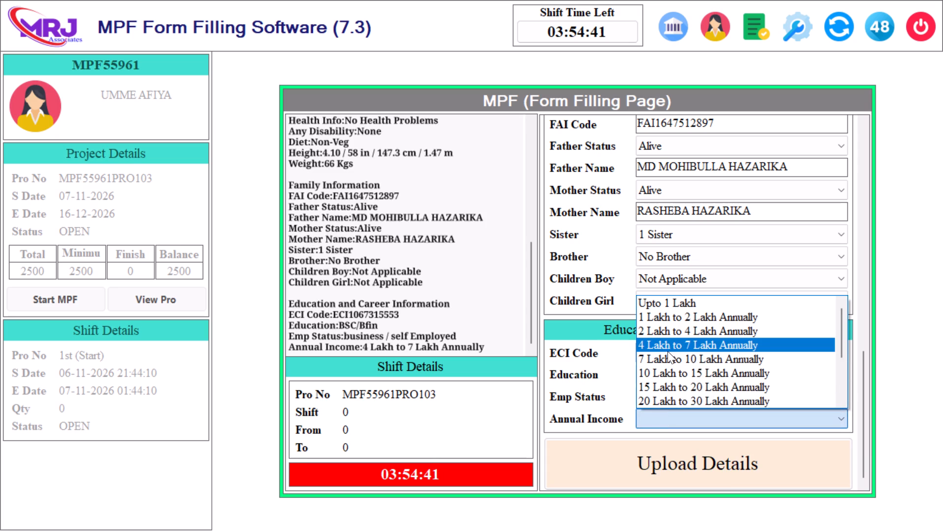
left_click(667, 340)
Upload the completed member profile and take the screenshot of the uploaded form.
left_click(628, 451)
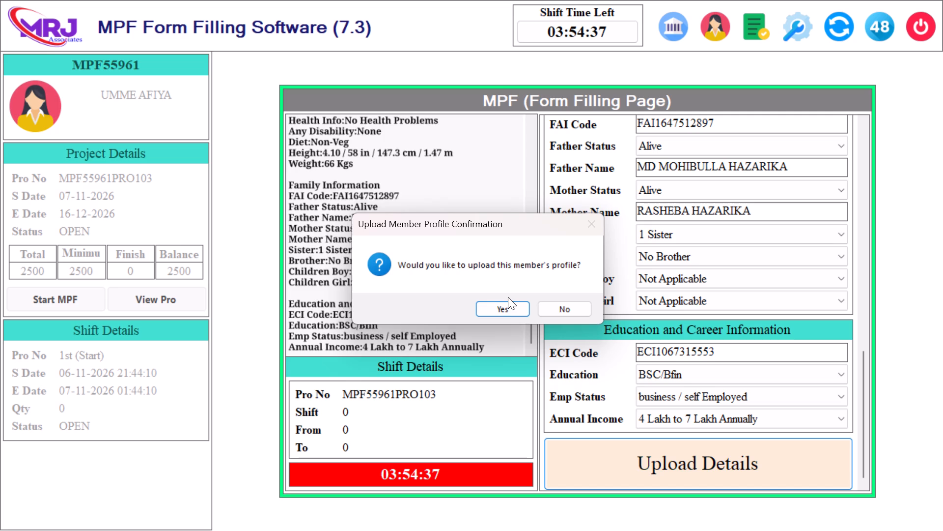
left_click(508, 306)
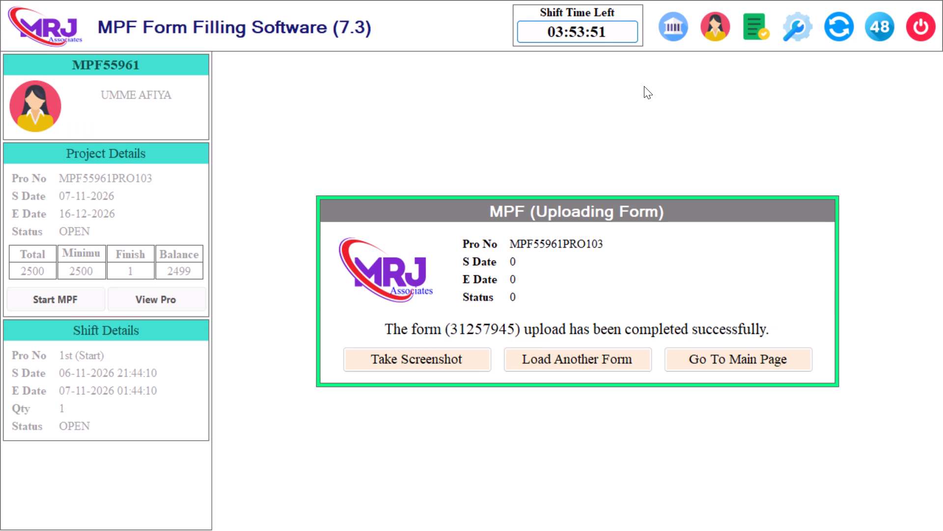
left_click(462, 351)
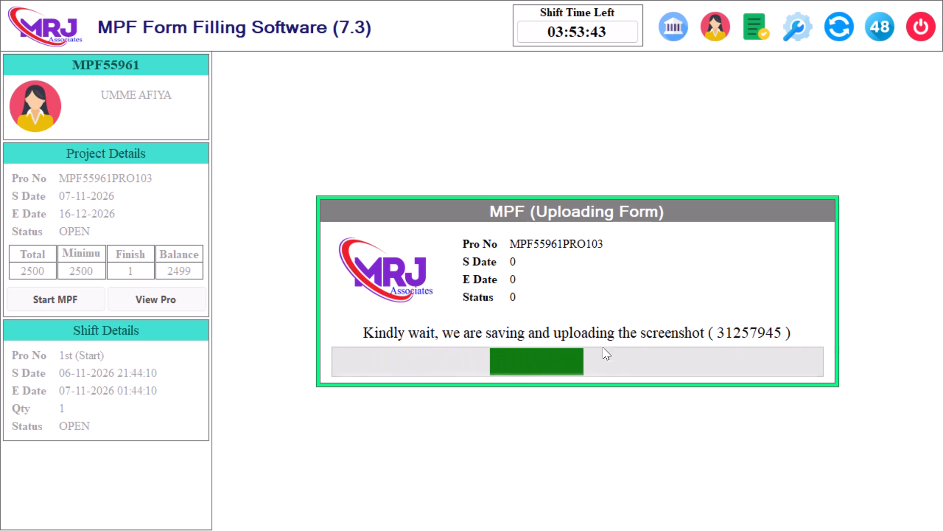
Load another form to start filling in a new member record.
left_click(556, 360)
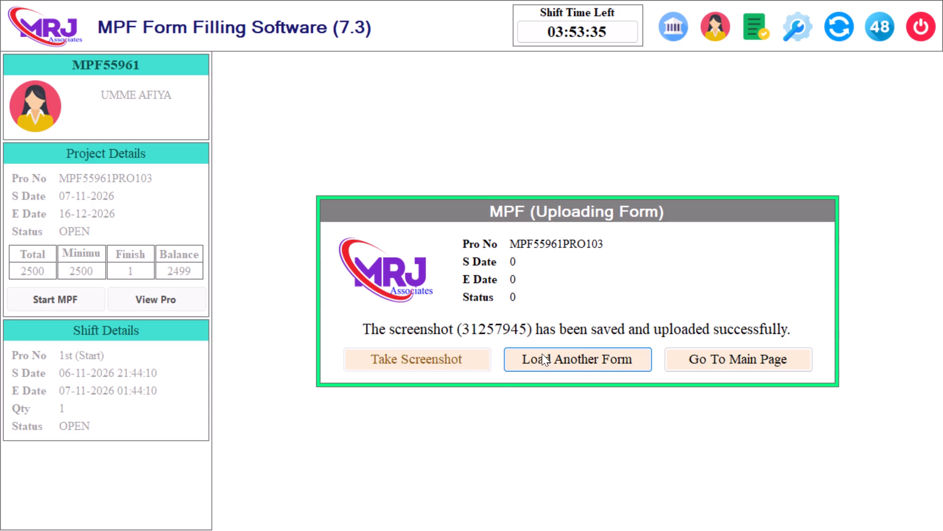
left_click(545, 355)
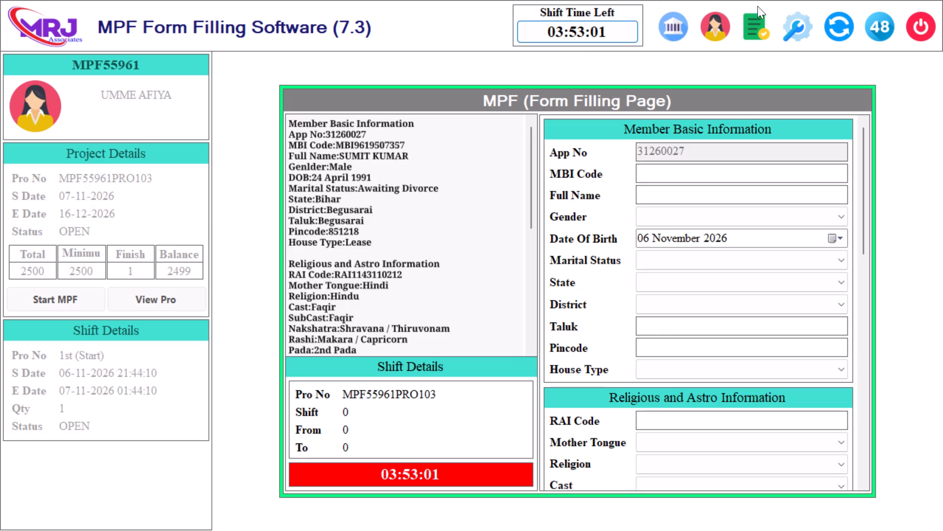
Enter the MBI Code and the member's full name from the new record in Member Basic Information.
left_click(683, 171)
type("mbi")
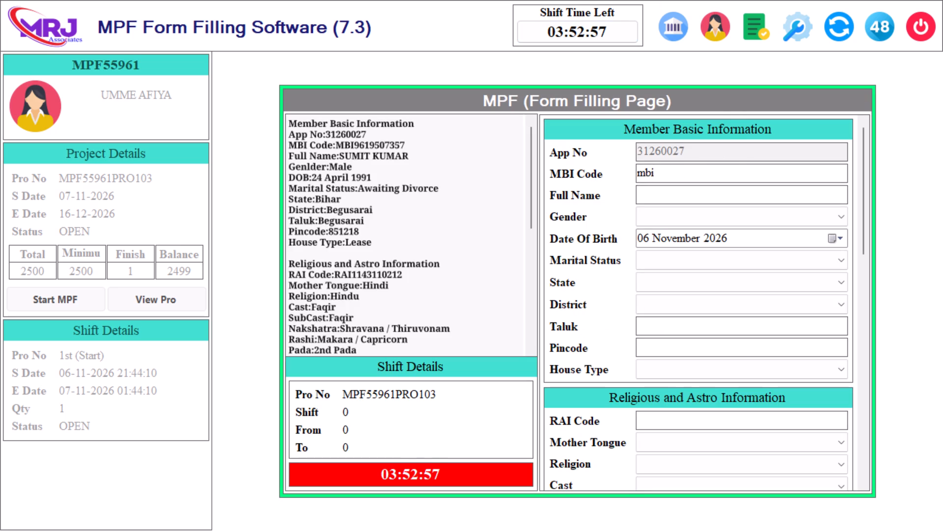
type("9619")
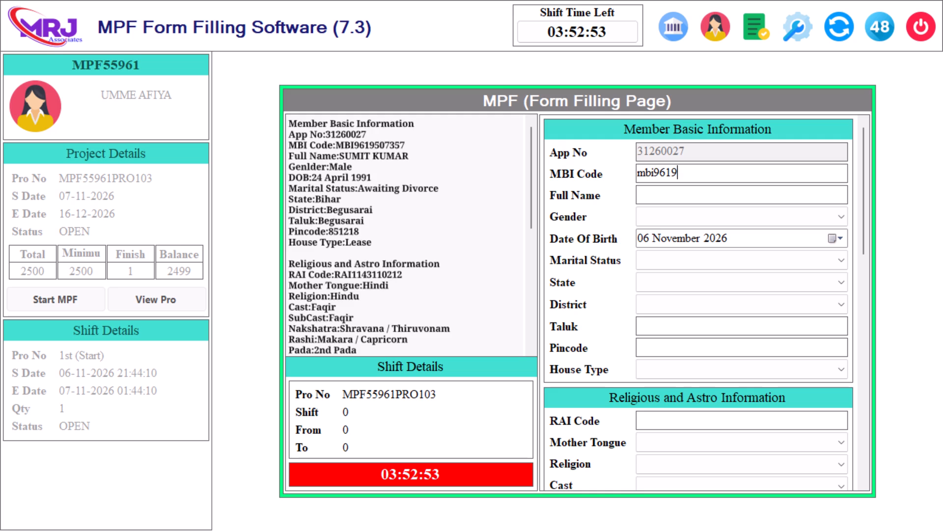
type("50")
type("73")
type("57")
left_click(670, 189)
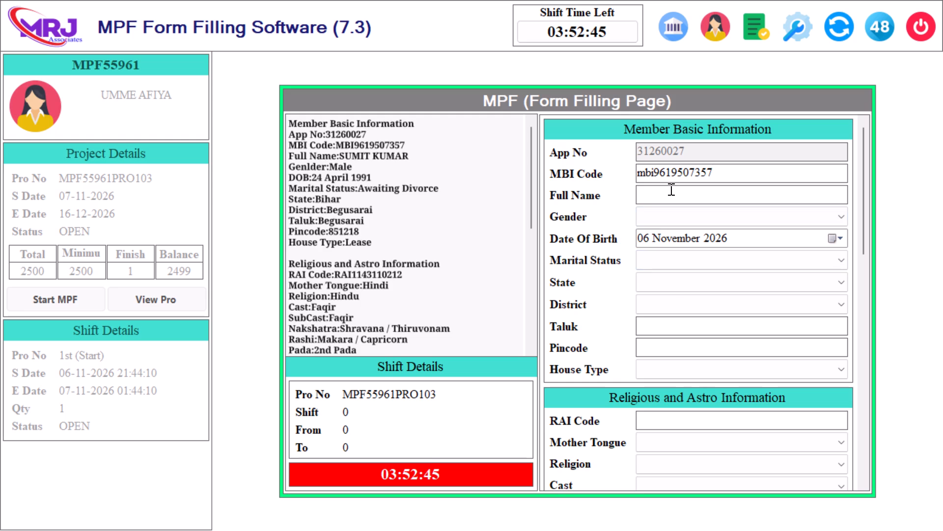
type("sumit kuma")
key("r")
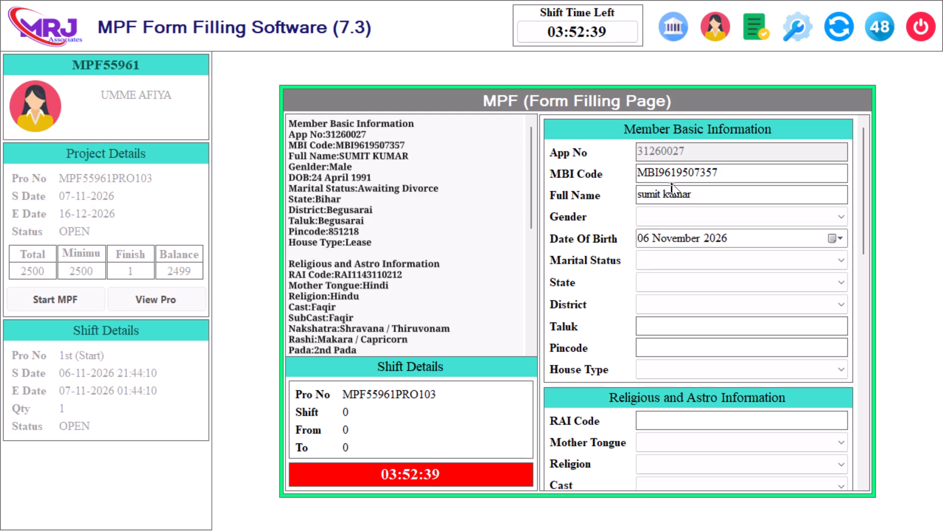
Set Gender to Male and enter the date of birth as given in the member record.
left_click(666, 211)
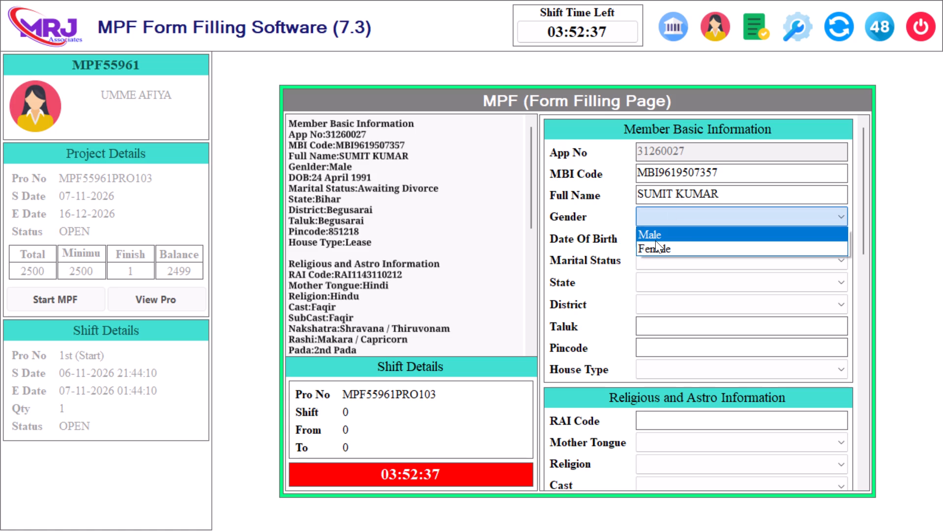
left_click(655, 240)
left_click(721, 236)
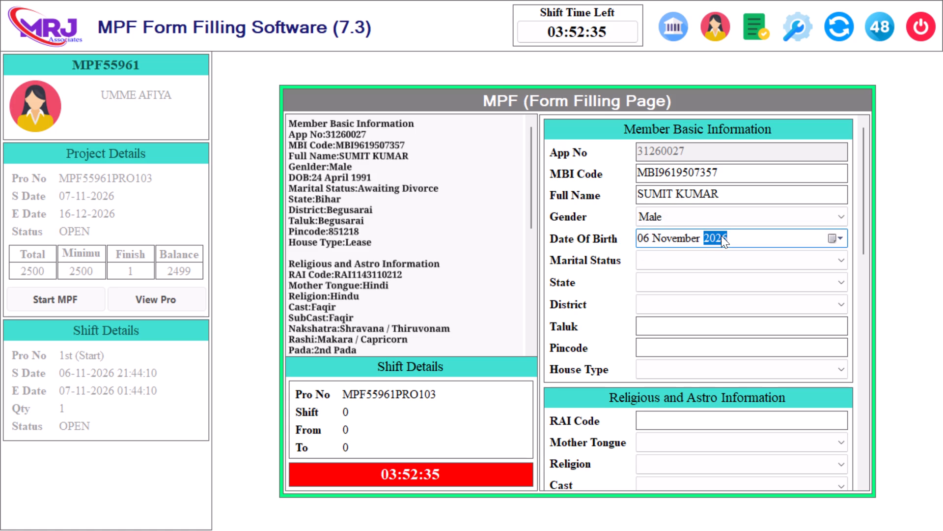
left_click(644, 239)
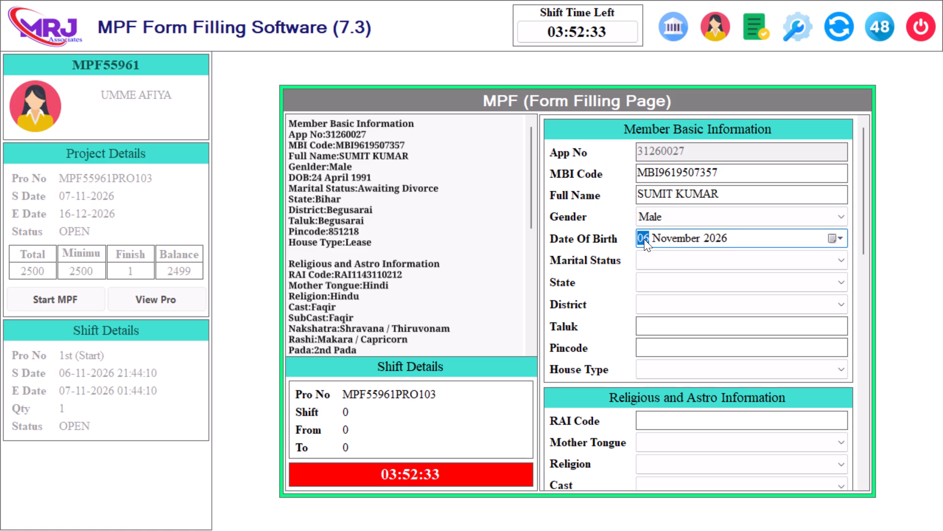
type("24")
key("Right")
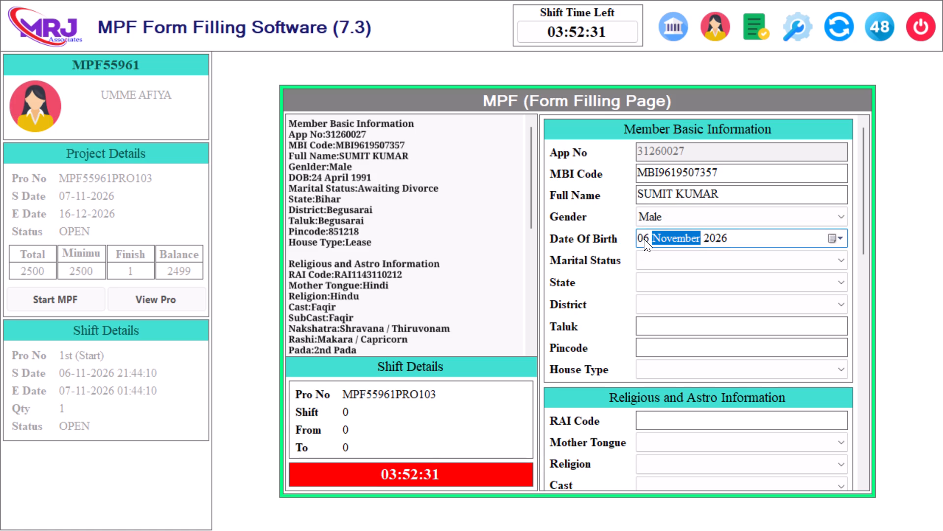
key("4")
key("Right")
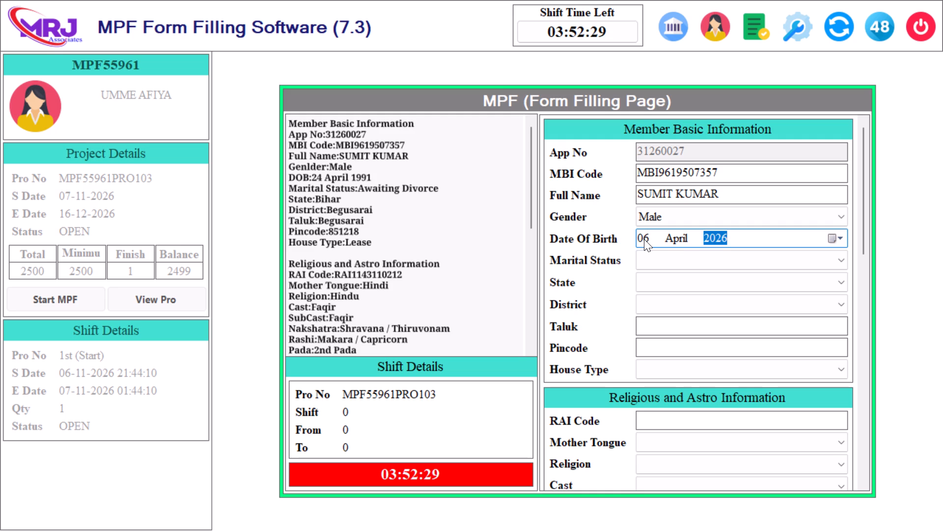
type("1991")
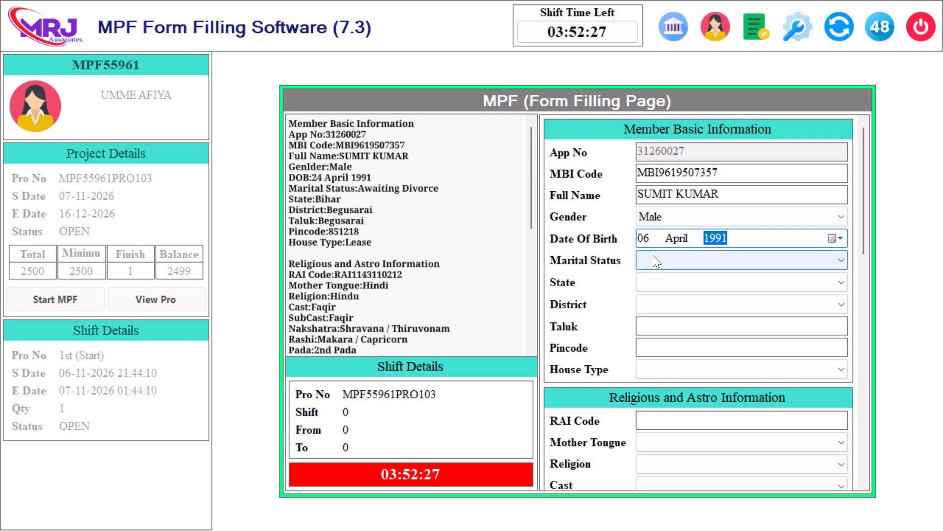
left_click(653, 256)
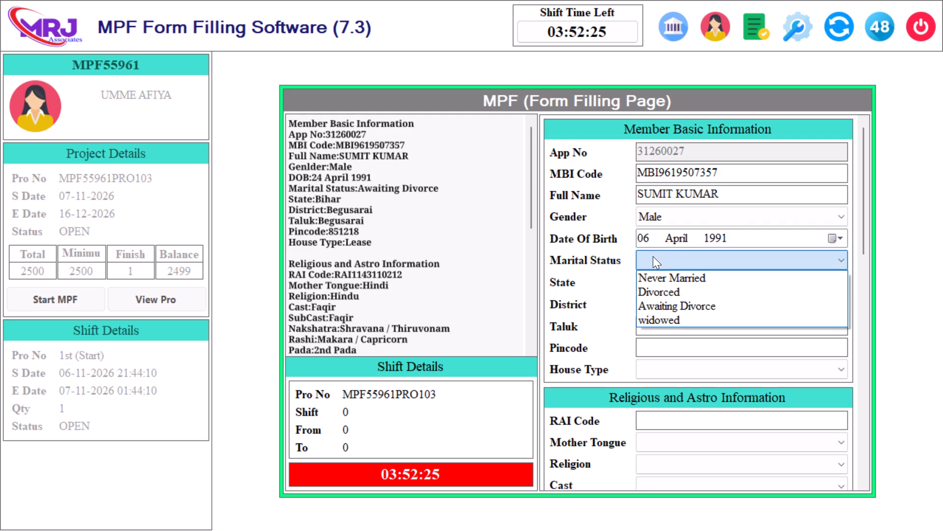
left_click(644, 239)
left_click(644, 239)
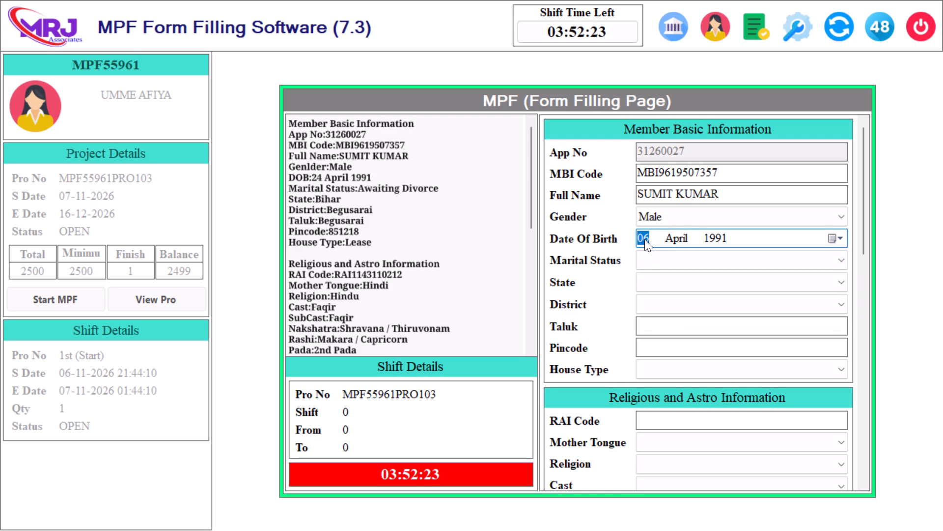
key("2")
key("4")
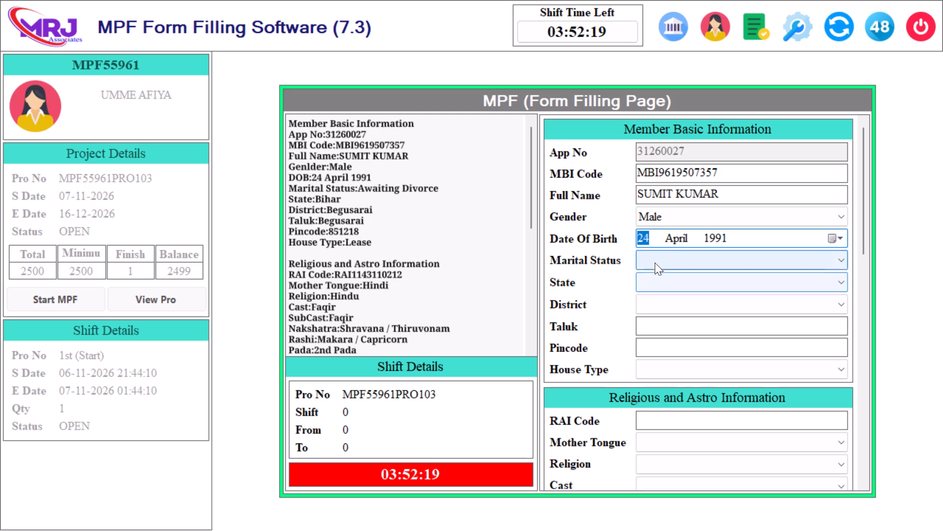
Set Marital Status to Awaiting Divorce and State to Bihar.
left_click(661, 255)
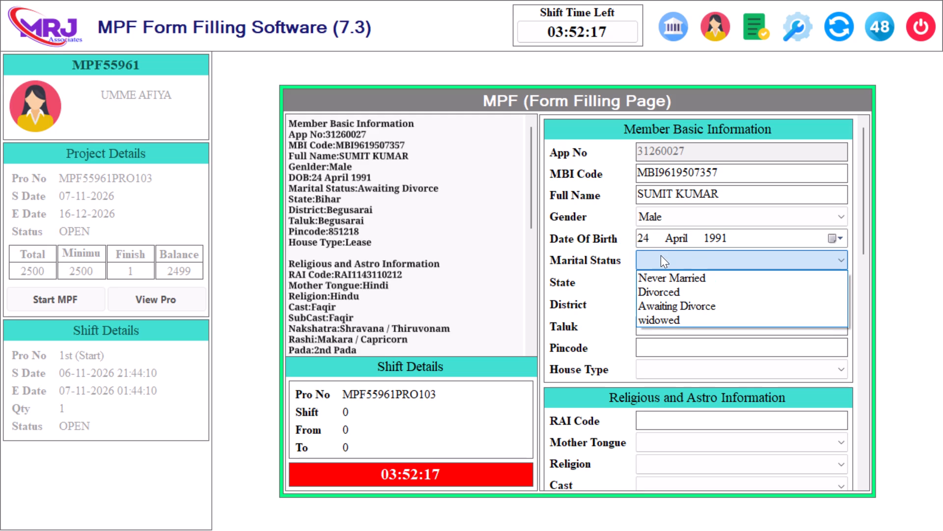
left_click(649, 301)
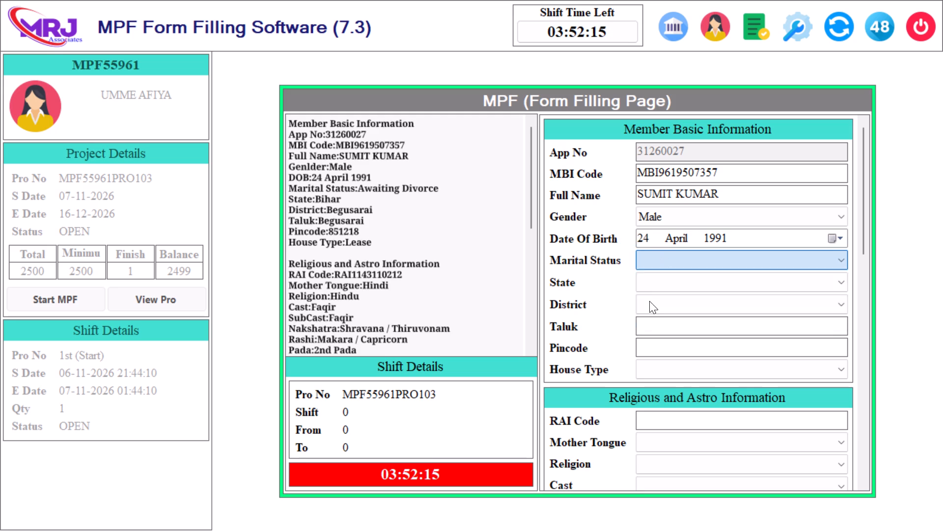
left_click(653, 277)
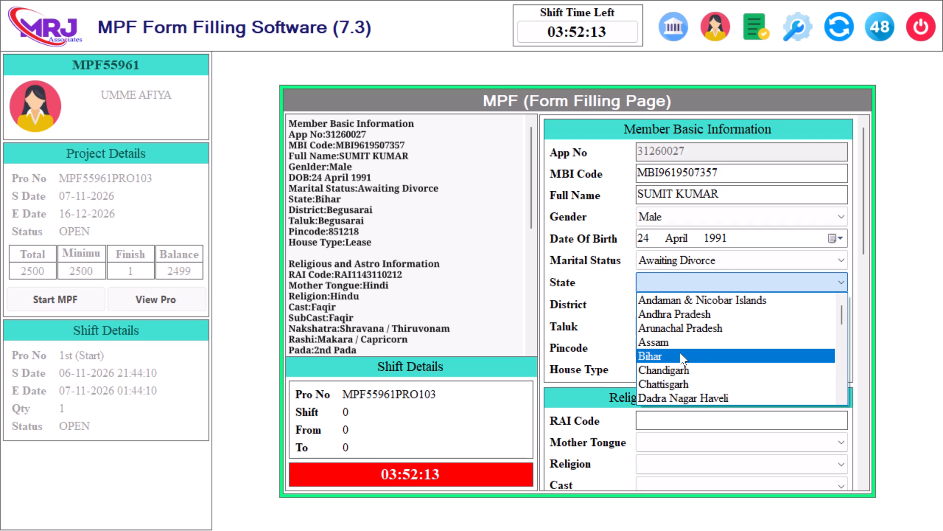
left_click(680, 353)
Set District to Begusarai in Member Basic Information.
left_click(668, 303)
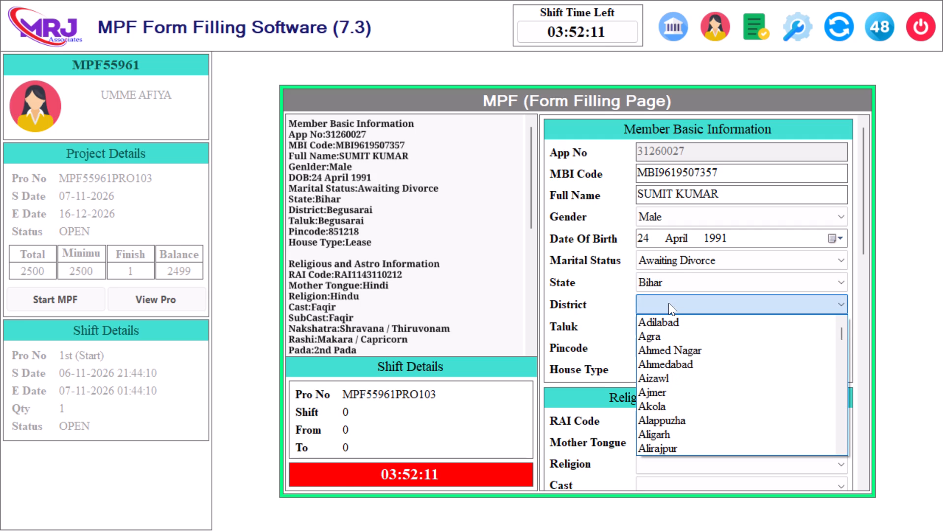
left_click(841, 335)
left_click_drag(841, 335, 841, 350)
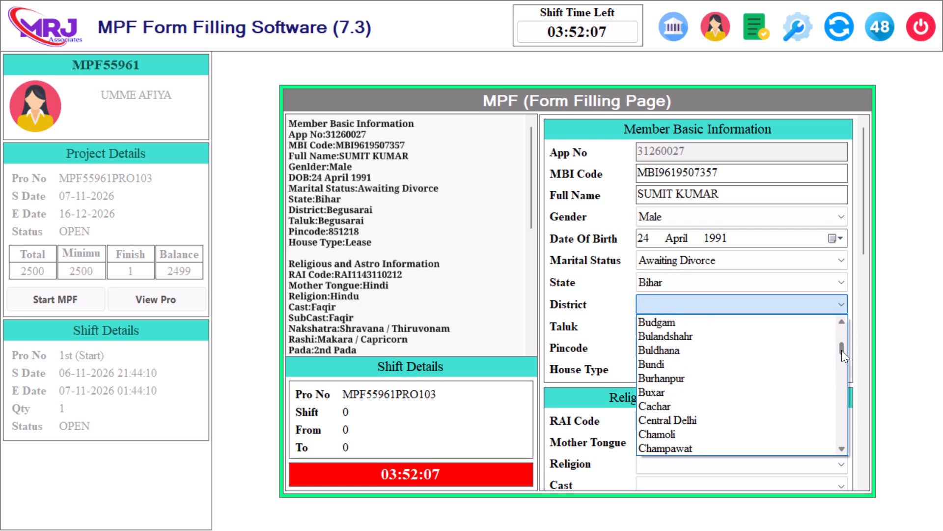
left_click(842, 333)
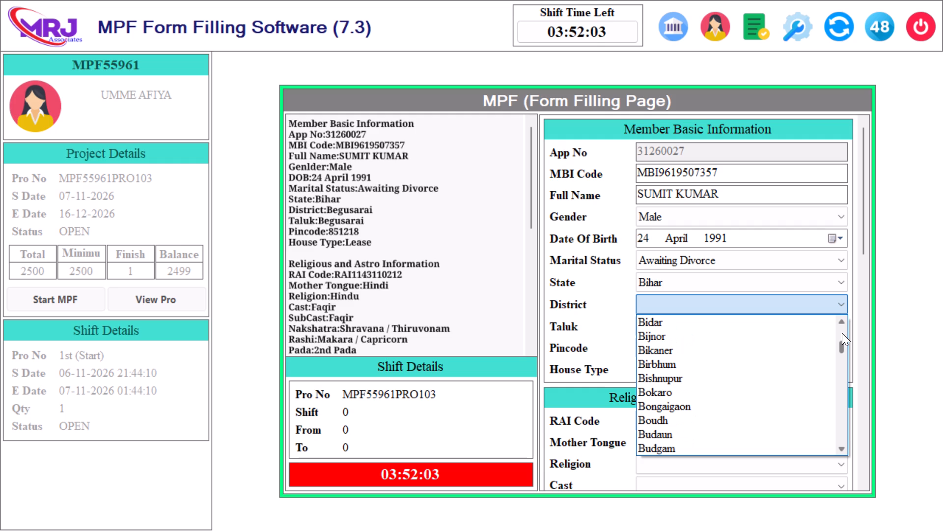
left_click(842, 331)
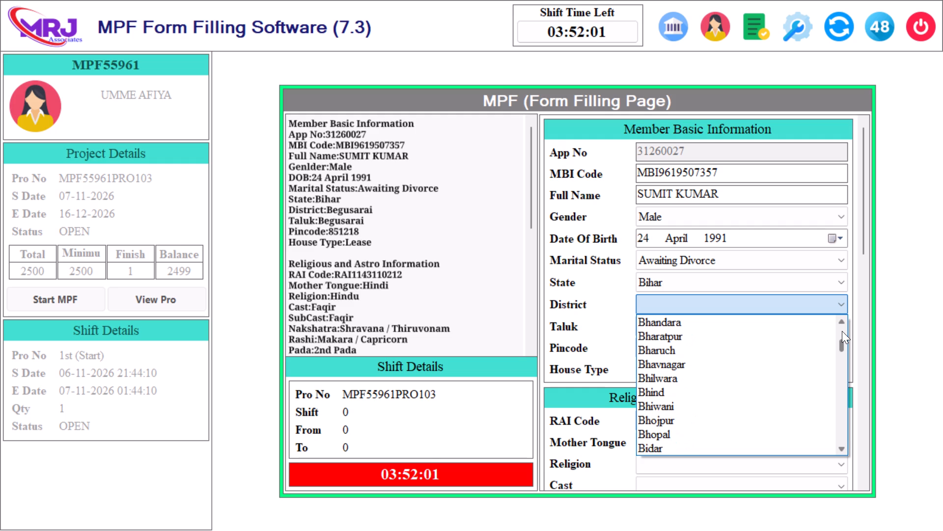
left_click(841, 332)
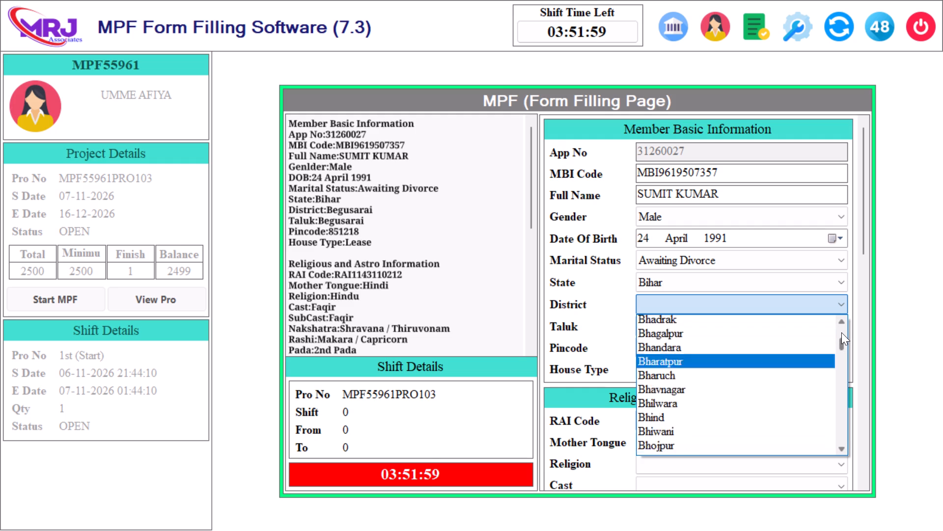
left_click(816, 360)
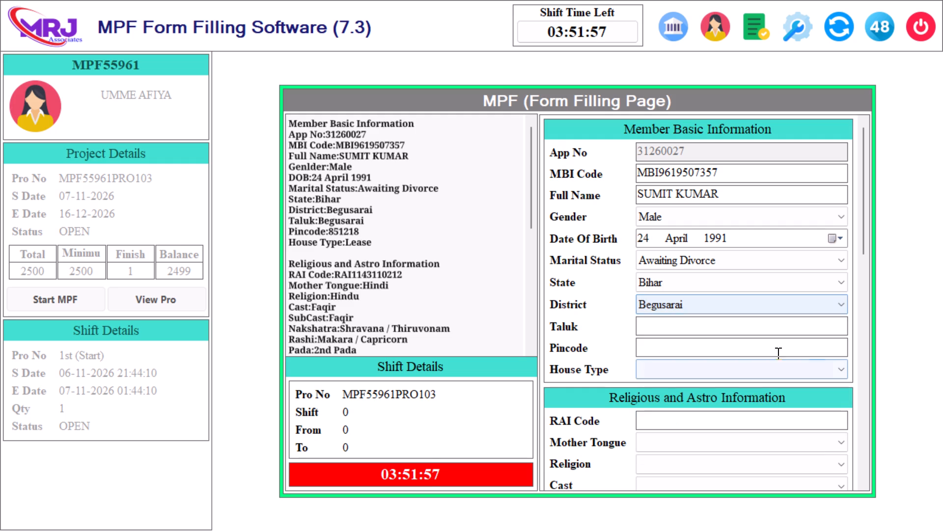
Complete Member Basic Information with Taluk Begusarai, the pincode from the member record, and House Type Lease.
left_click(683, 333)
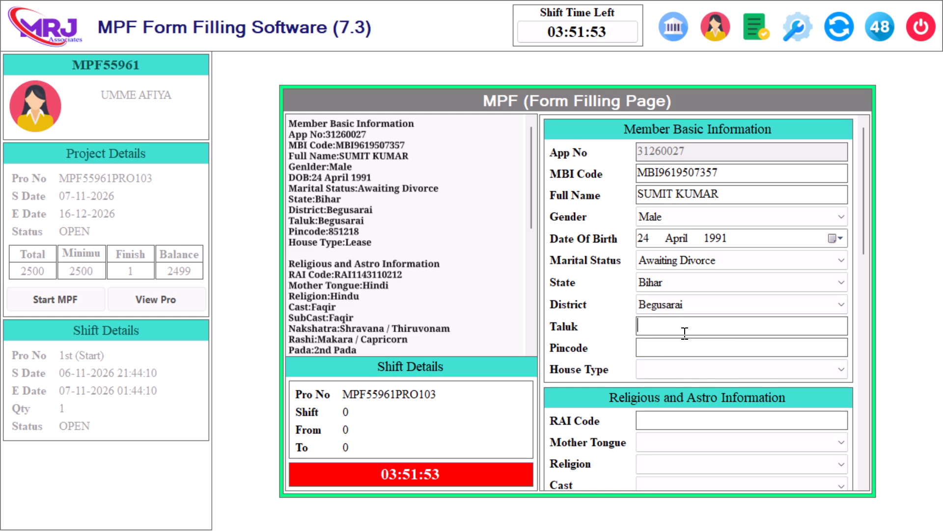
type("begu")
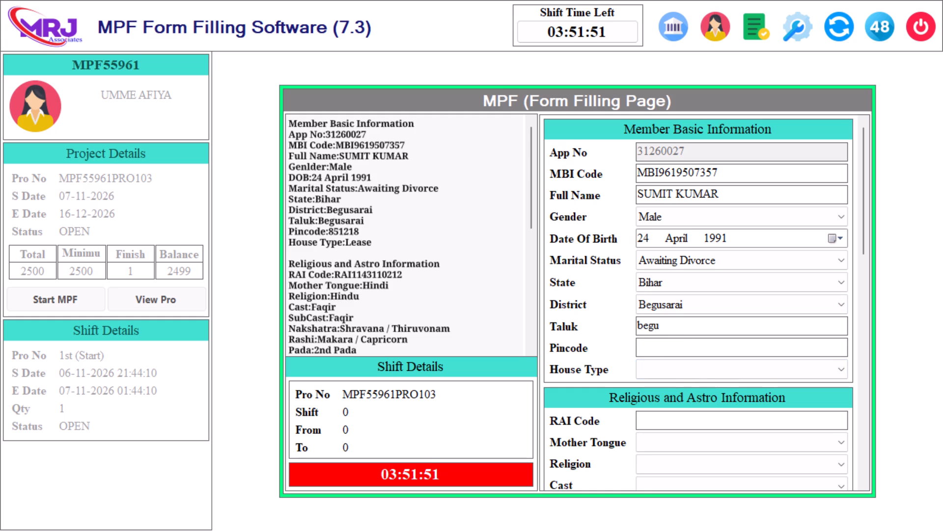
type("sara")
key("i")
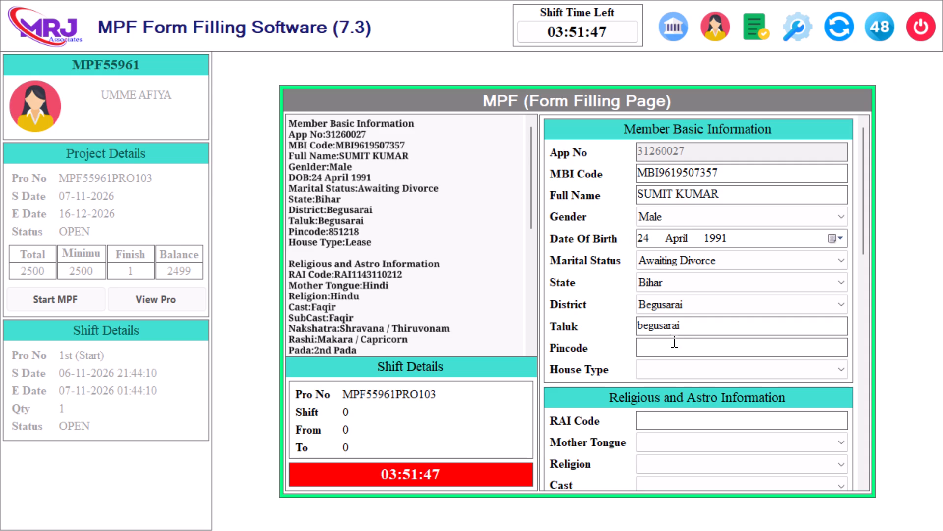
left_click(670, 345)
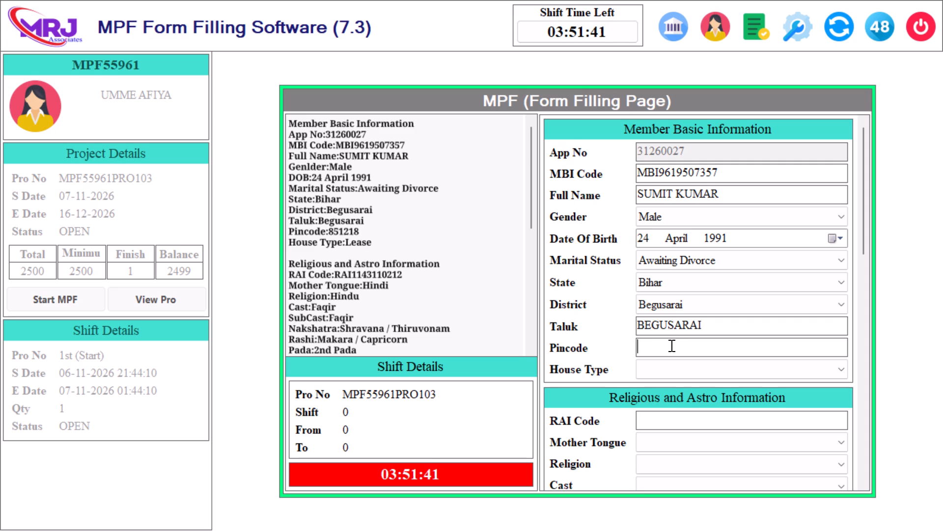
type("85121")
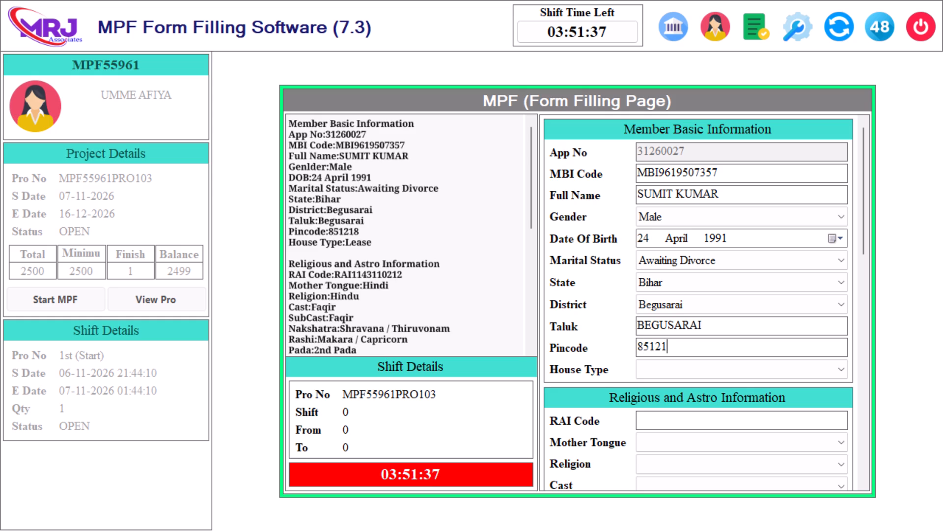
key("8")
left_click(661, 362)
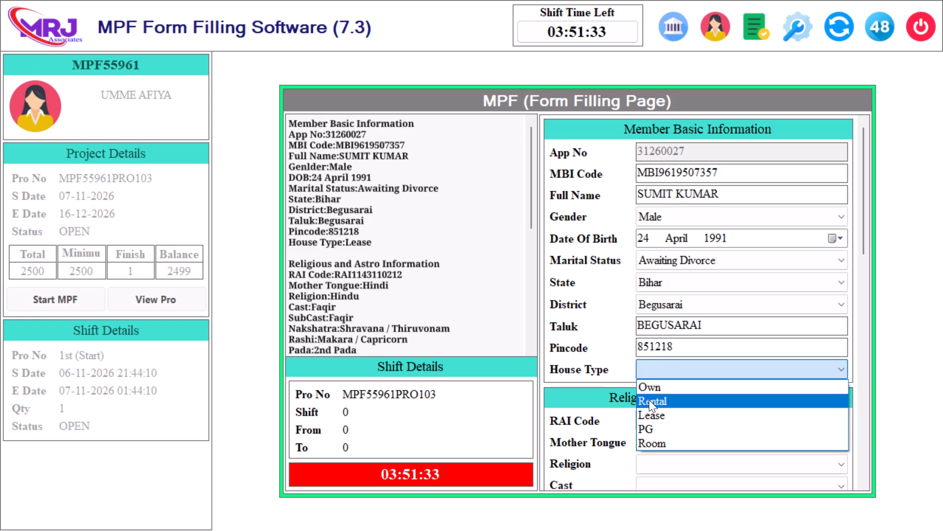
left_click(647, 410)
Enter the record's RAI Code and set Mother Tongue to Hindi and Religion to Hindu in Religious and Astro Information.
left_click(647, 418)
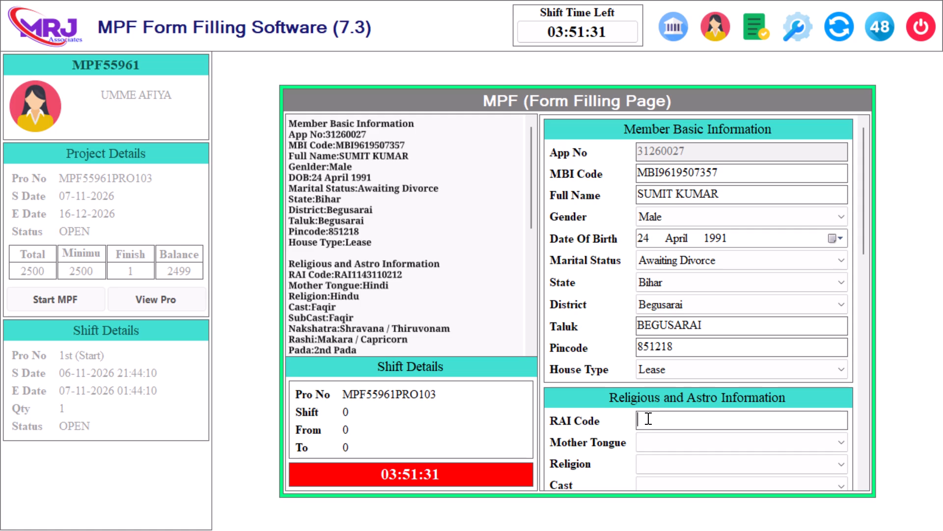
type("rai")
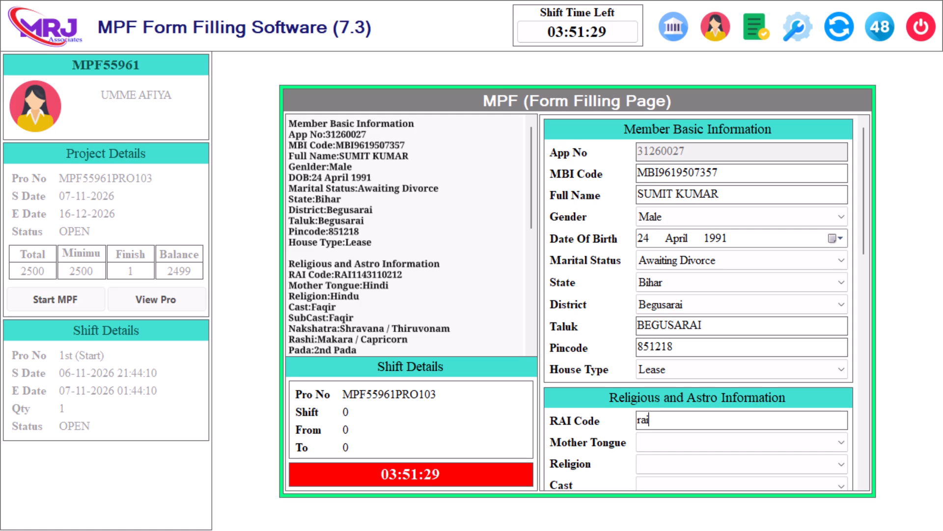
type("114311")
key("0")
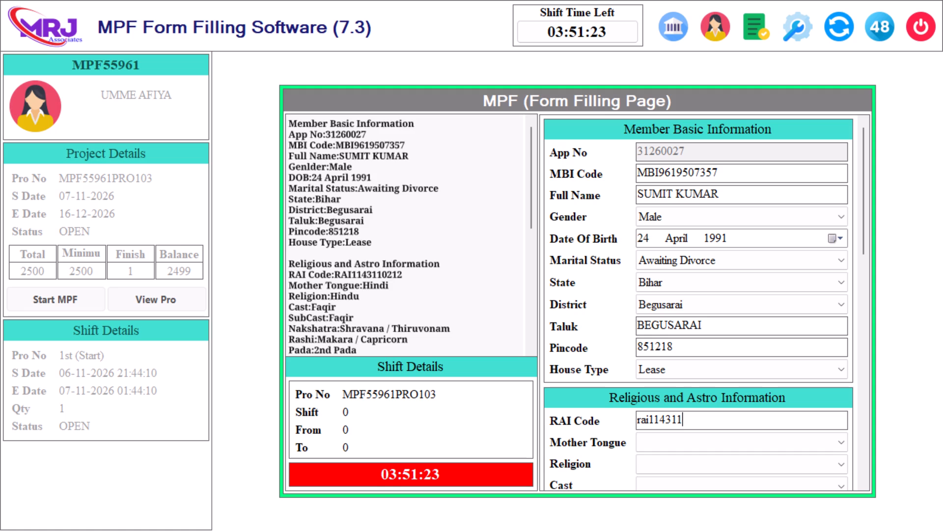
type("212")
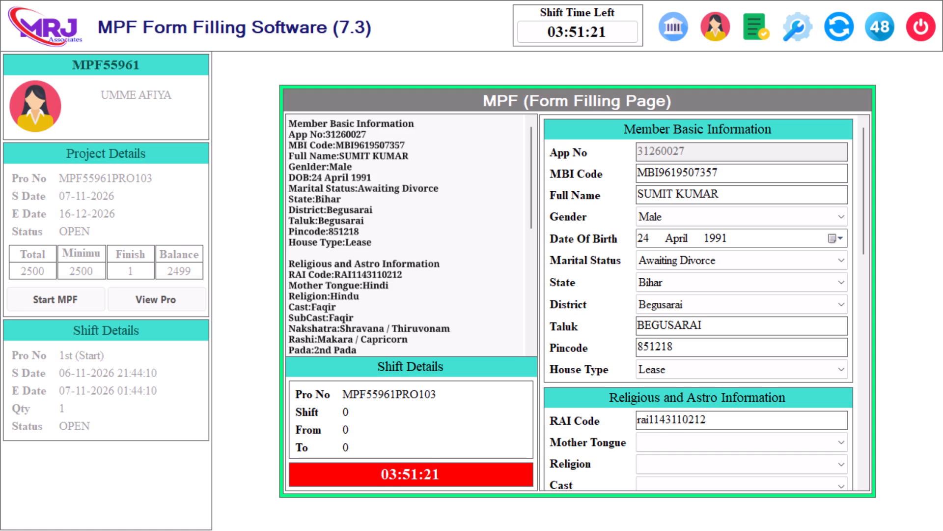
left_click(660, 442)
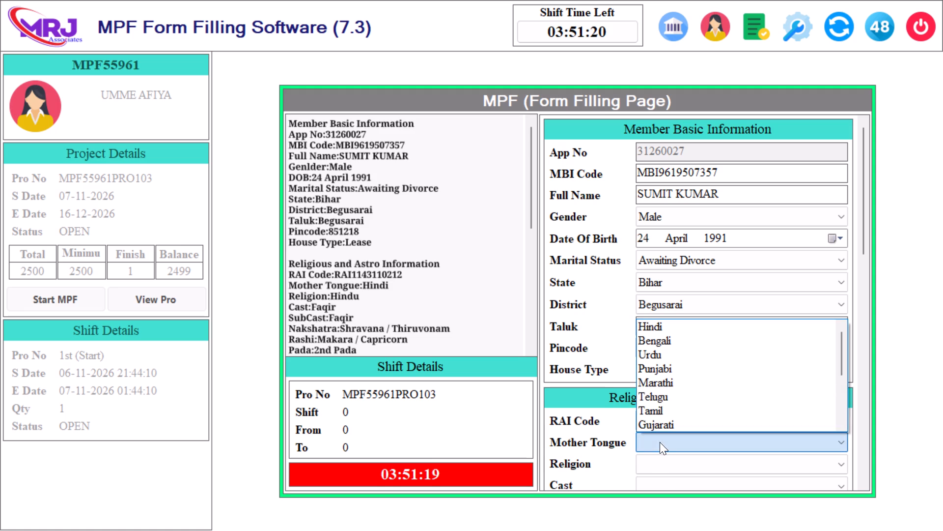
left_click(655, 327)
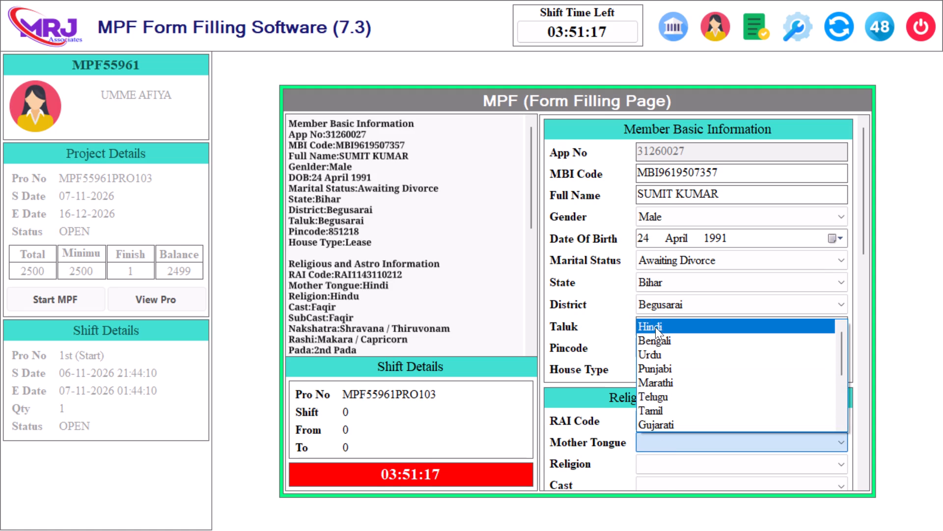
left_click(649, 464)
left_click(658, 365)
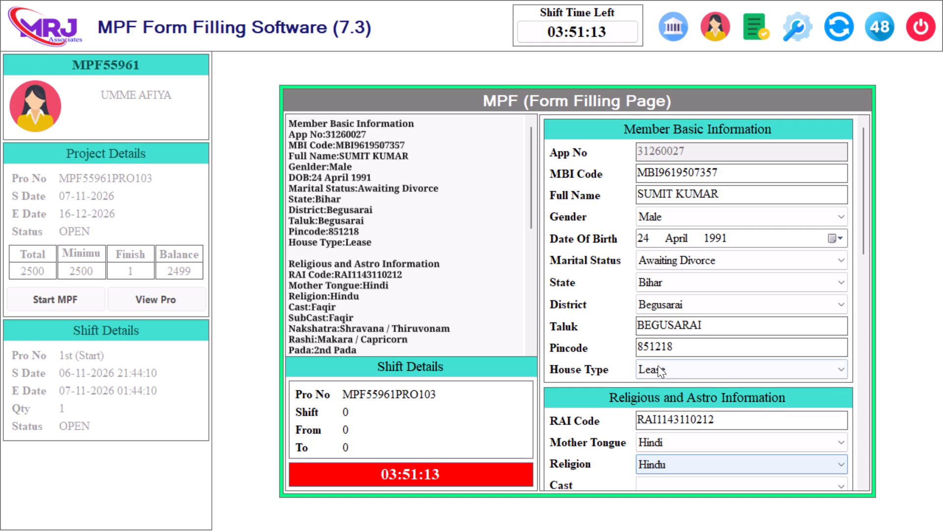
Set Cast to Faqir in Religious and Astro Information.
left_click(861, 213)
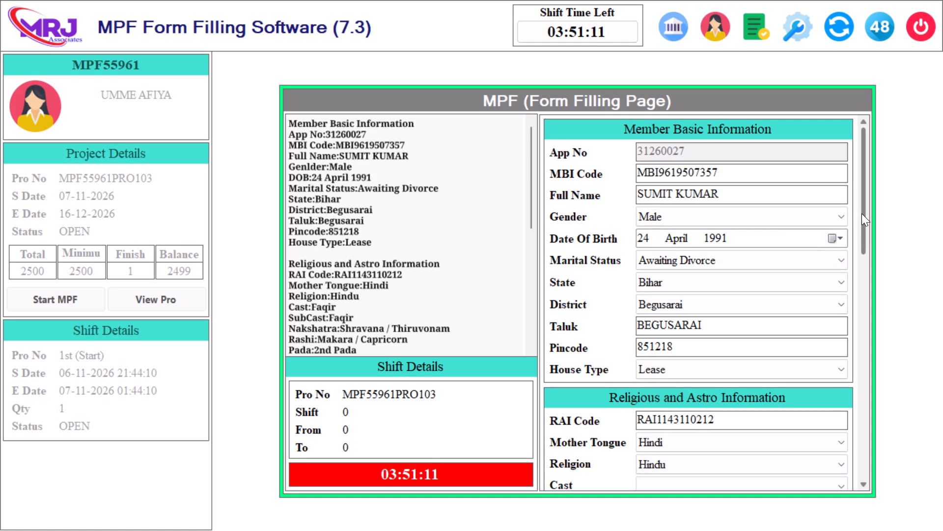
left_click(860, 230)
left_click_drag(860, 230, 860, 250)
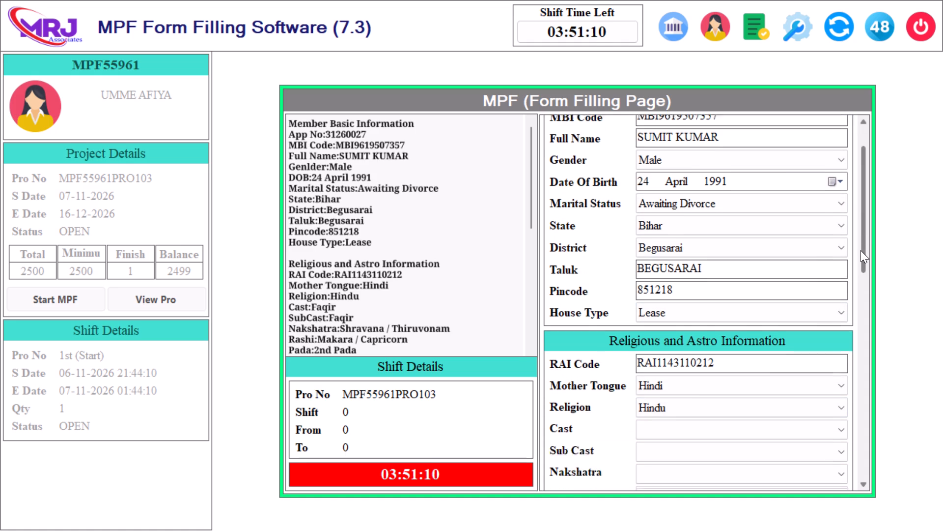
left_click_drag(860, 250, 856, 299)
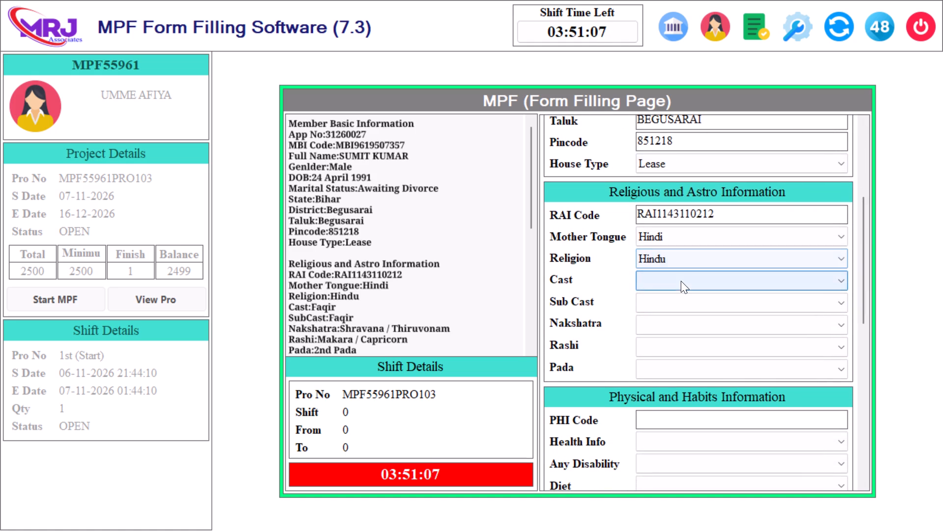
left_click(681, 281)
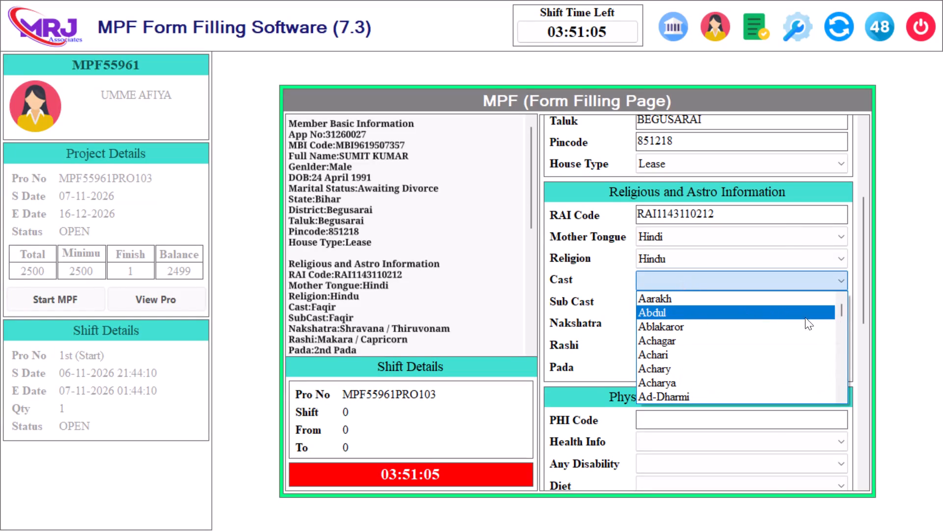
left_click(842, 310)
left_click_drag(842, 310, 842, 320)
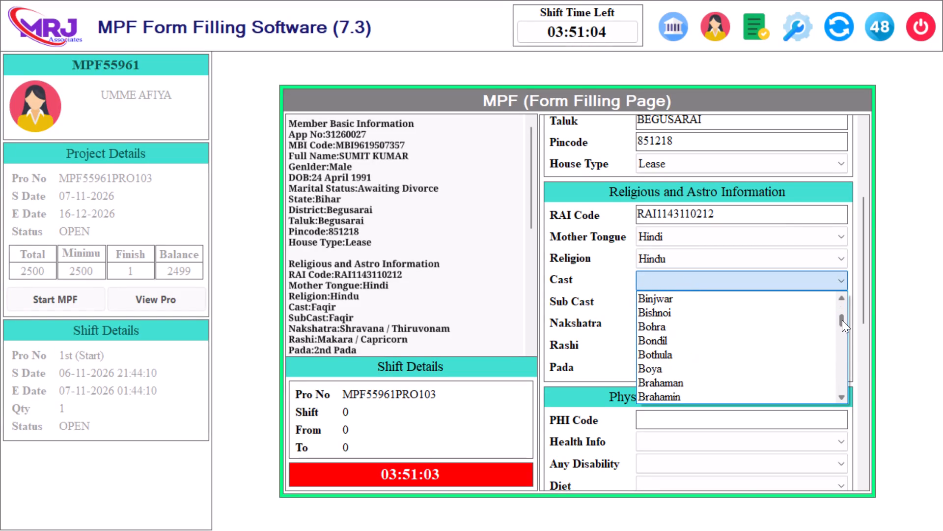
left_click_drag(842, 320, 844, 339)
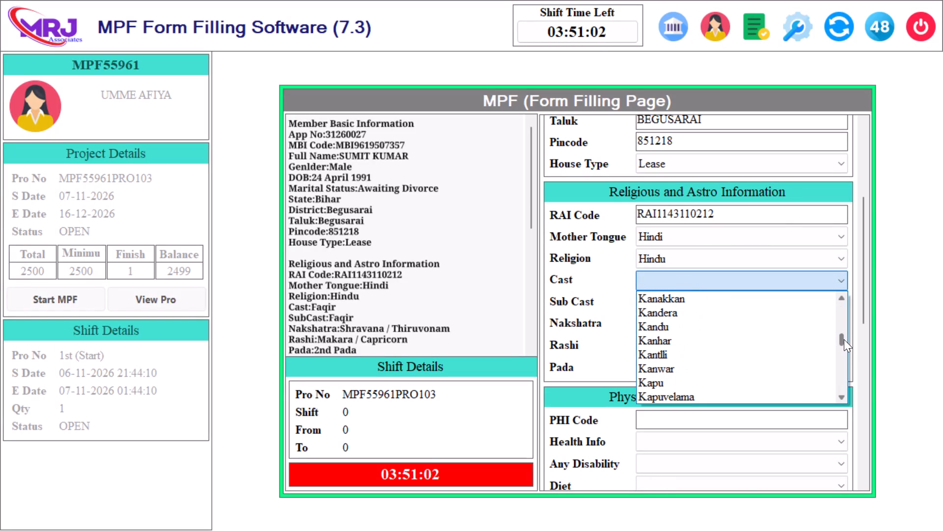
left_click_drag(844, 339, 847, 324)
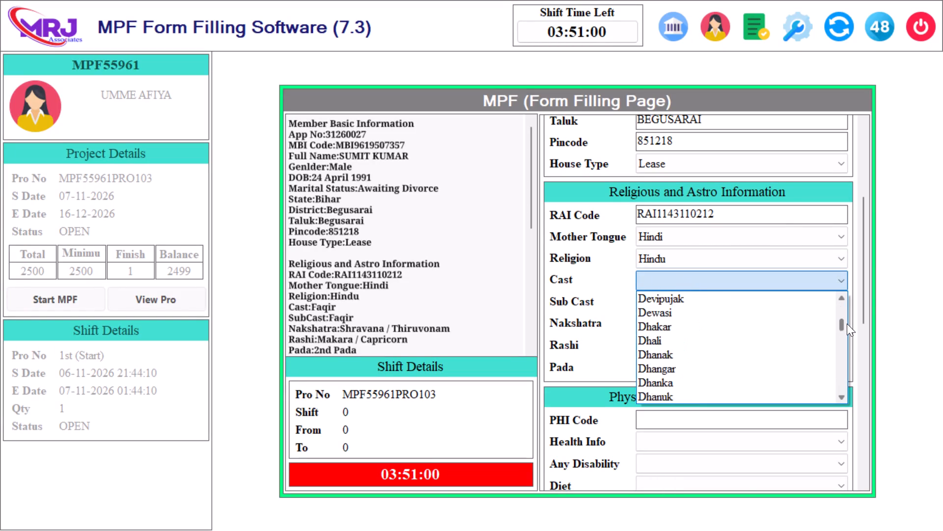
left_click_drag(847, 324, 848, 327)
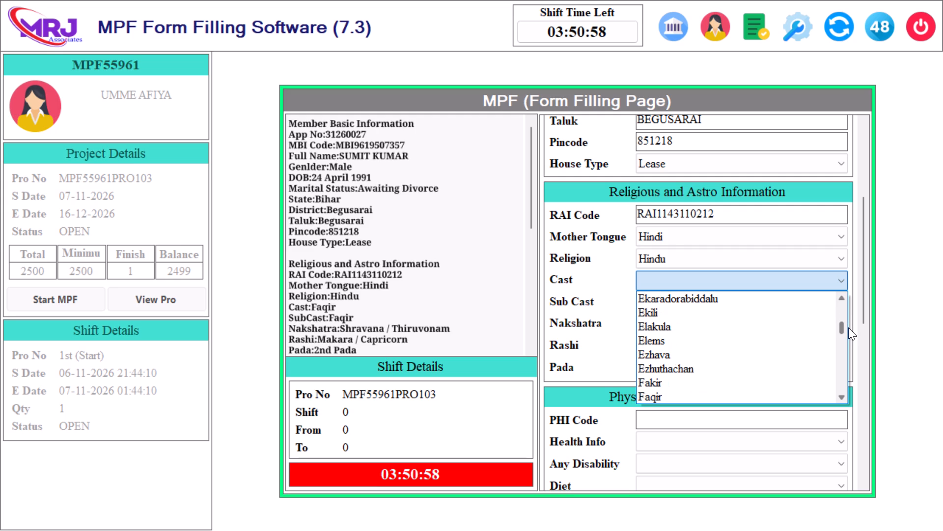
left_click_drag(848, 327, 848, 328)
left_click(843, 312)
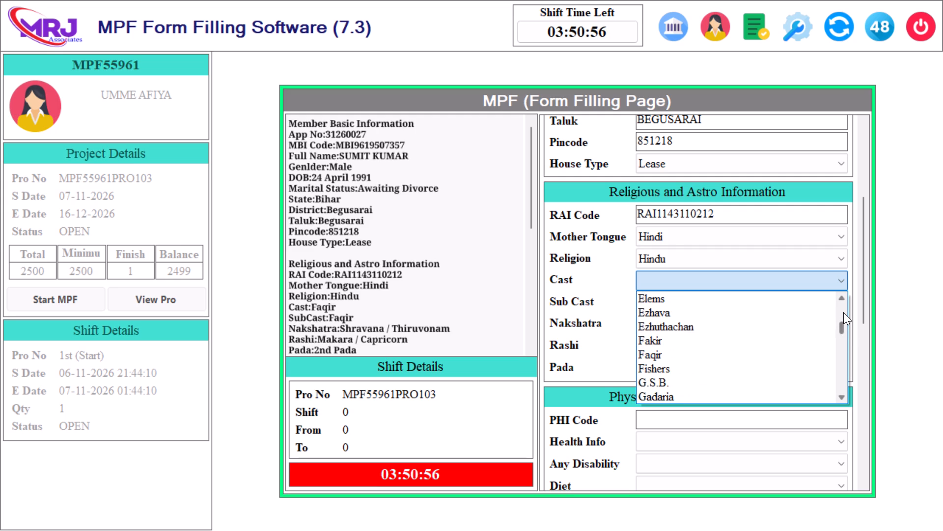
left_click(794, 351)
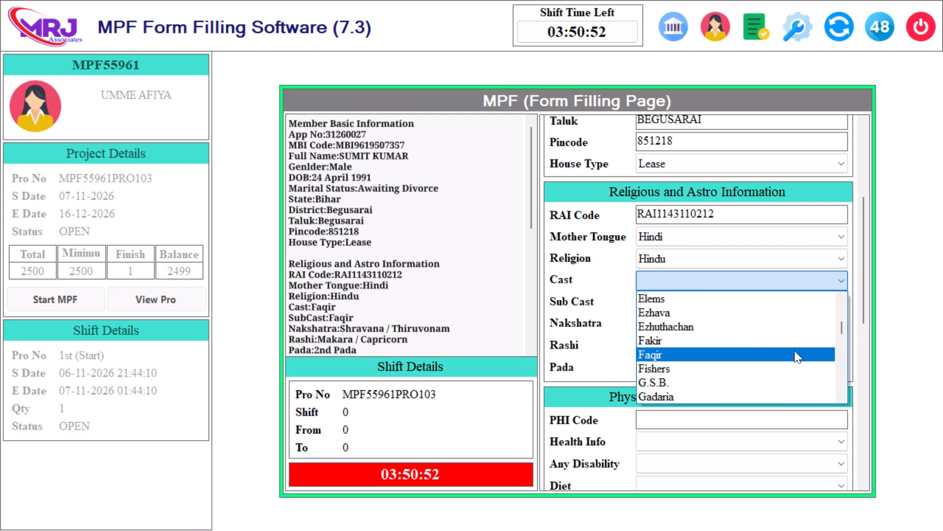
Set Sub Cast to Faqir in Religious and Astro Information.
left_click(709, 303)
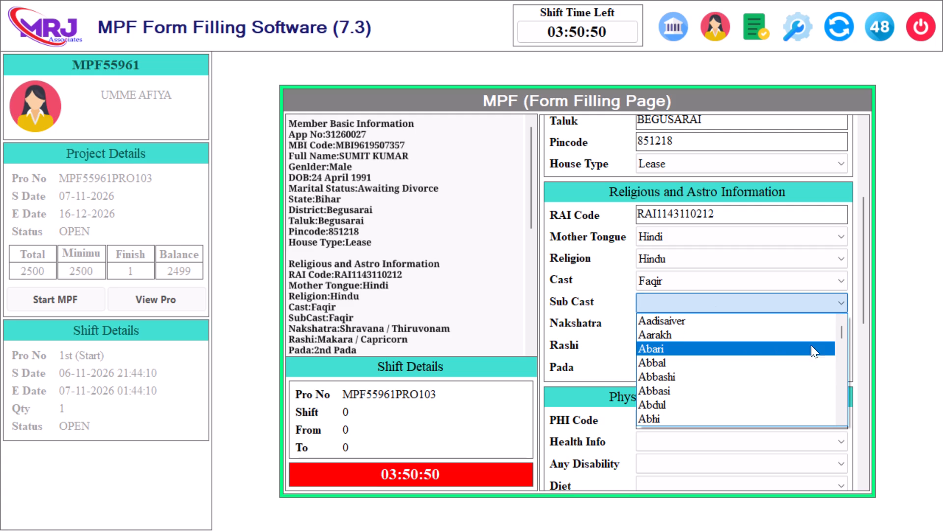
left_click(845, 330)
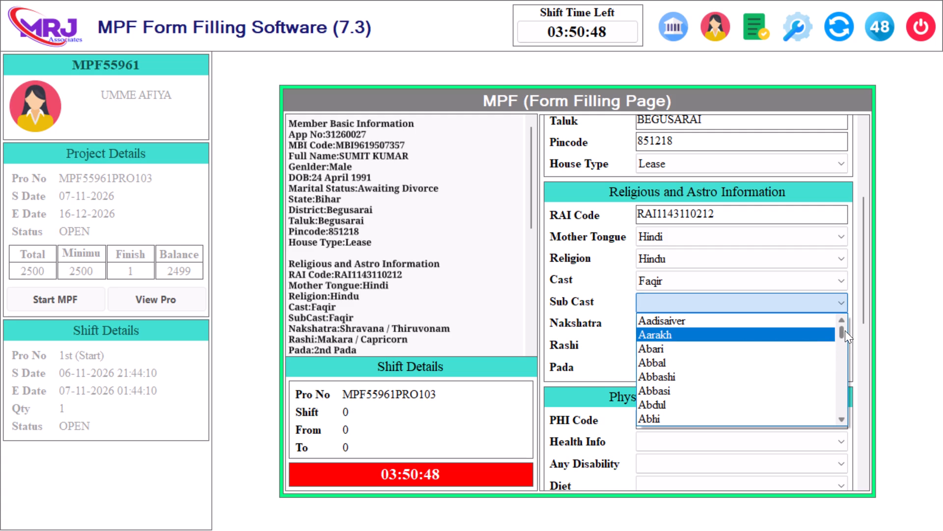
left_click(840, 326)
left_click_drag(840, 326, 844, 338)
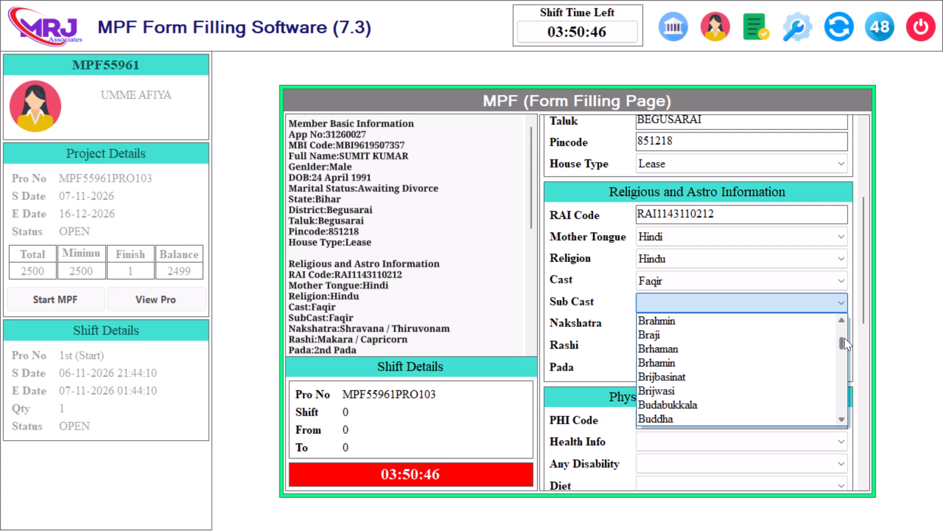
left_click_drag(844, 338, 845, 346)
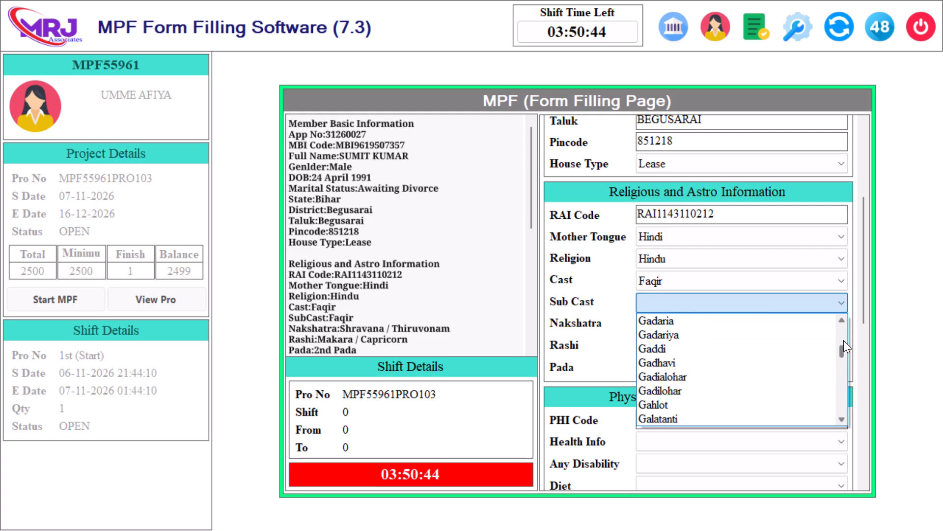
left_click(844, 333)
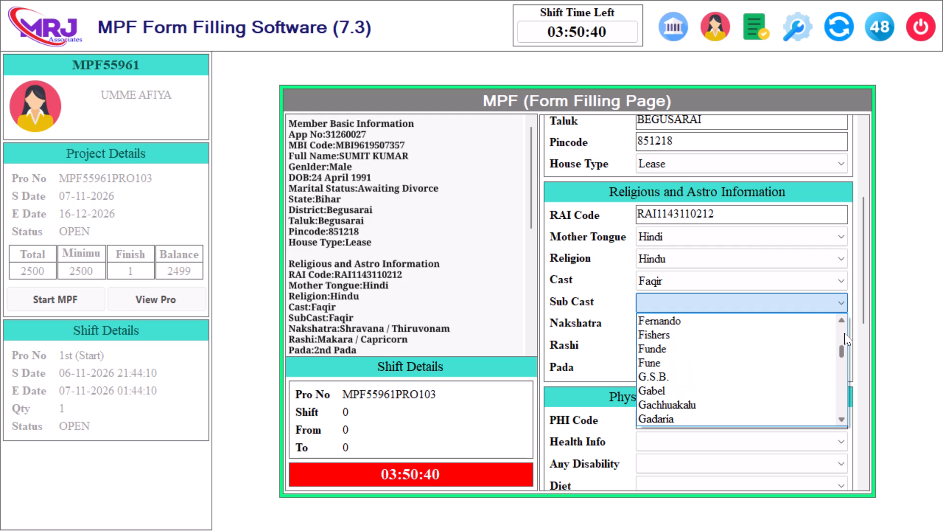
left_click(842, 326)
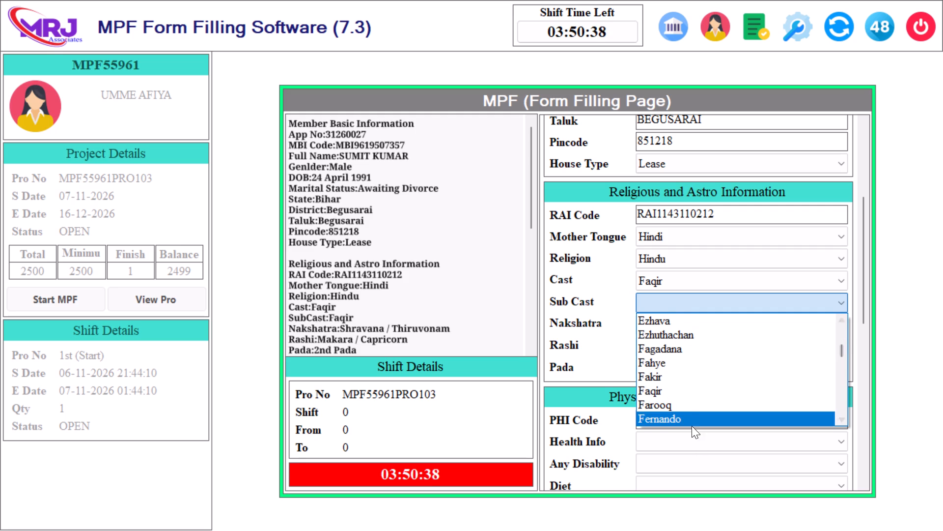
left_click(692, 394)
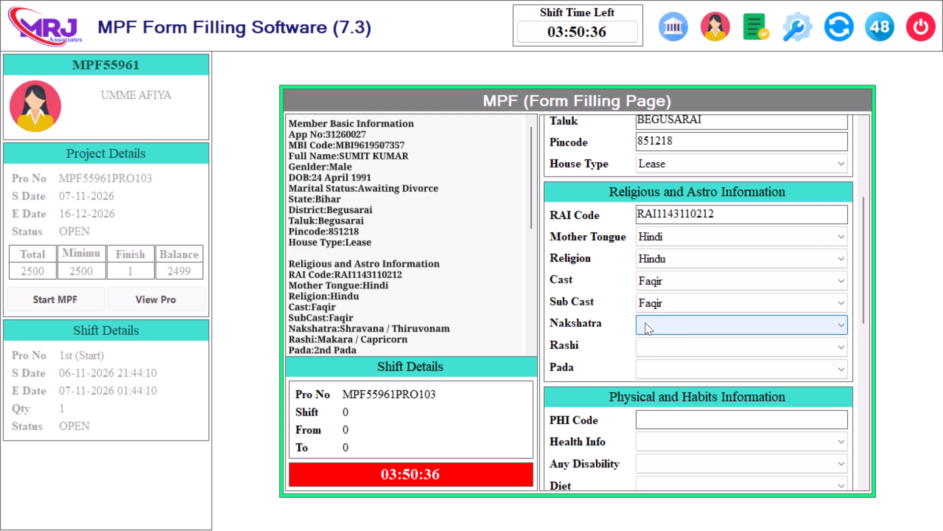
Set Nakshatra to Shravana / Thiruvonam in Religious and Astro Information.
left_click(645, 323)
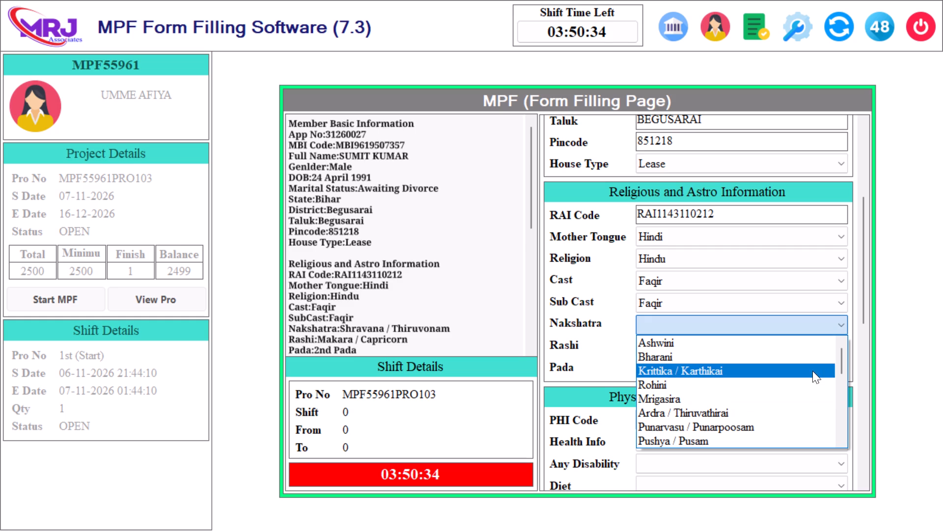
left_click_drag(843, 369, 845, 397)
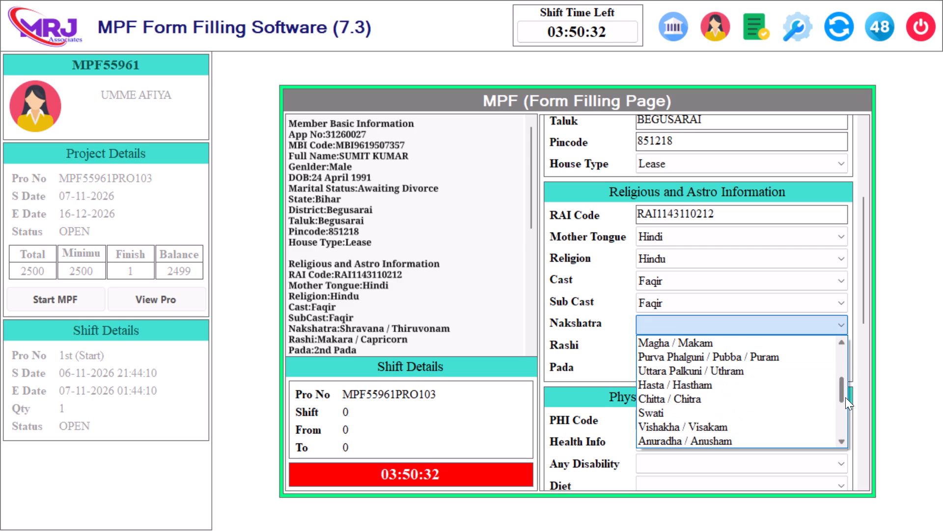
left_click_drag(845, 397, 842, 413)
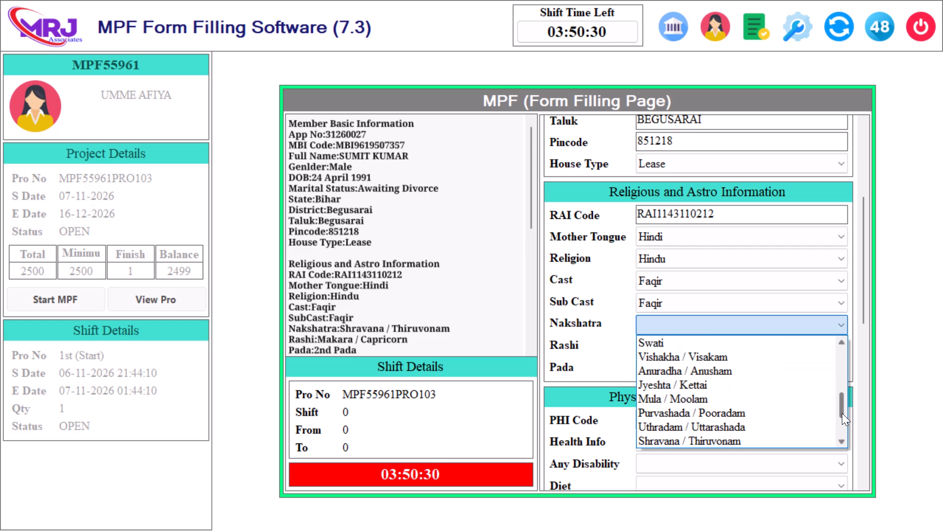
left_click_drag(842, 413, 842, 413)
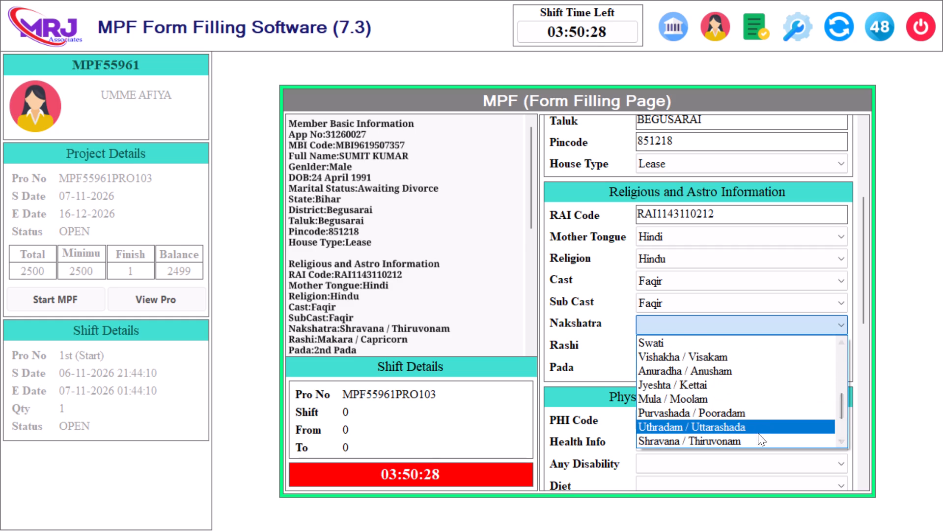
left_click(758, 436)
Set Rashi to Makara / Capricorn and Pada to 2nd Pada in Religious and Astro Information.
left_click(689, 354)
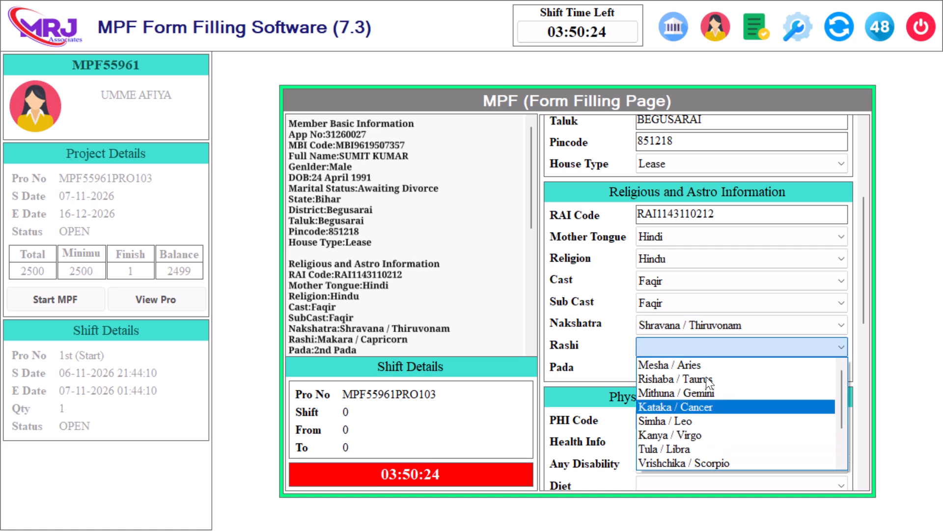
left_click(839, 388)
left_click_drag(839, 388, 839, 399)
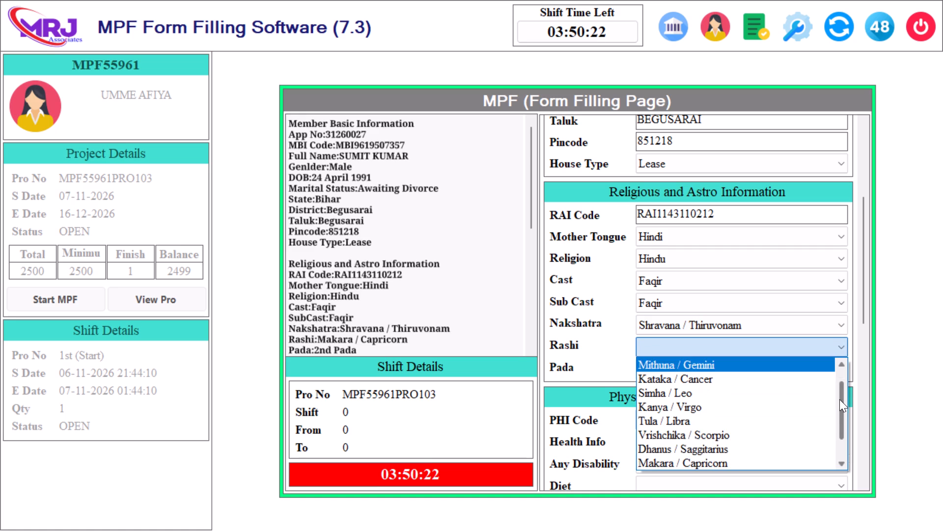
left_click_drag(839, 399, 842, 407)
left_click(737, 451)
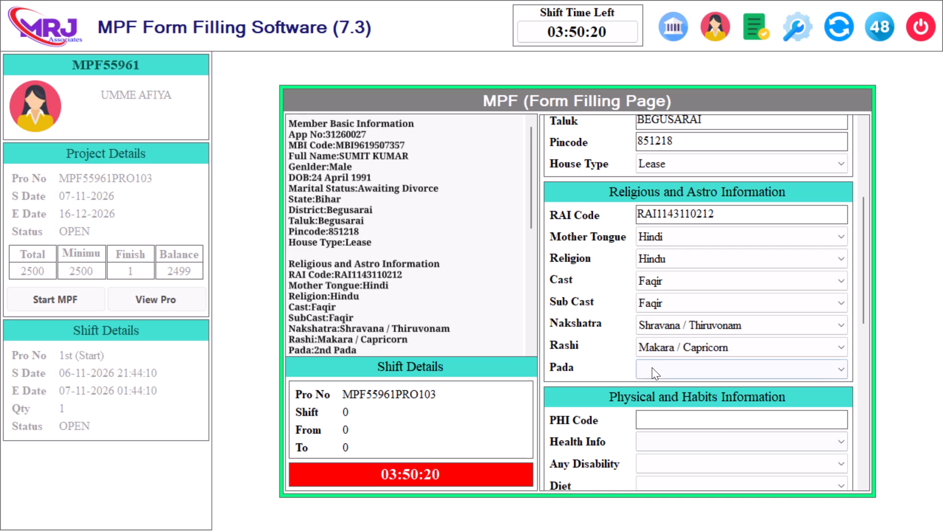
left_click(663, 369)
left_click(655, 399)
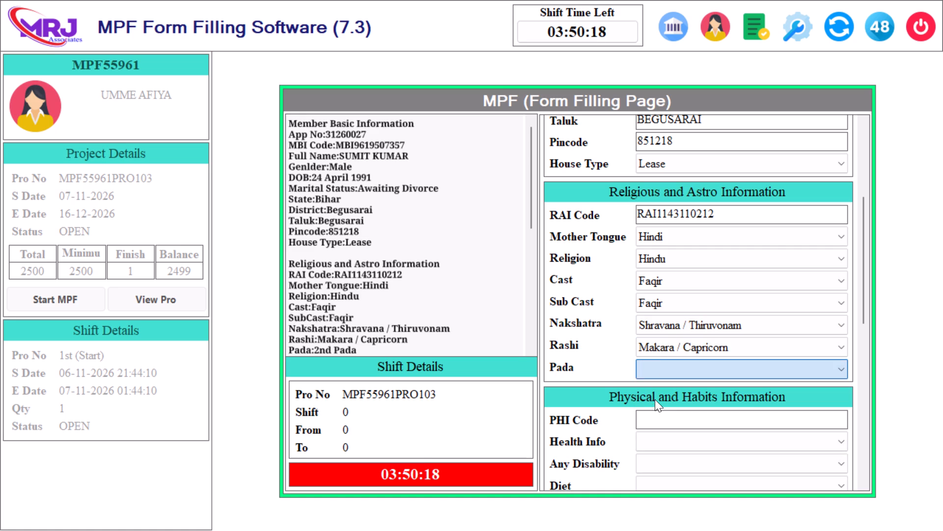
Enter the member record's PHI Code in Physical and Habits Information.
left_click(533, 212)
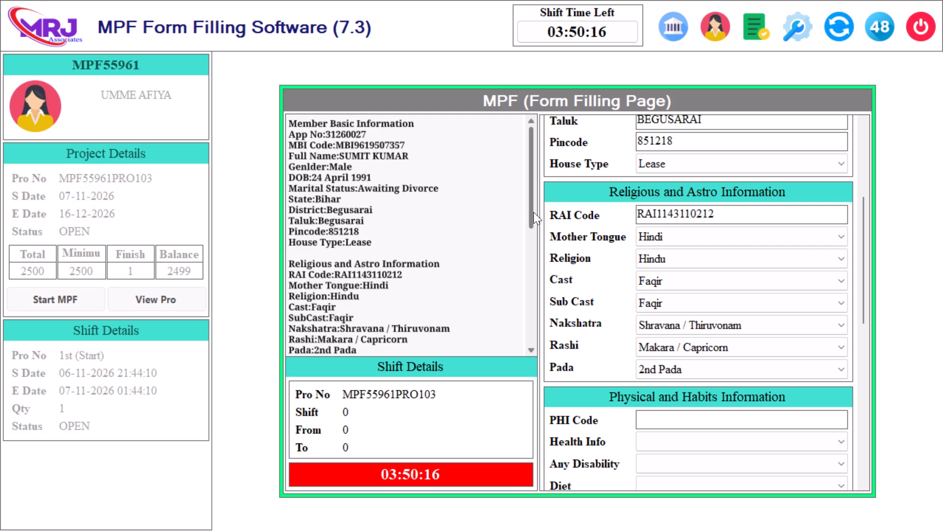
left_click_drag(533, 212, 544, 282)
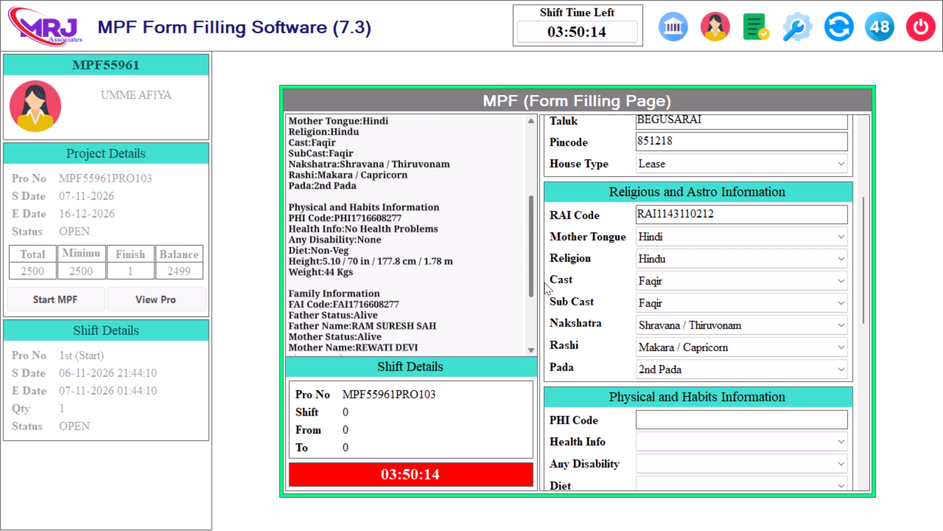
left_click_drag(544, 282, 544, 308)
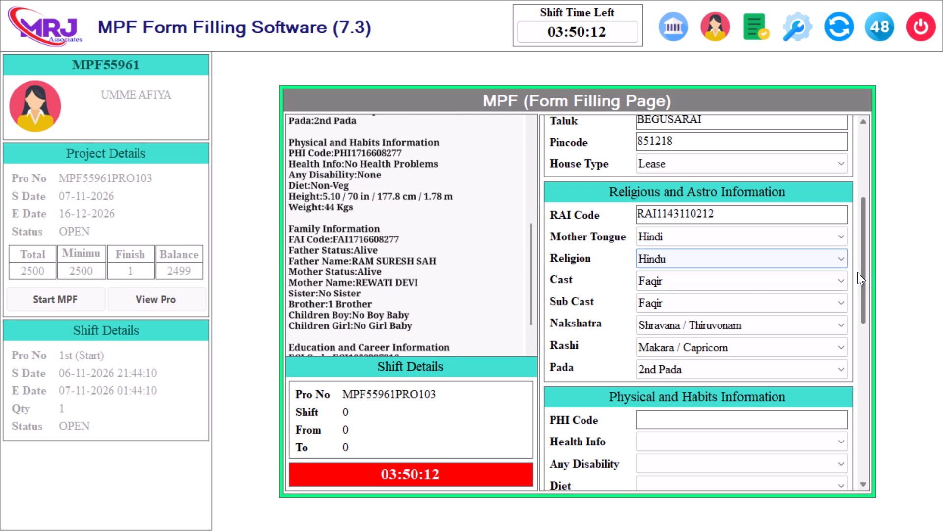
left_click(857, 272)
left_click_drag(857, 272, 862, 336)
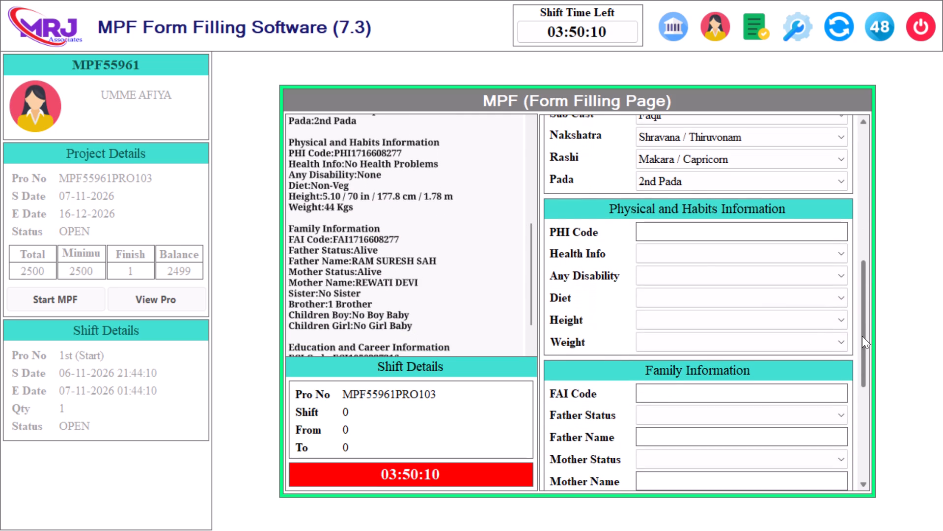
left_click(692, 234)
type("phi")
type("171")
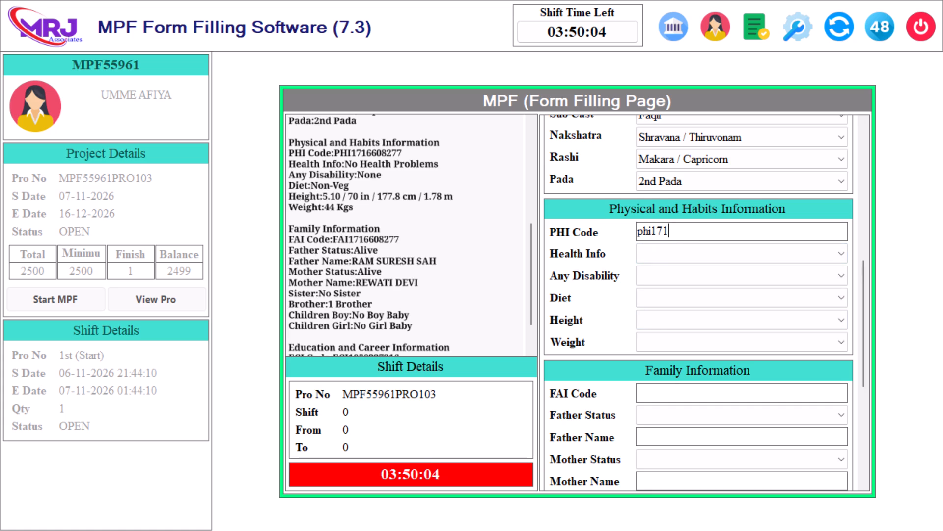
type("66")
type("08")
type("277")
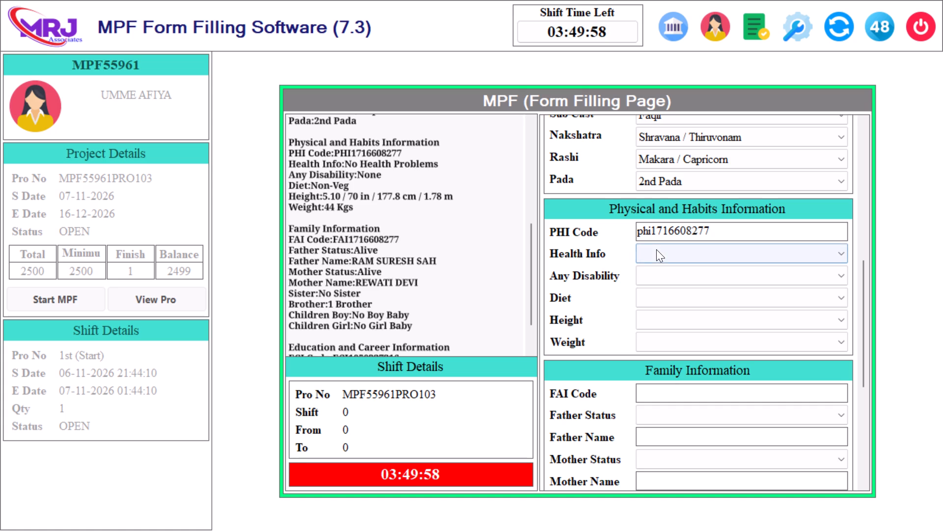
Set Health Info to No Health Problems, Any Disability to None and Diet to Non-Veg in Physical and Habits Information.
left_click(658, 250)
left_click_drag(658, 250, 655, 263)
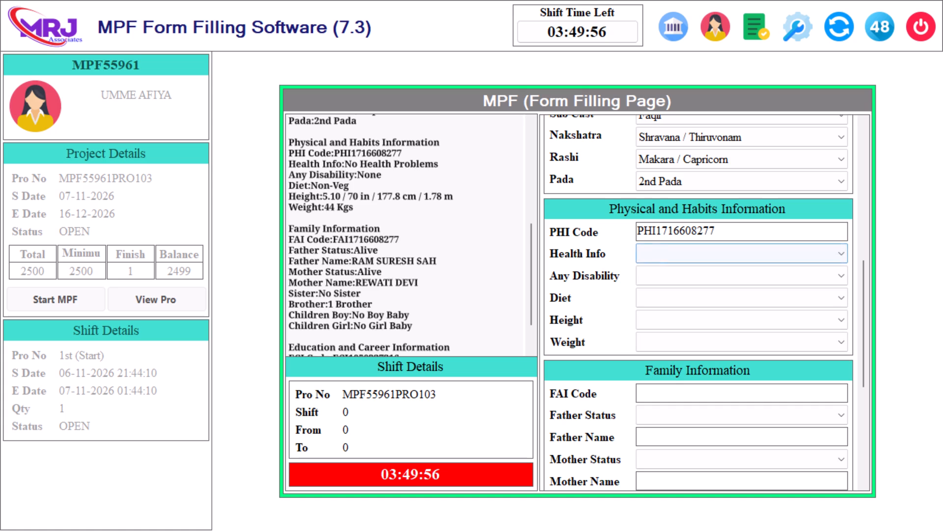
left_click(657, 248)
left_click(656, 268)
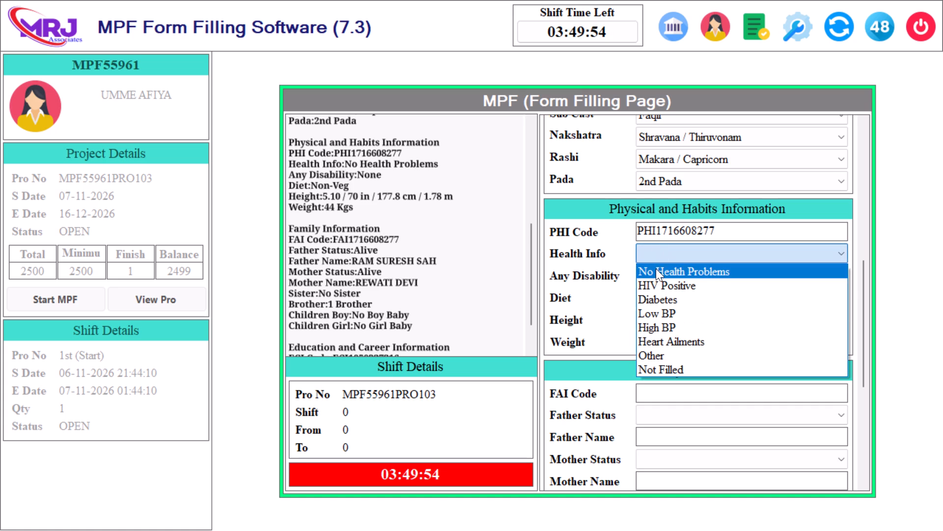
left_click(656, 268)
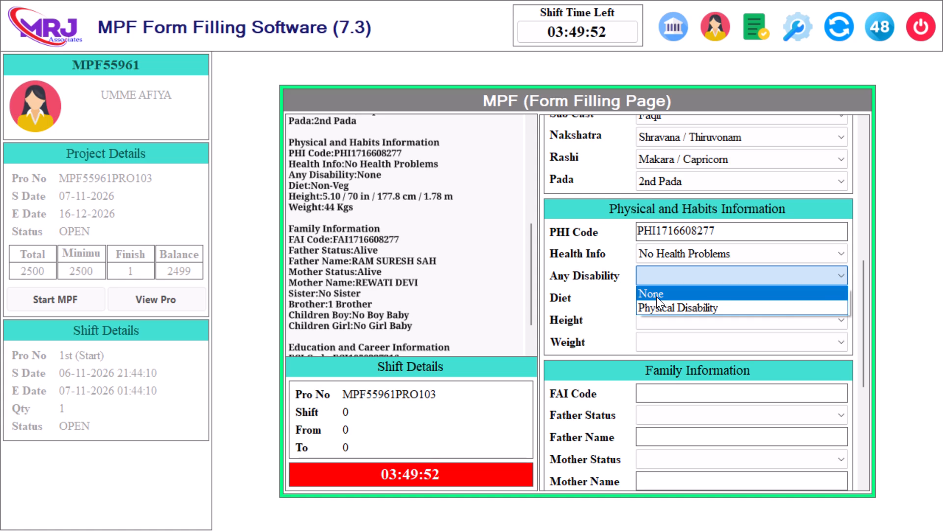
left_click(656, 295)
left_click(656, 295)
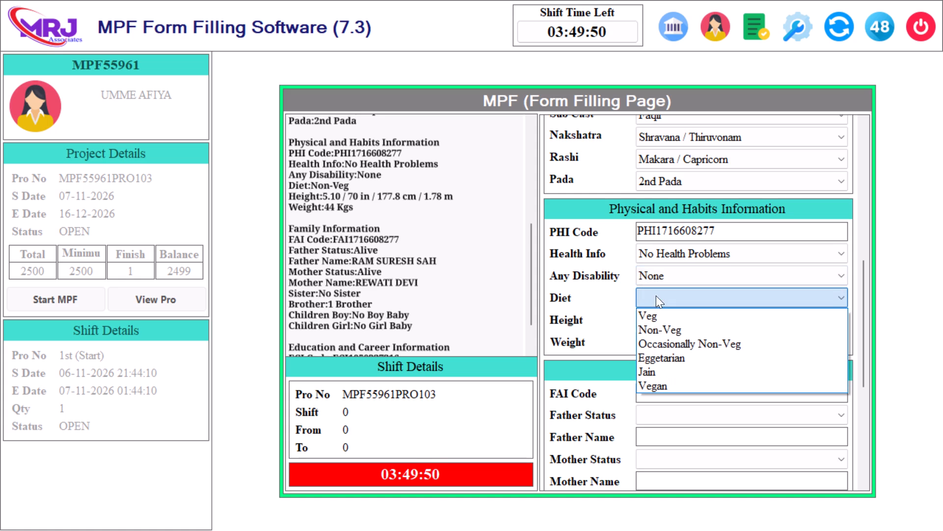
left_click(656, 329)
Set Height to 5.10 / 70 in / 177.8 cm / 1.78 m and Weight to 44 Kgs in Physical and Habits Information.
left_click(656, 314)
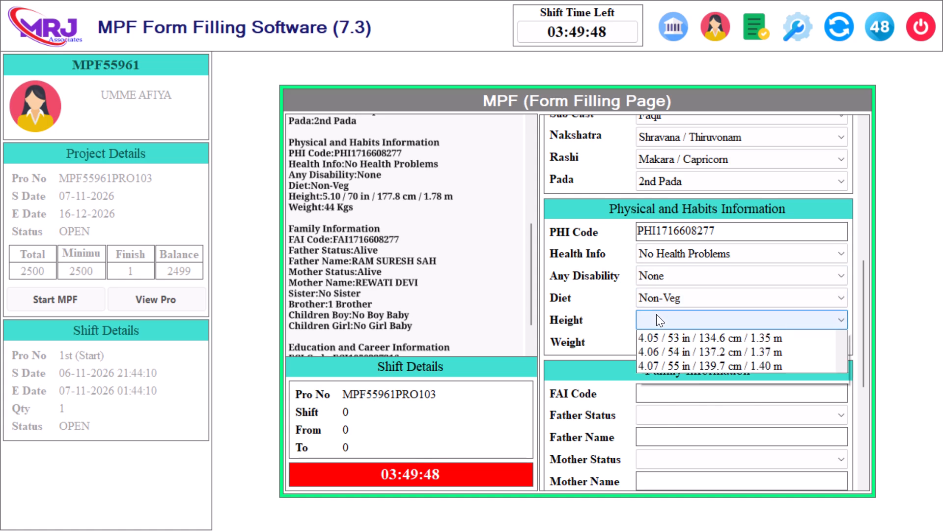
left_click(844, 406)
left_click(844, 406)
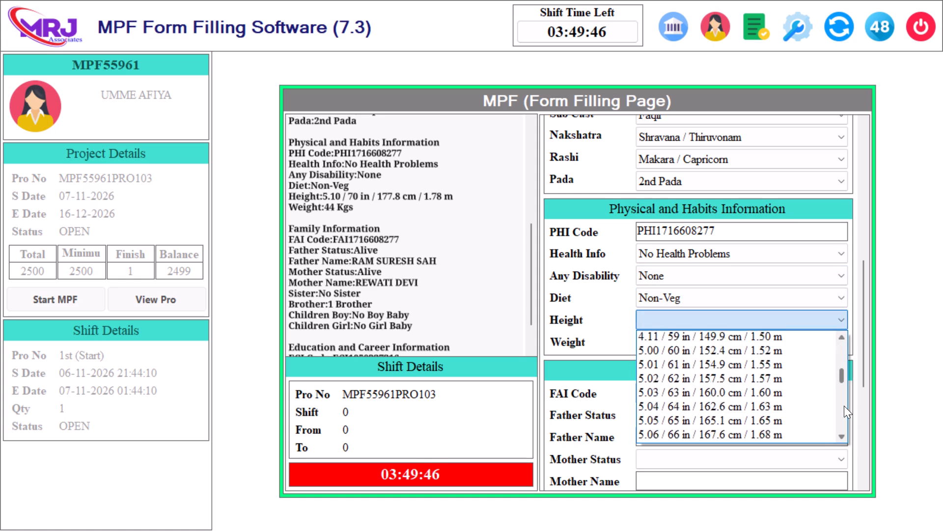
left_click(844, 406)
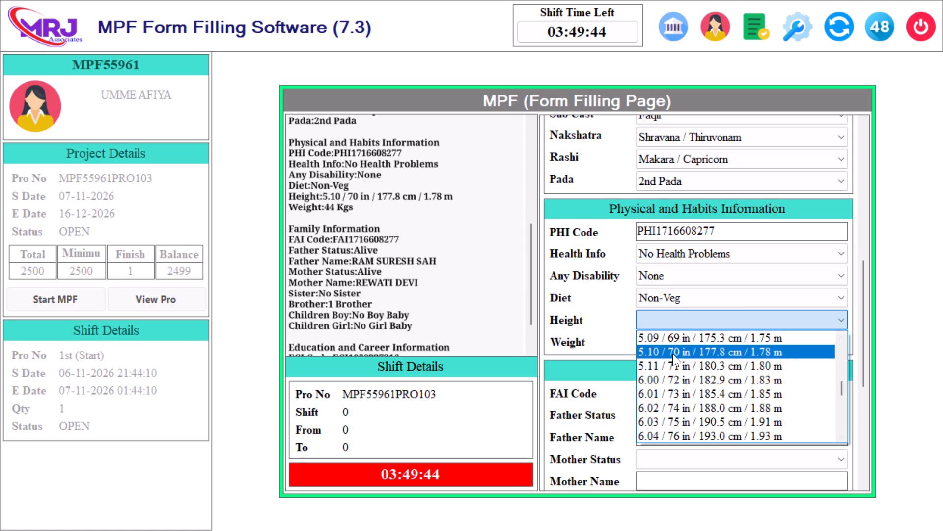
left_click(672, 354)
left_click(659, 343)
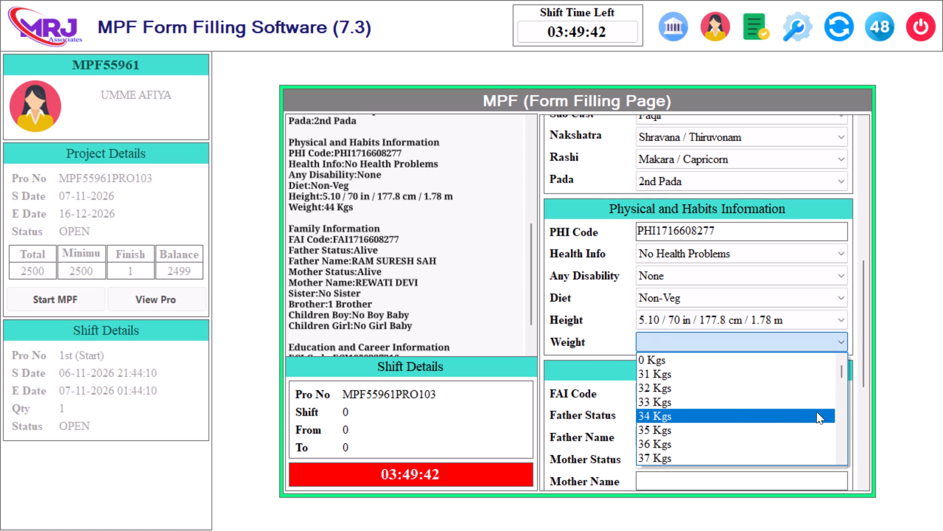
left_click(843, 438)
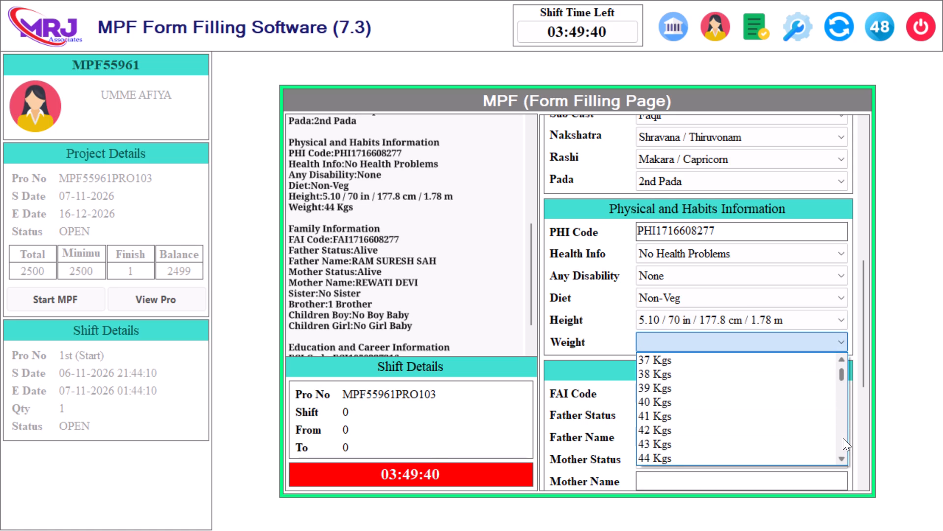
left_click(843, 438)
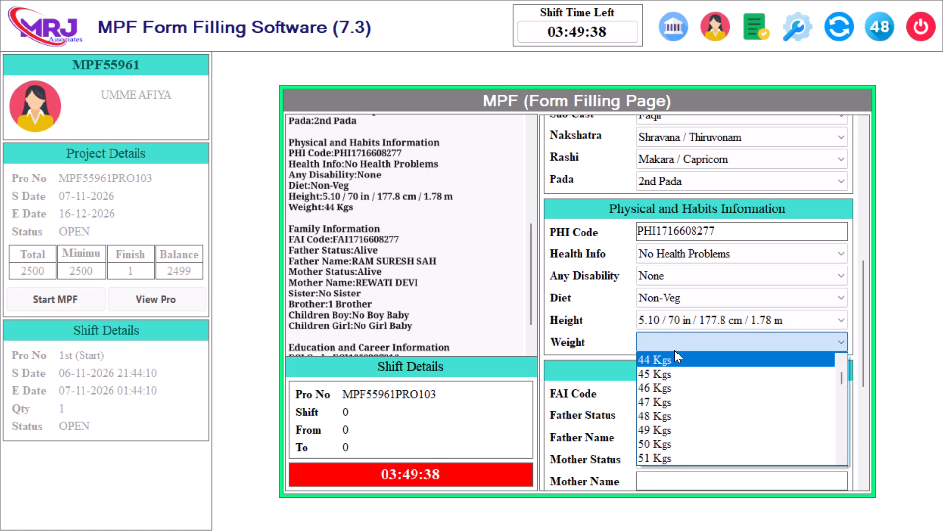
left_click(674, 354)
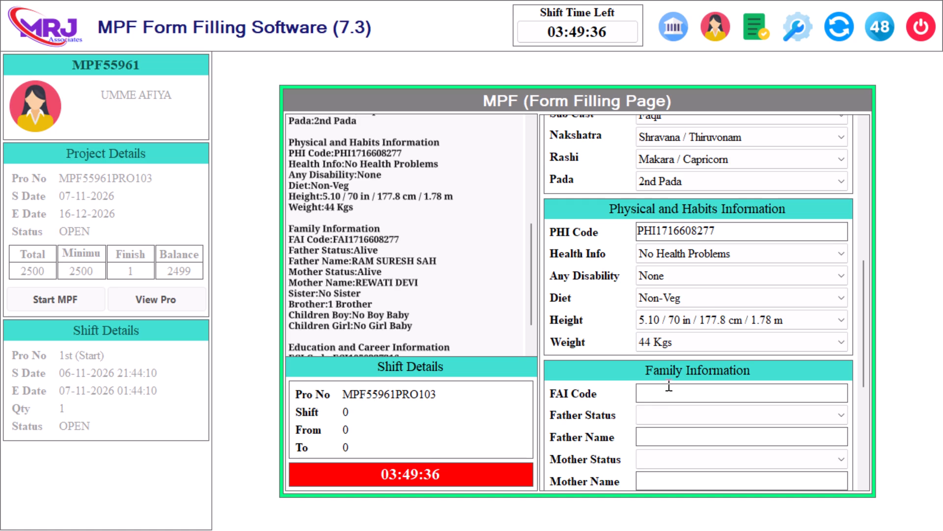
Enter the member record's FAI Code and set Father Status to Alive in Family Information.
left_click(663, 397)
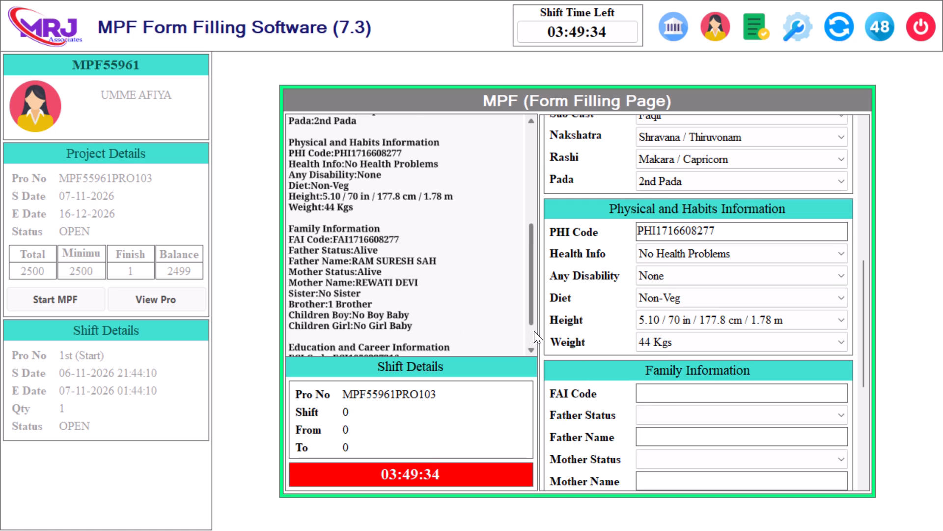
left_click(534, 331)
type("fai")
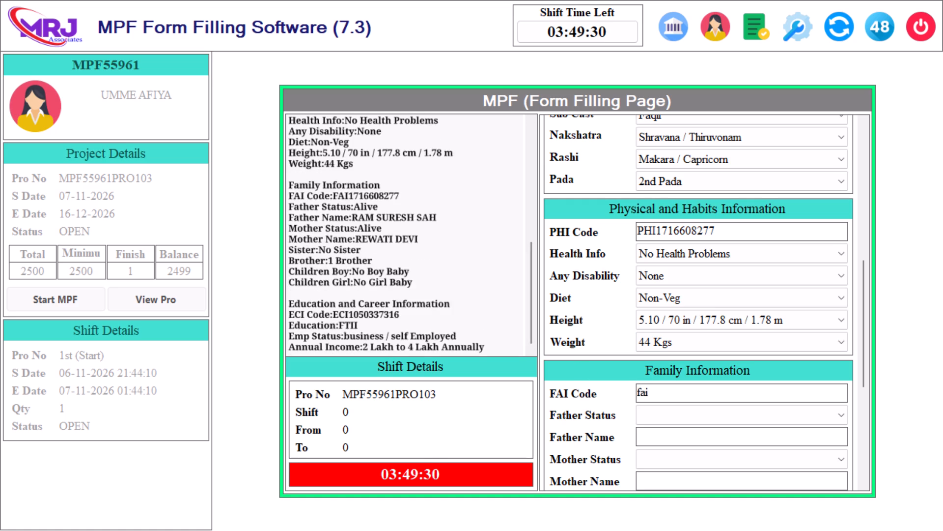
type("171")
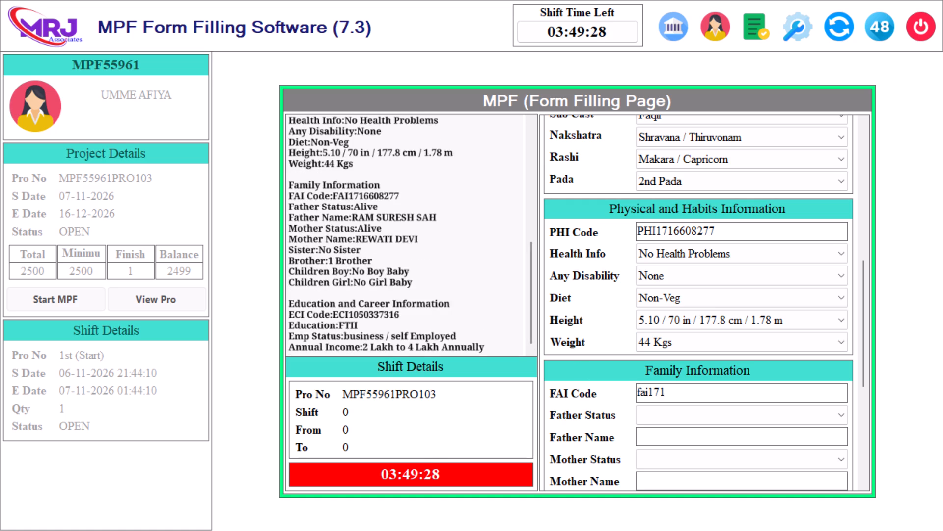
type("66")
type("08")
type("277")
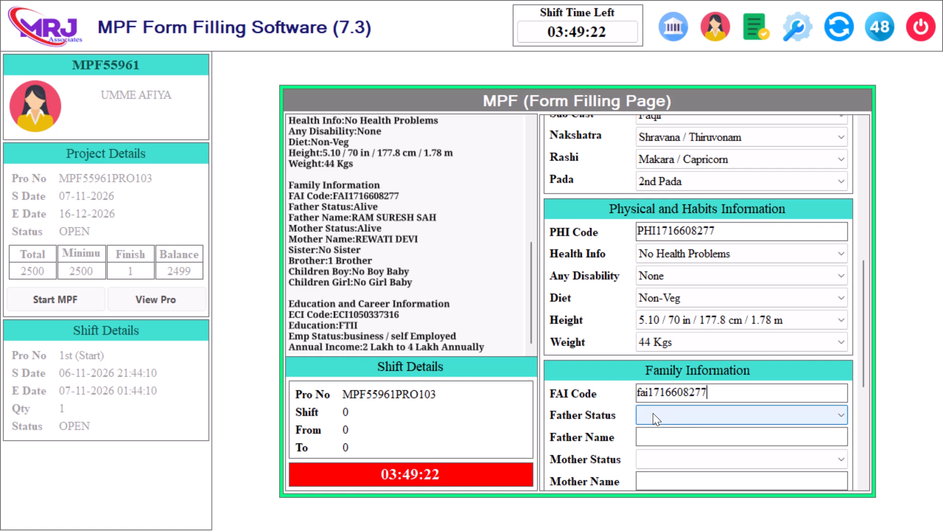
left_click(653, 413)
left_click(650, 424)
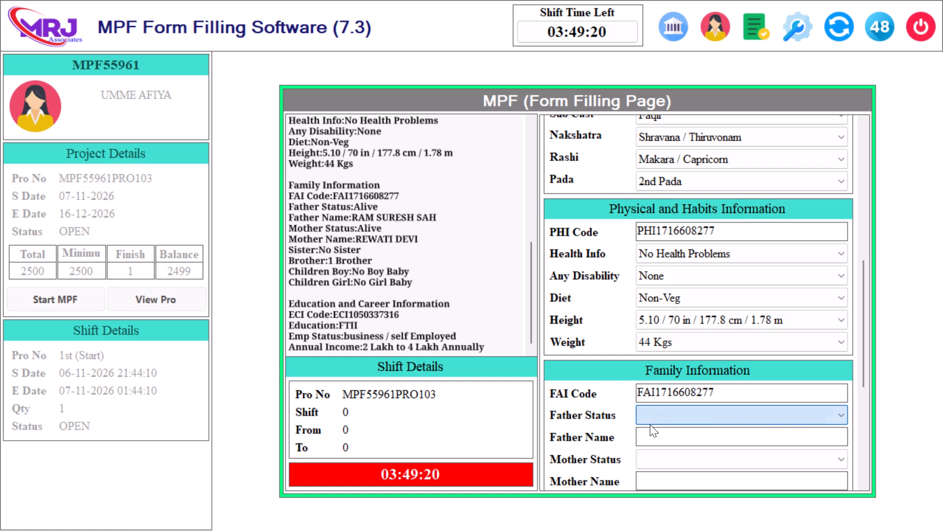
left_click(650, 424)
left_click(650, 429)
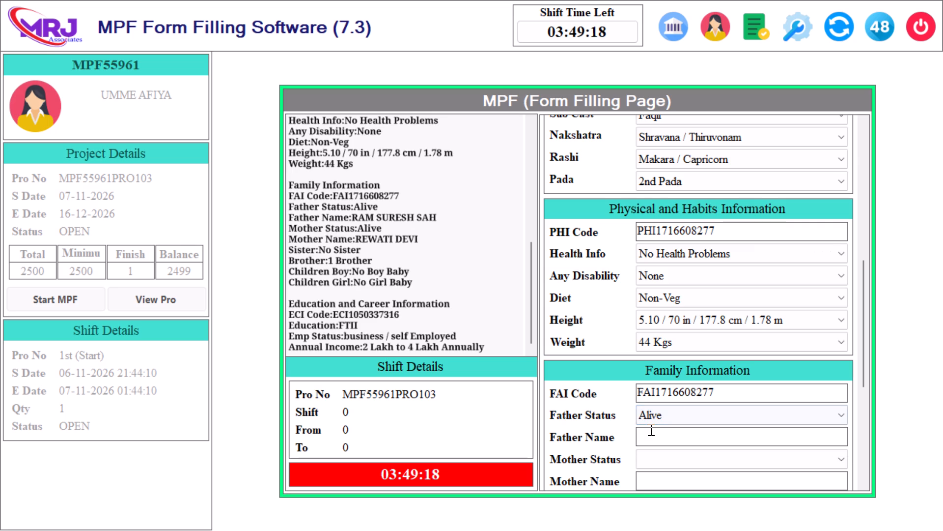
Enter the father's name from the member record in Family Information.
left_click(650, 429)
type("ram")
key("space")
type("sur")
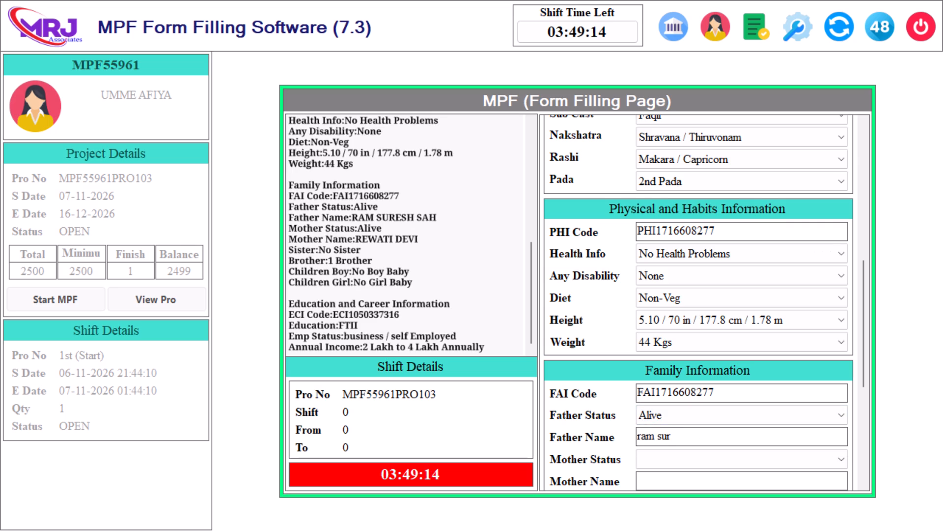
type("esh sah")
Set Mother Status to Alive and enter the mother's name from the member record in Family Information.
left_click(659, 453)
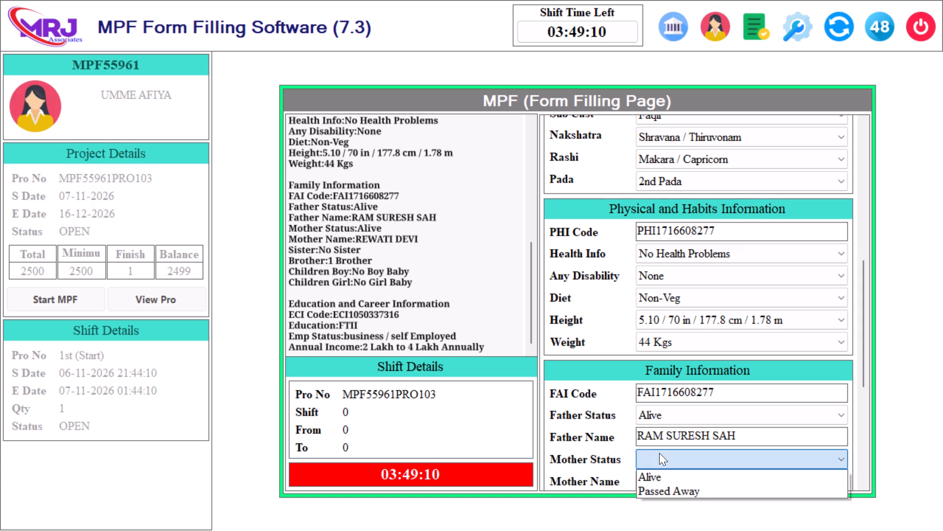
left_click(649, 482)
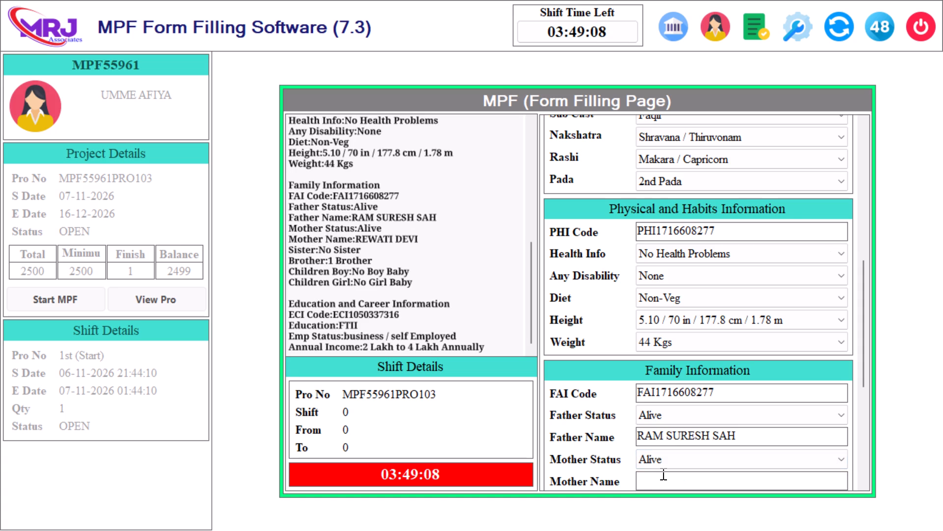
left_click(664, 473)
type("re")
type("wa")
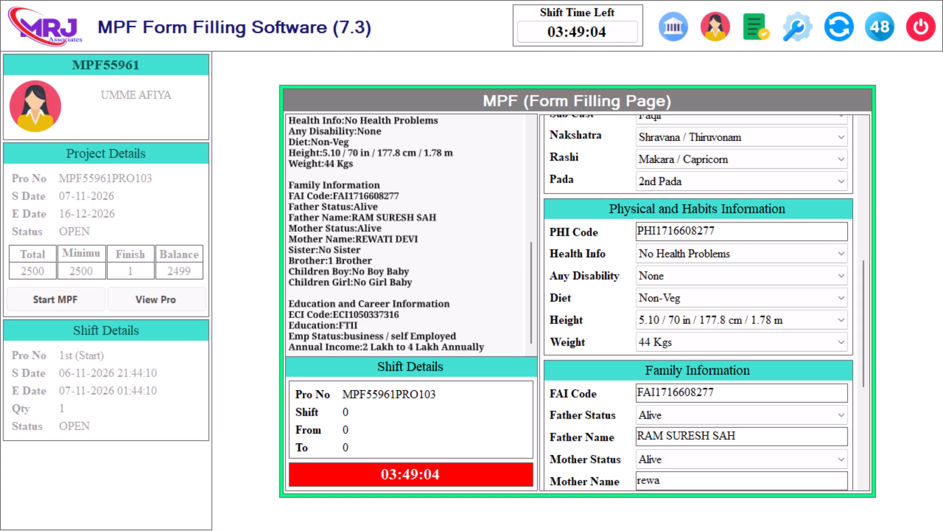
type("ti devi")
Set Sister to No Sister, Brother to 1 Brother, Children Boy to No Boy Baby and Children Girl to No Girl Baby in Family Information.
left_click(866, 424)
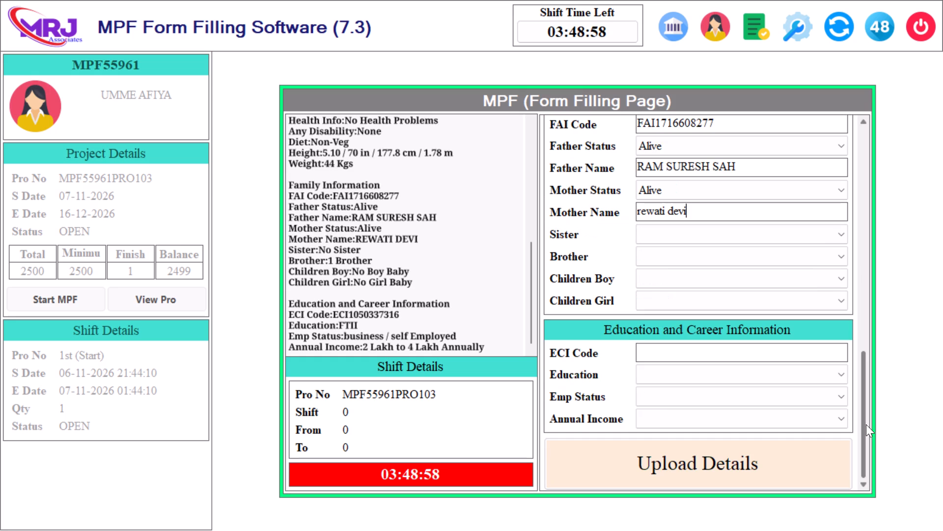
left_click(688, 239)
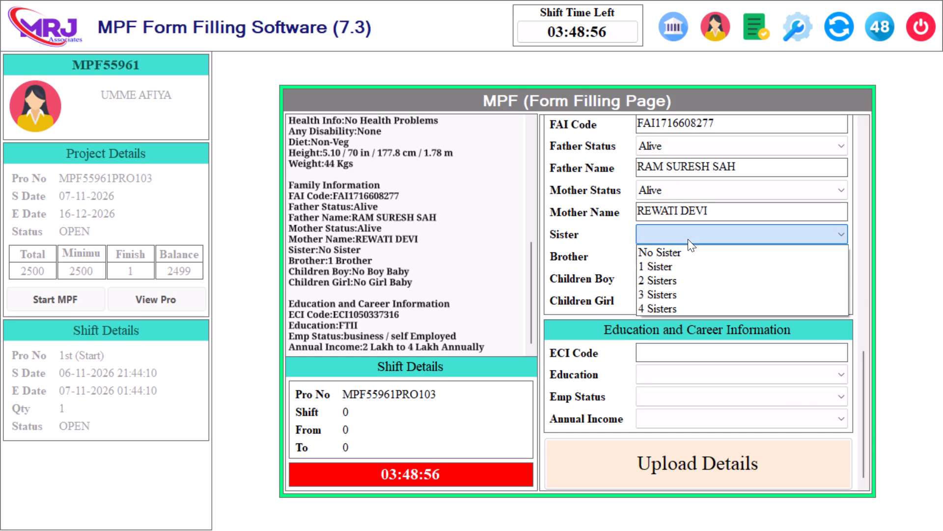
left_click(686, 250)
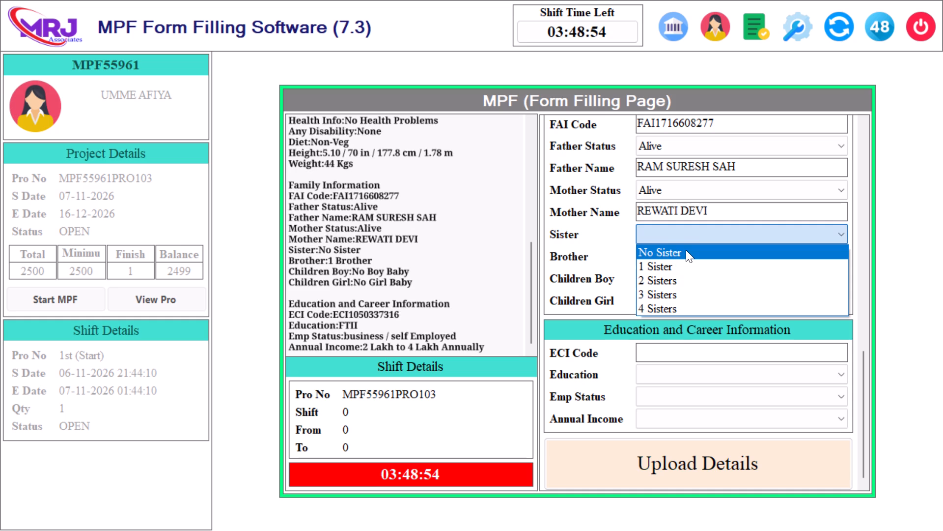
left_click(686, 250)
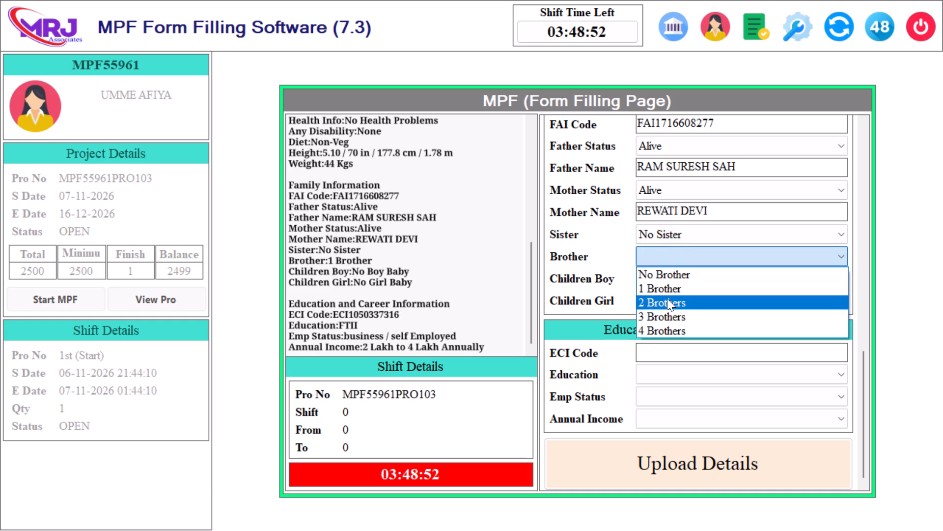
left_click(667, 292)
left_click(665, 272)
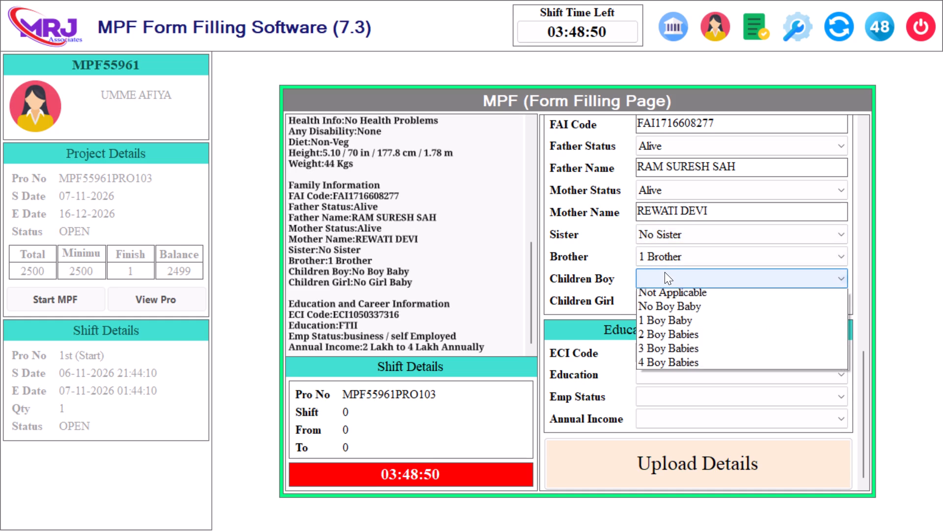
left_click(659, 308)
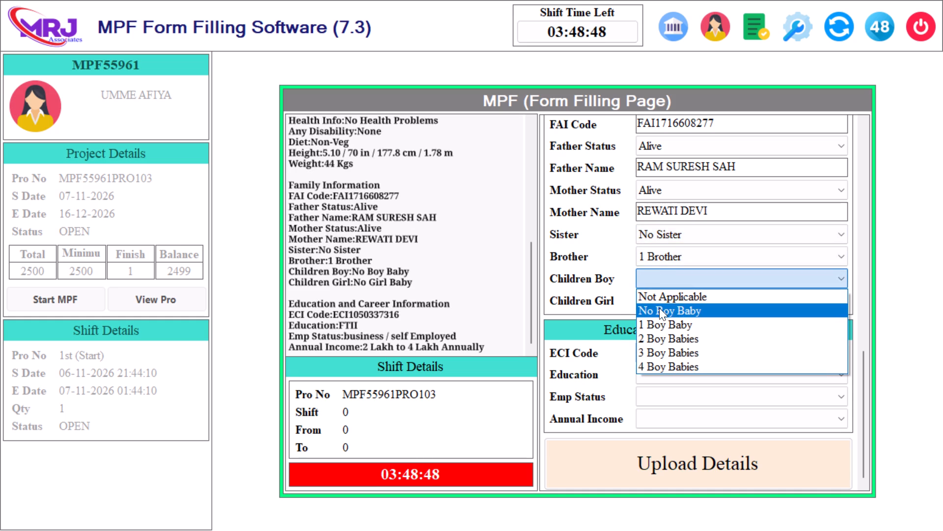
left_click(659, 308)
left_click(656, 329)
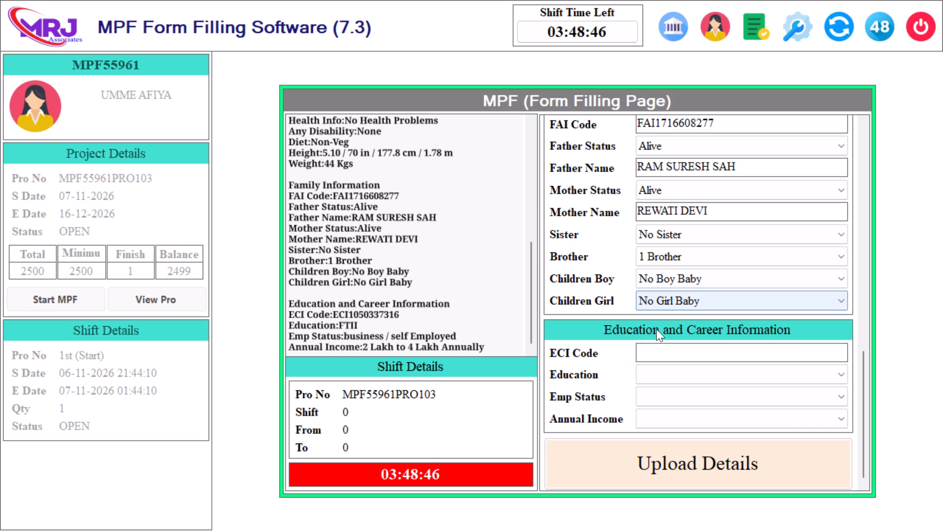
Enter the member record's ECI Code in Education and Career Information.
left_click(646, 359)
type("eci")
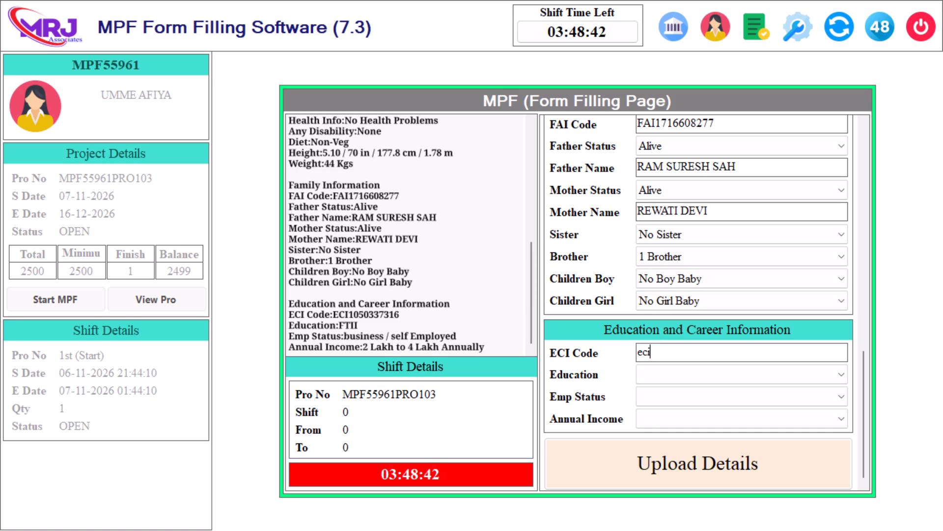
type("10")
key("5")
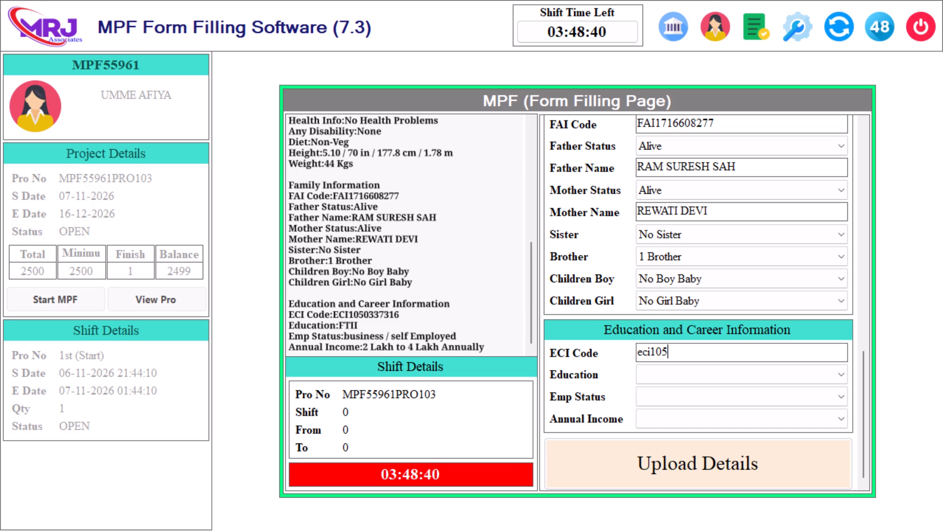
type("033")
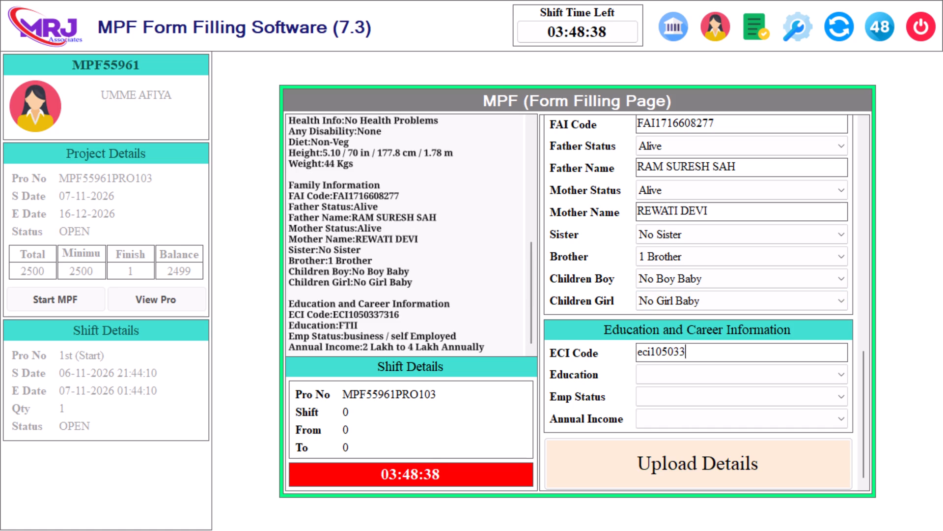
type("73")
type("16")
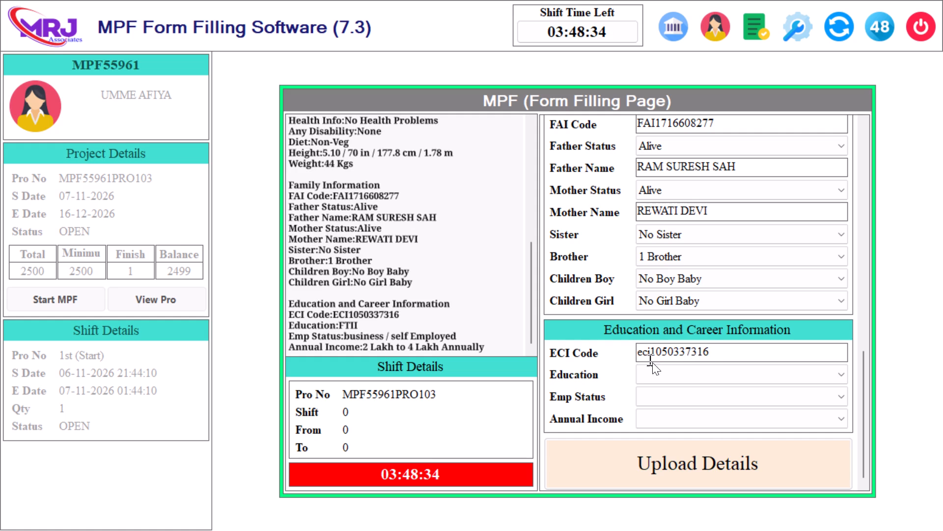
Set Education to FTII in Education and Career Information.
left_click(694, 369)
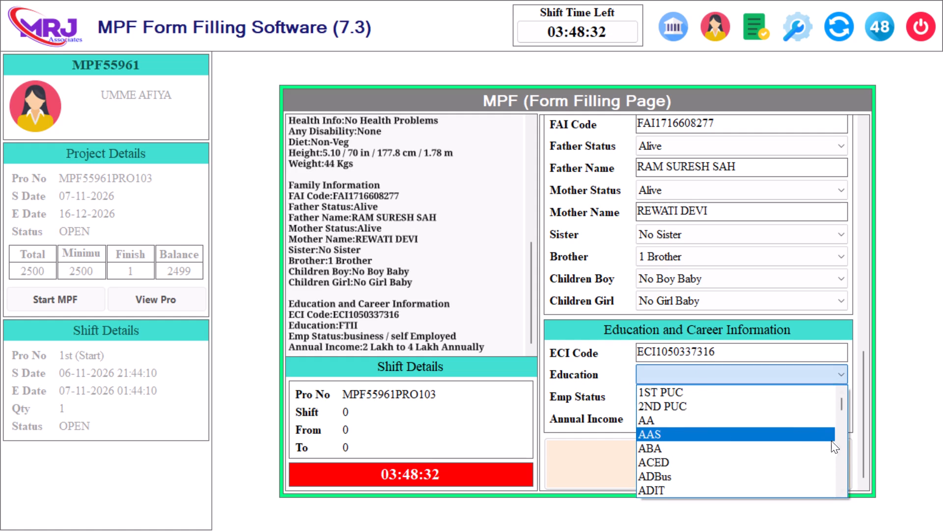
left_click(842, 464)
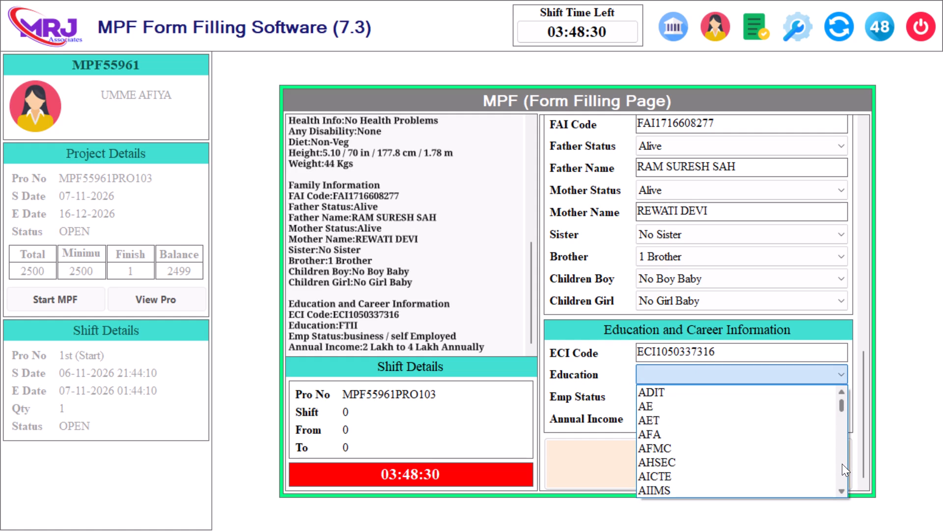
left_click(842, 464)
left_click(842, 464)
left_click(842, 464)
left_click(842, 464)
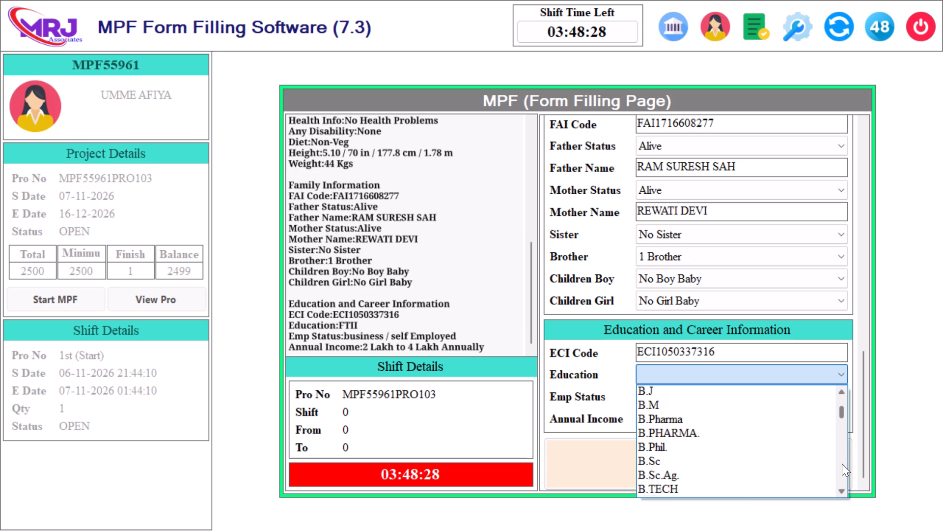
left_click(842, 464)
left_click(842, 464)
left_click(842, 464)
left_click(842, 464)
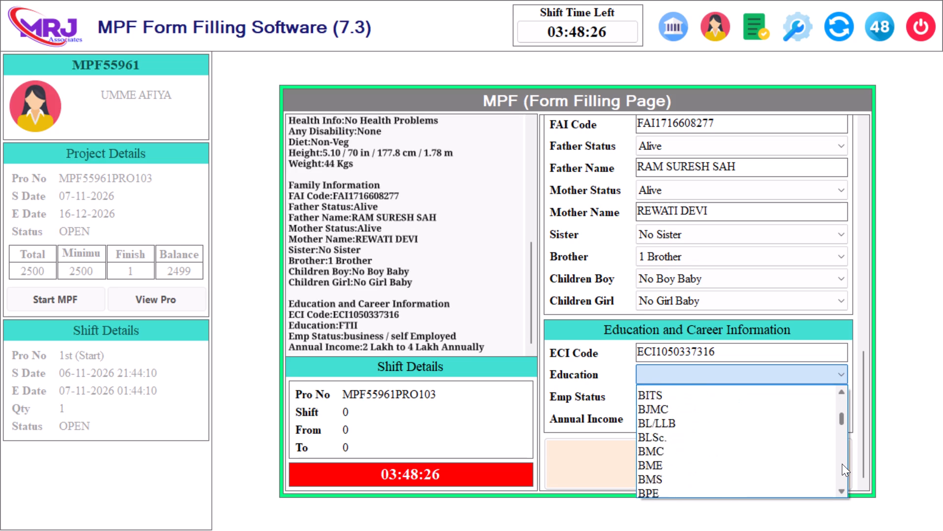
left_click(842, 464)
left_click(842, 464)
left_click(842, 464)
left_click(842, 464)
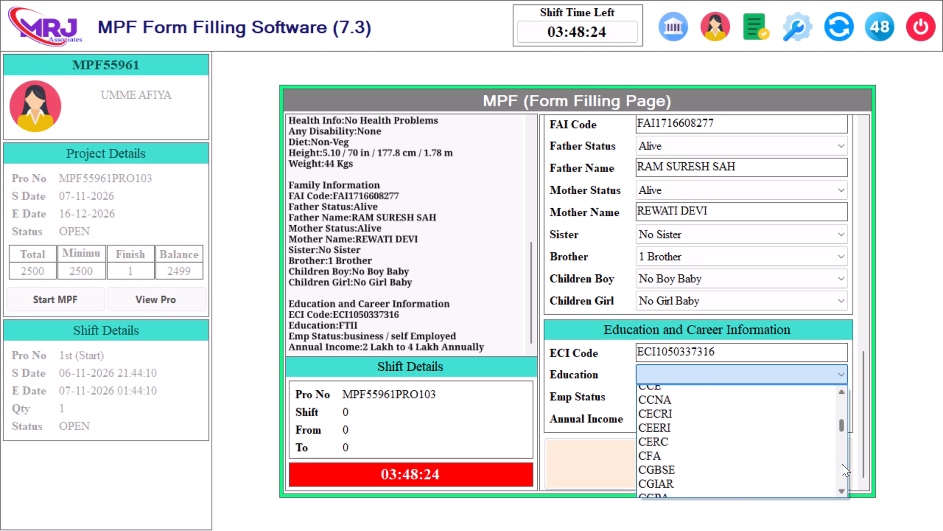
left_click(842, 464)
left_click(842, 464)
left_click(842, 464)
double_click(842, 464)
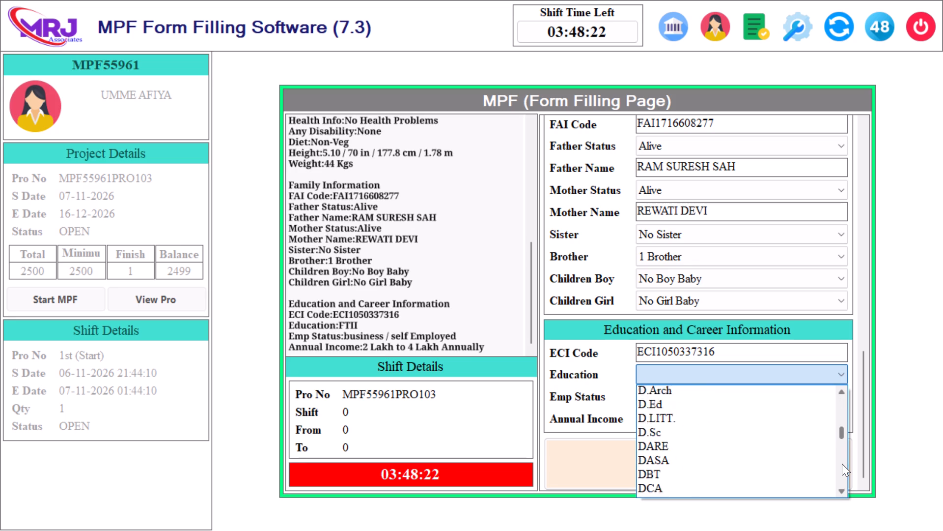
left_click(842, 464)
left_click(842, 464)
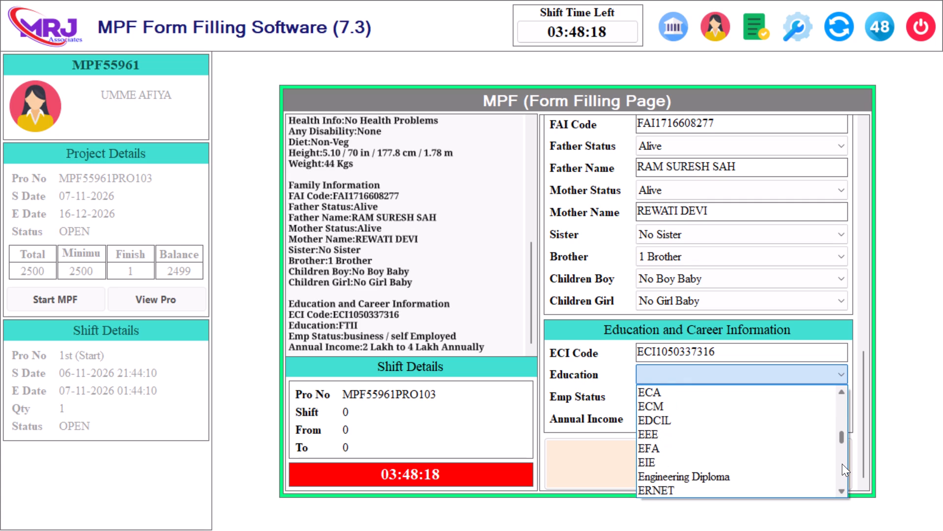
left_click(842, 464)
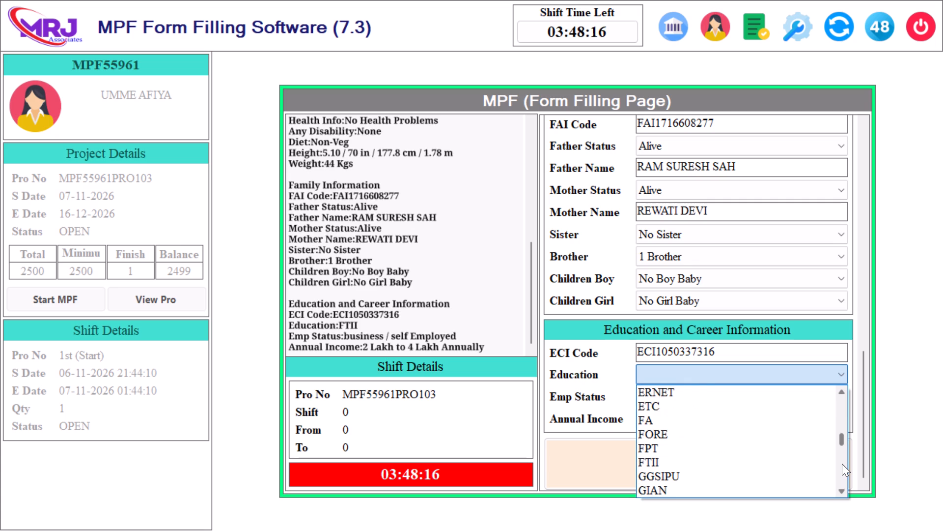
left_click(751, 460)
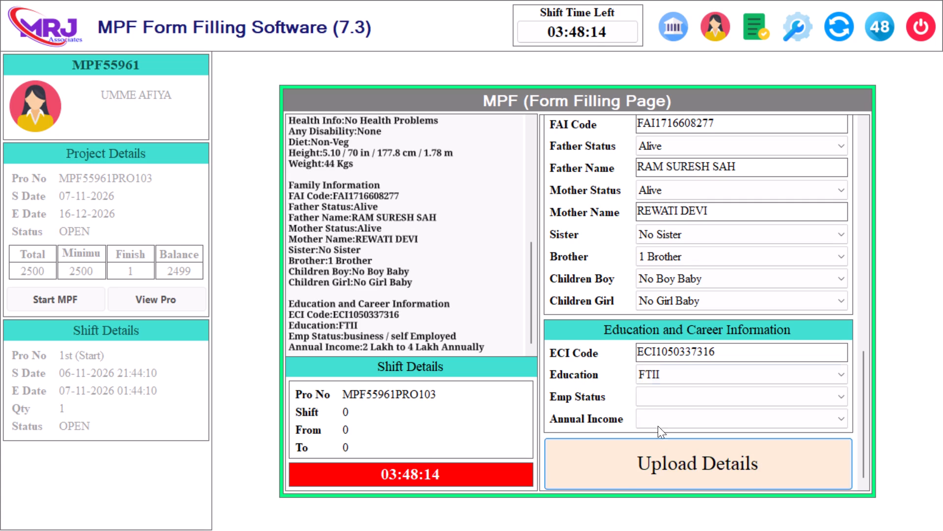
Set Emp Status to business / self Employed and Annual Income to 2 Lakh to 4 Lakh Annually in Education and Career Information.
left_click(672, 395)
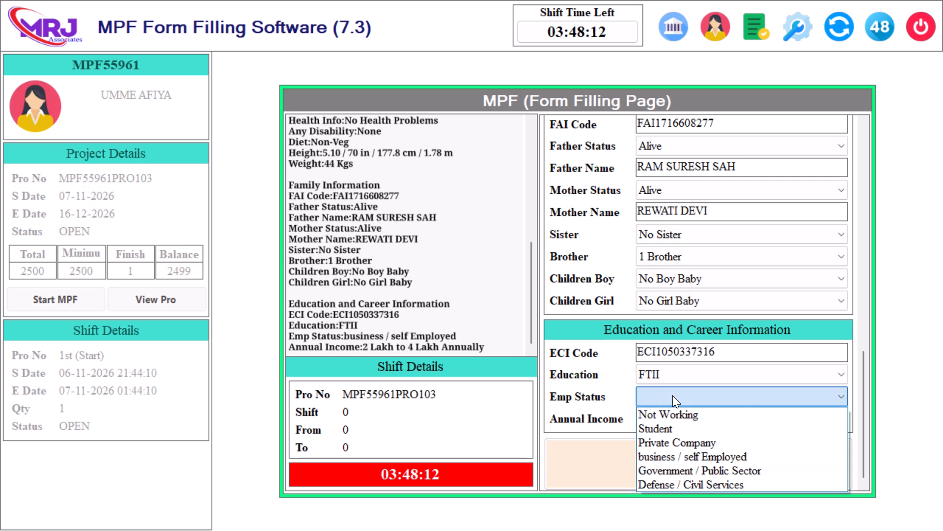
left_click(672, 395)
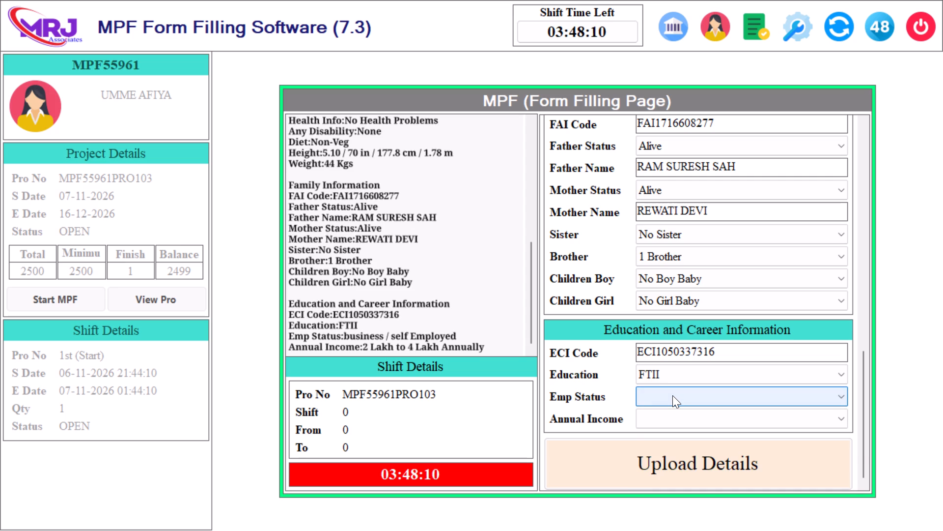
left_click(672, 395)
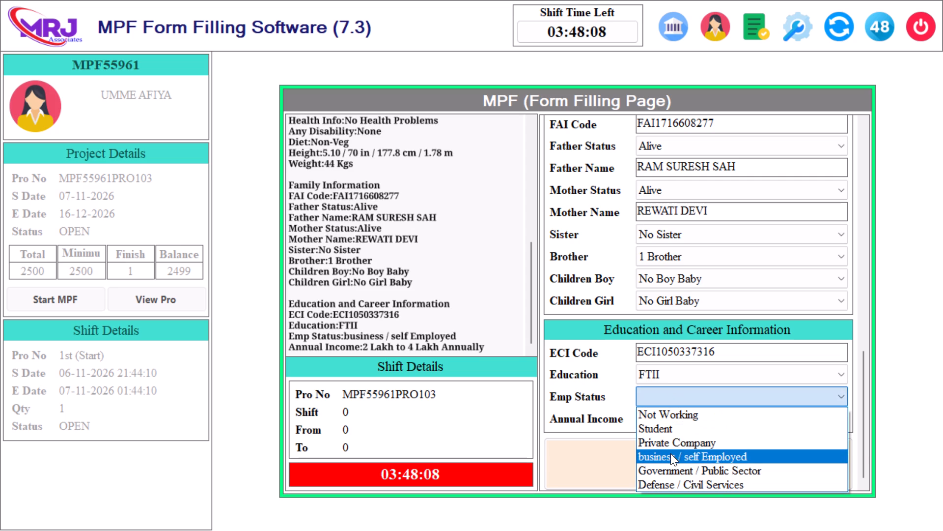
left_click(670, 453)
left_click(680, 425)
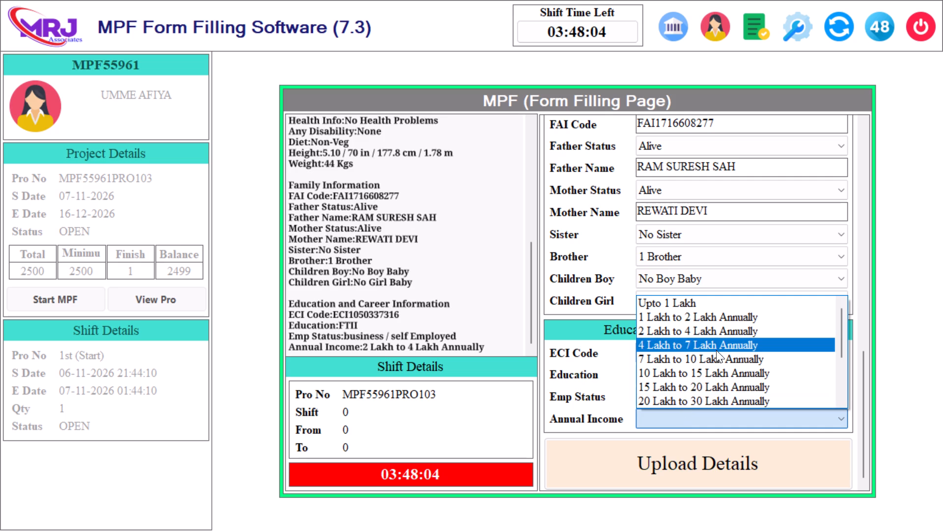
left_click(703, 337)
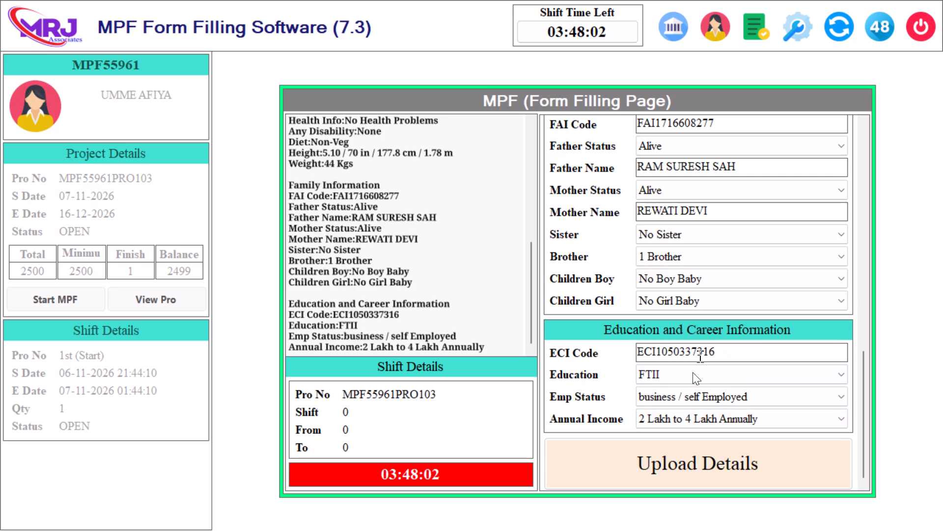
Upload the completed member profile's details.
left_click(672, 456)
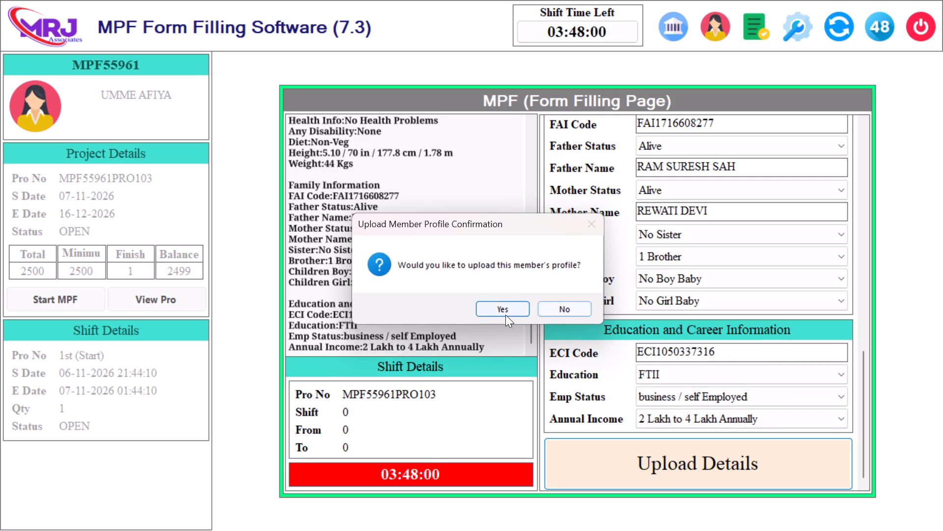
left_click(504, 315)
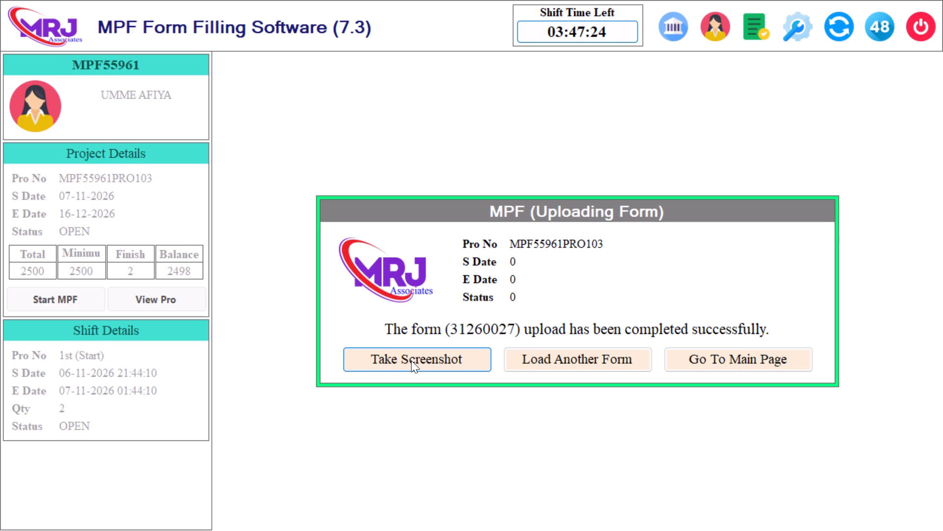
Take and upload the screenshot of the completed member form.
left_click(411, 360)
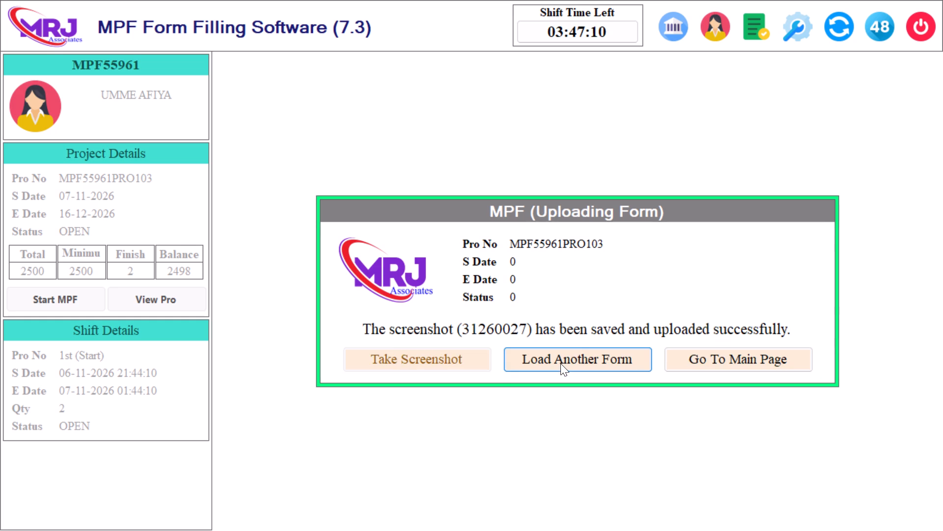
Load another member form for filling.
left_click(560, 363)
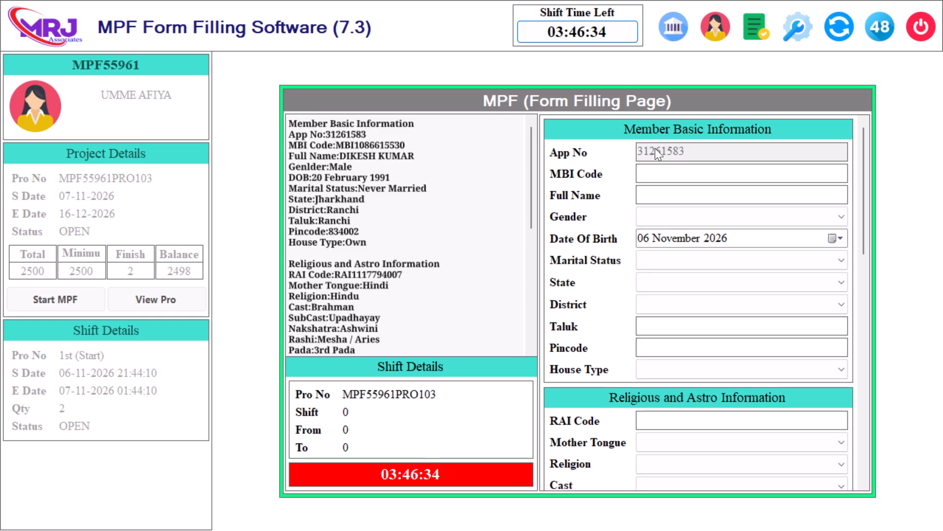
Enter the displayed record's MBI Code in Member Basic Information.
left_click(665, 169)
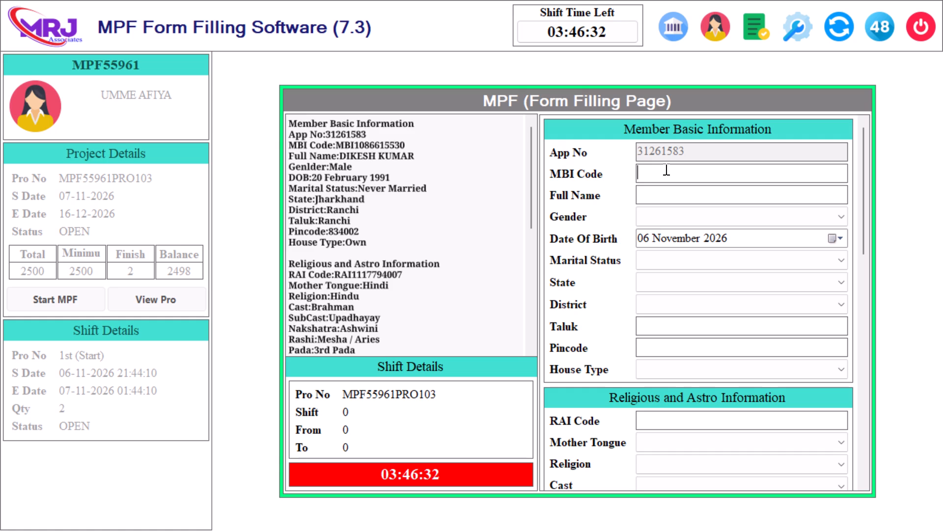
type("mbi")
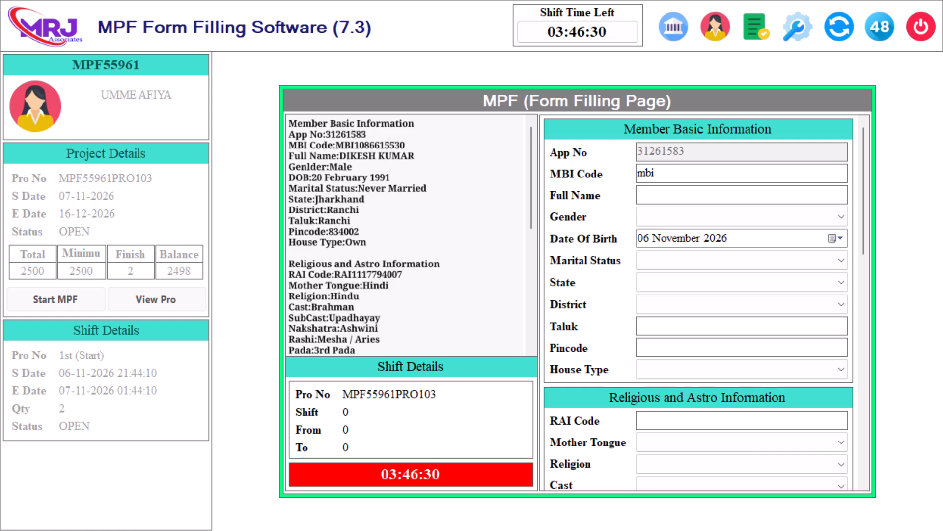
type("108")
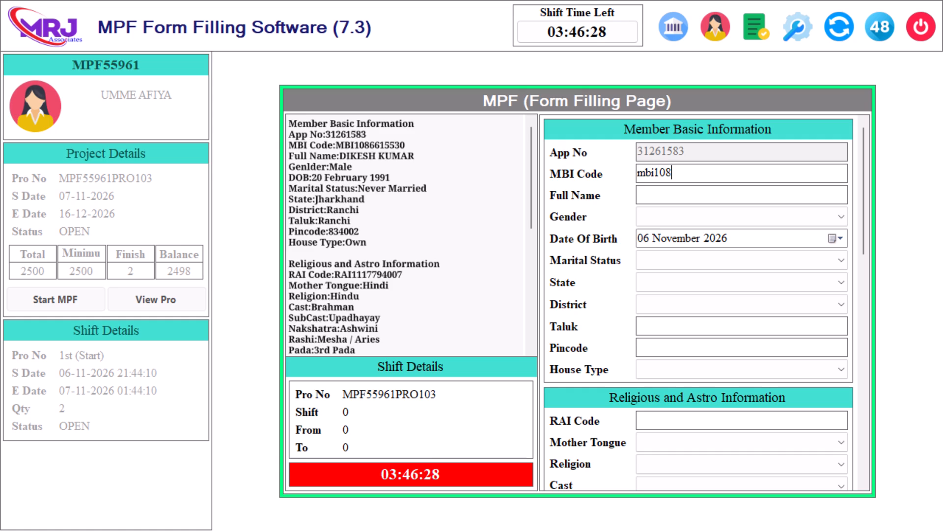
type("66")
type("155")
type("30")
Enter the member's Full Name from the record and set Gender to Male in Member Basic Information.
left_click(677, 193)
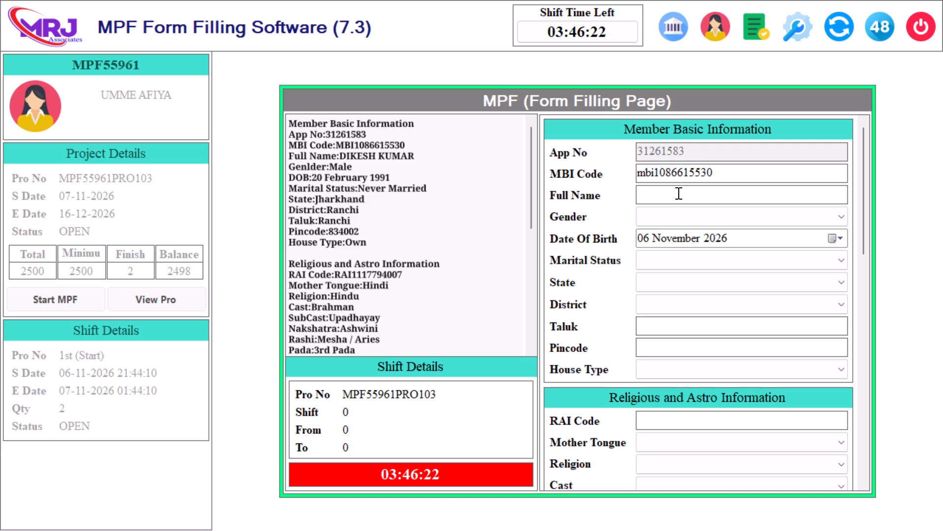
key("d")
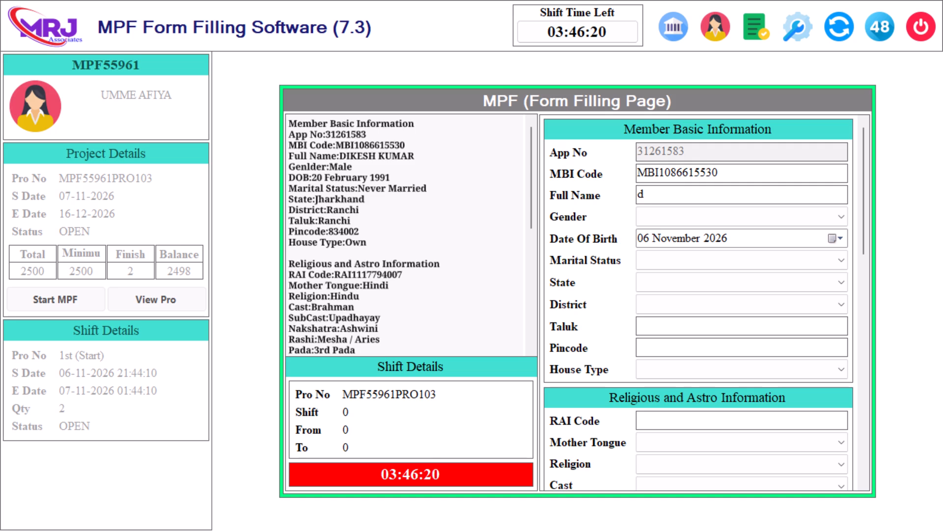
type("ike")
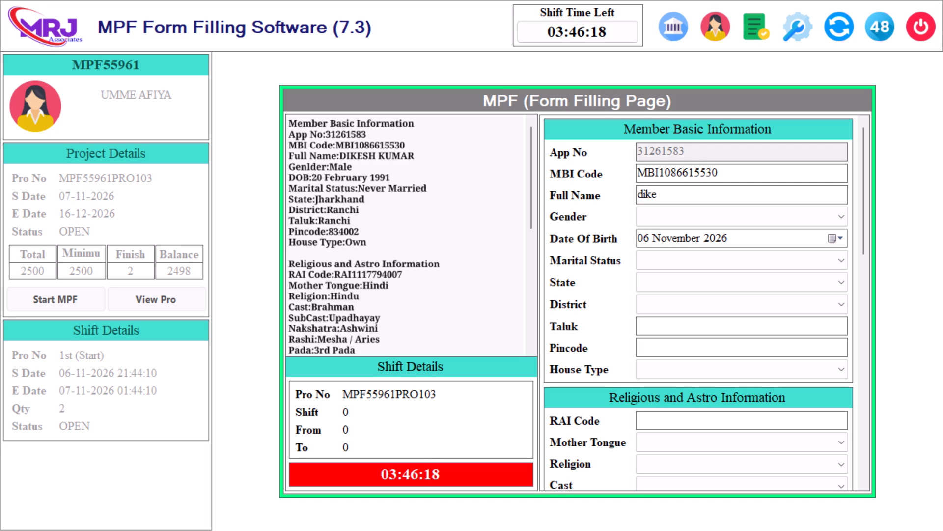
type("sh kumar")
left_click(672, 216)
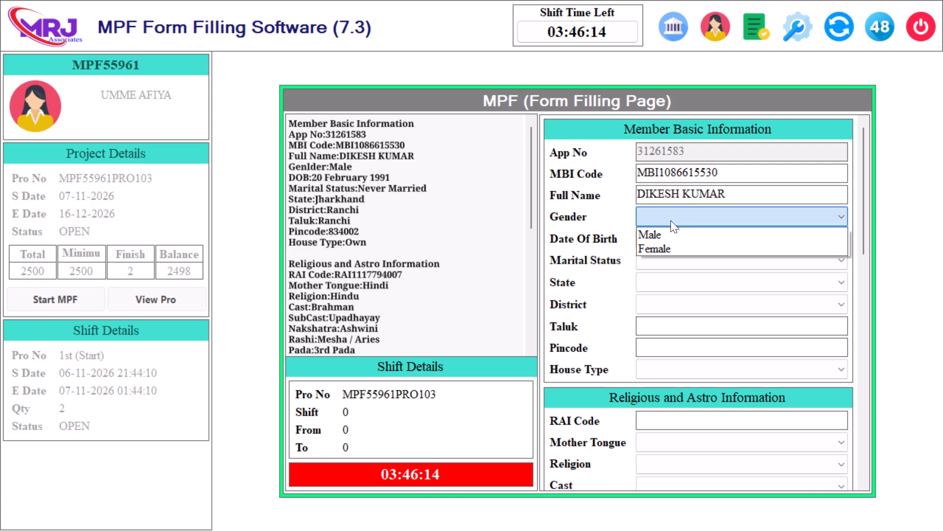
left_click(664, 229)
Set the Date Of Birth in Member Basic Information to the date shown in the member record.
left_click(638, 240)
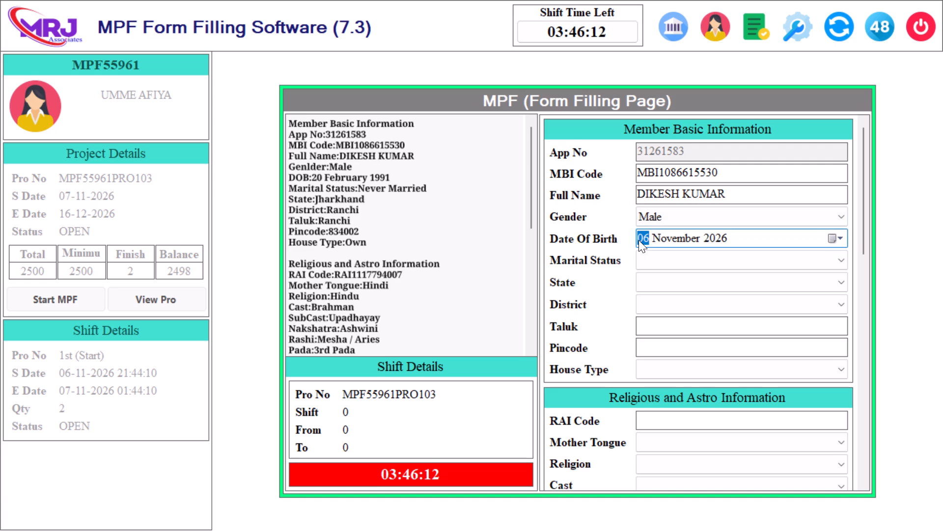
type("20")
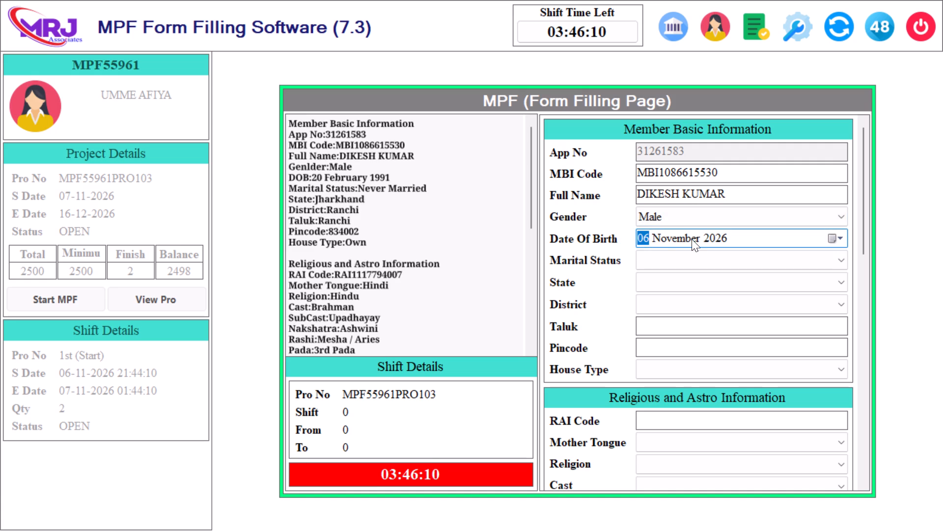
left_click(692, 239)
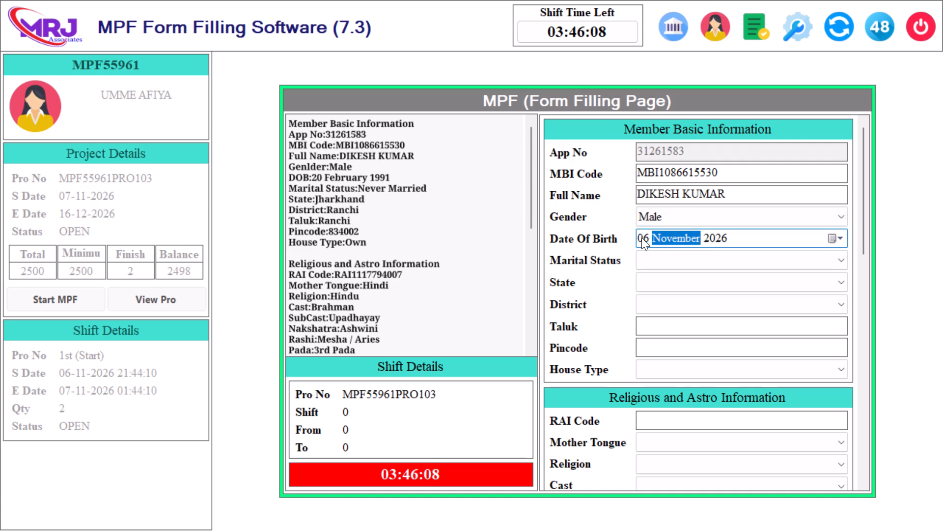
left_click(641, 237)
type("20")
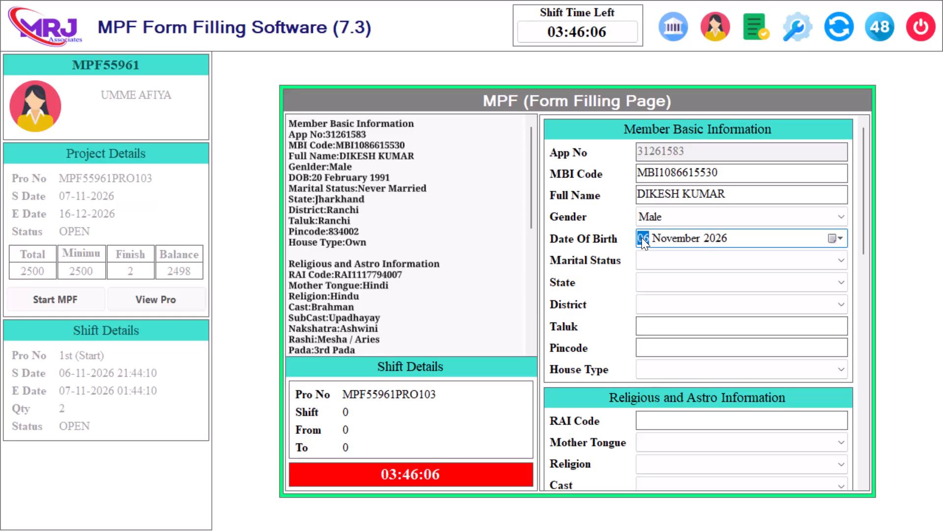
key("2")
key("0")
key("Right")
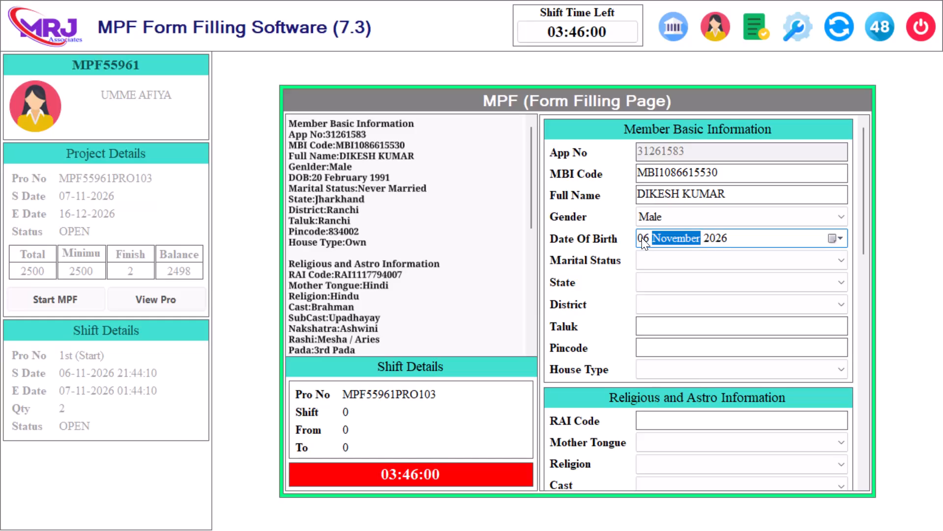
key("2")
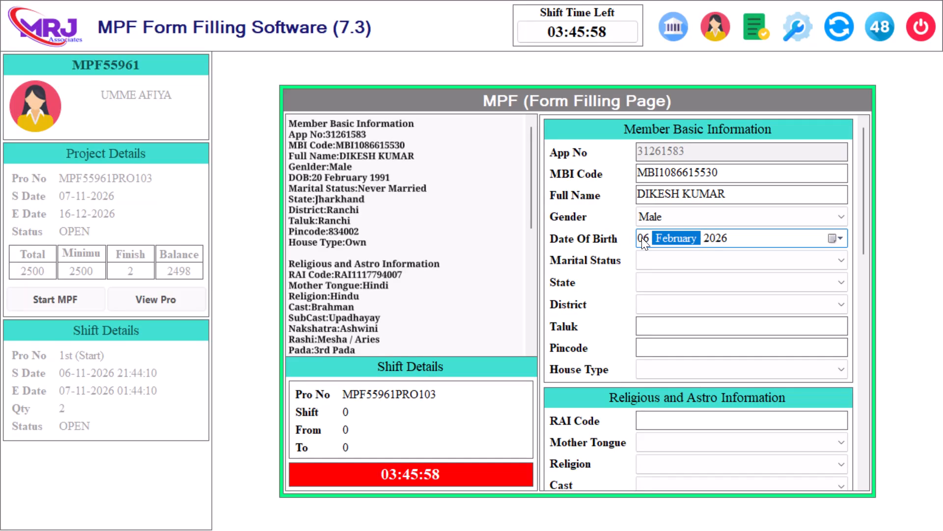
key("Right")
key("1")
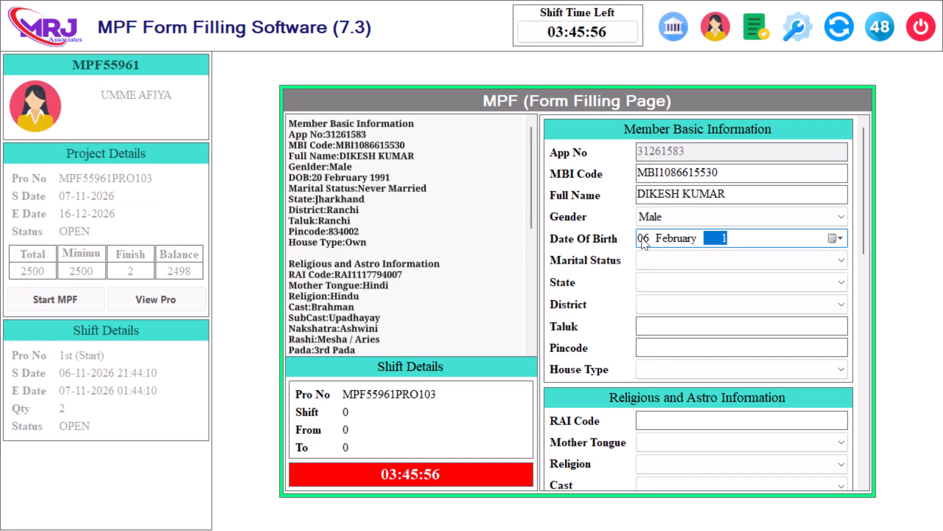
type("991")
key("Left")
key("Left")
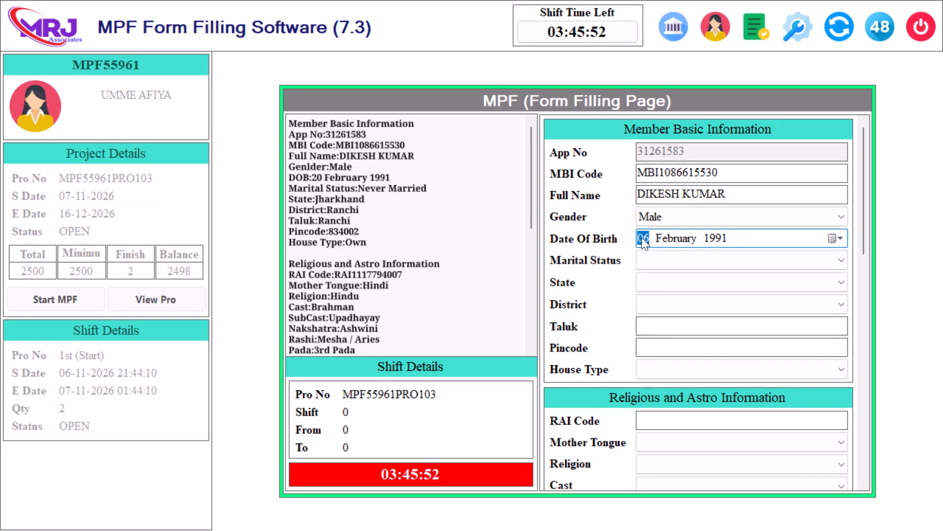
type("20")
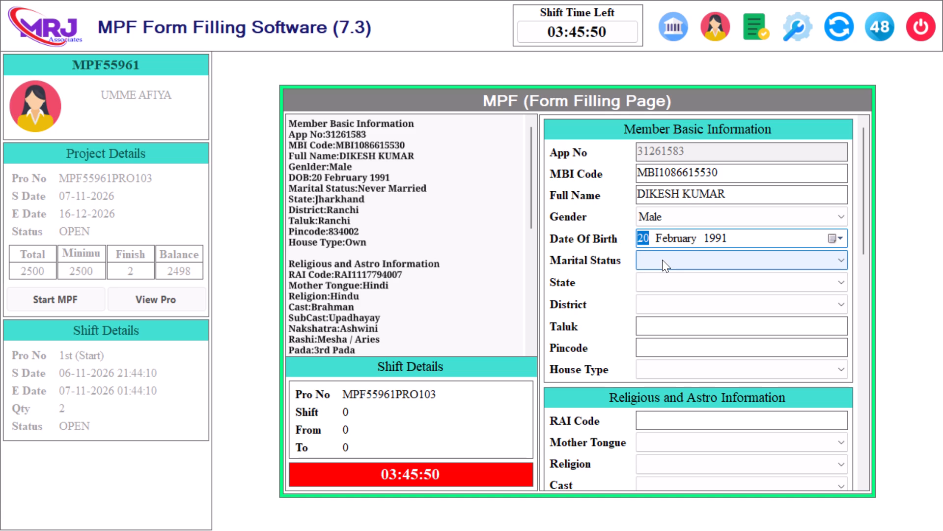
Set Marital Status to Never Married and State to Jharkhand in Member Basic Information.
left_click(662, 260)
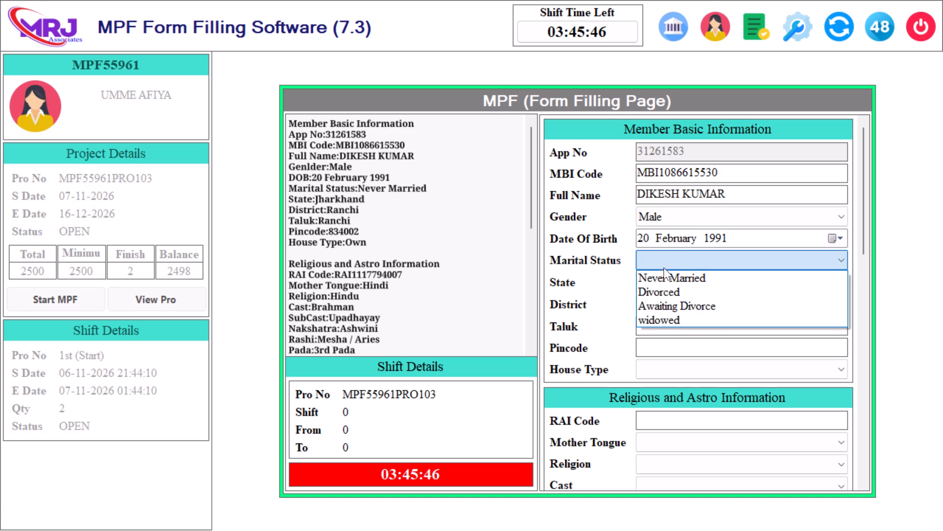
left_click(663, 278)
left_click(663, 278)
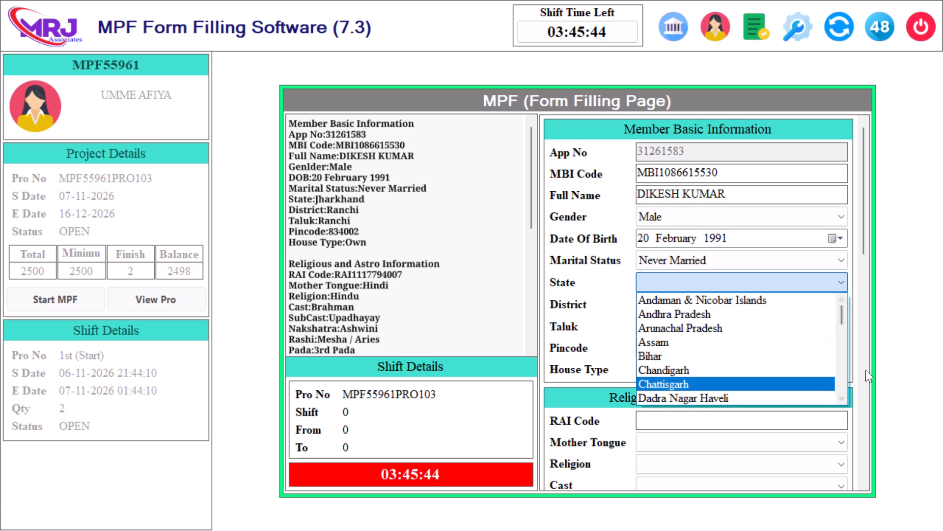
left_click(842, 367)
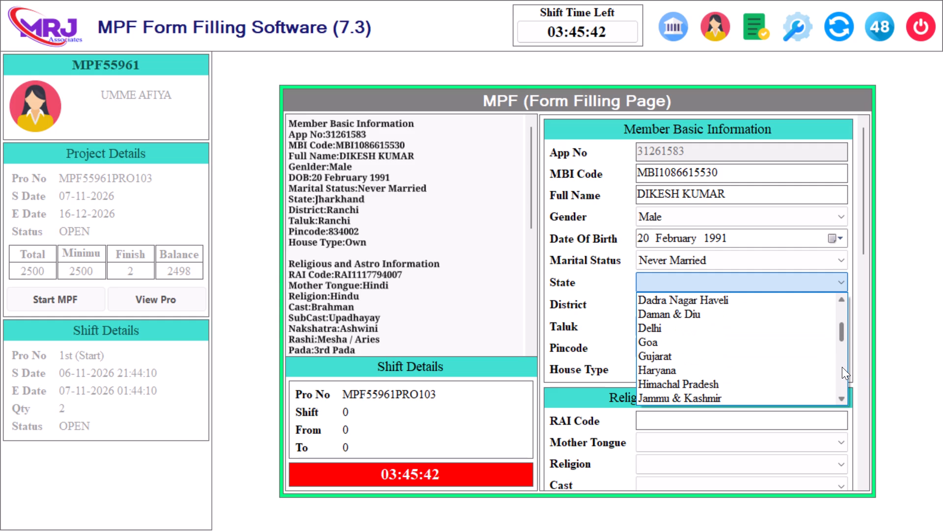
left_click(842, 367)
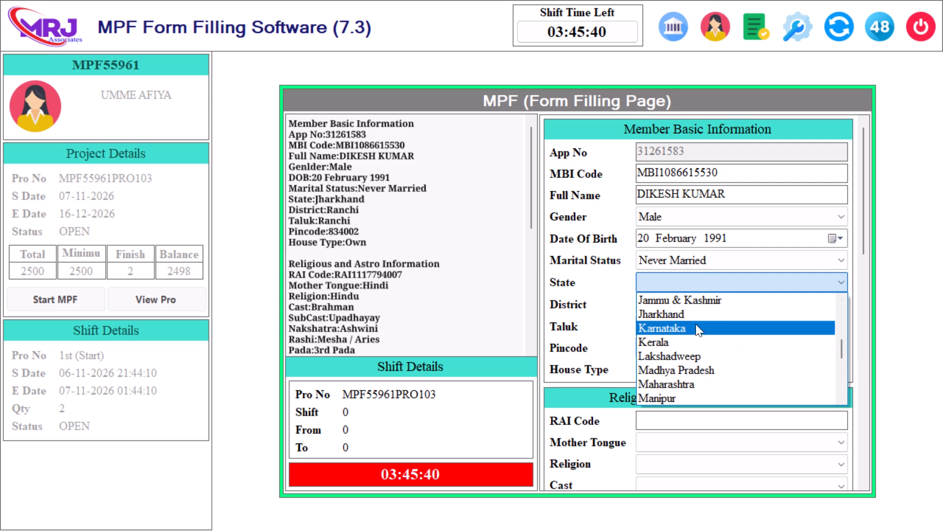
left_click(695, 312)
Set District to Ranchi in Member Basic Information.
left_click(649, 310)
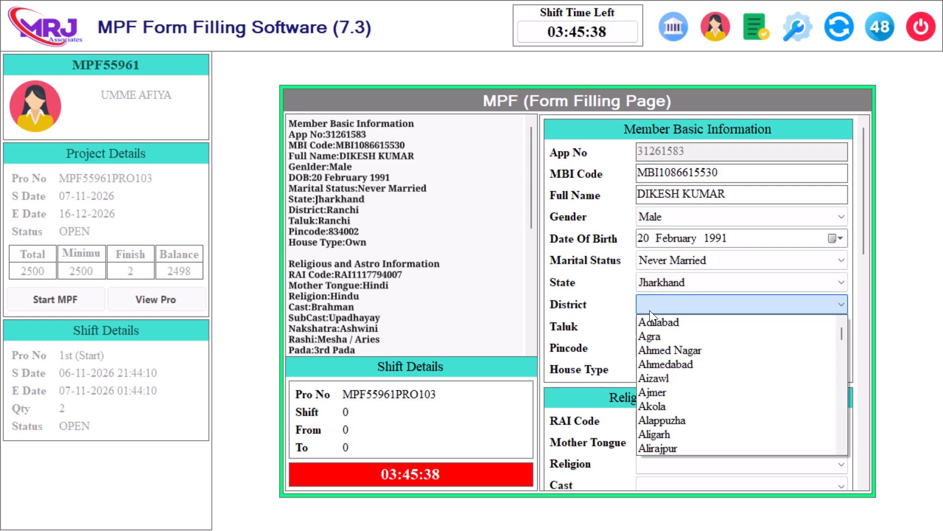
left_click(841, 337)
left_click_drag(841, 337, 851, 362)
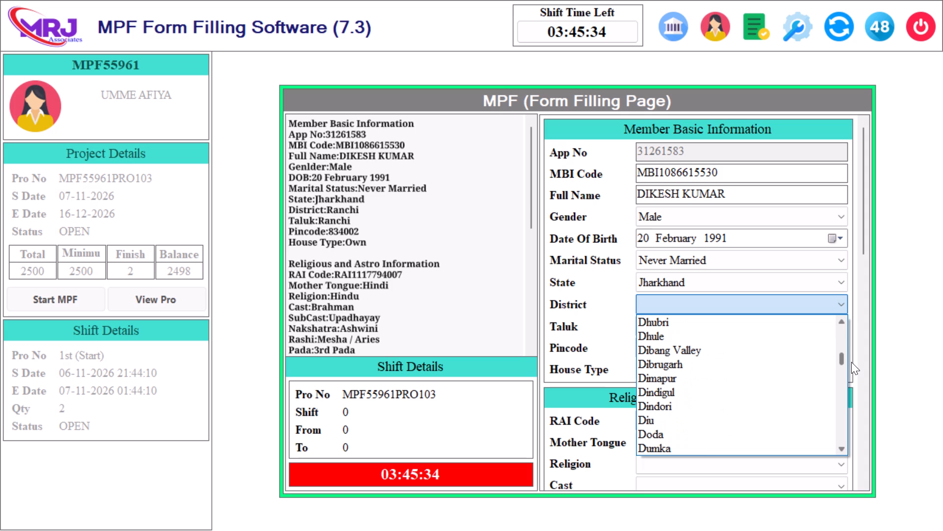
left_click_drag(851, 362, 851, 384)
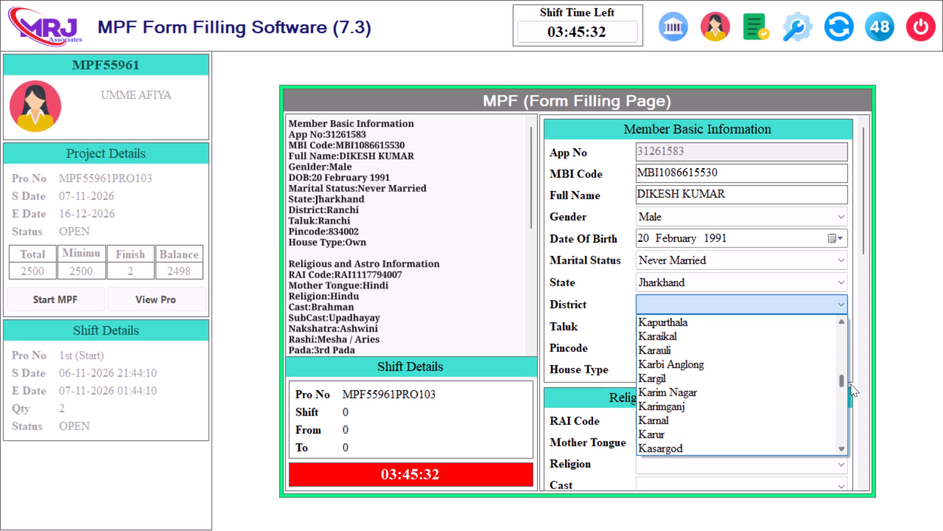
left_click_drag(851, 384, 848, 402)
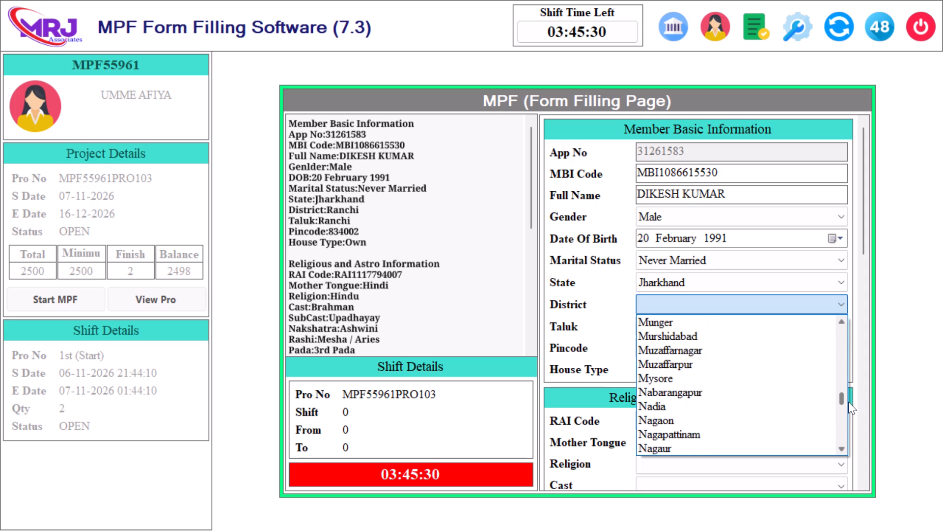
left_click_drag(848, 402, 848, 412)
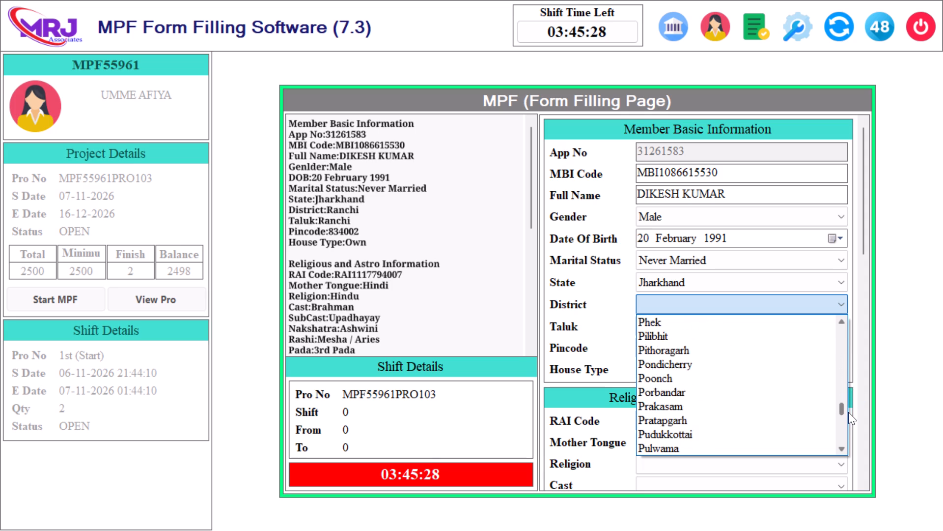
left_click_drag(848, 412, 848, 415)
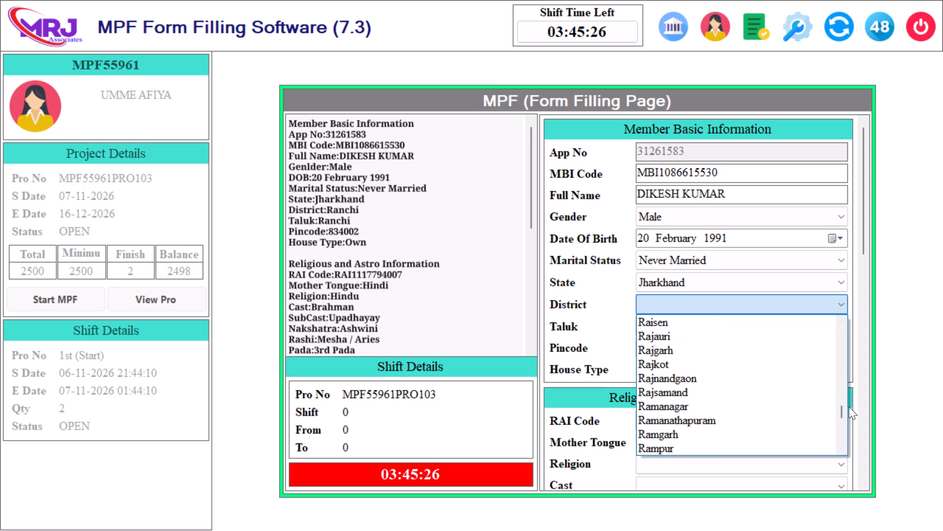
left_click(840, 429)
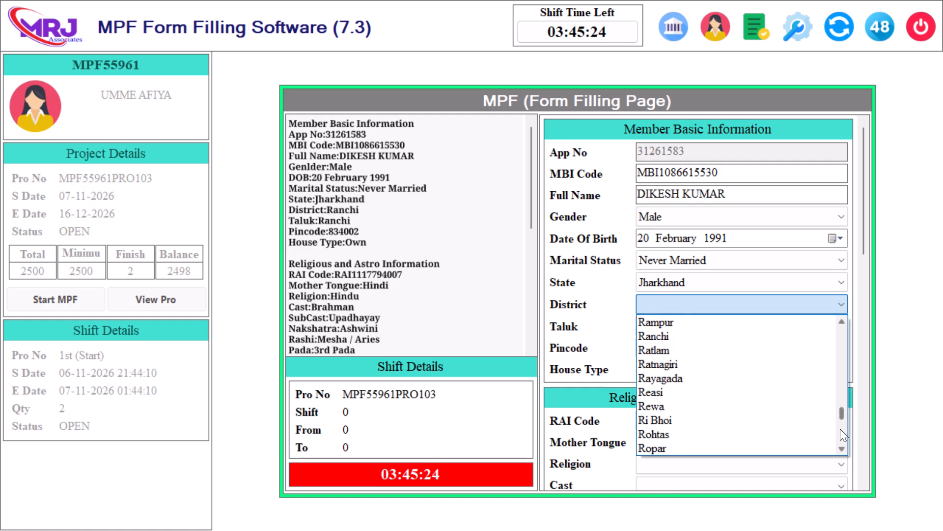
left_click(736, 339)
Enter Ranchi as the Taluk and fill in the member record's Pincode in Member Basic Information.
left_click(707, 327)
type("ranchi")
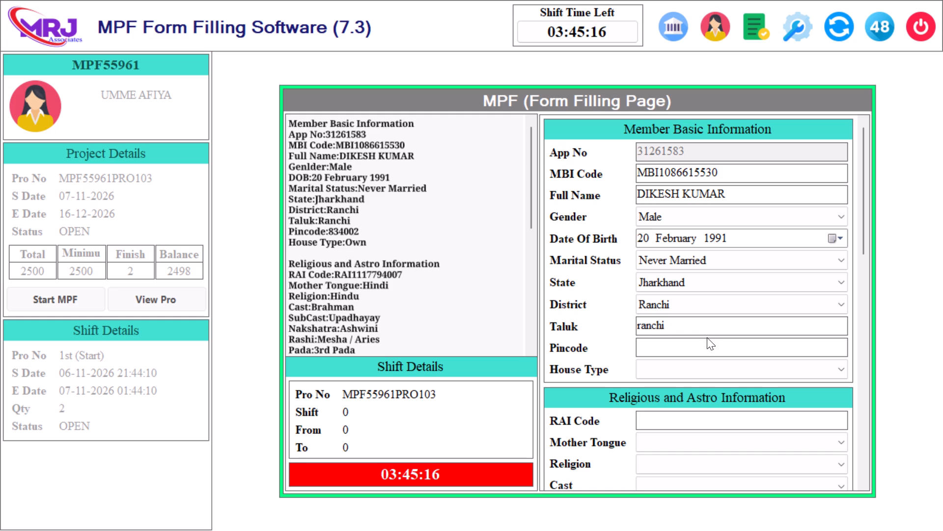
left_click(701, 346)
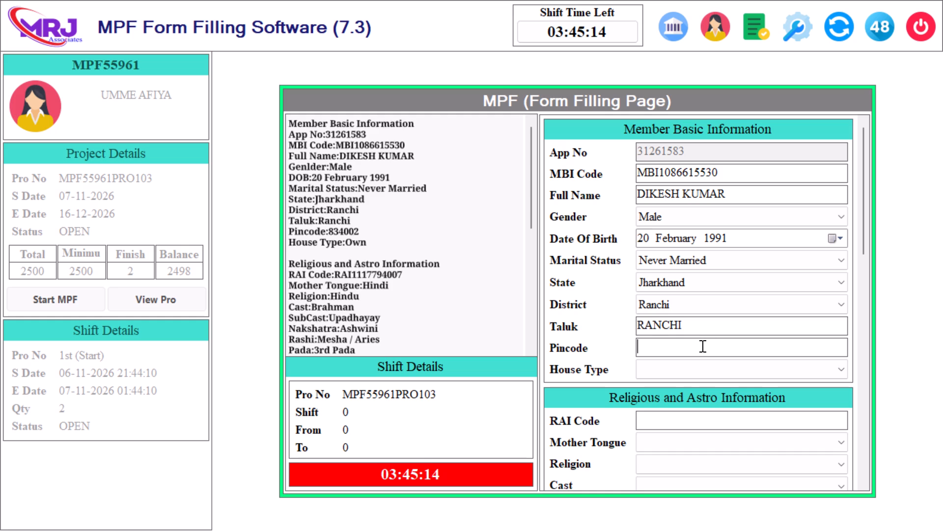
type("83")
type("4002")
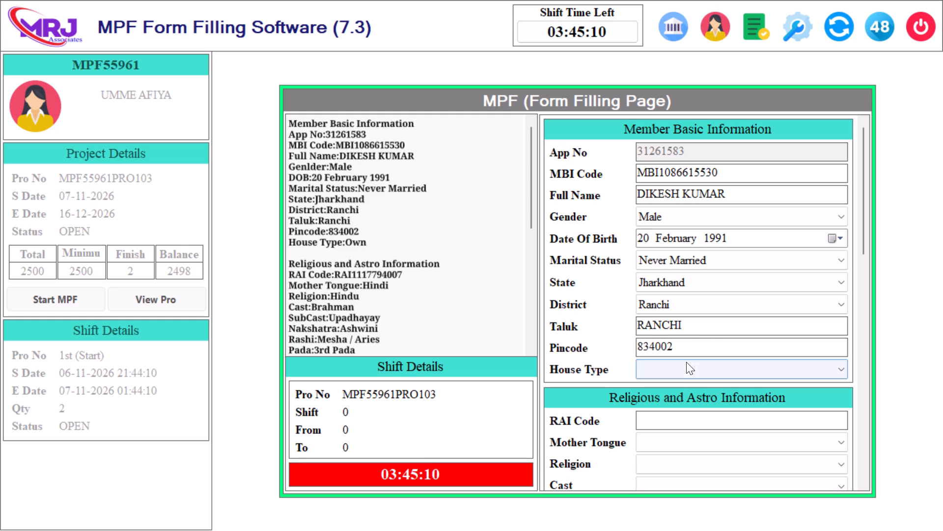
Set House Type to Own in Member Basic Information.
left_click(683, 369)
left_click(669, 391)
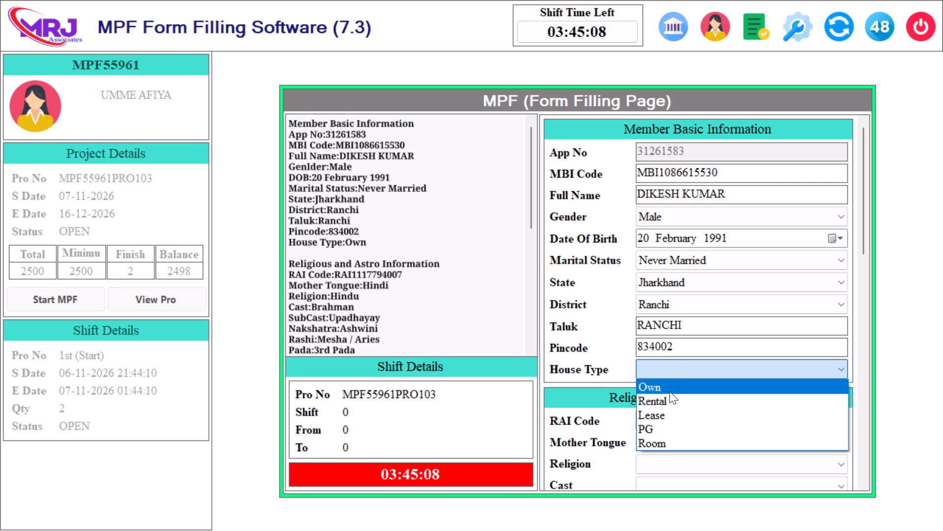
Enter the member record's RAI Code in Religious and Astro Information.
left_click(643, 413)
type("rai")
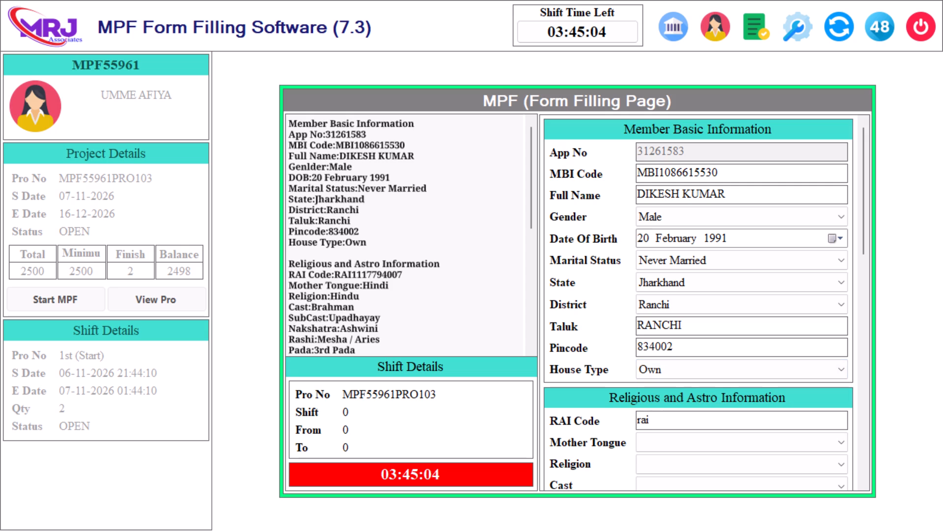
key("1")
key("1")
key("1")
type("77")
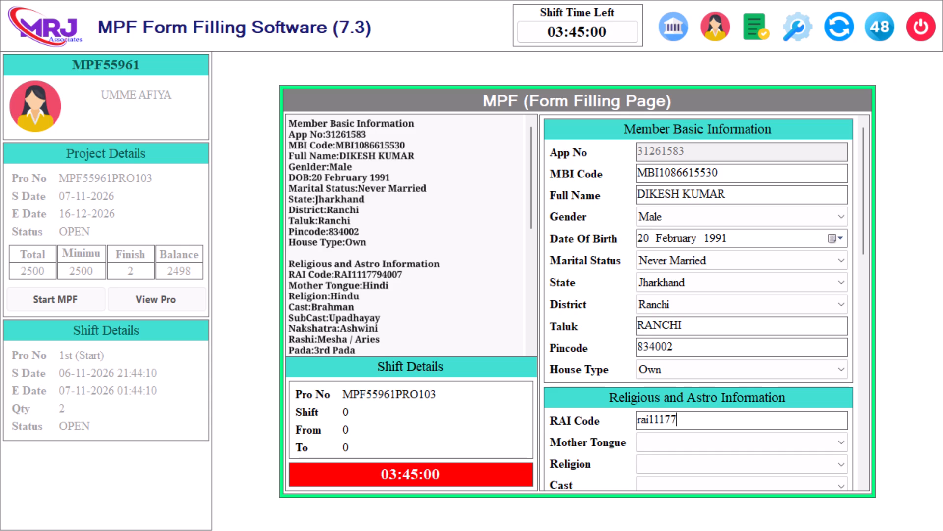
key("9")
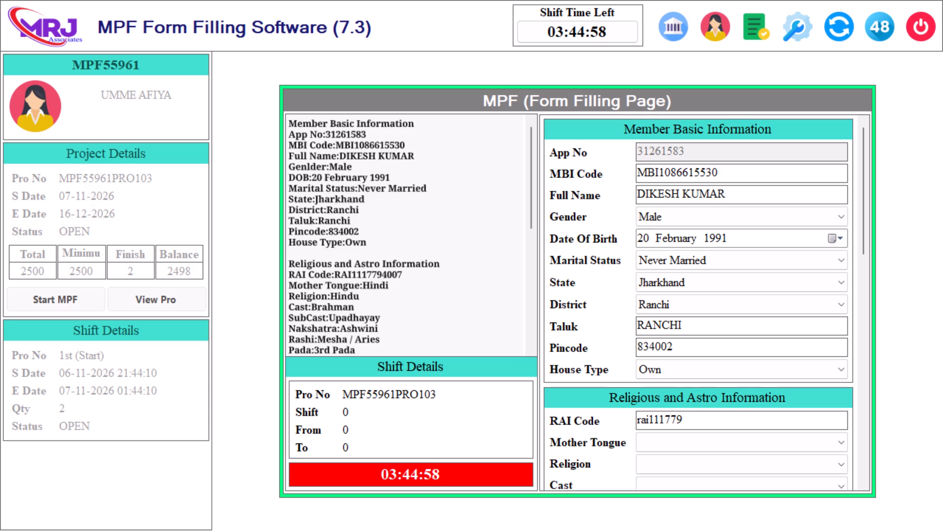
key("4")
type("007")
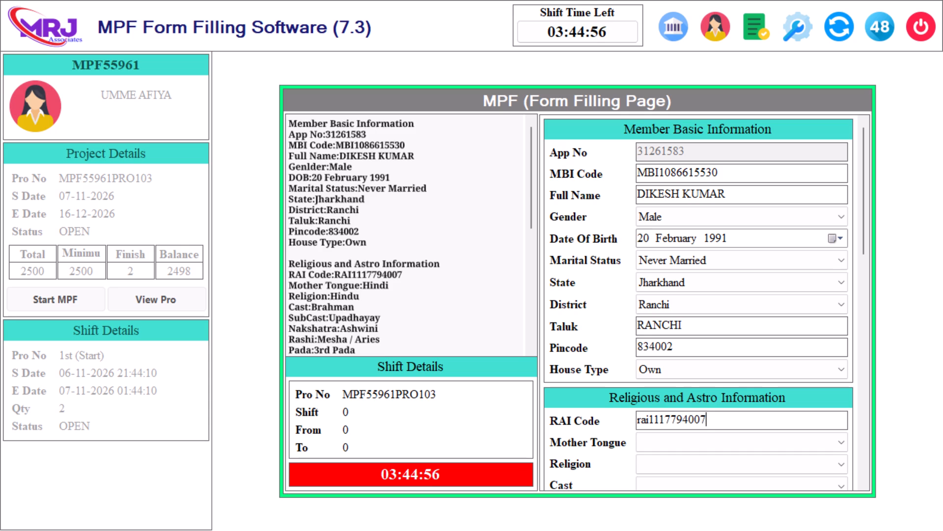
Set Mother Tongue to Hindi and Religion to Hindu in Religious and Astro Information.
left_click(655, 443)
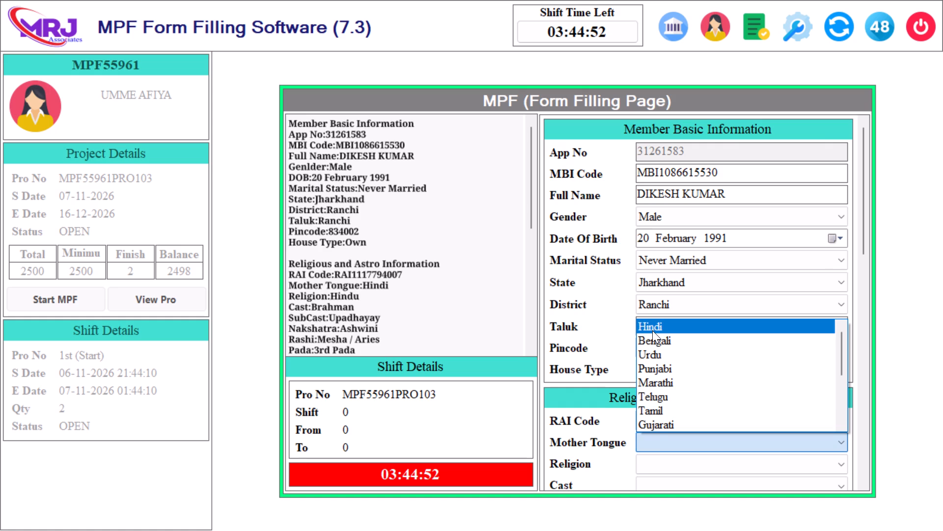
left_click(652, 330)
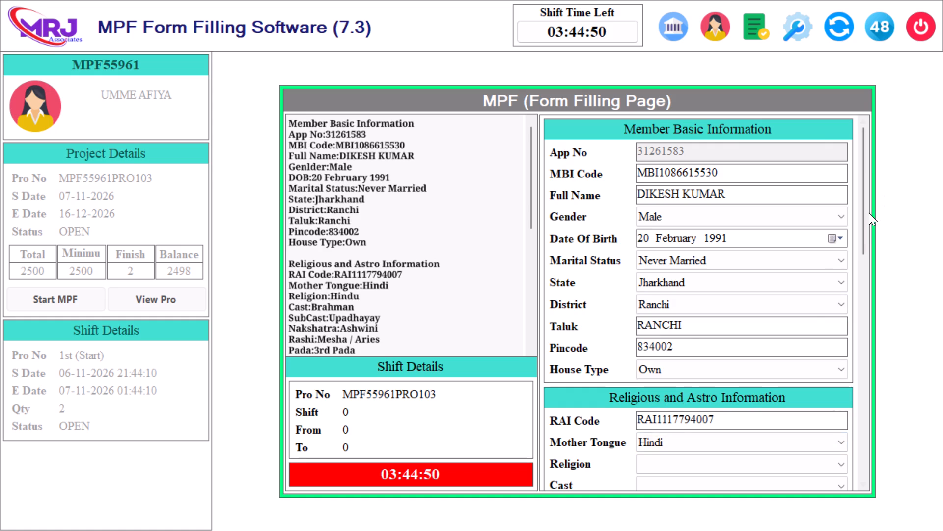
left_click(869, 213)
left_click_drag(869, 213, 885, 269)
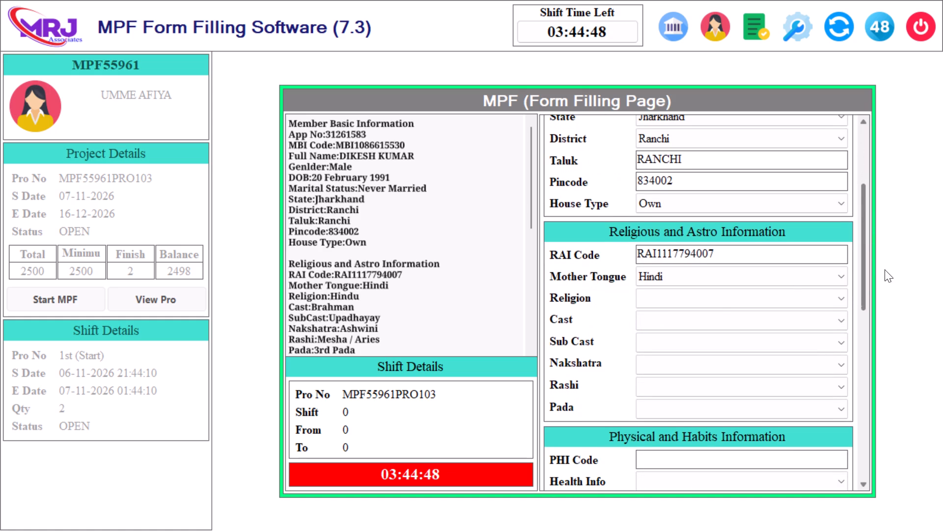
left_click(689, 305)
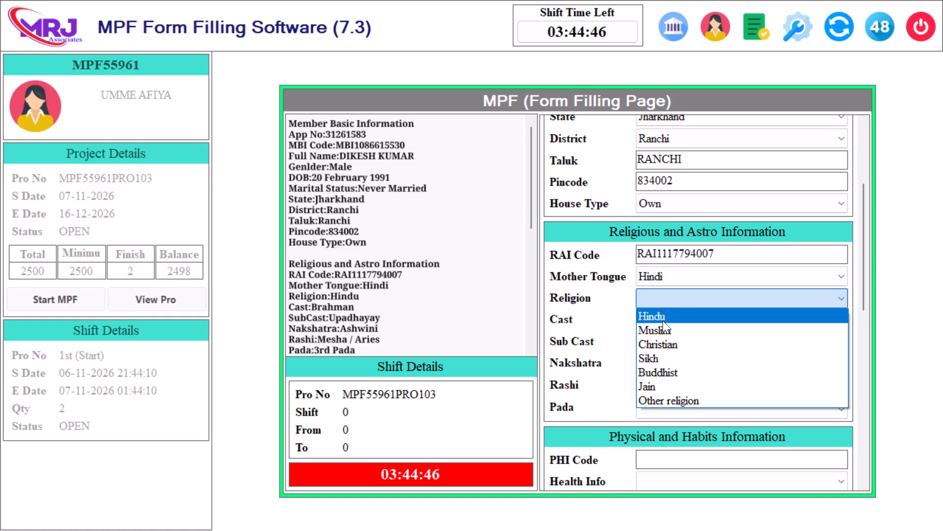
left_click(663, 321)
Set Cast to Brahman in Religious and Astro Information, matching the member record's exact spelling.
left_click(663, 321)
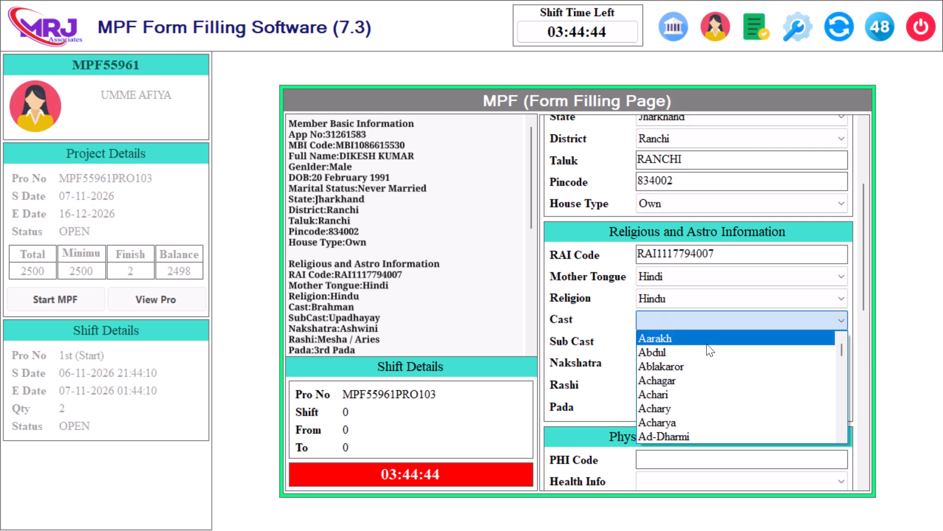
left_click(843, 379)
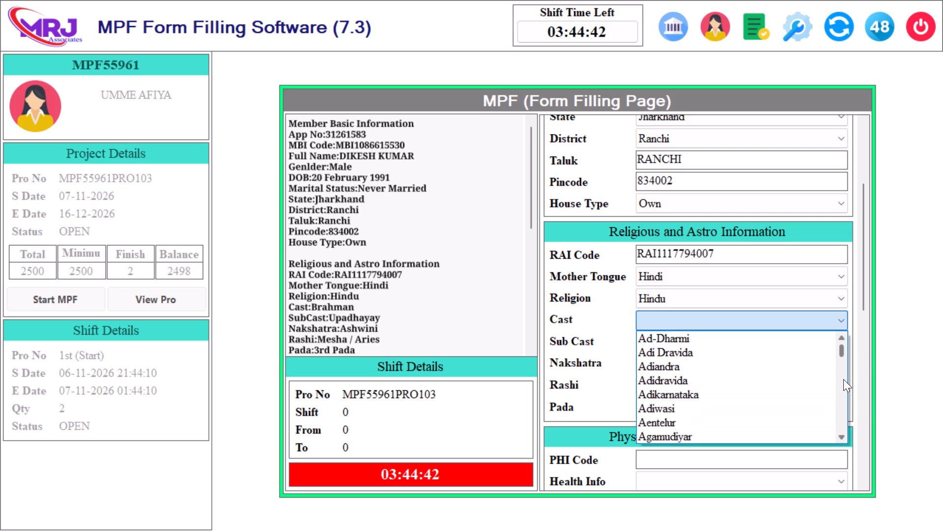
left_click(843, 379)
left_click(843, 379)
left_click(843, 379)
triple_click(843, 379)
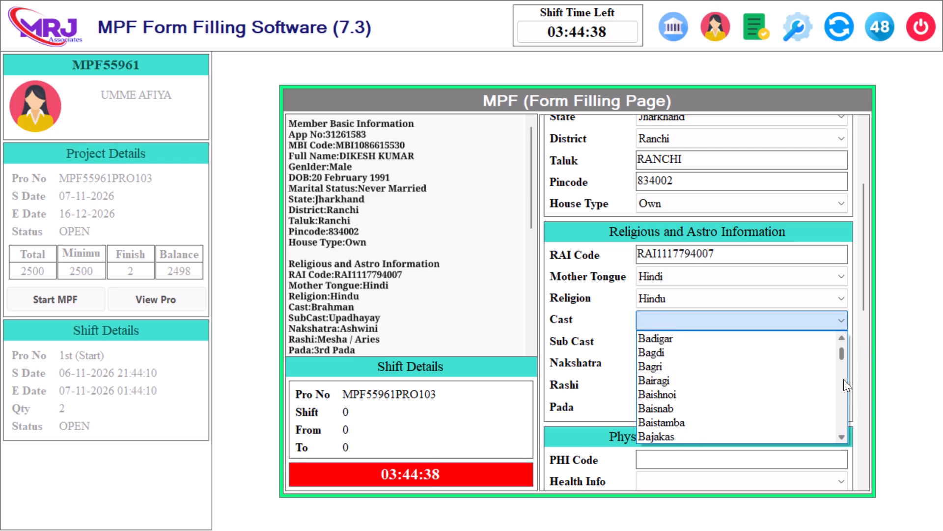
left_click(843, 379)
left_click(843, 379)
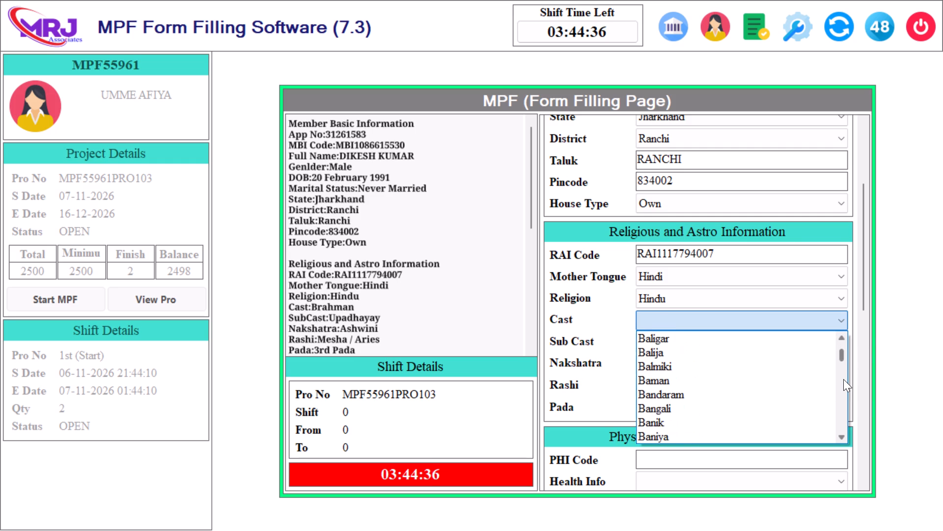
left_click(843, 379)
left_click(843, 379)
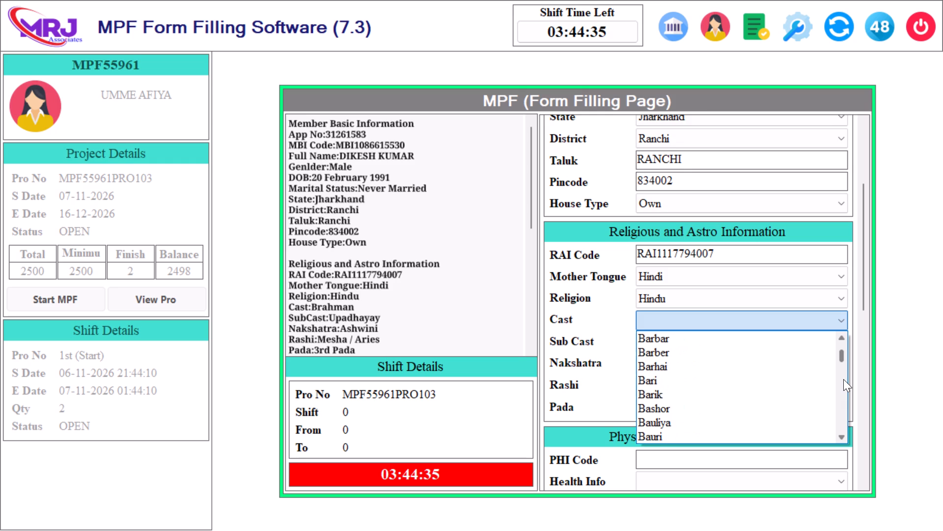
left_click(843, 372)
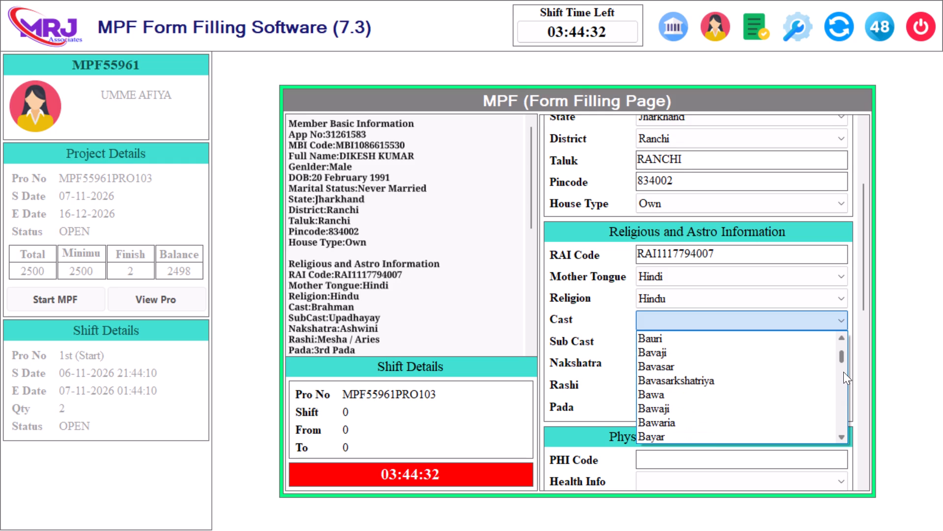
left_click(843, 372)
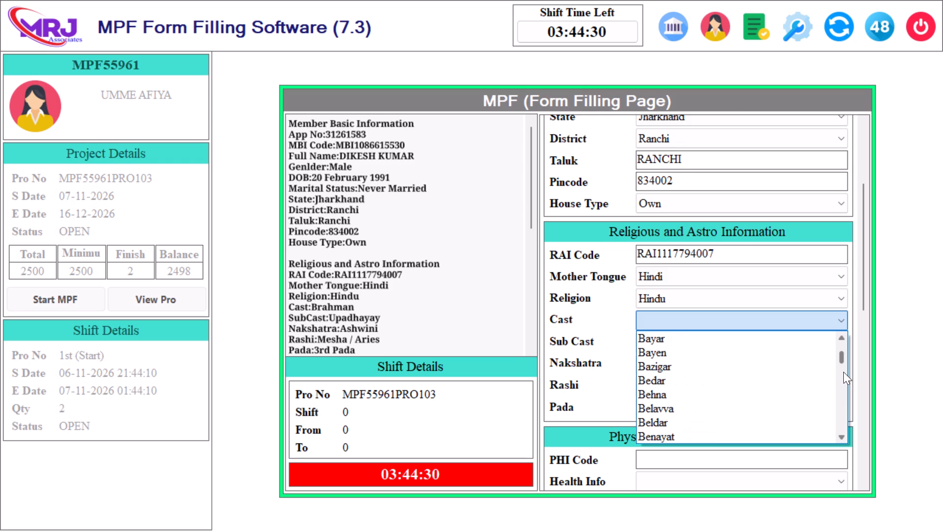
left_click(843, 372)
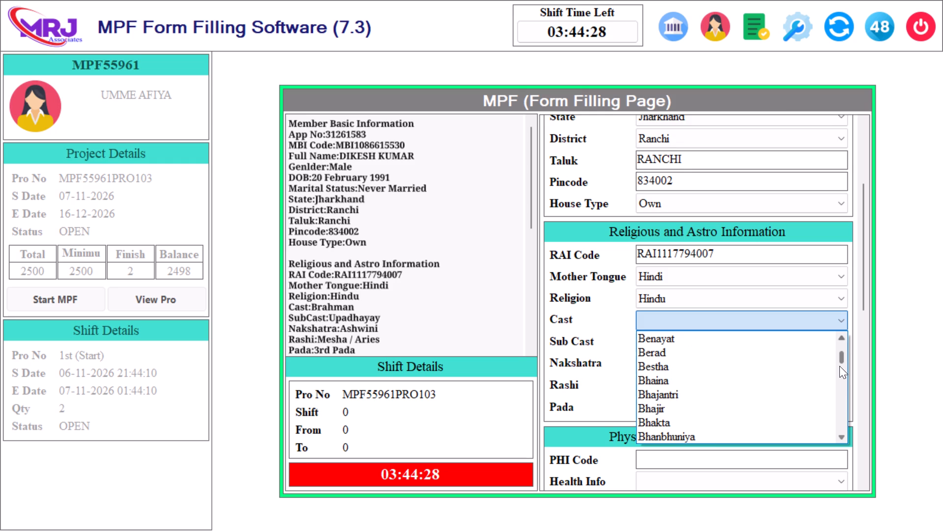
left_click(842, 358)
left_click_drag(842, 358, 843, 366)
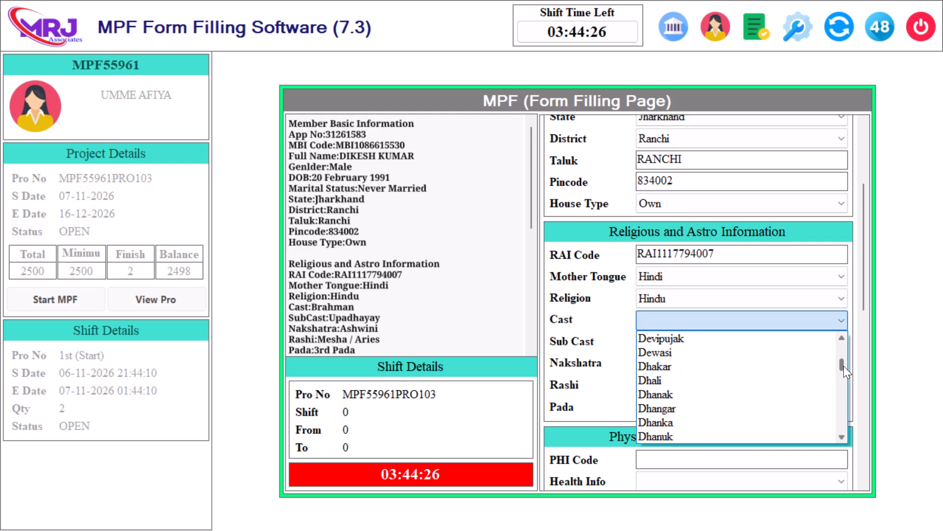
left_click_drag(843, 366, 843, 365)
left_click(840, 349)
left_click(840, 349)
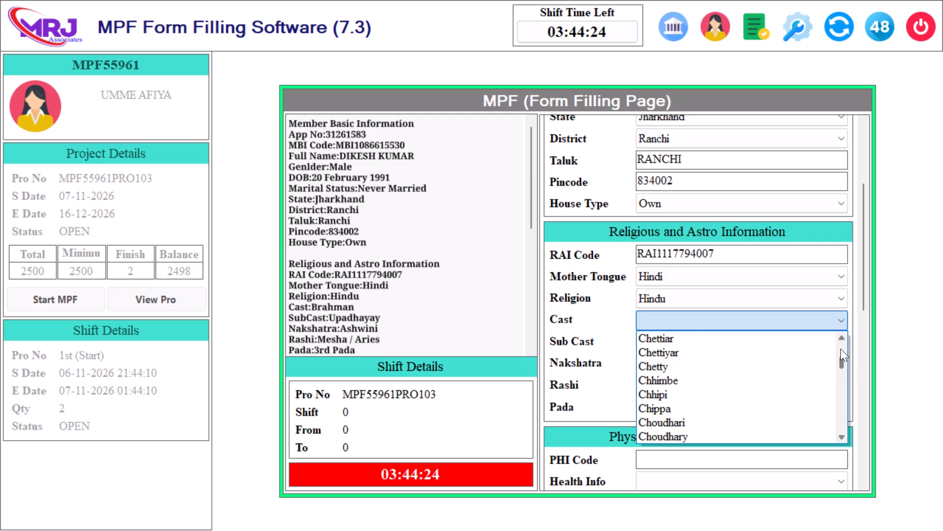
left_click(840, 349)
left_click(840, 349)
left_click(840, 349)
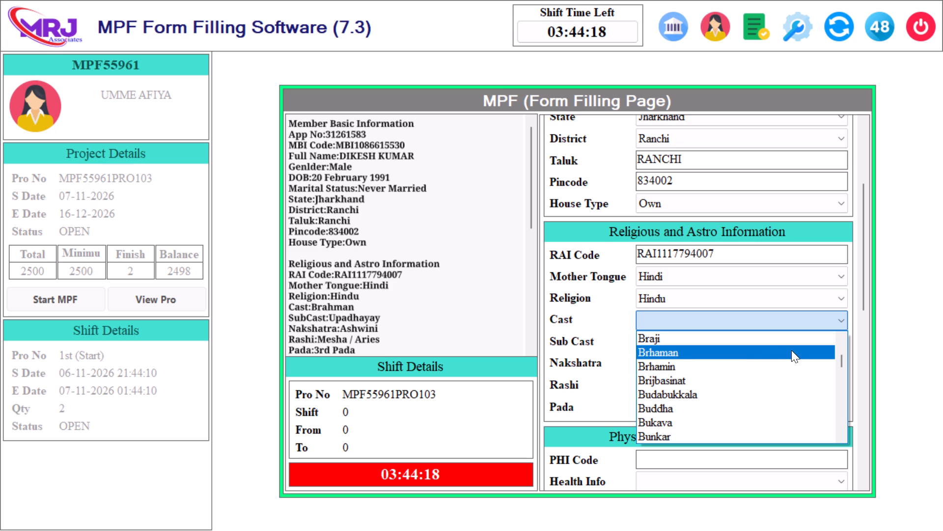
left_click(843, 349)
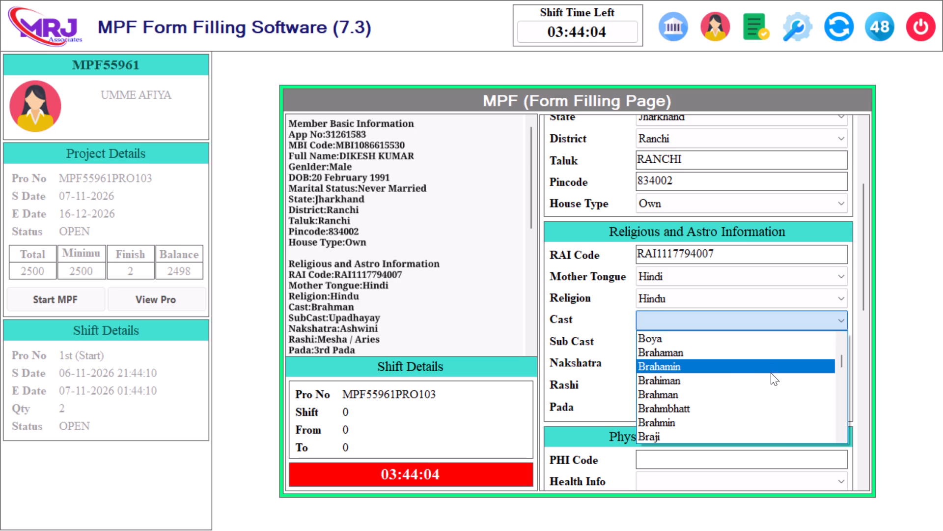
left_click(764, 395)
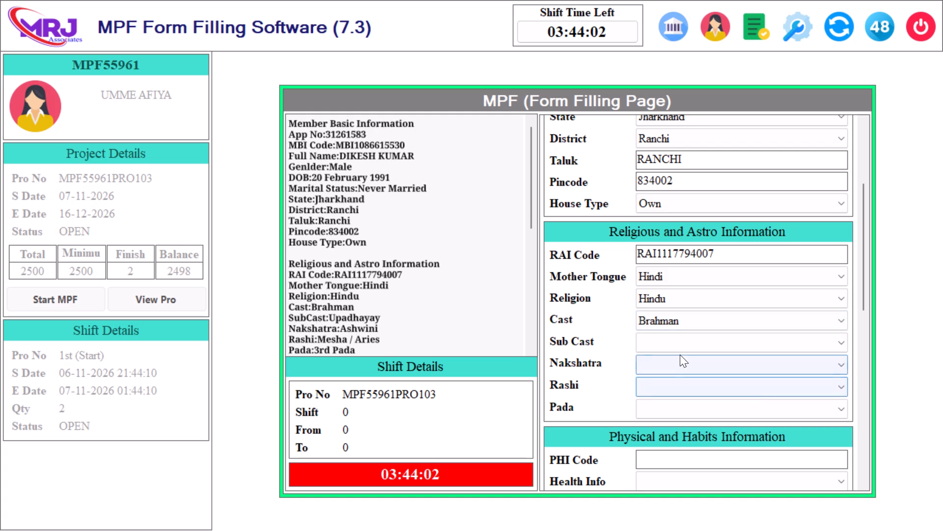
Set Sub Cast to Upadhayay in Religious and Astro Information, matching the member record's exact spelling.
left_click(675, 338)
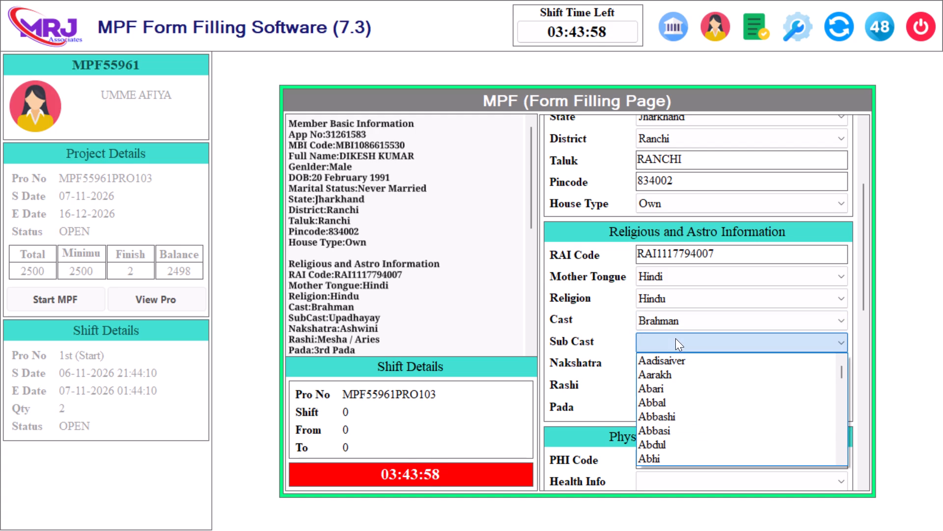
left_click(842, 370)
left_click_drag(842, 370, 852, 420)
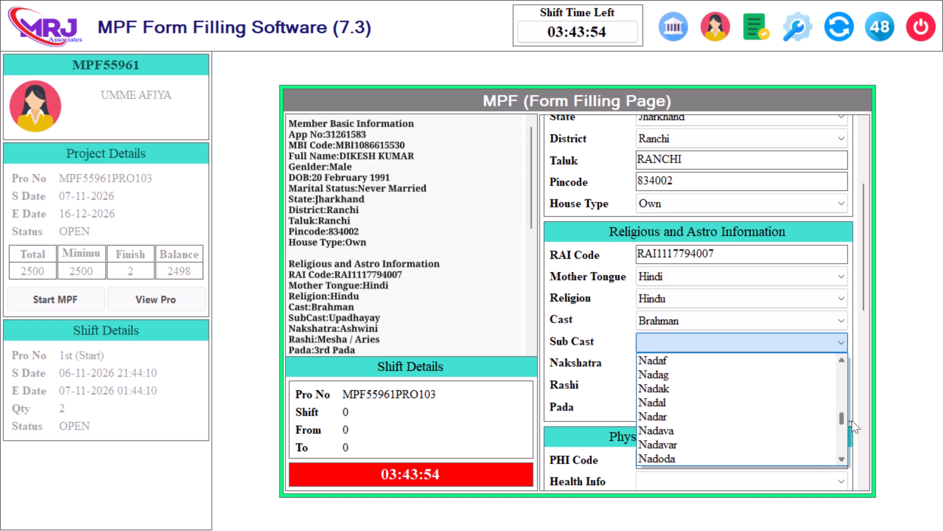
left_click_drag(852, 420, 855, 445)
left_click(845, 421)
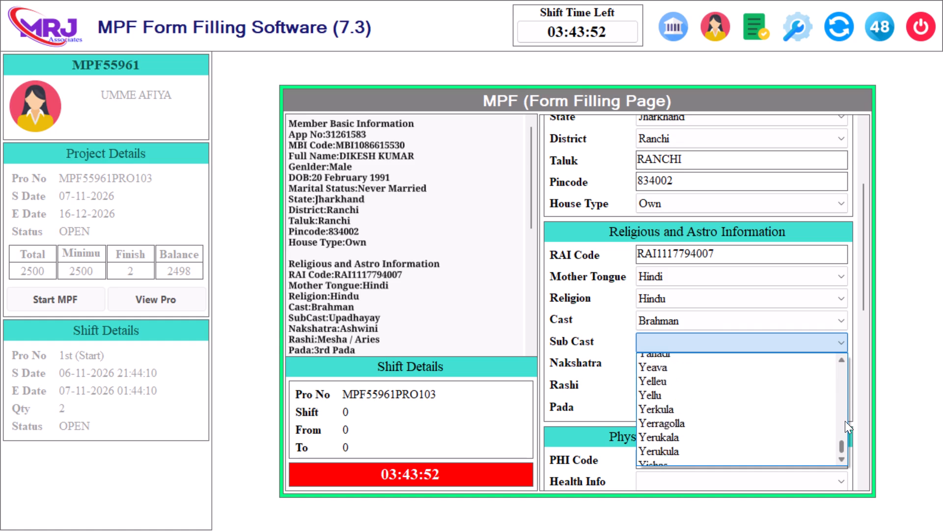
left_click(845, 421)
left_click(845, 421)
left_click(845, 421)
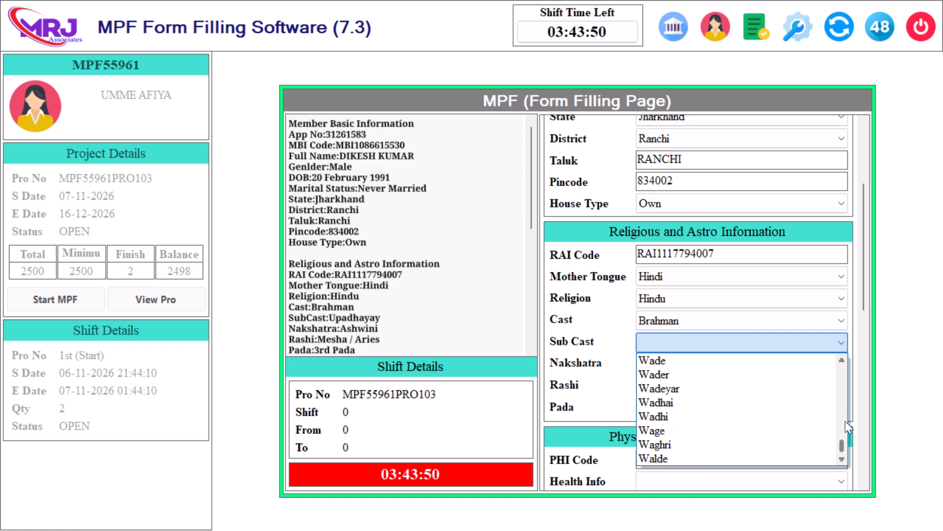
left_click(845, 421)
left_click(845, 421)
left_click(845, 421)
left_click(845, 421)
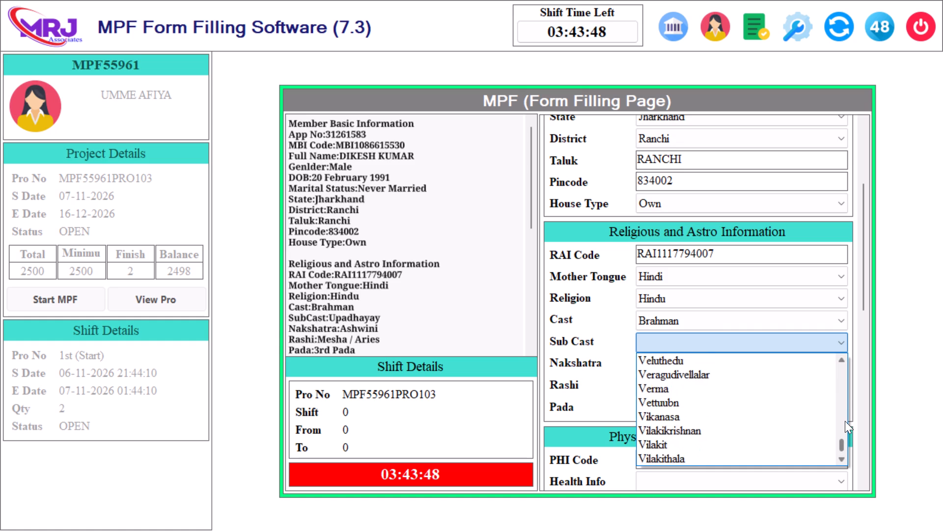
left_click(845, 421)
left_click(845, 421)
left_click(845, 421)
left_click(845, 421)
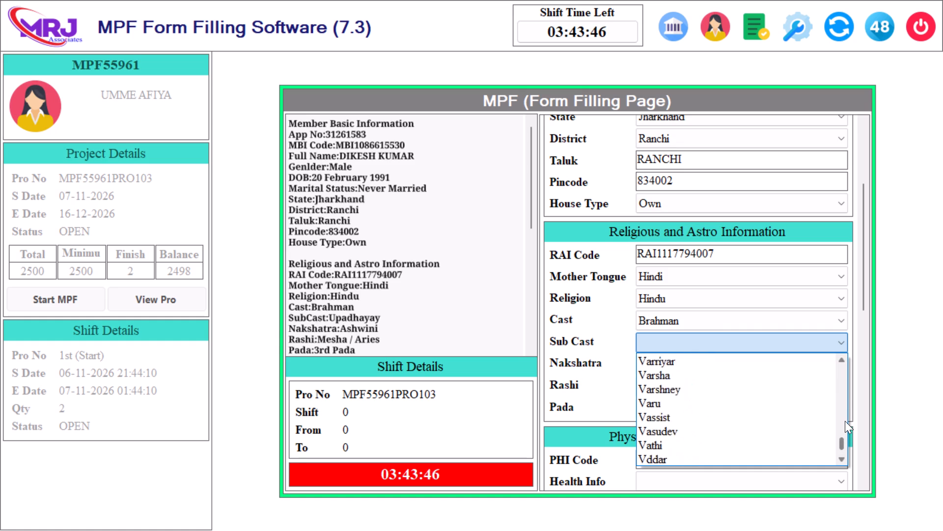
left_click(845, 421)
left_click(845, 421)
left_click(845, 421)
left_click(845, 421)
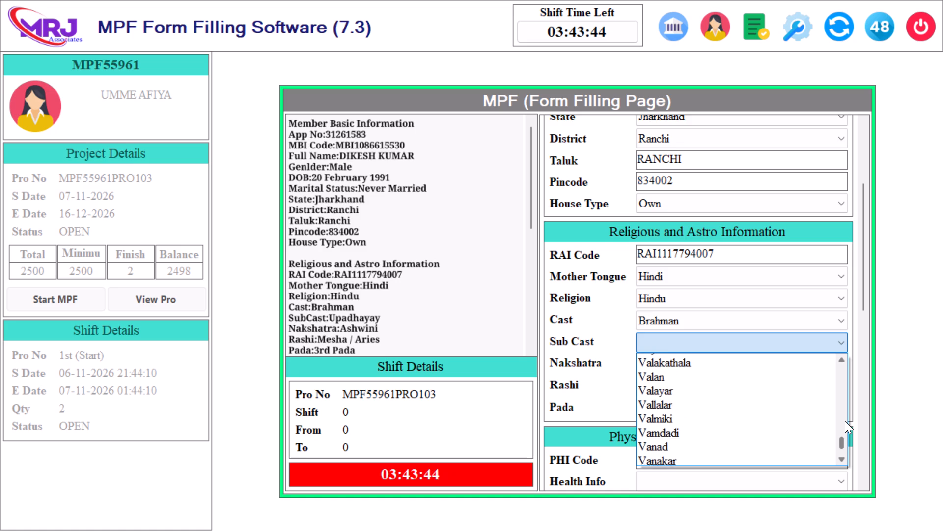
left_click(845, 421)
left_click(845, 421)
left_click(845, 421)
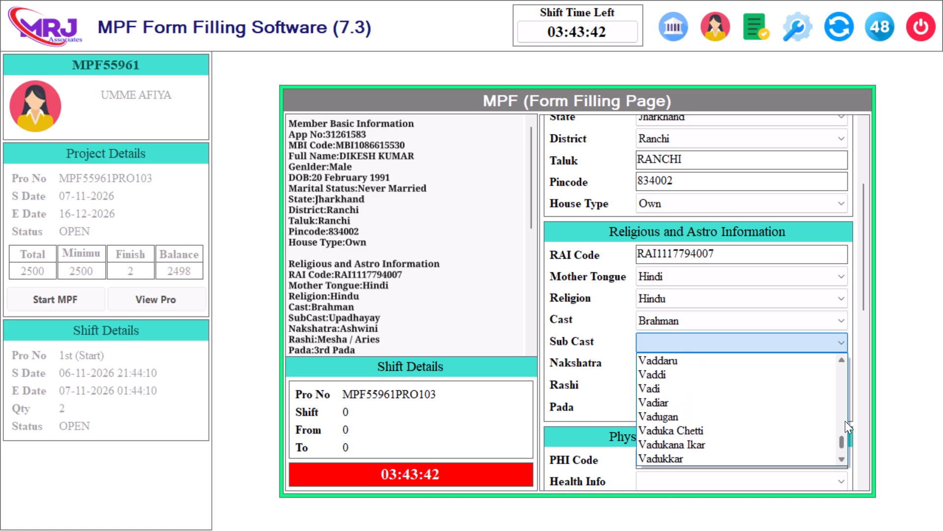
left_click(845, 421)
left_click(845, 421)
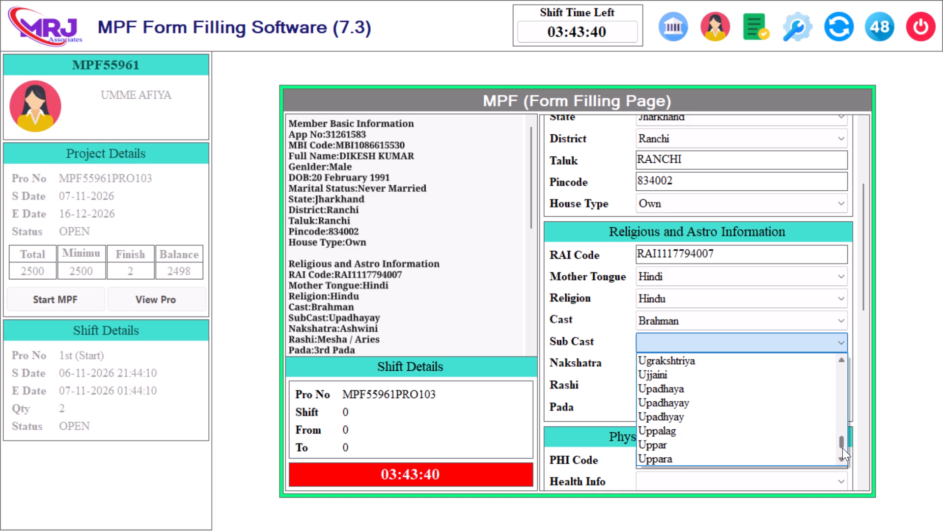
left_click(842, 448)
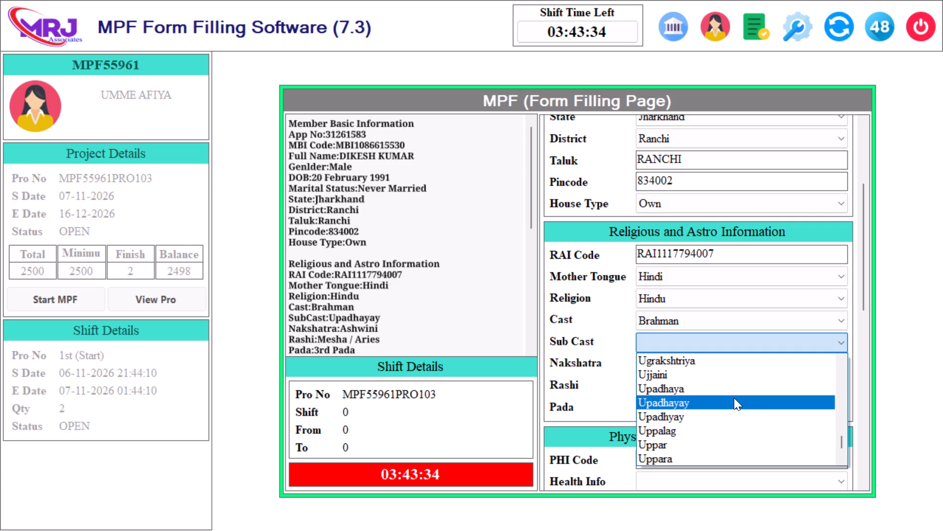
left_click(668, 398)
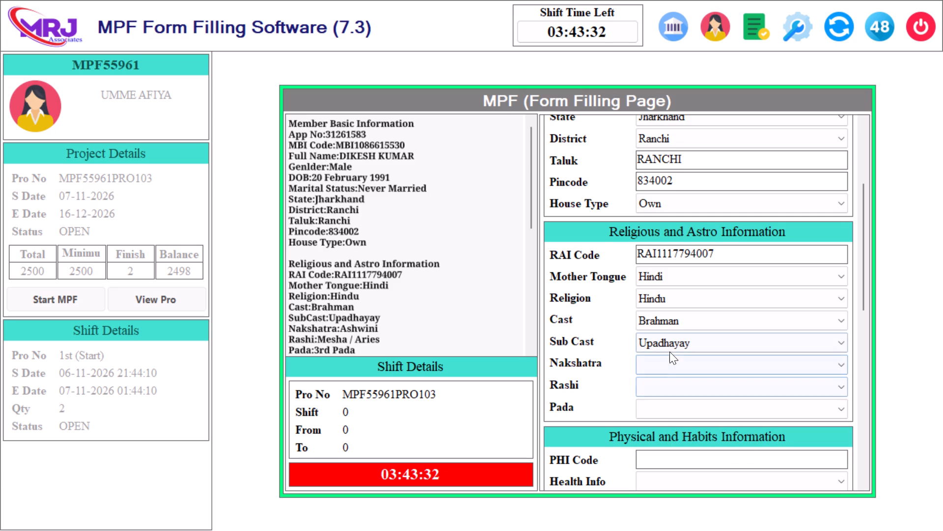
Set Nakshatra to Ashwini, Rashi to Mesha / Aries and Pada to 3rd Pada in Religious and Astro Information.
left_click(670, 369)
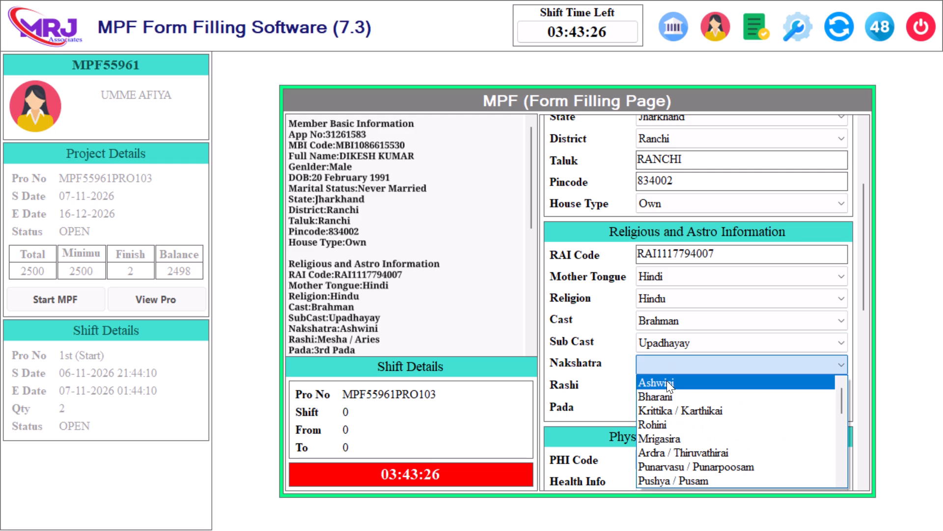
left_click(666, 381)
left_click(659, 381)
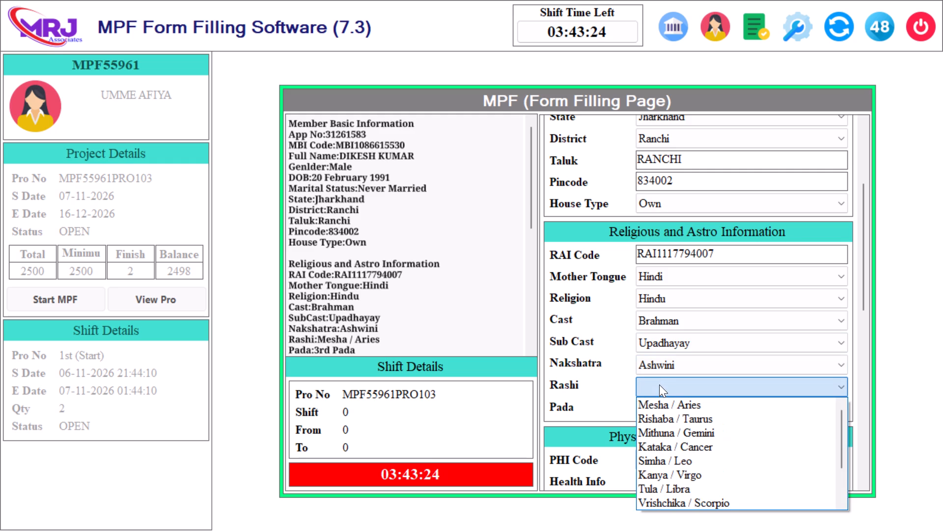
left_click(659, 409)
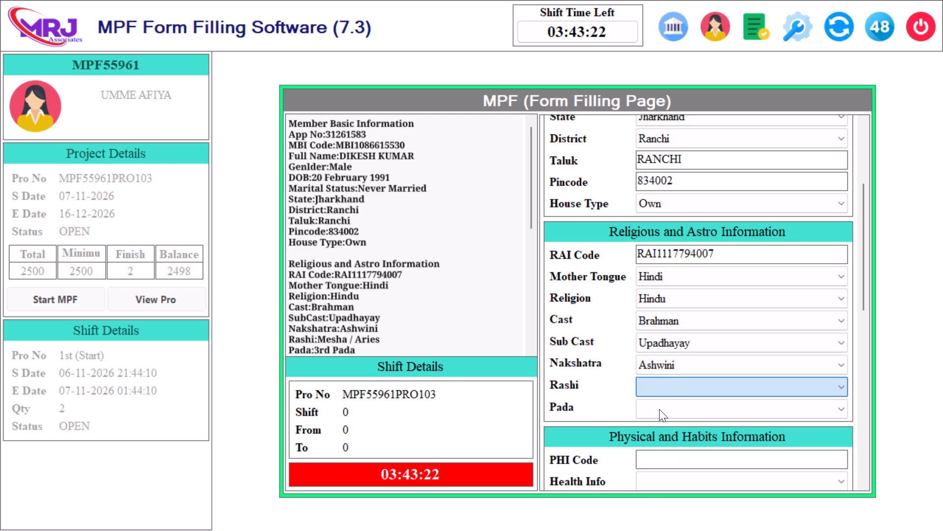
left_click(659, 409)
left_click(655, 460)
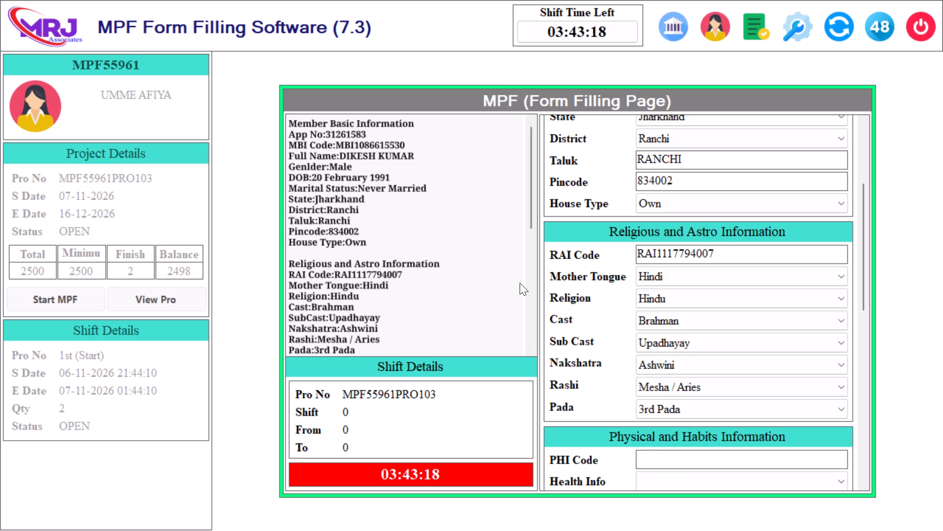
Enter the member record's PHI Code in Physical and Habits Information.
left_click(532, 289)
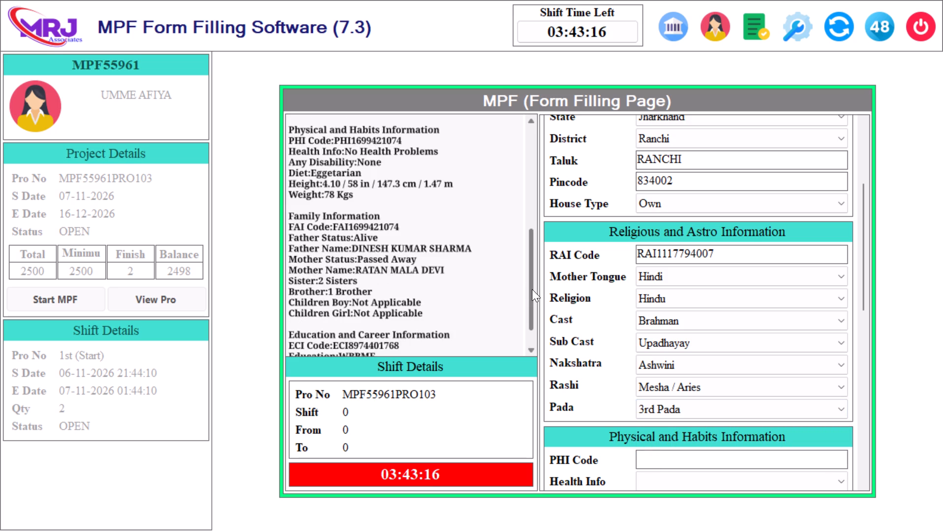
left_click(683, 462)
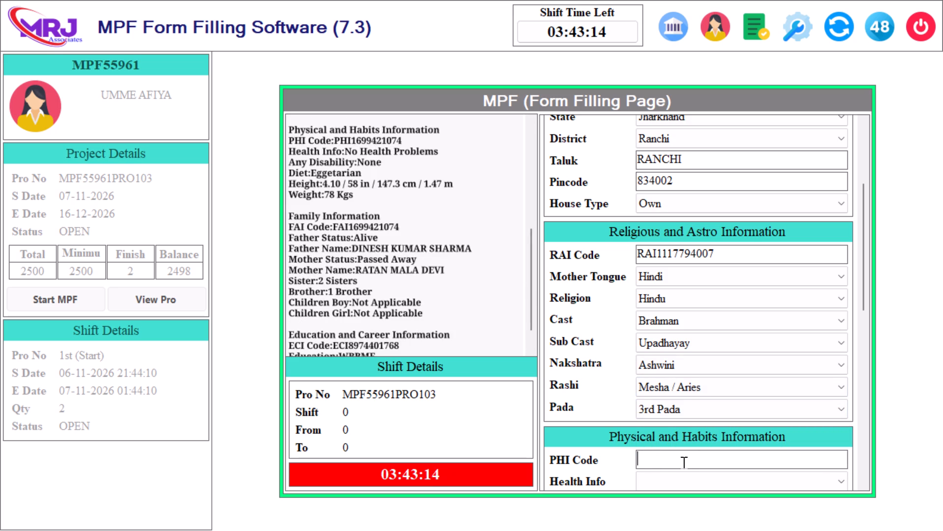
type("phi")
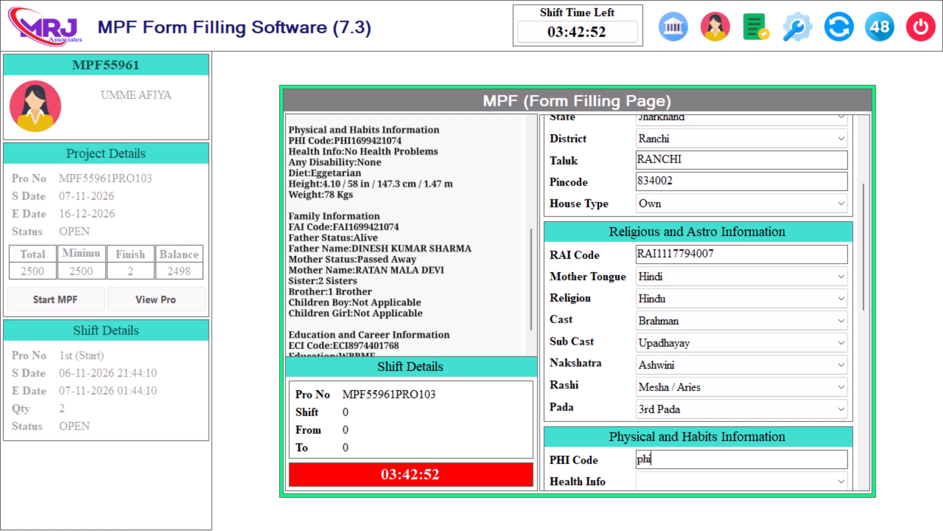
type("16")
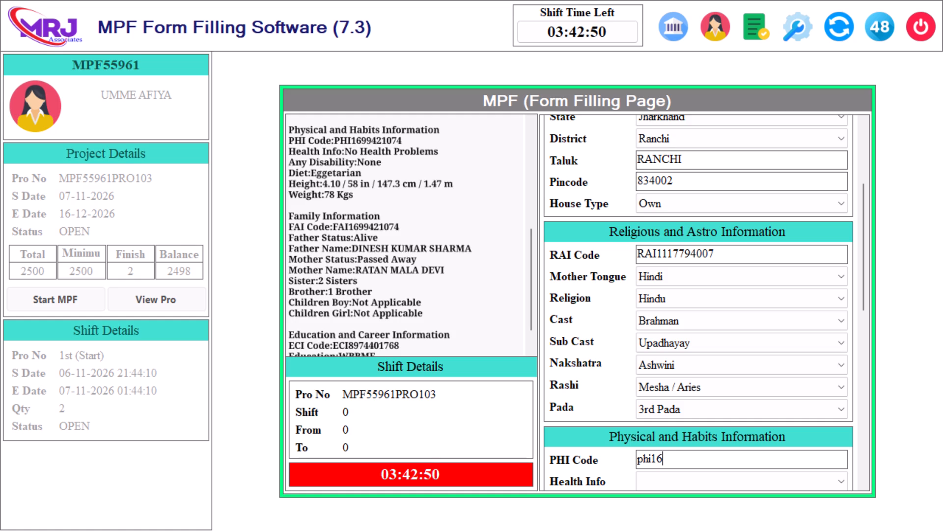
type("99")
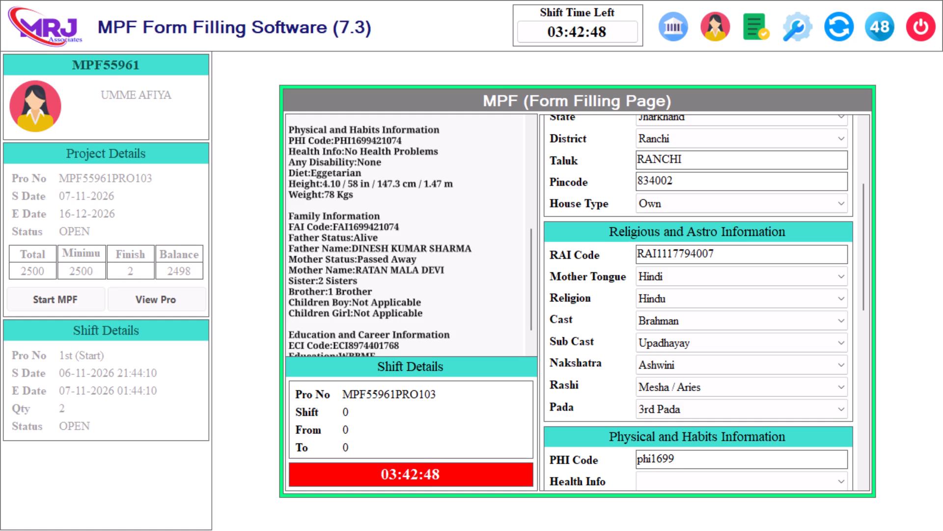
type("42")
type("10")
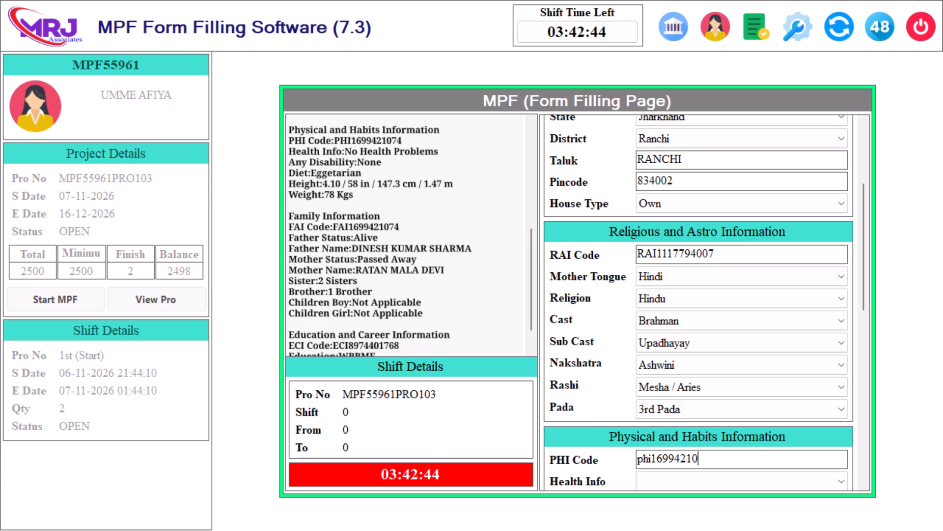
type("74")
Set Health Info to No Health Problems, Any Disability to None and Diet to Eggetarian in Physical and Habits Information.
left_click(860, 303)
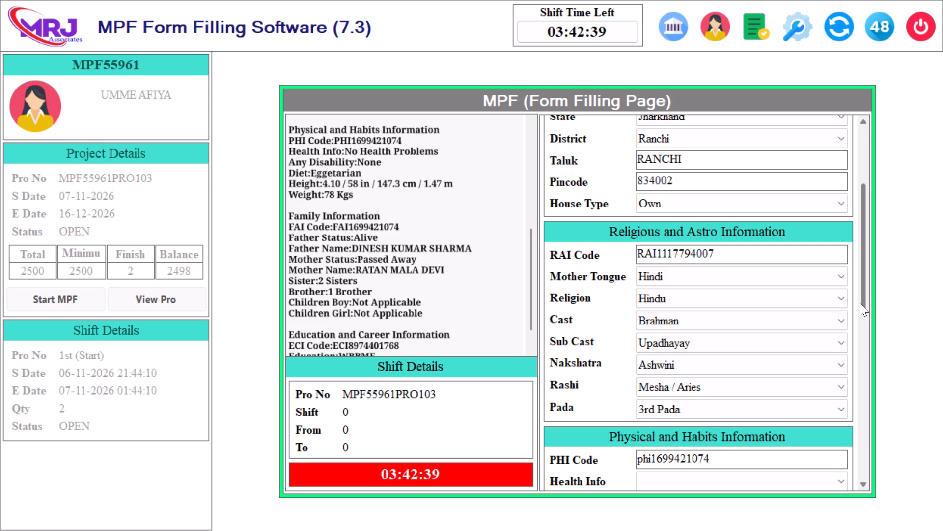
left_click_drag(860, 303, 876, 363)
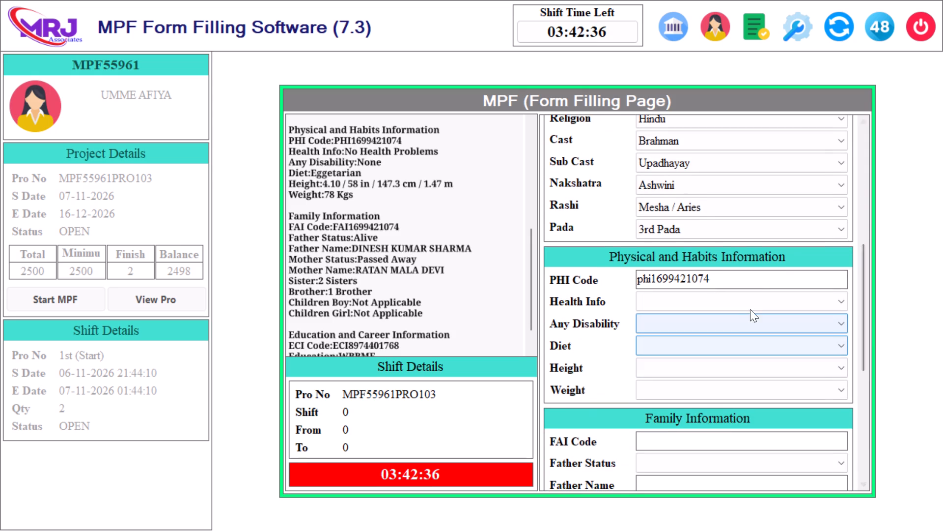
left_click(758, 303)
left_click(747, 320)
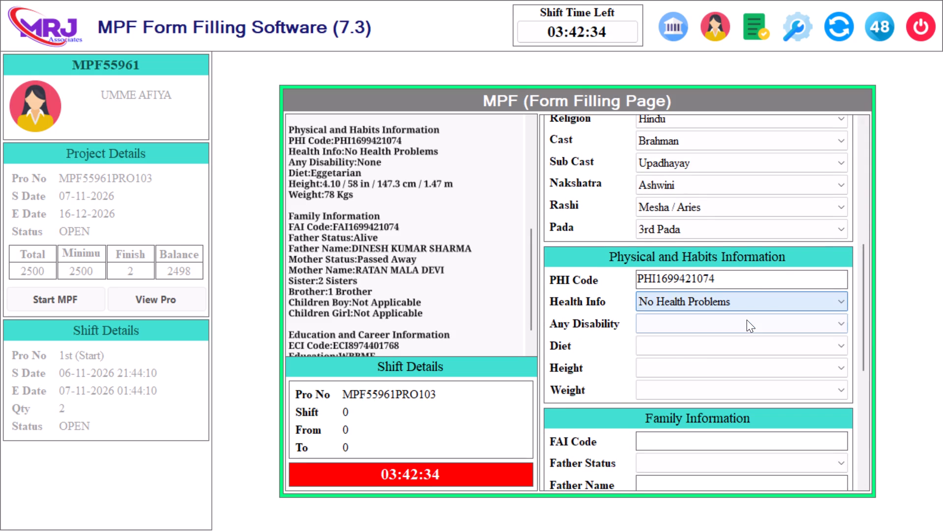
left_click(747, 320)
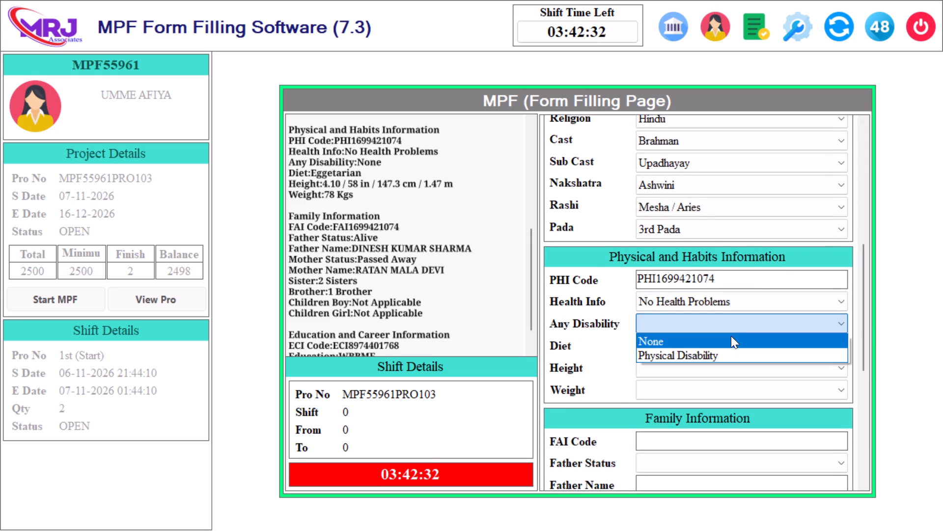
left_click(730, 337)
left_click(730, 337)
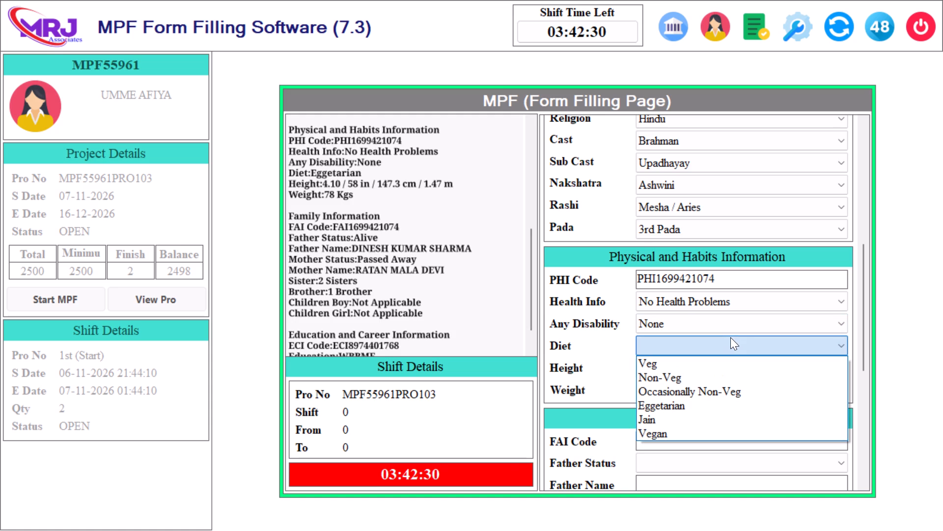
left_click(679, 411)
Set Height to 4.10 / 58 in / 147.3 cm / 1.47 m and Weight to 78 Kgs in Physical and Habits Information.
left_click(656, 363)
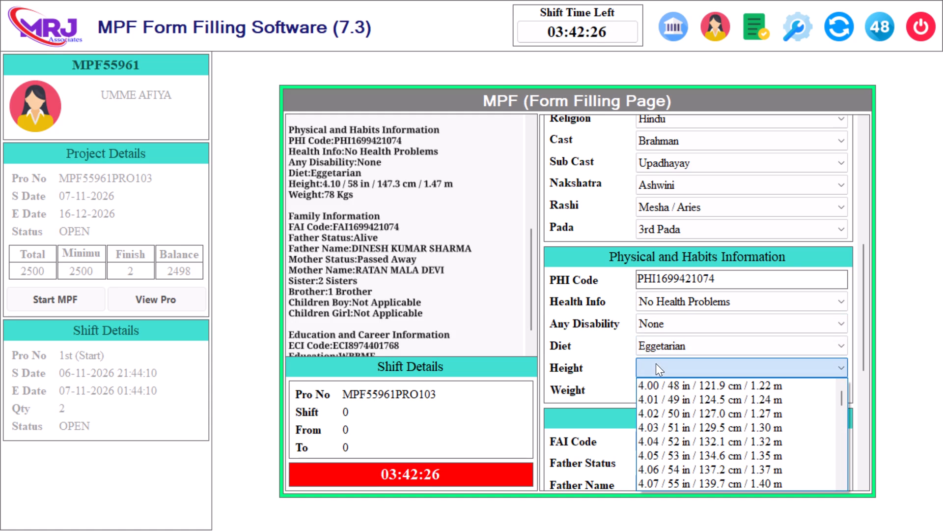
left_click(841, 454)
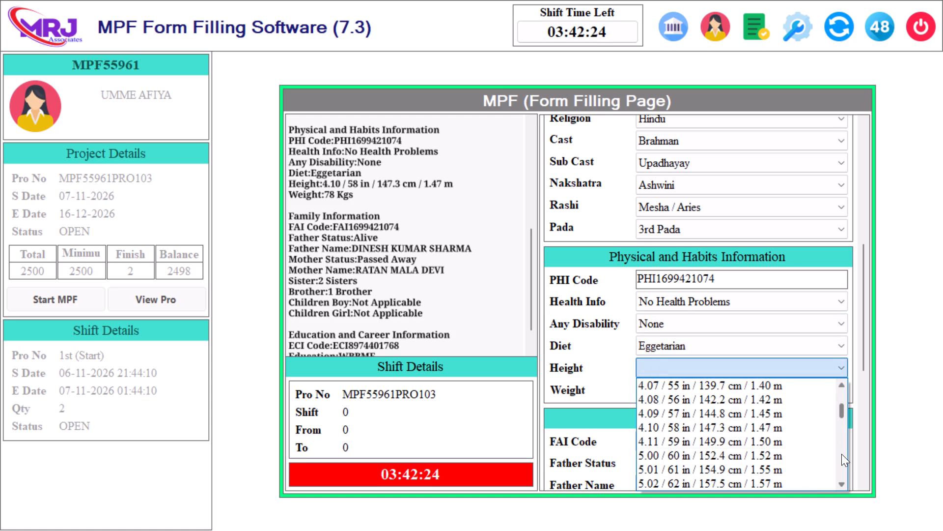
left_click(669, 421)
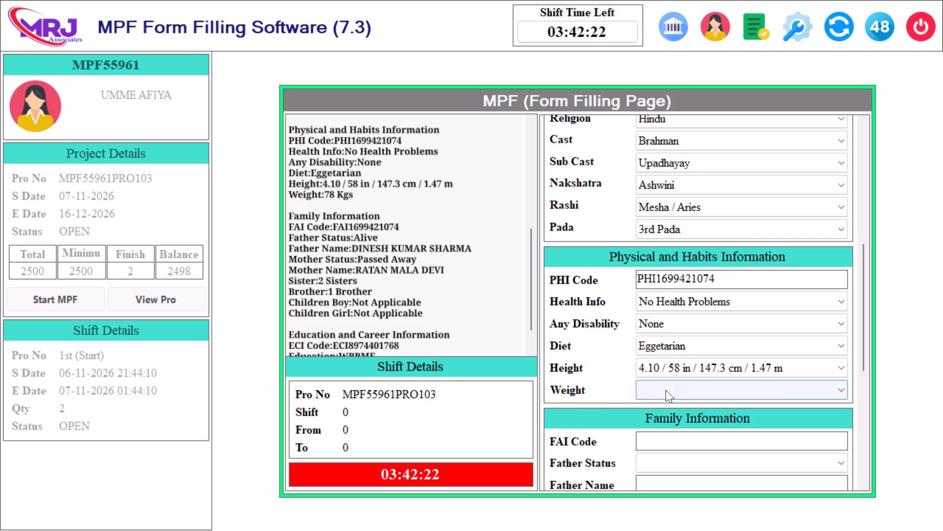
left_click(667, 389)
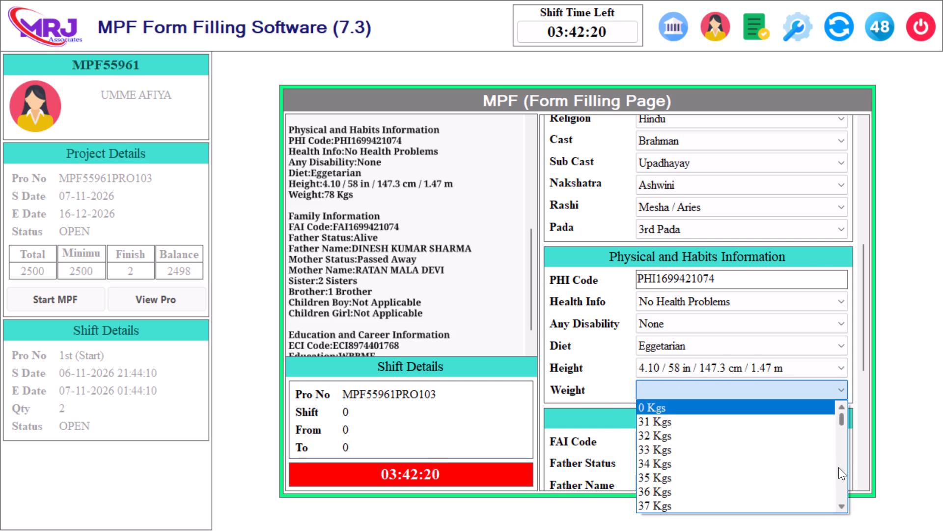
left_click(838, 466)
left_click(838, 466)
left_click(838, 466)
left_click(838, 466)
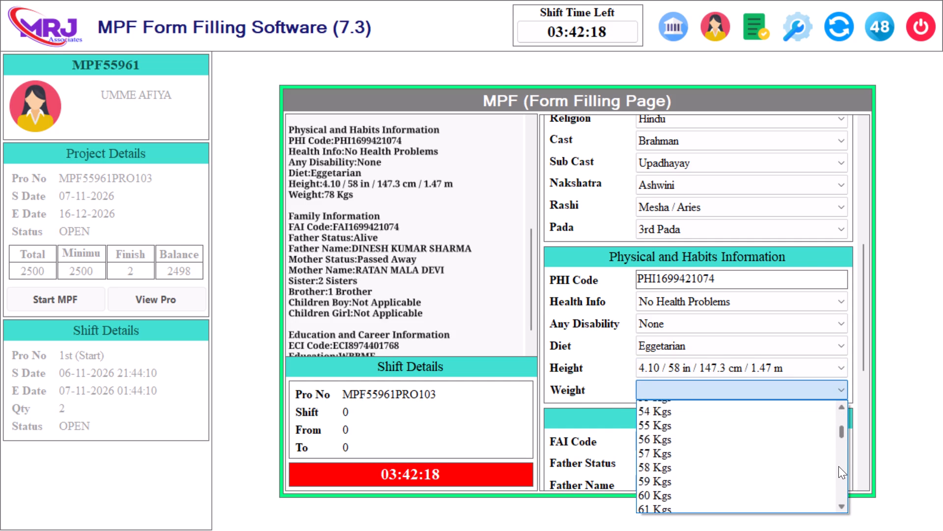
left_click(838, 466)
left_click(838, 466)
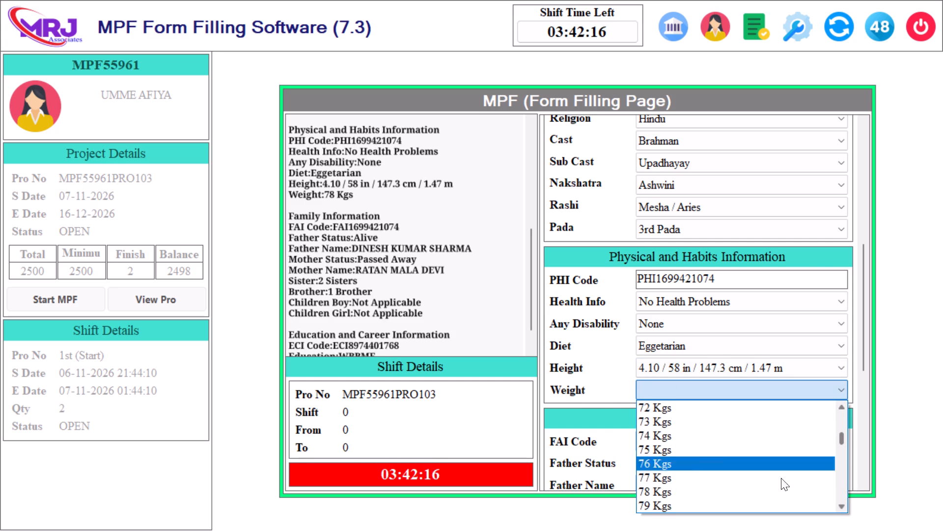
left_click(715, 487)
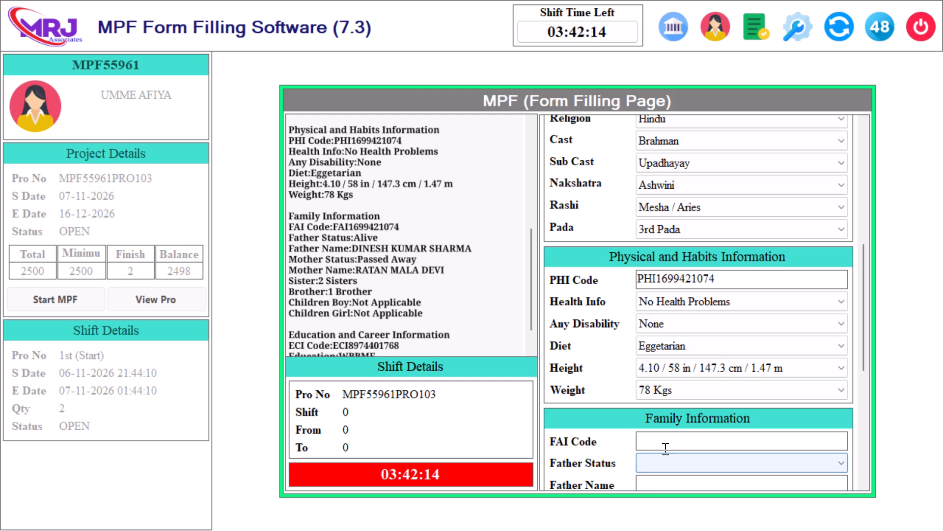
Enter the member record's FAI Code in Family Information.
left_click(665, 448)
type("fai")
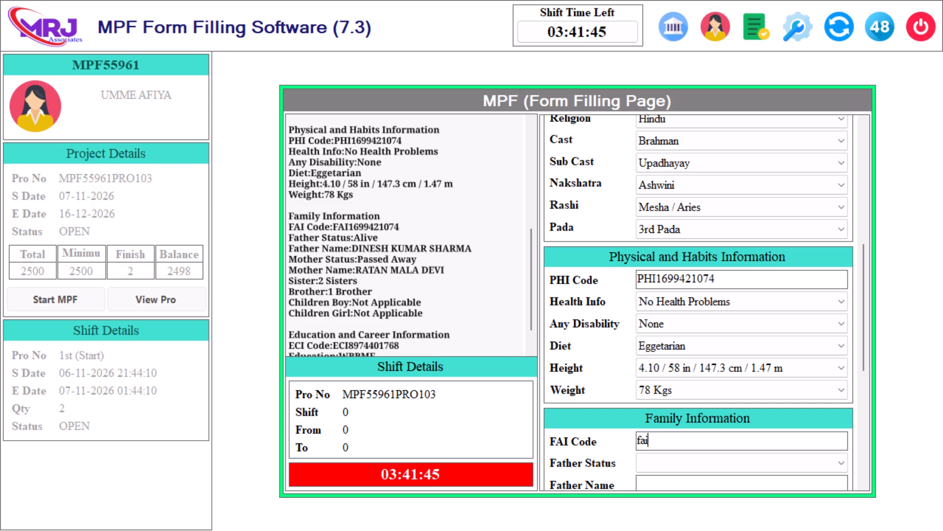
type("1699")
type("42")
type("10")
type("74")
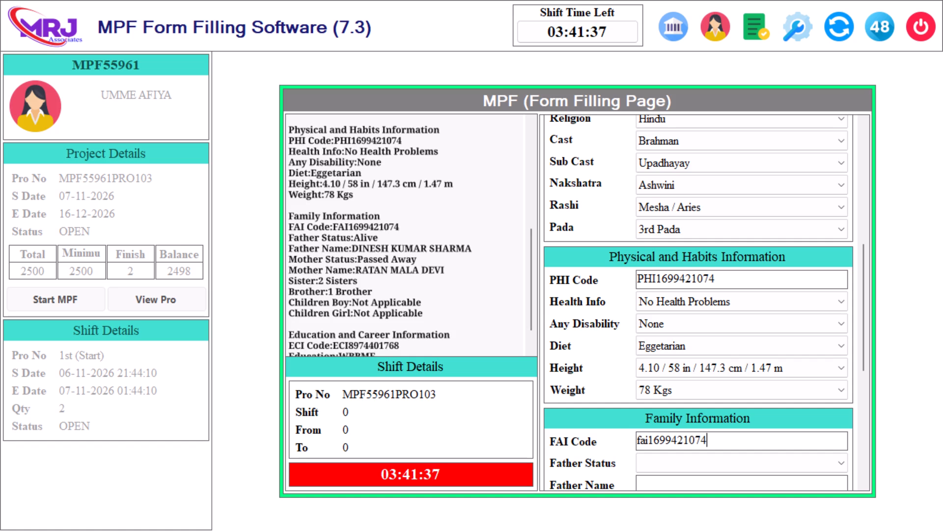
Set Father Status to Alive and enter the father's full name from the member record in Family Information.
left_click(658, 462)
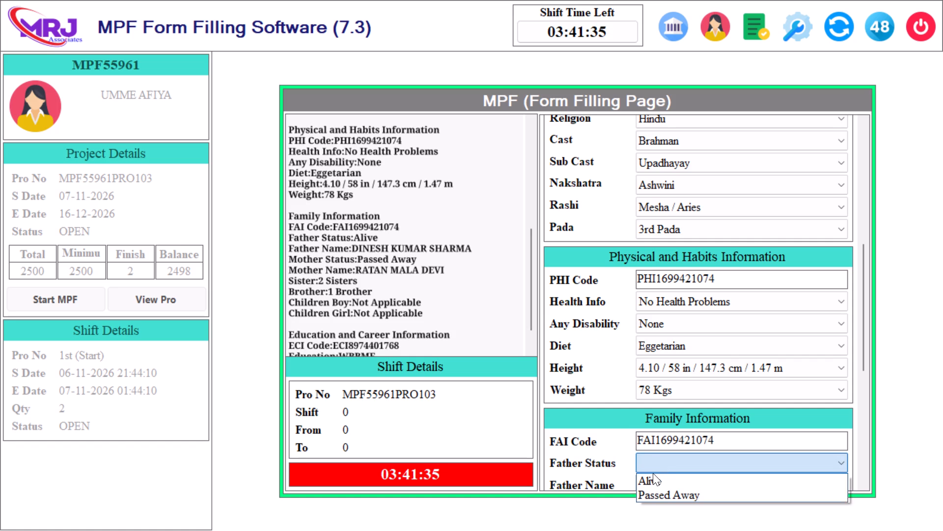
left_click(648, 485)
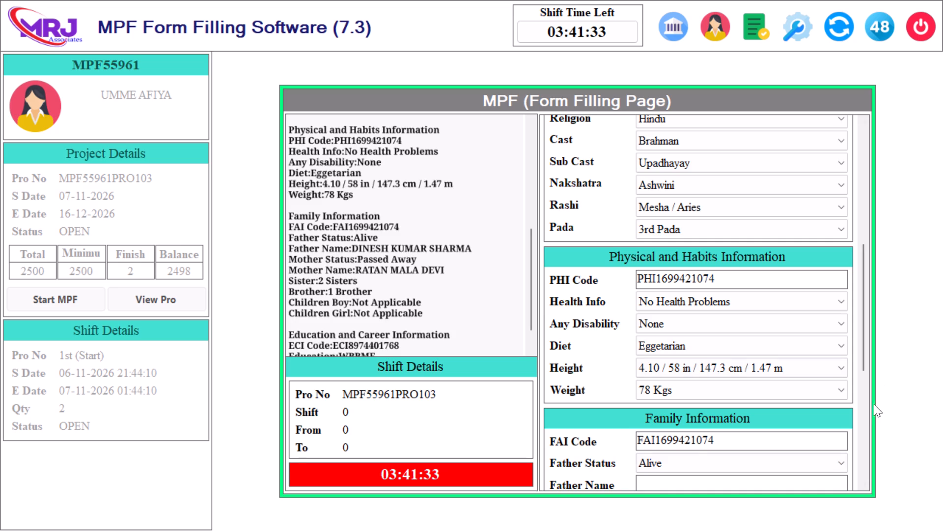
left_click(865, 413)
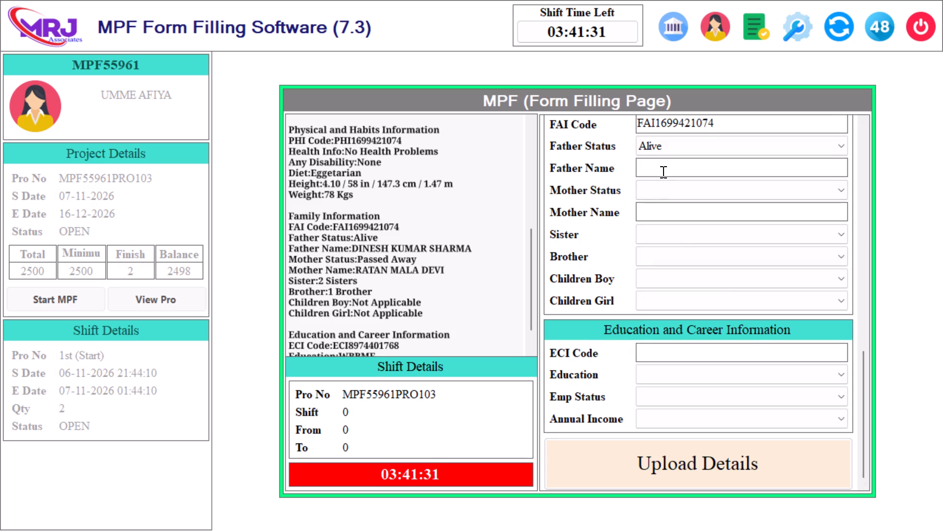
left_click(662, 172)
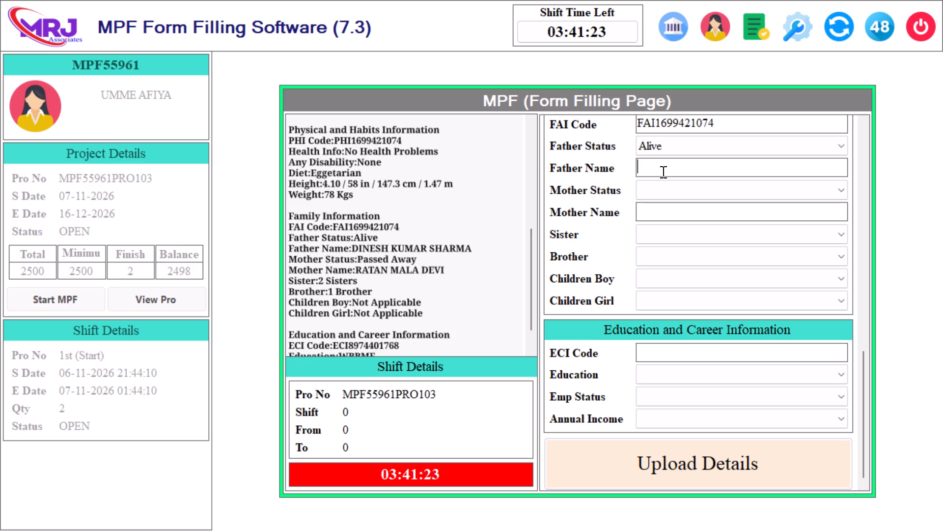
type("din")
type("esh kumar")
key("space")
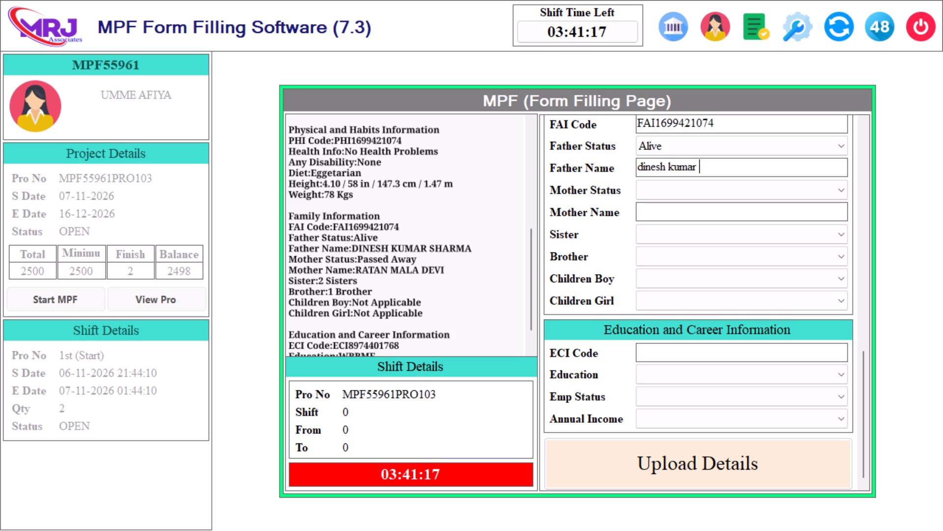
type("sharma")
Set Mother Status to Passed Away and enter the mother's full name from the member record in Family Information.
left_click(644, 193)
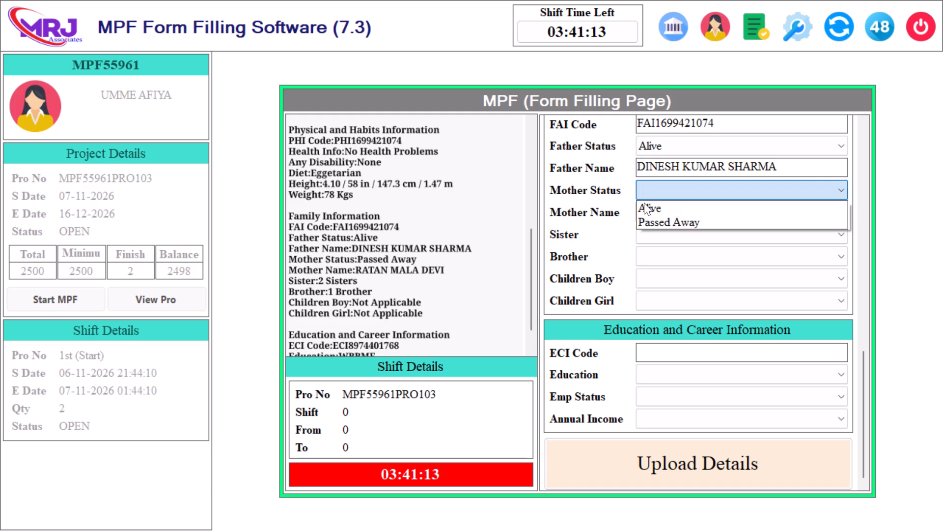
left_click(645, 228)
left_click(645, 228)
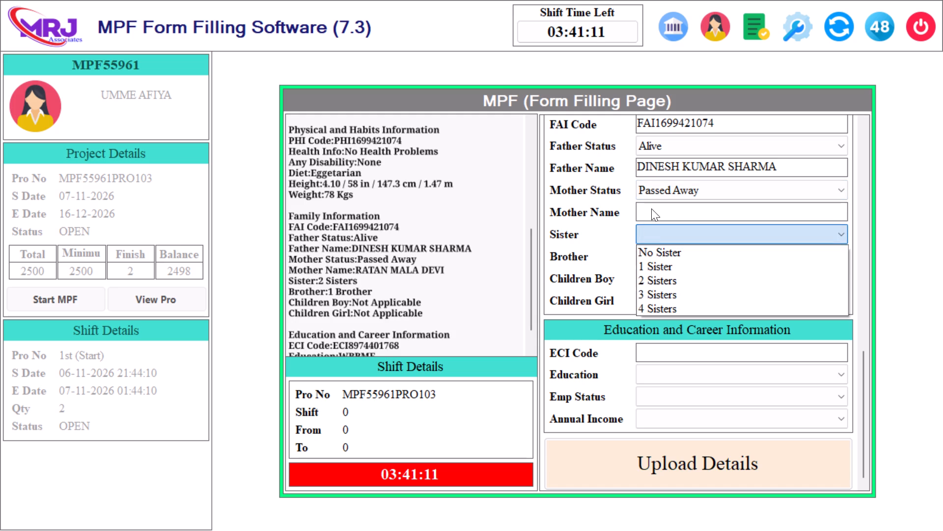
left_click(651, 208)
left_click(651, 208)
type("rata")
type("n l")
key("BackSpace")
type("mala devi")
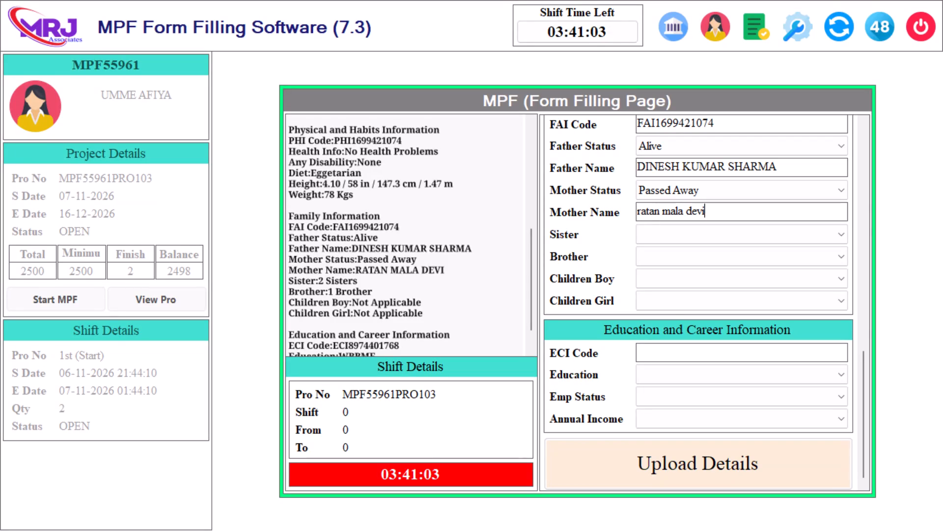
Set Sister to 2 Sisters and Brother to 1 Brother in Family Information.
left_click(658, 229)
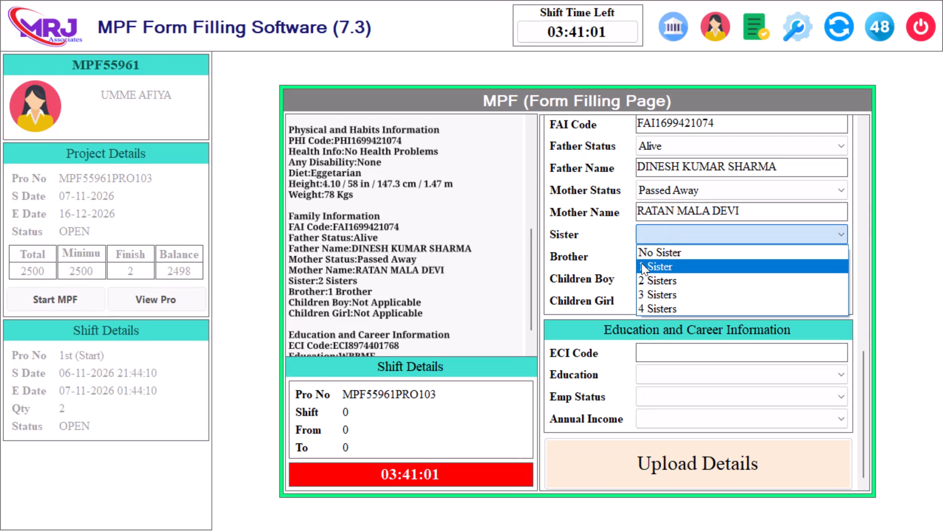
left_click(645, 283)
left_click(657, 261)
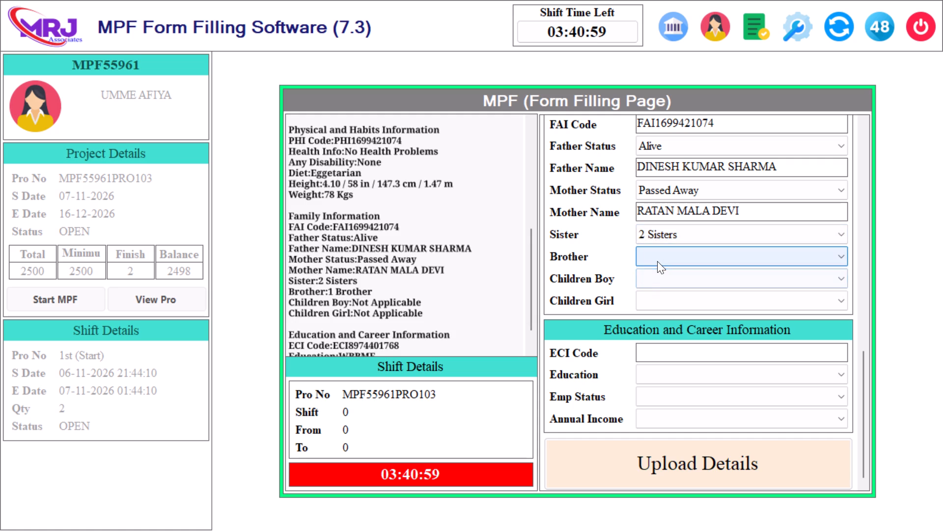
left_click(652, 288)
left_click(652, 288)
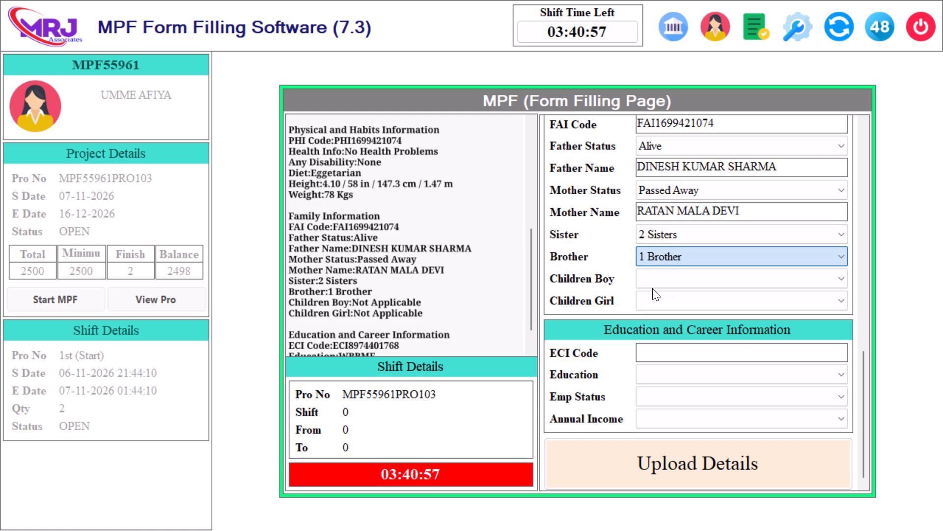
Set both Children Boy and Children Girl to Not Applicable in Family Information.
left_click(651, 277)
left_click(650, 293)
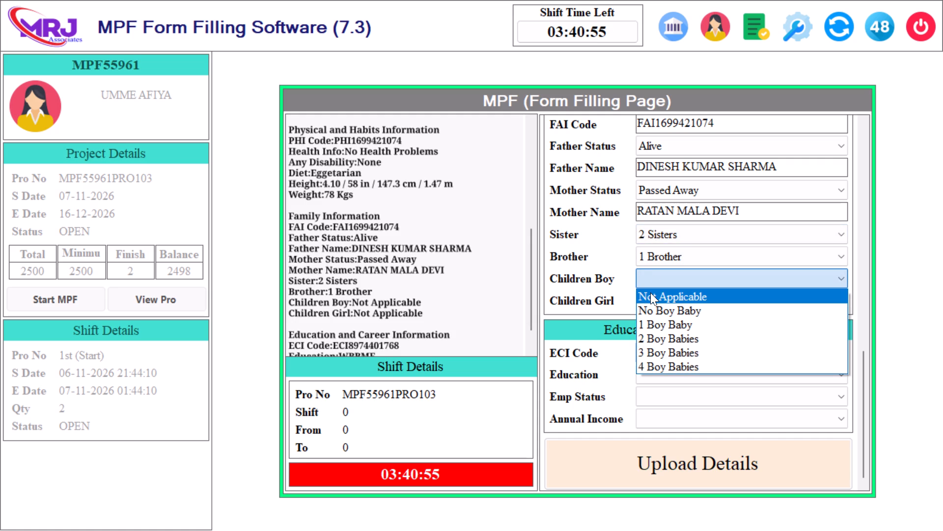
left_click(650, 293)
left_click(652, 318)
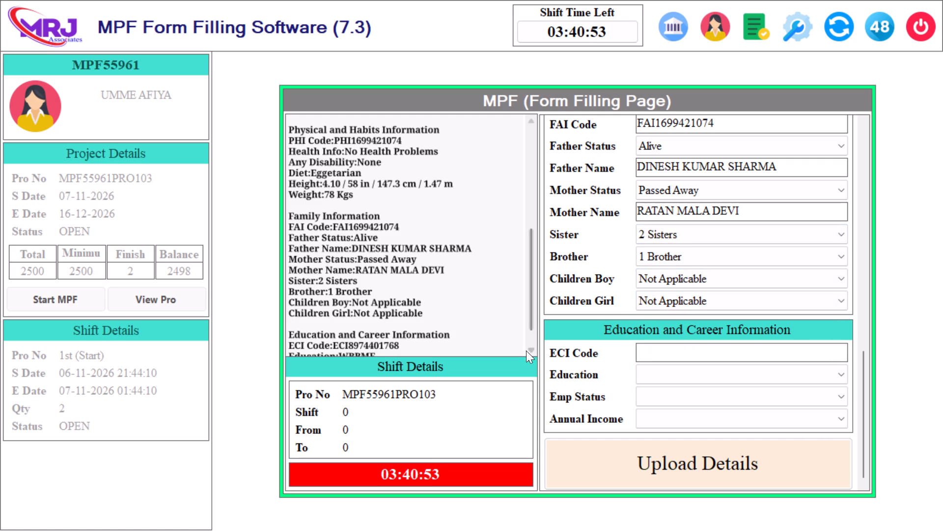
Enter the member record's ECI Code in Education and Career Information.
left_click(532, 336)
left_click(652, 356)
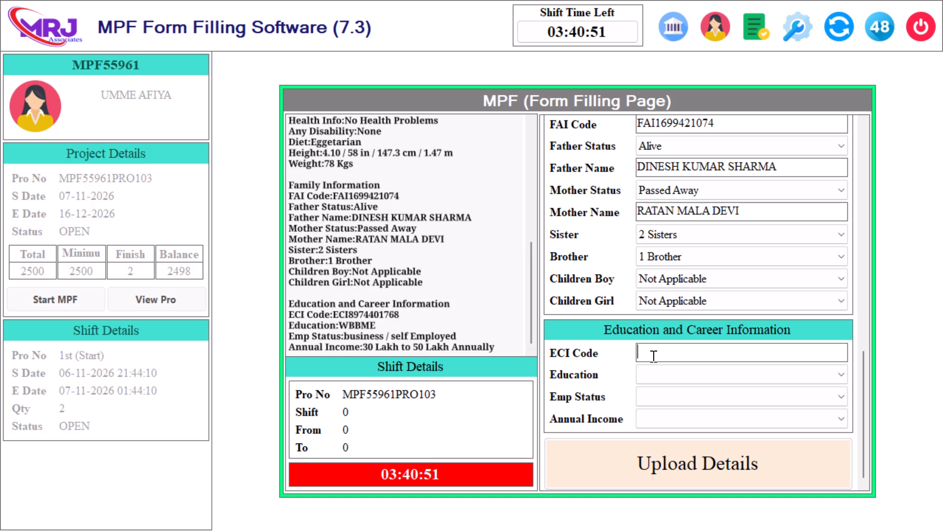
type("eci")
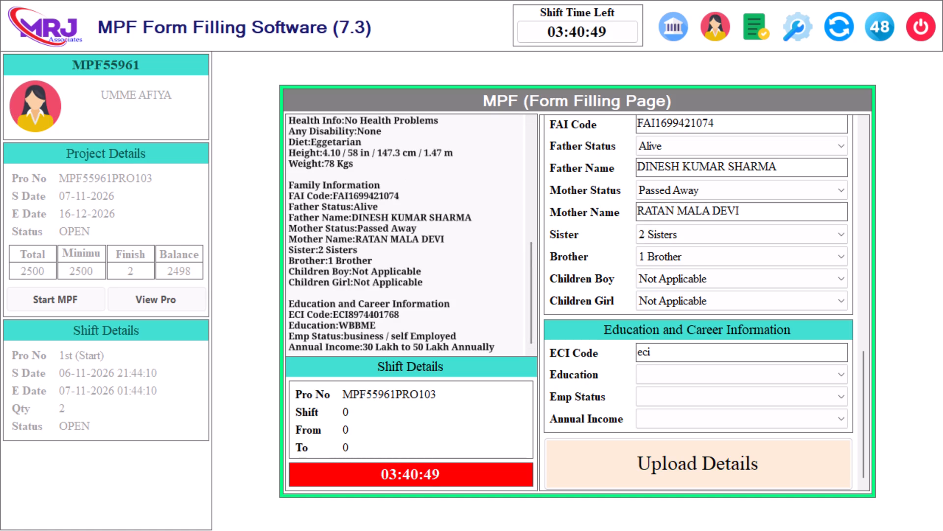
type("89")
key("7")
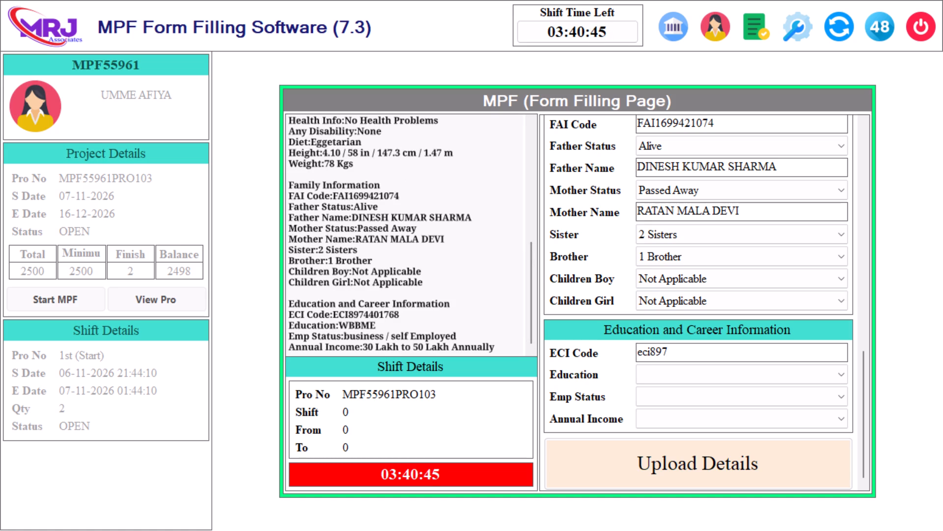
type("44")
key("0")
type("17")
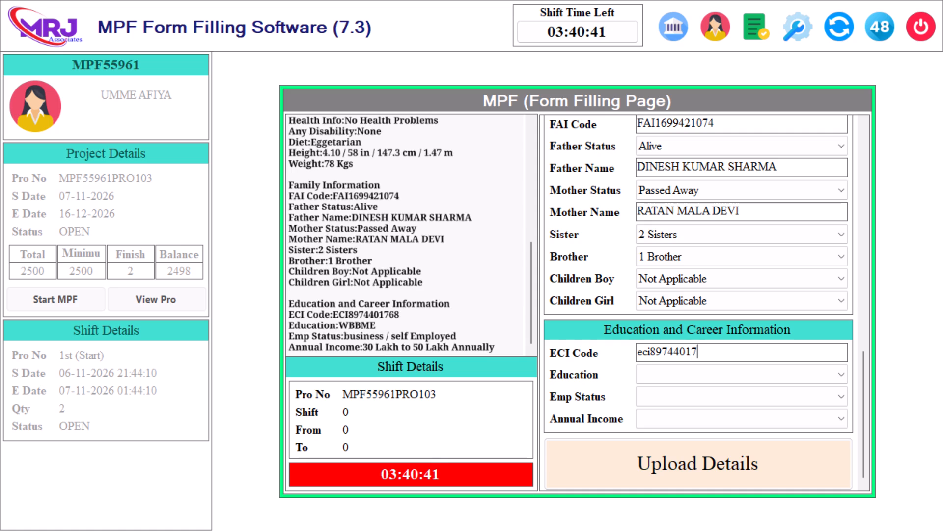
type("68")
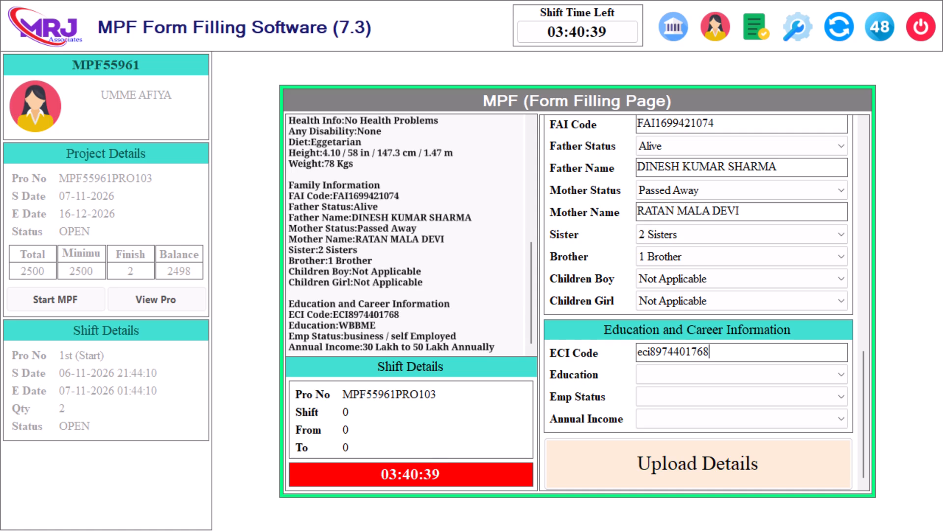
Set Education to WBBME in Education and Career Information.
left_click(657, 372)
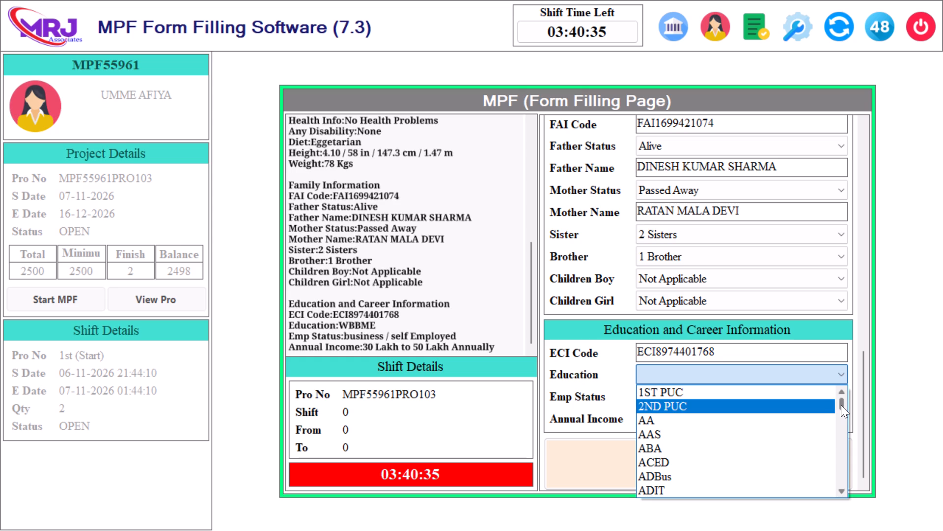
left_click(841, 405)
left_click_drag(841, 405, 865, 483)
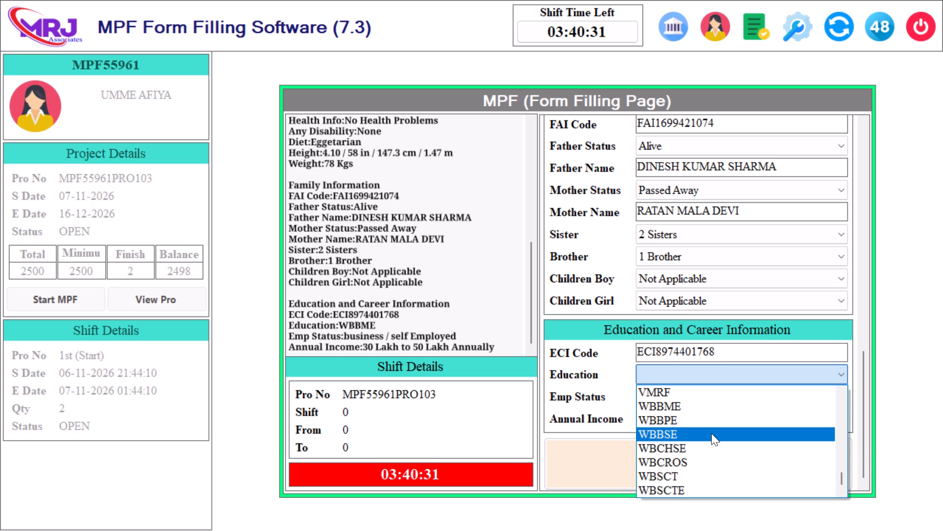
left_click(697, 407)
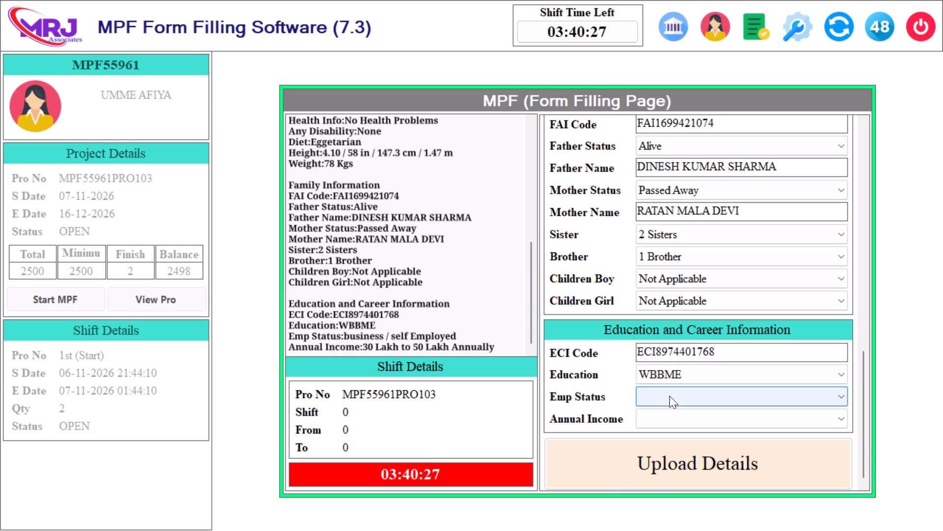
Set Emp Status to business / self Employed and Annual Income to 30 Lakh to 50 Lakh Annually in Education and Career Information.
left_click(669, 394)
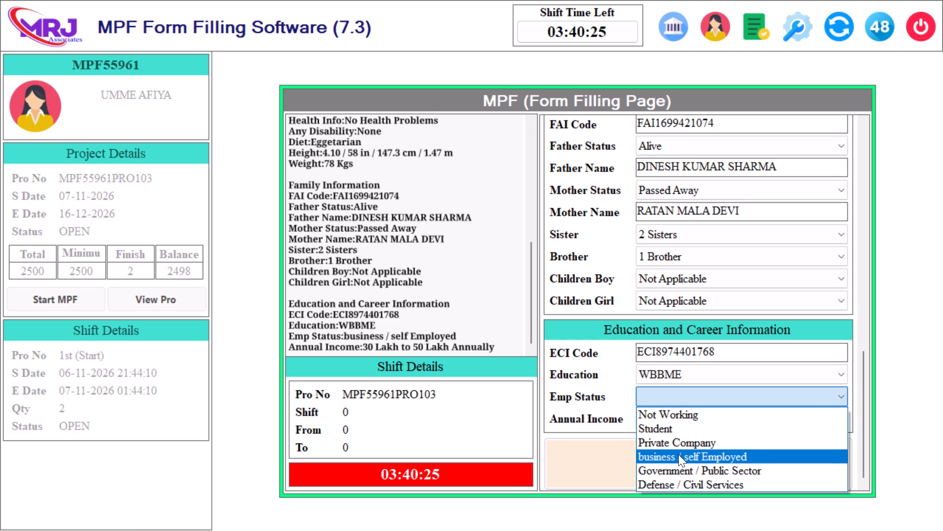
left_click(678, 454)
left_click(670, 417)
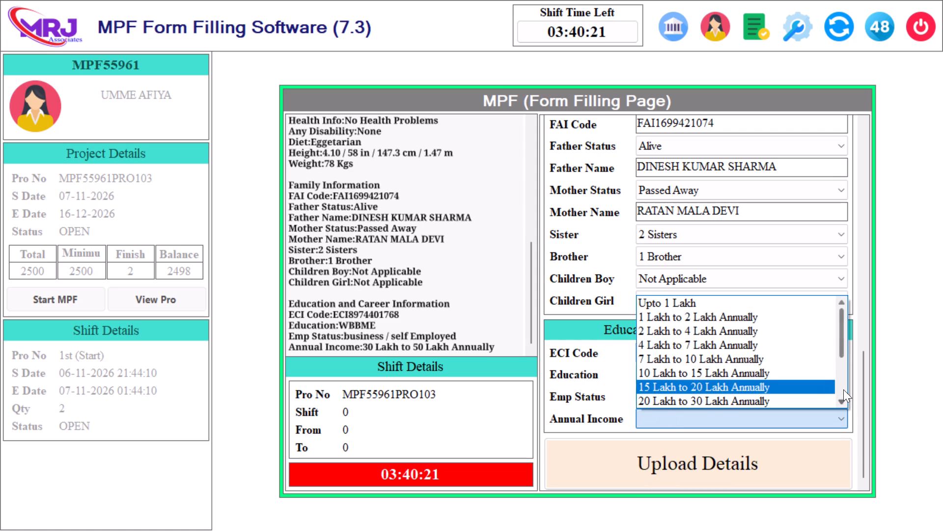
left_click(843, 389)
left_click(742, 330)
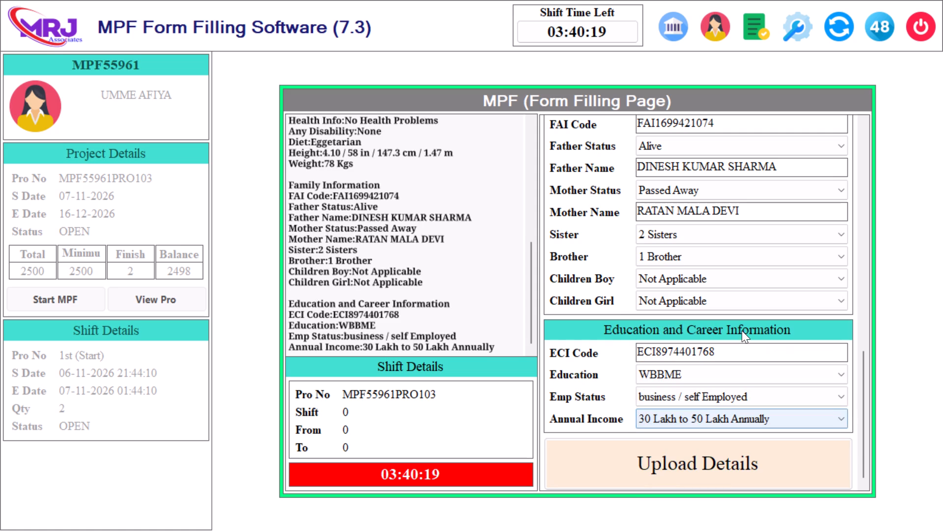
Upload the completed member profile to the server.
left_click(675, 472)
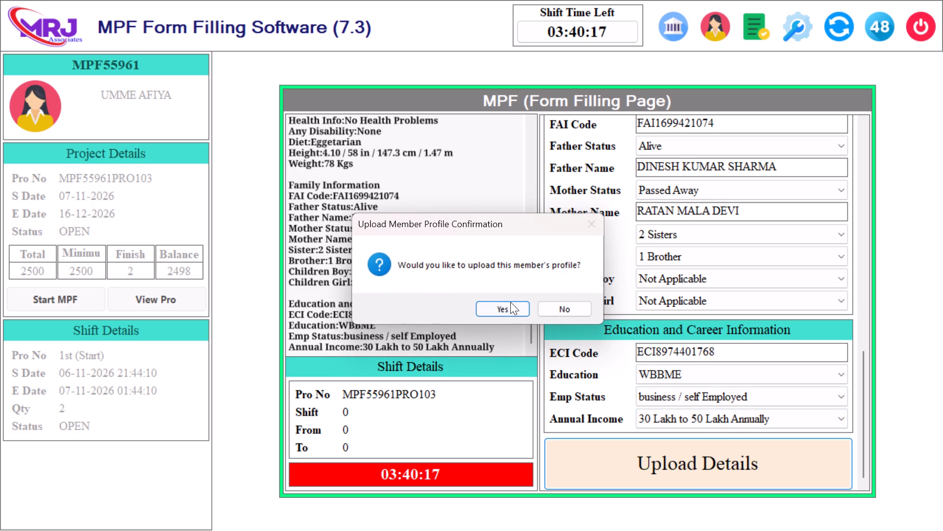
left_click(510, 308)
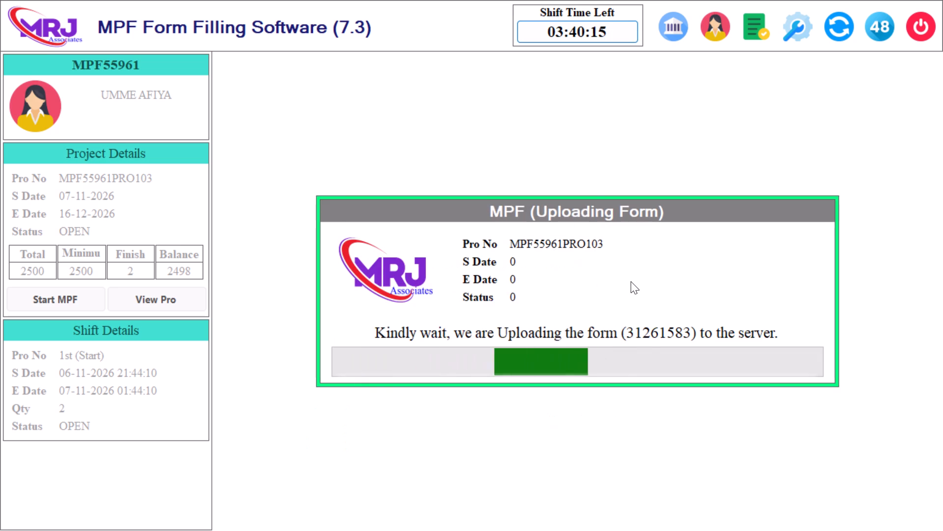
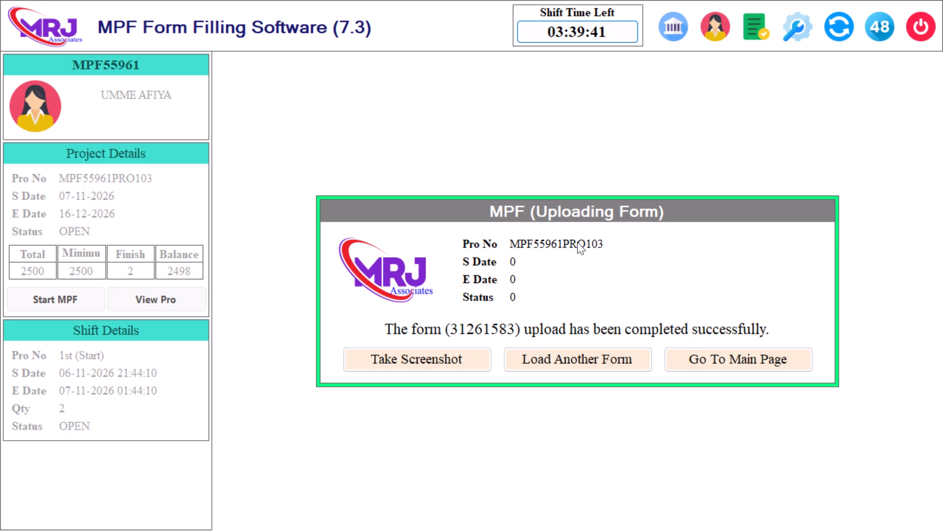
Capture and upload the screenshot of the uploaded form and load another member form.
left_click(446, 356)
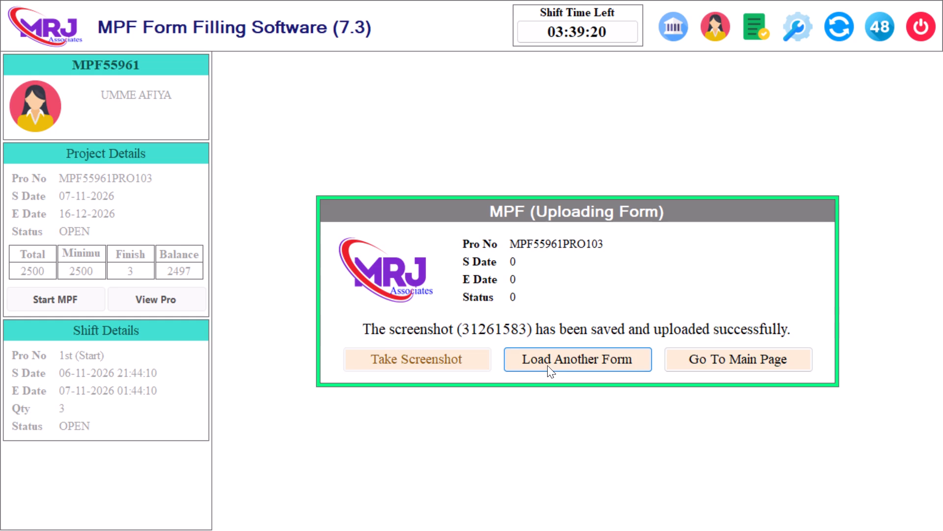
left_click(547, 365)
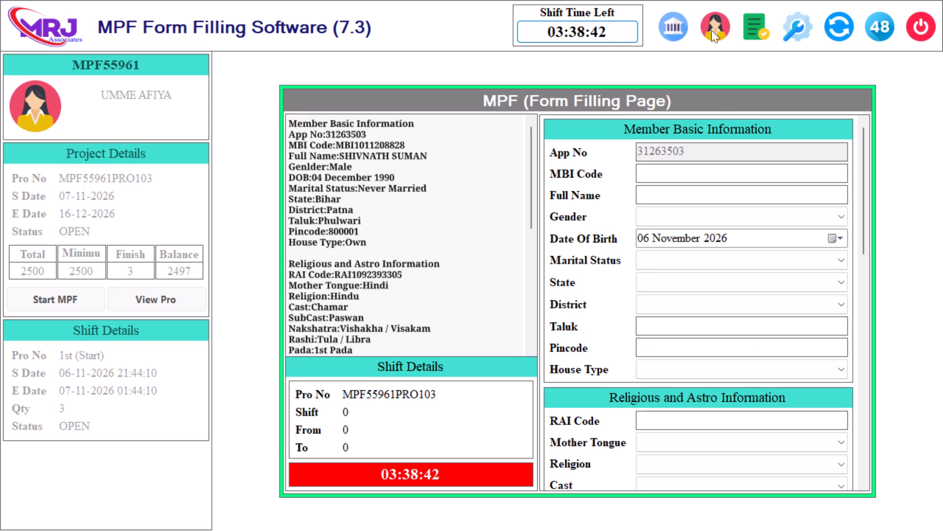
Enter the member record's MBI Code in Member Basic Information.
left_click(682, 165)
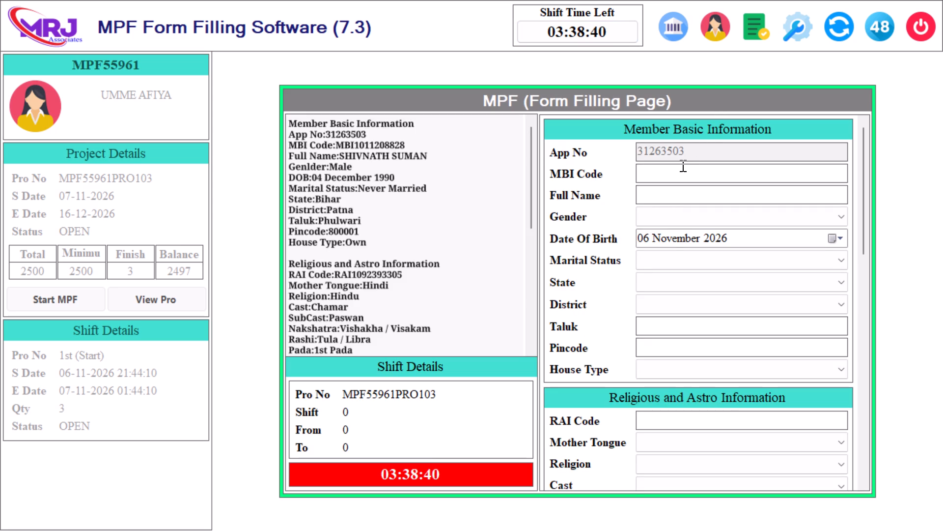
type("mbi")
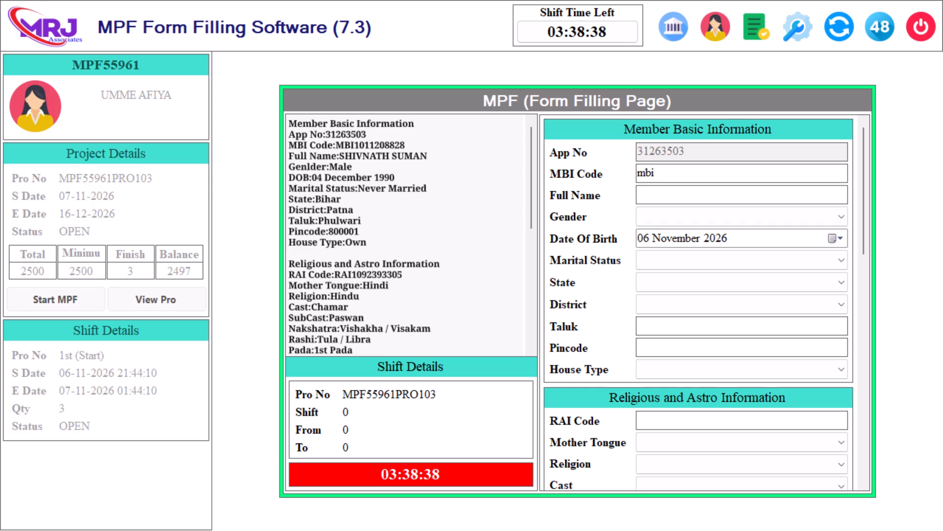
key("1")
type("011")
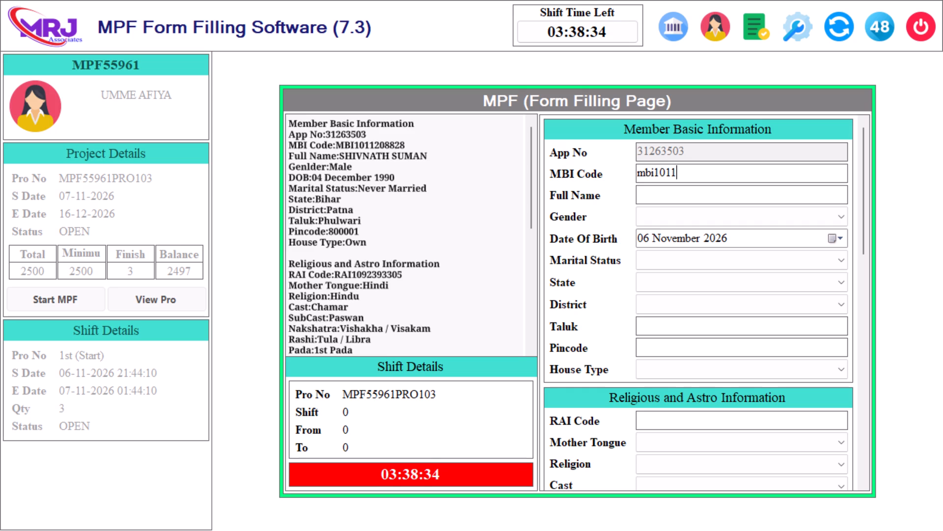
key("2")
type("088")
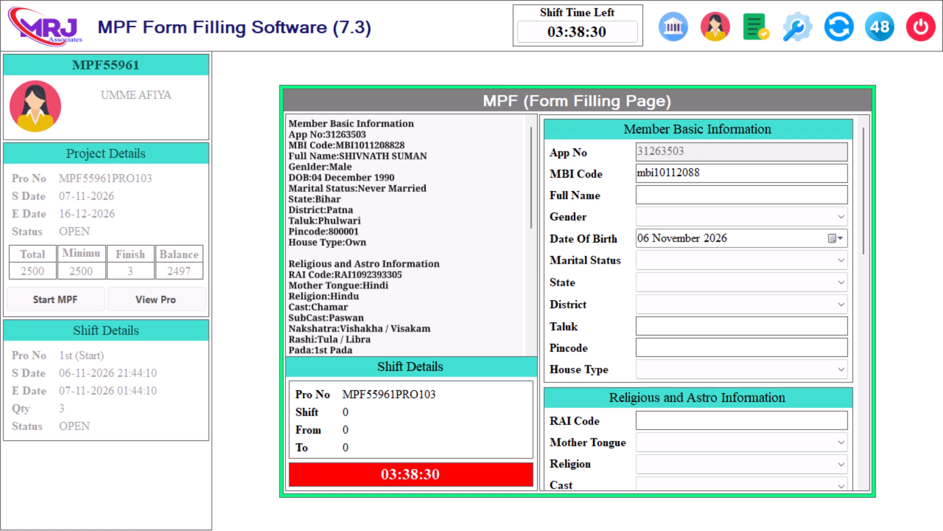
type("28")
Enter the member's full name and set Gender to Male in Member Basic Information.
left_click(682, 197)
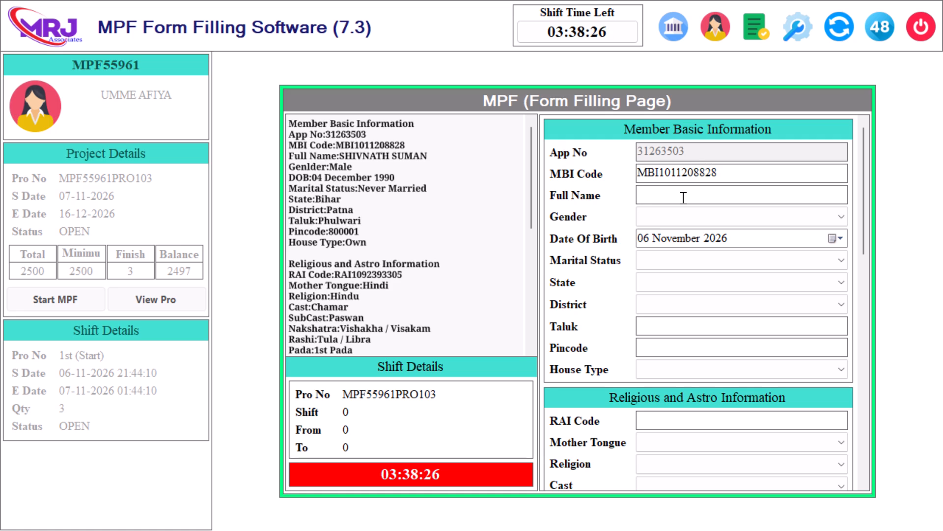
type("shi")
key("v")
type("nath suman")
left_click(692, 212)
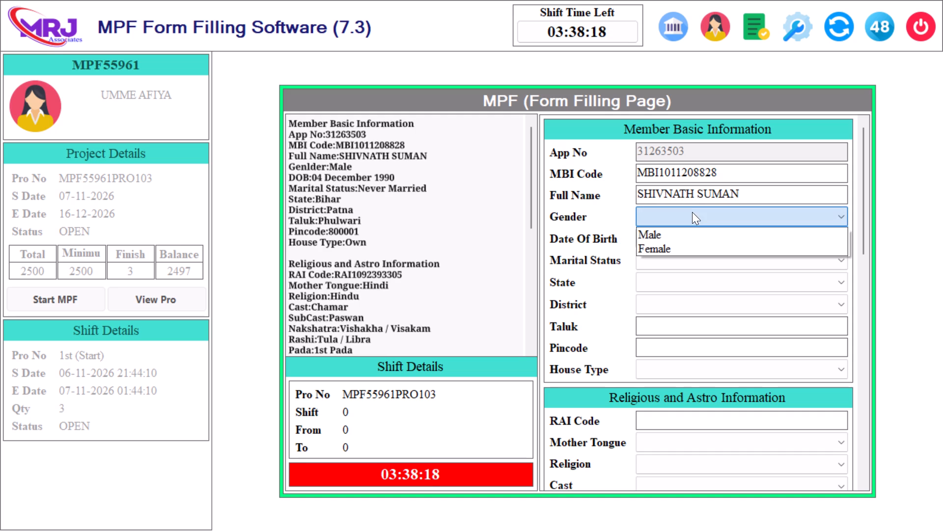
left_click(670, 239)
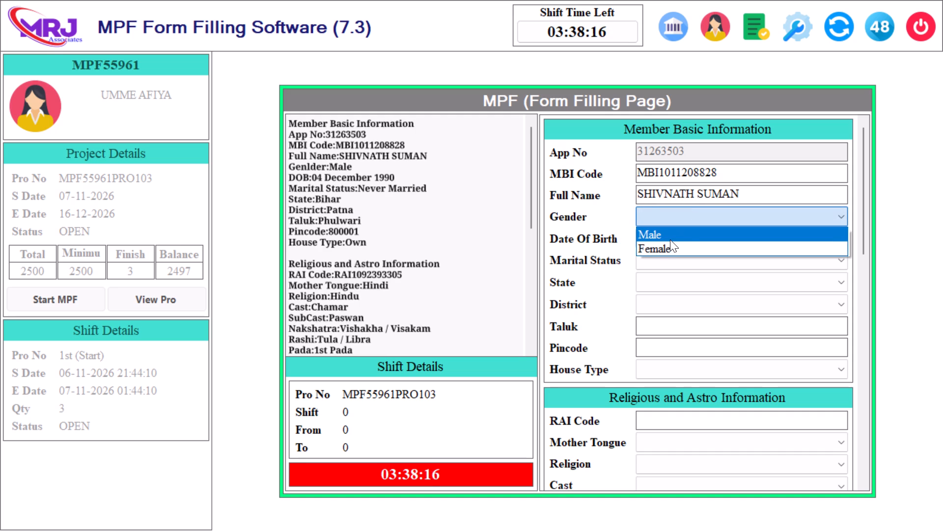
Set the Date Of Birth in Member Basic Information to the date given in the member record.
left_click(670, 239)
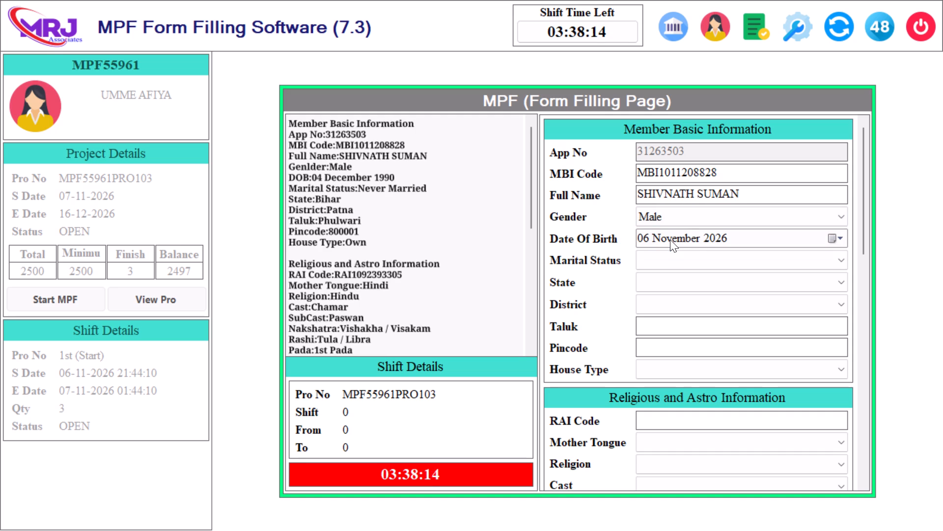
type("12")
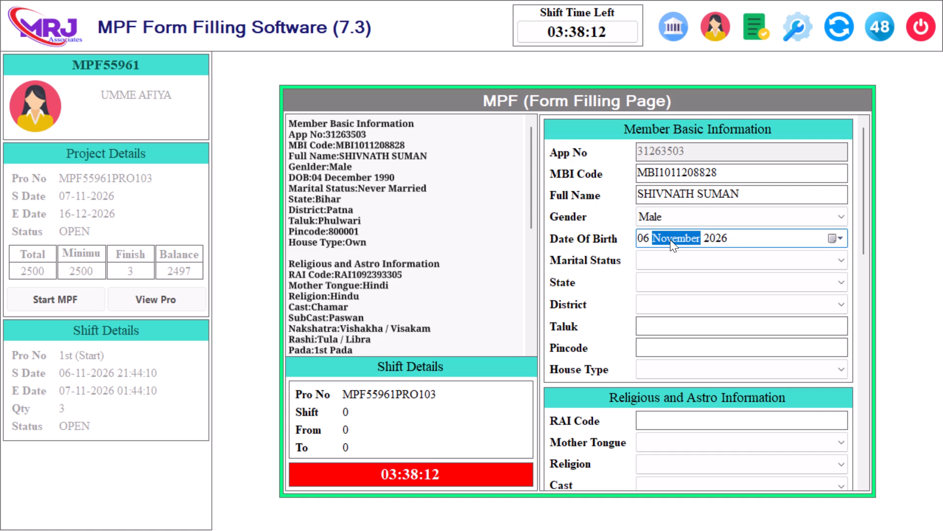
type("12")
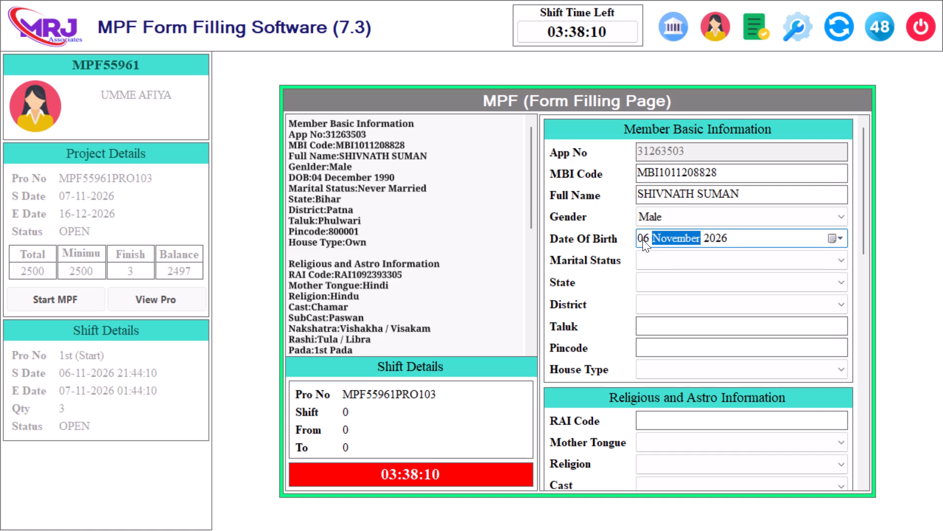
left_click(642, 239)
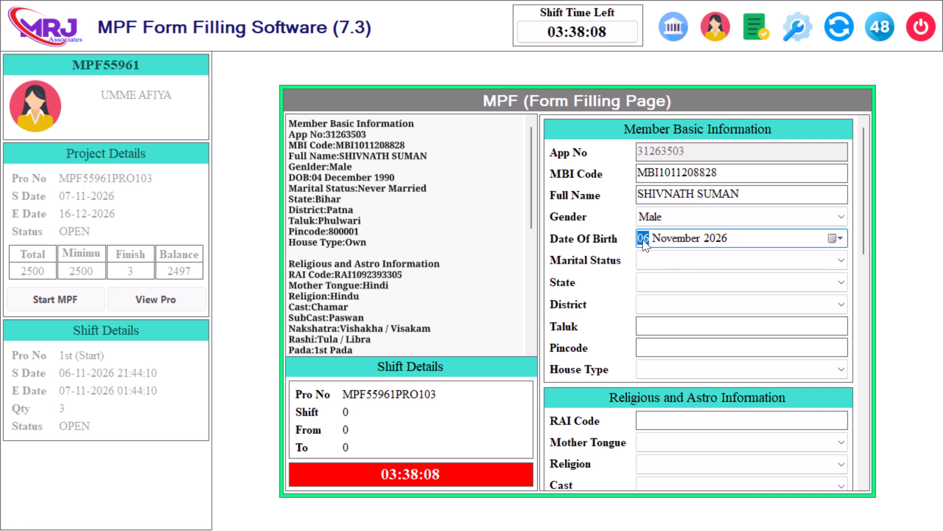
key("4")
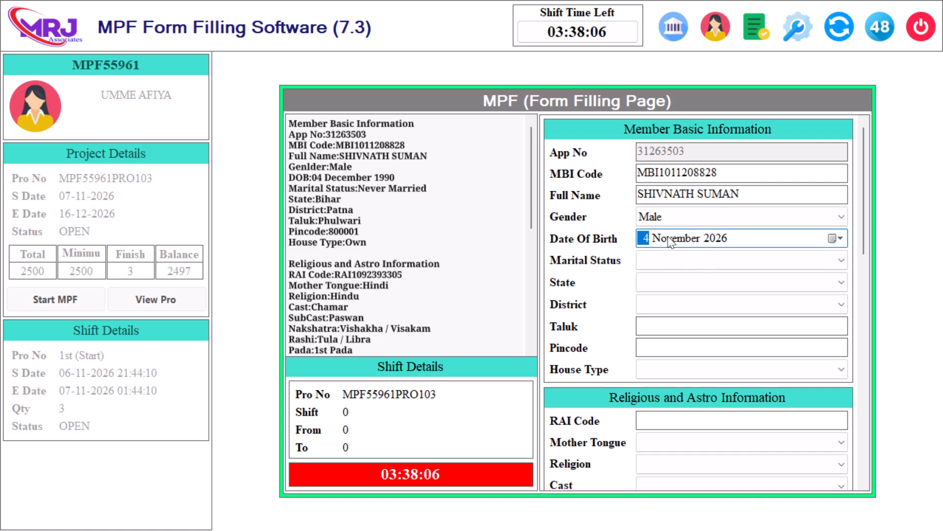
left_click(667, 236)
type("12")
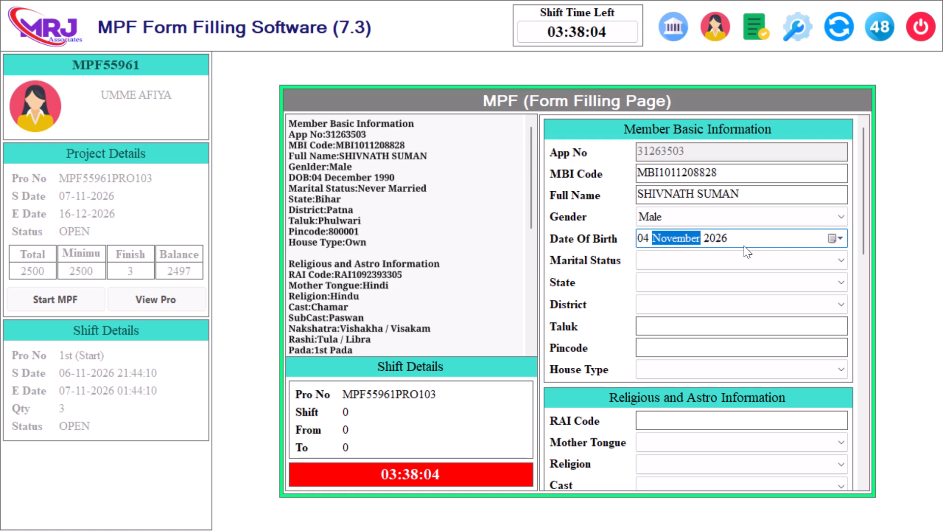
left_click(721, 239)
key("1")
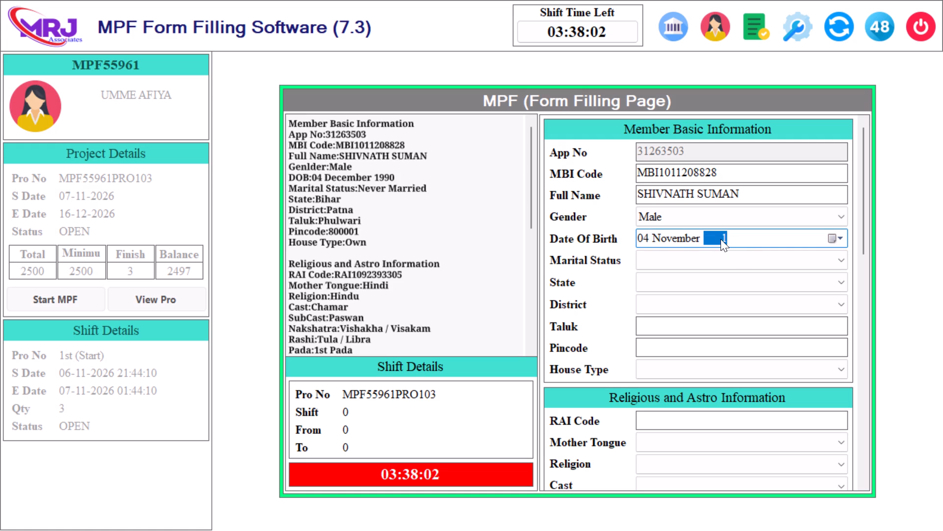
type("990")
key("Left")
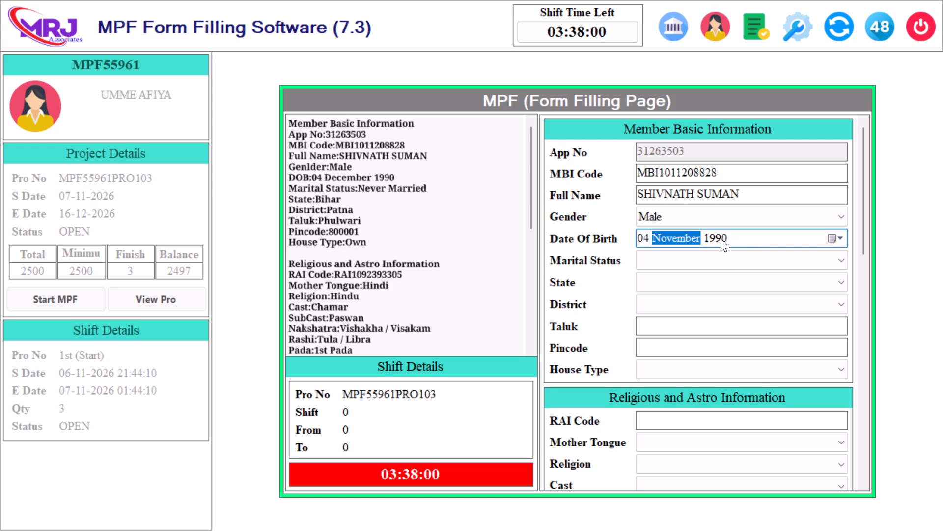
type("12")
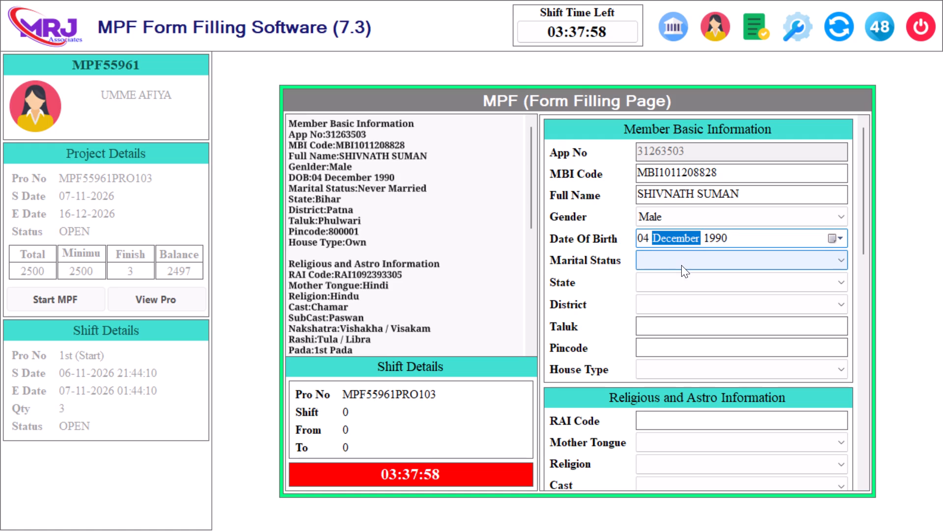
Set Marital Status to Never Married and State to Bihar in Member Basic Information.
left_click(681, 265)
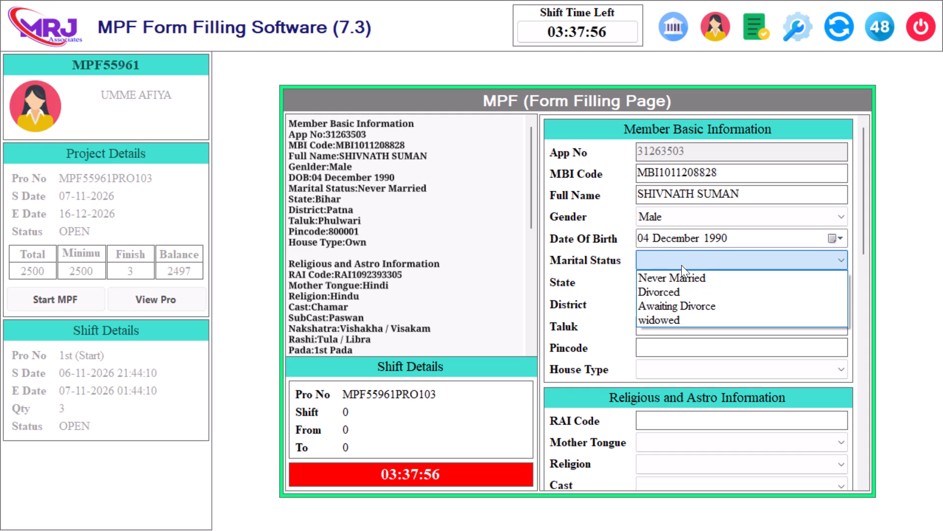
left_click(681, 276)
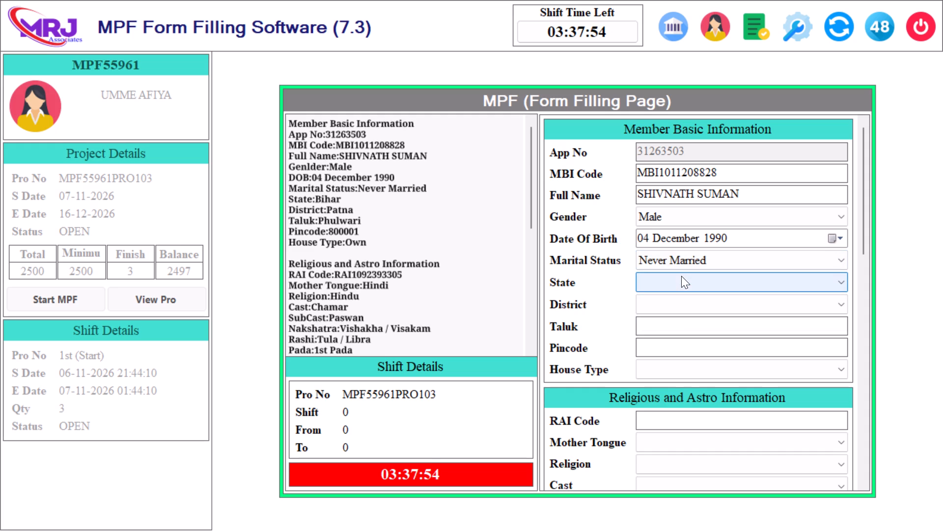
left_click(681, 276)
left_click(657, 356)
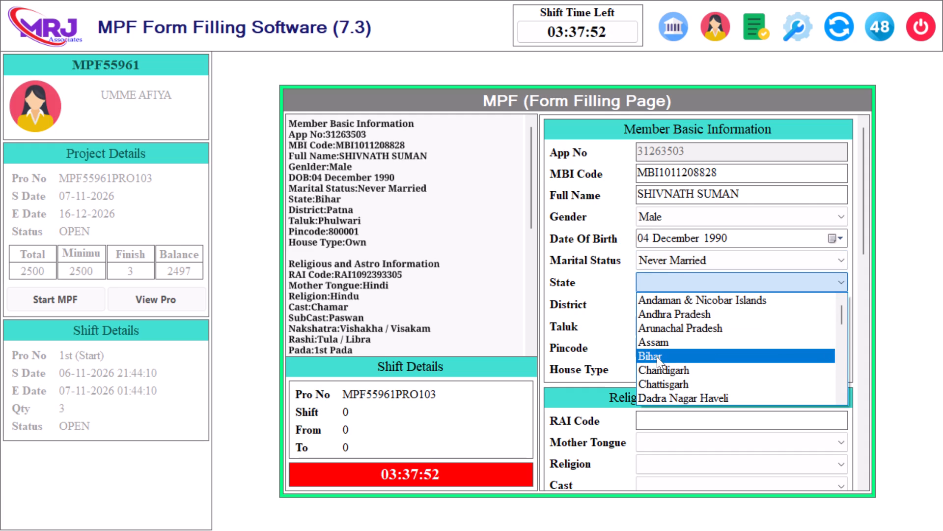
Set District to Patna in Member Basic Information.
left_click(654, 303)
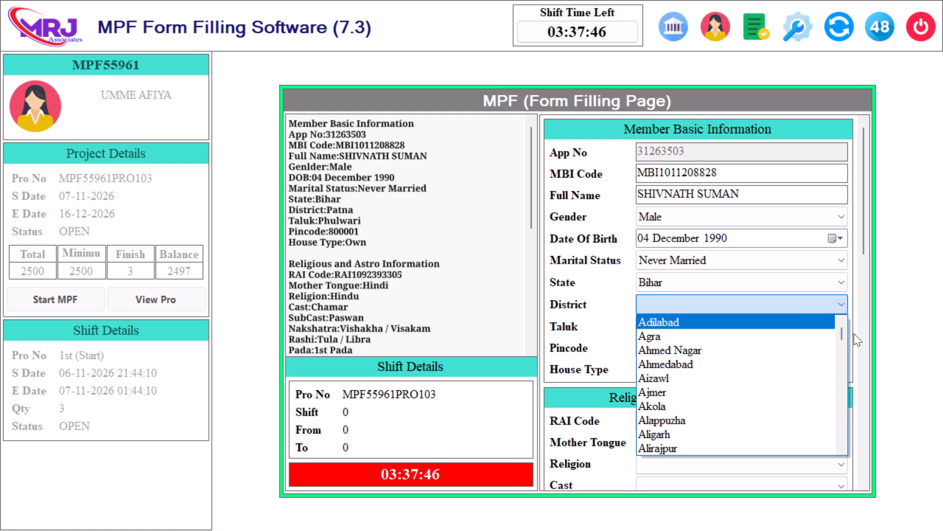
left_click_drag(841, 335, 843, 346)
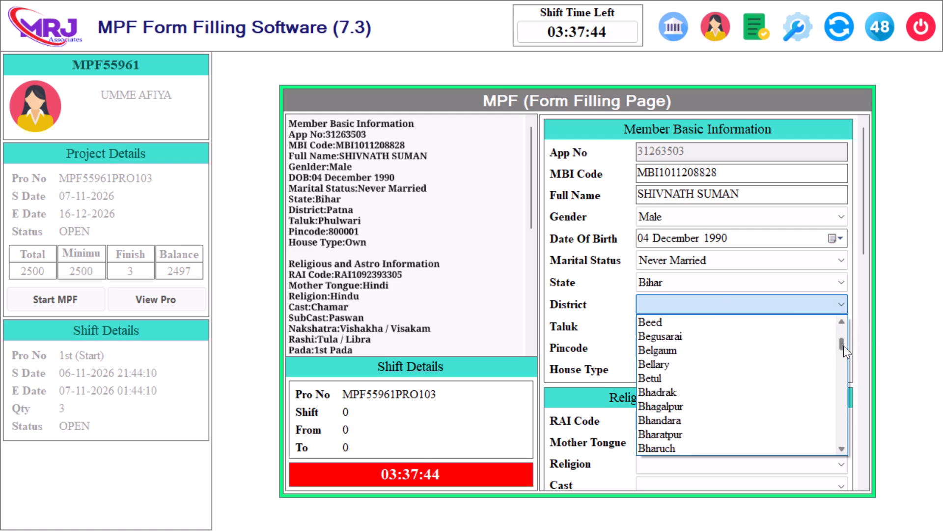
left_click_drag(843, 346, 846, 367)
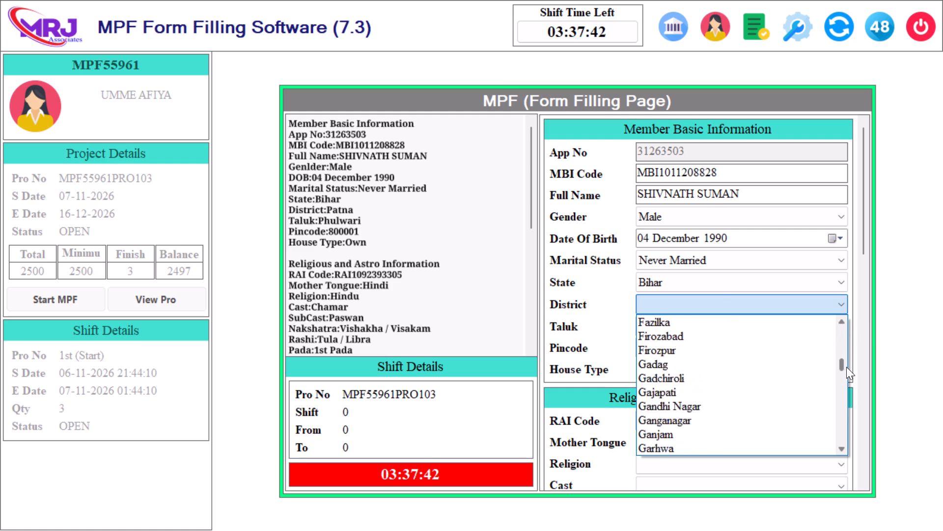
left_click_drag(846, 367, 849, 388)
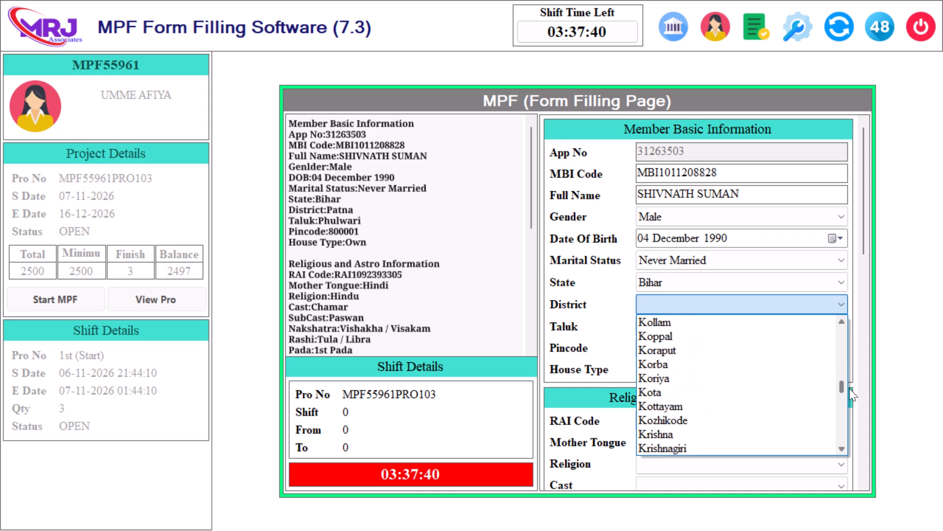
left_click_drag(849, 388, 852, 404)
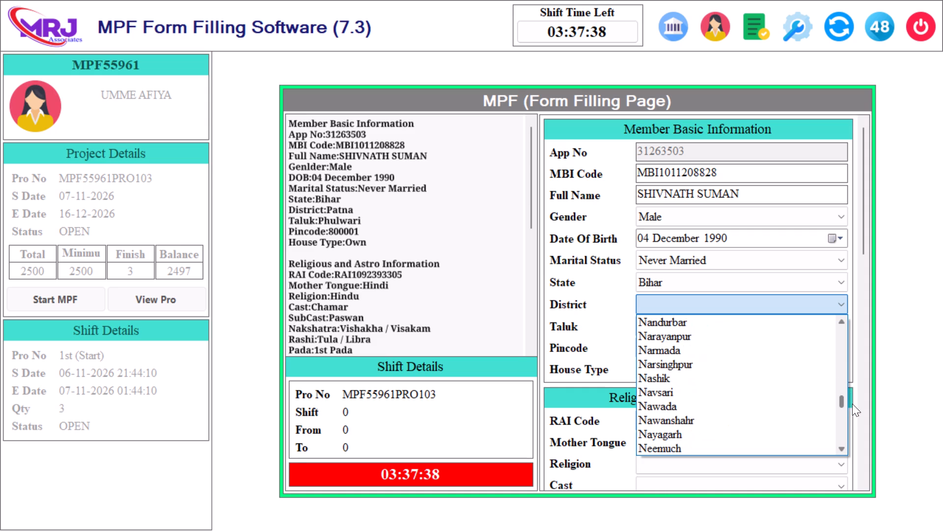
left_click_drag(852, 404, 852, 409)
left_click(723, 442)
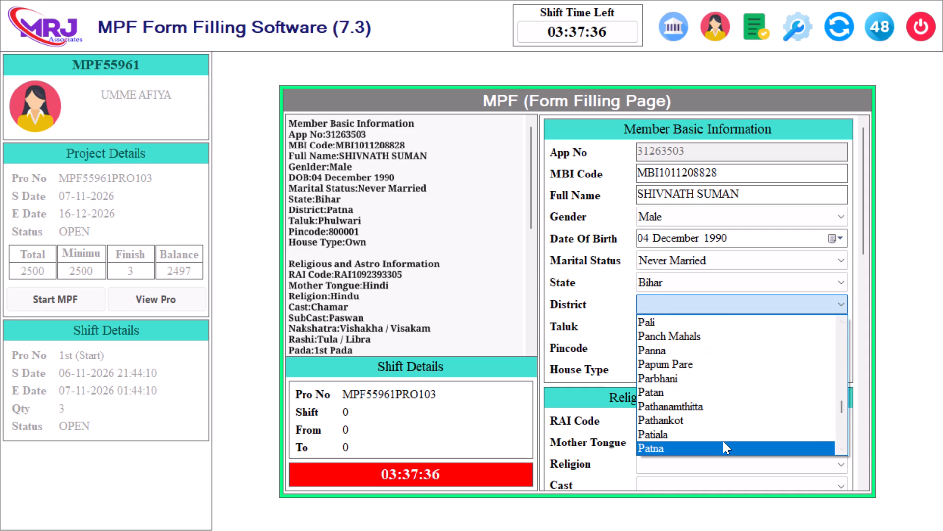
Complete Member Basic Information with Taluk Phulwari, the pincode given in the member record, and House Type Own.
left_click(660, 316)
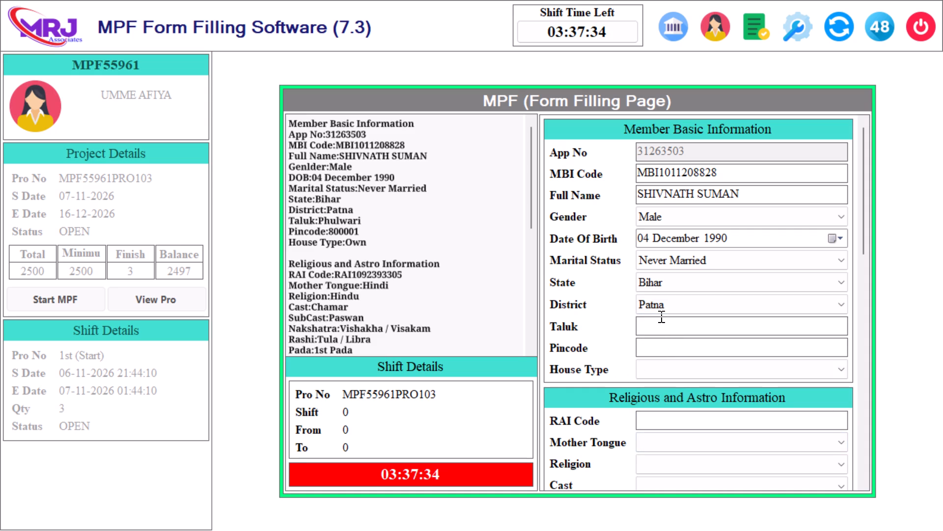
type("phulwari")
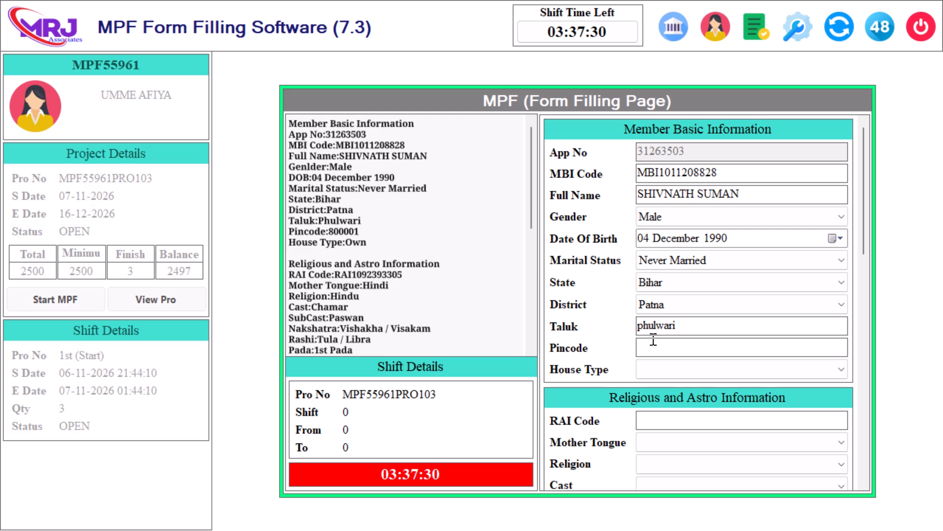
left_click(650, 345)
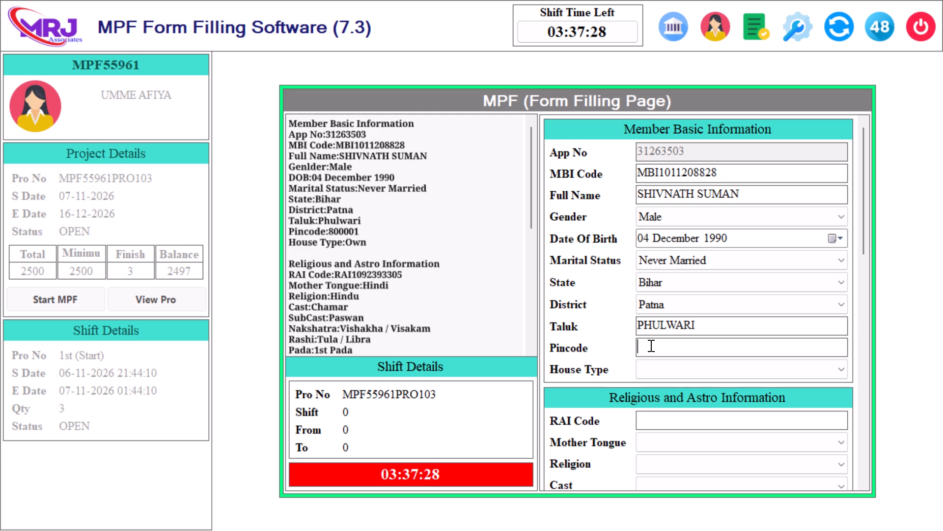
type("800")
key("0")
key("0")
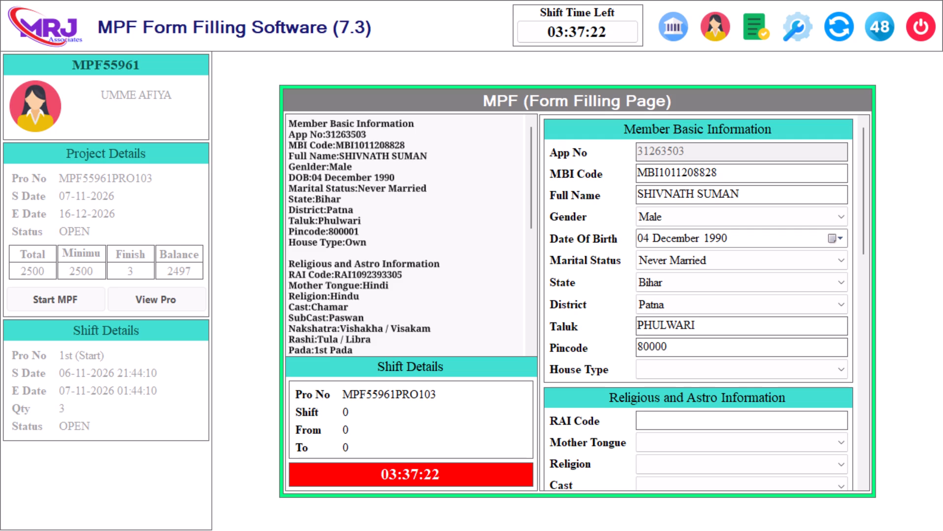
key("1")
left_click(654, 371)
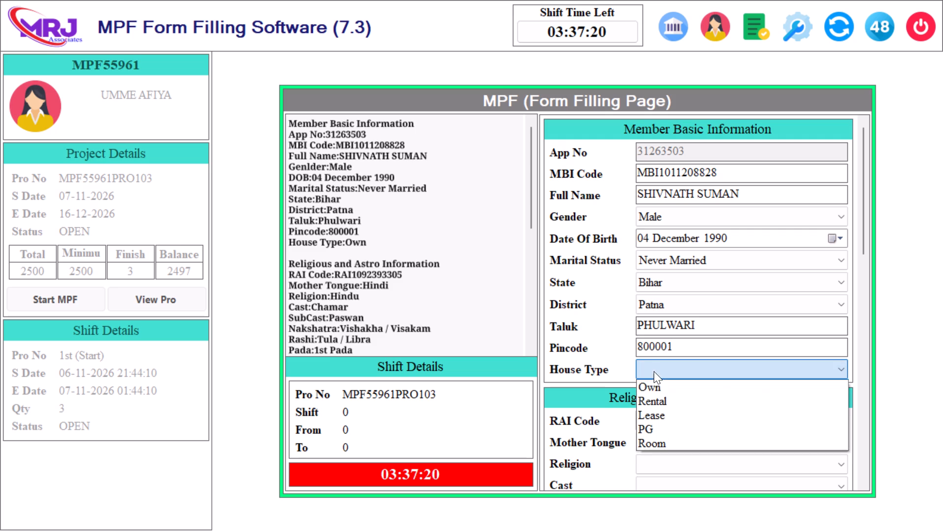
left_click(649, 386)
Enter the member record's RAI Code in Religious and Astro Information.
left_click(651, 416)
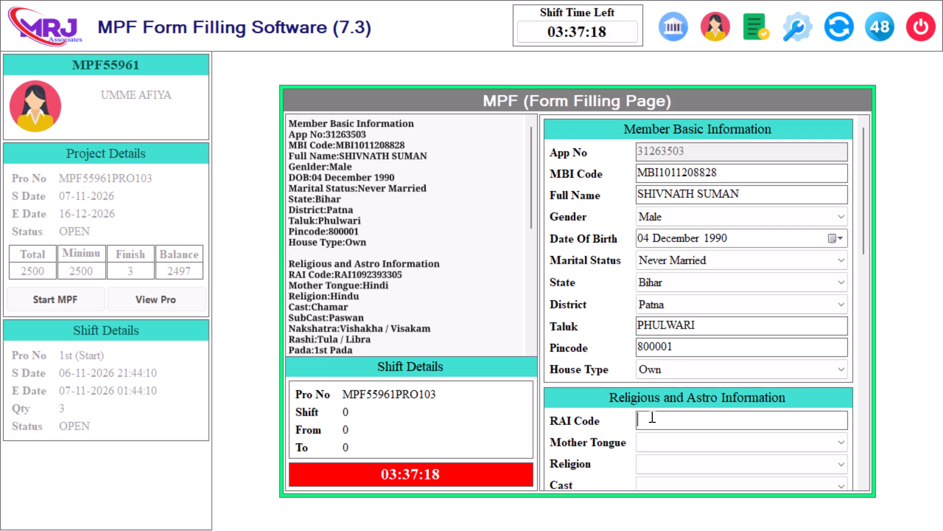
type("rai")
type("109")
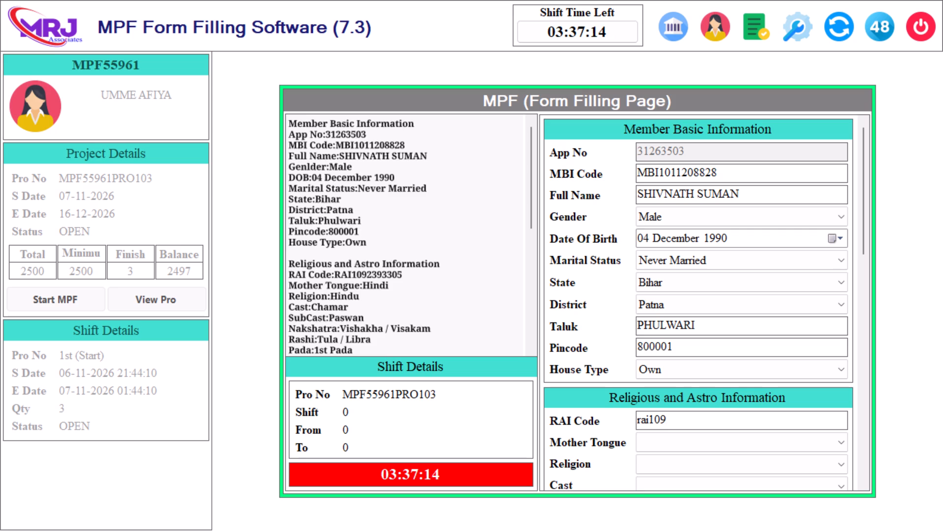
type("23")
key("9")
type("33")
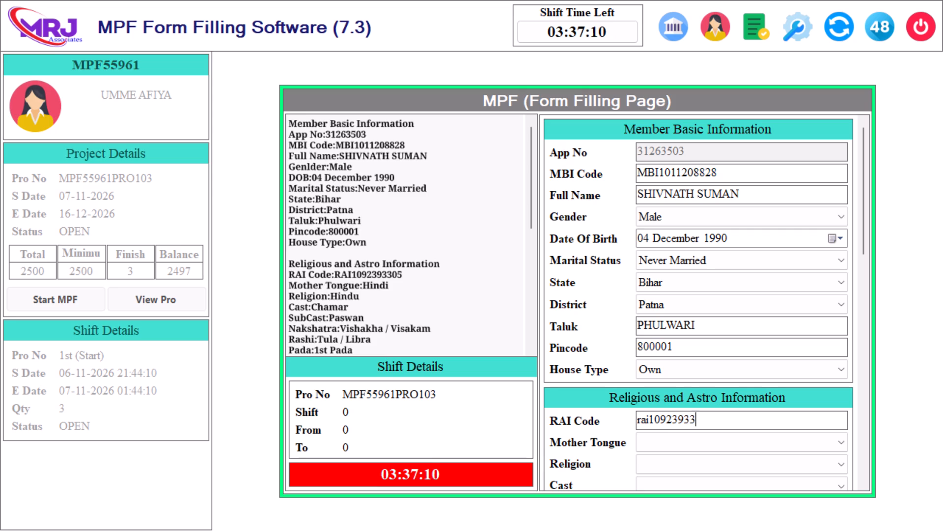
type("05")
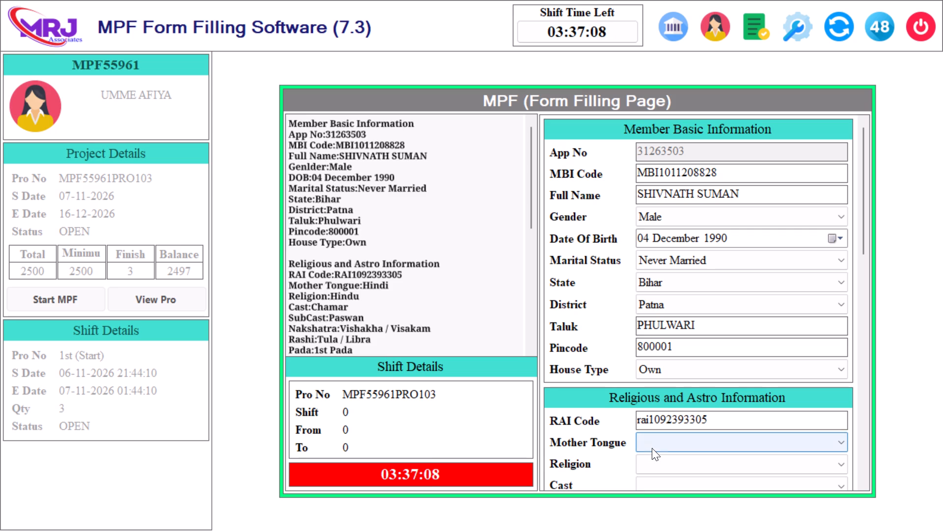
Set Mother Tongue to Hindi and Religion to Hindu in Religious and Astro Information.
left_click(652, 445)
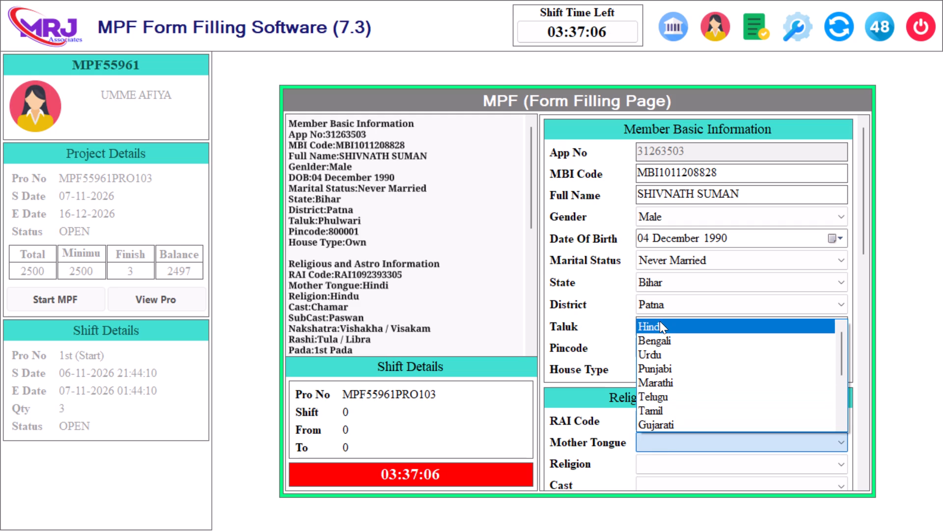
left_click(660, 321)
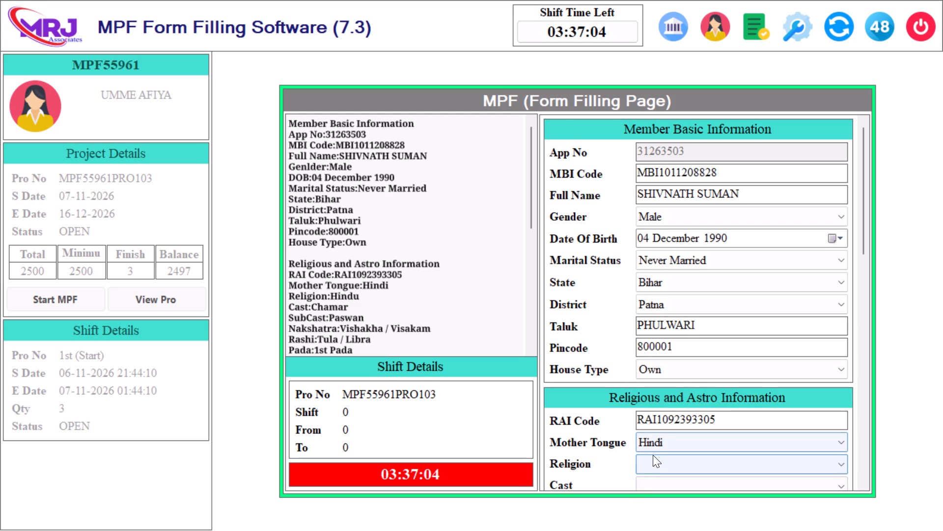
left_click(652, 462)
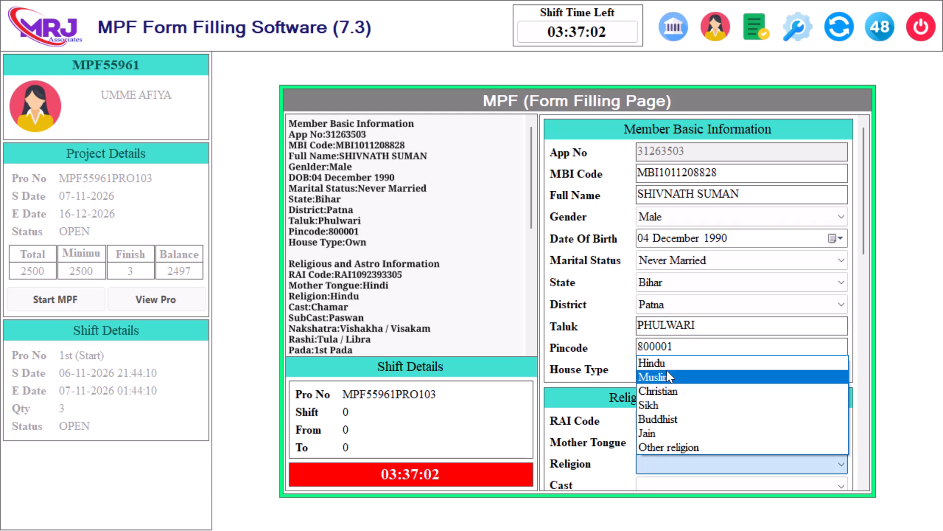
left_click(668, 362)
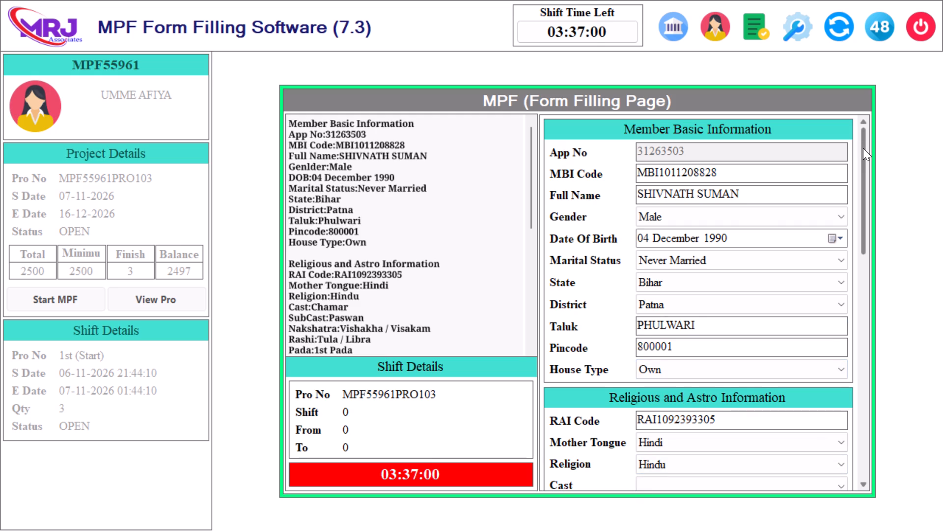
Set Cast to Chamar in Religious and Astro Information.
left_click(863, 148)
left_click_drag(863, 148, 880, 220)
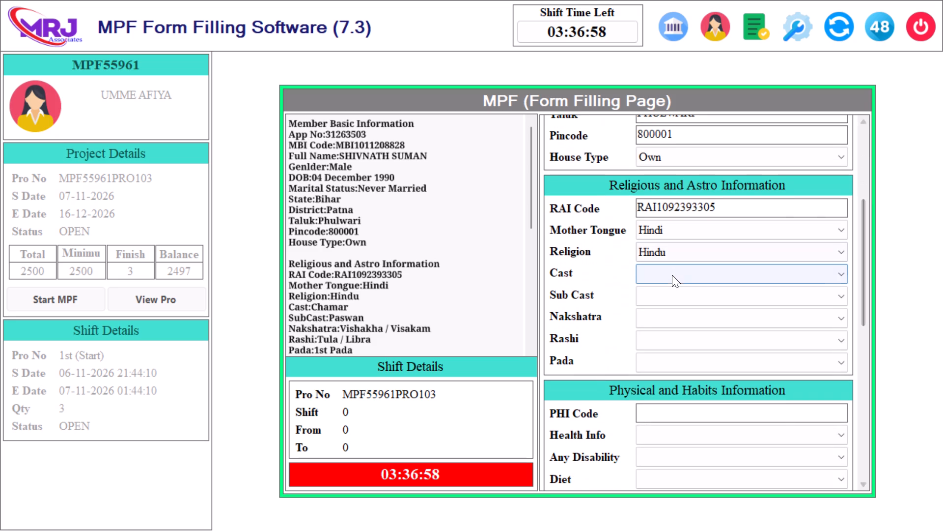
left_click(671, 275)
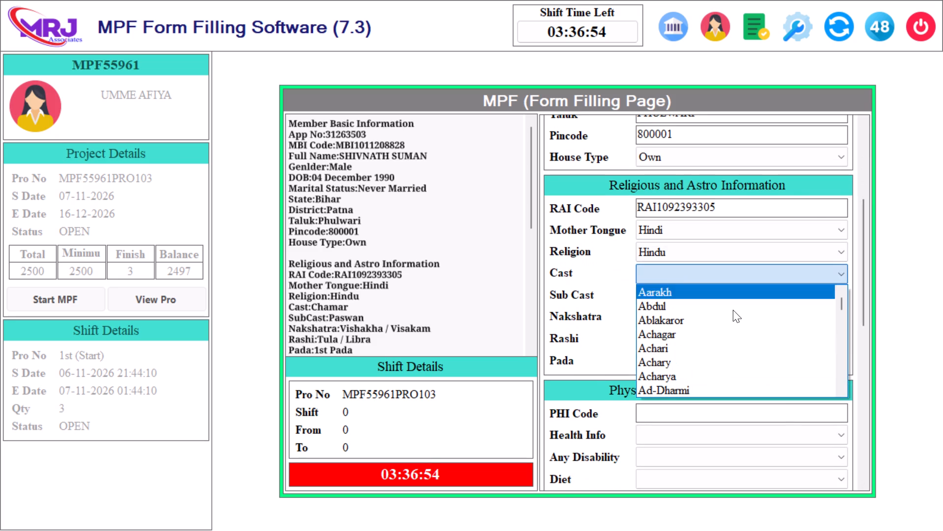
left_click(842, 304)
left_click_drag(842, 304, 845, 310)
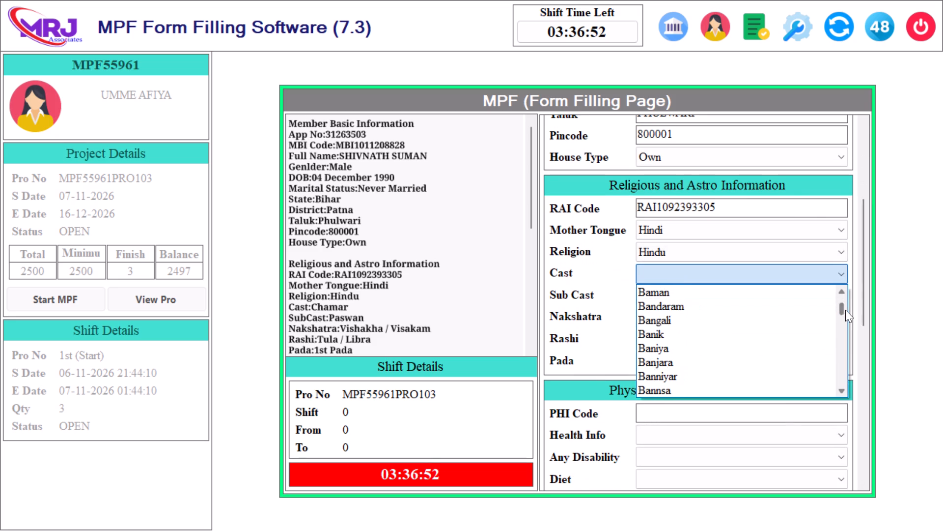
left_click_drag(845, 310, 848, 318)
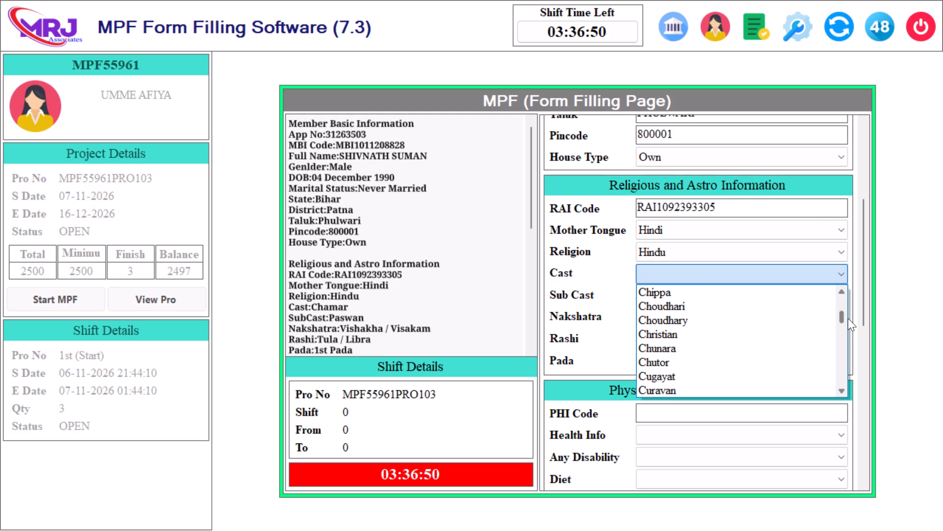
left_click_drag(848, 318, 848, 318)
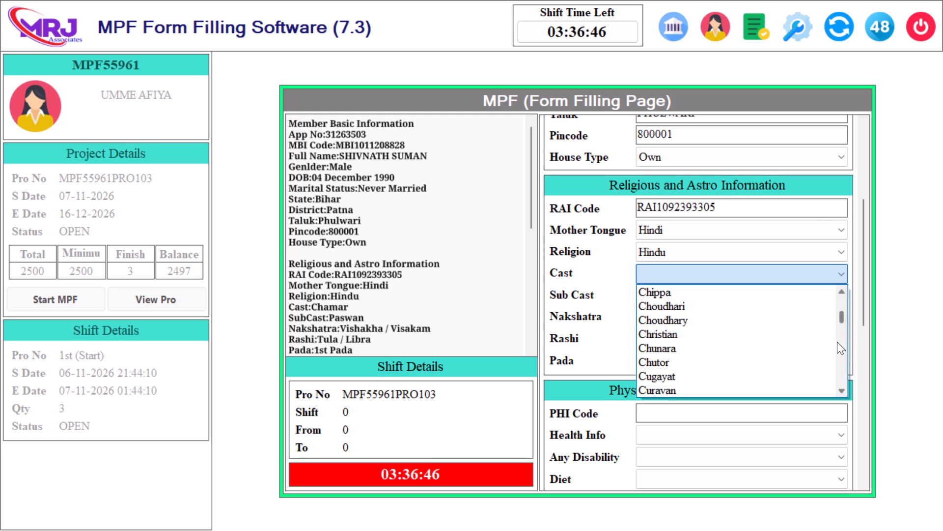
left_click(843, 346)
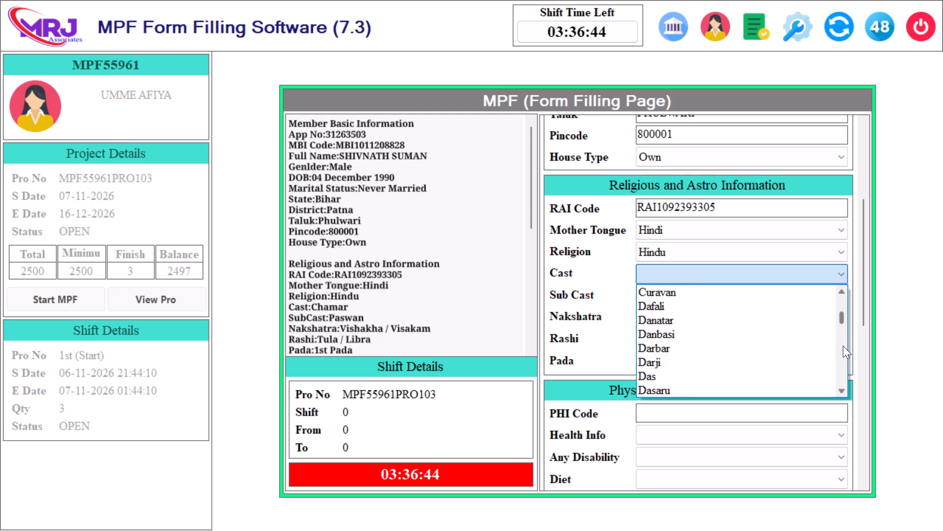
left_click(841, 300)
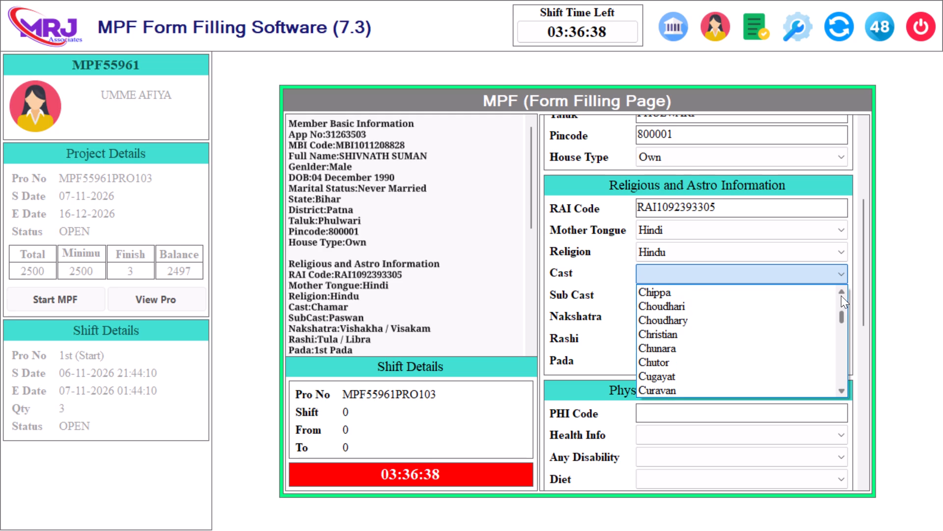
left_click(841, 299)
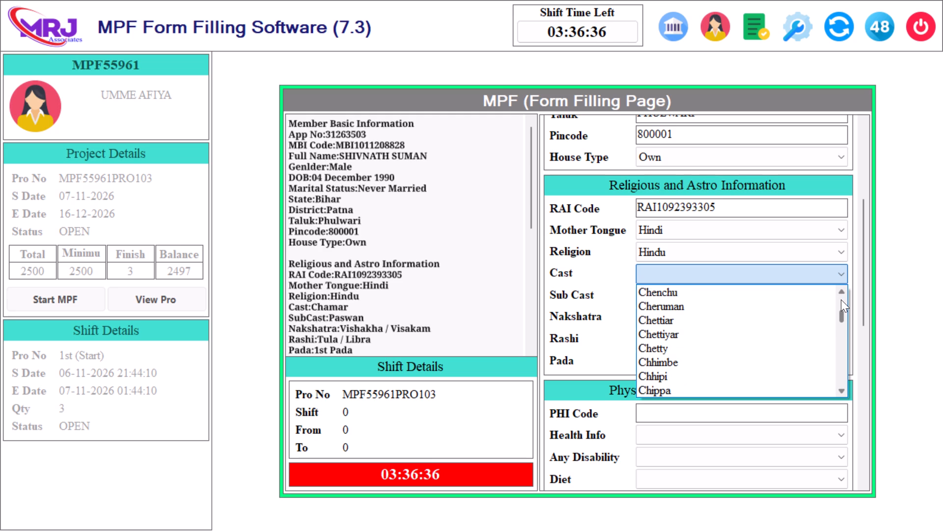
left_click(841, 299)
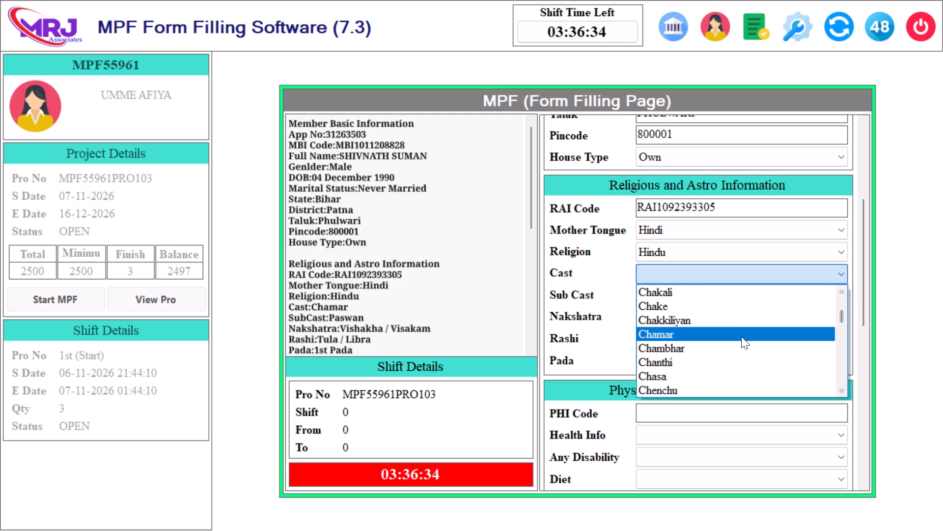
left_click(741, 336)
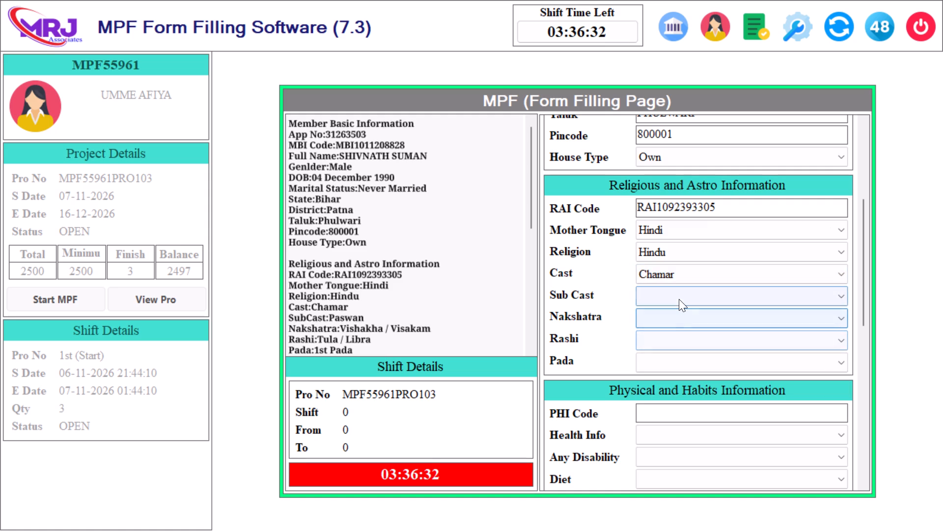
Set Sub Cast to Paswan in Religious and Astro Information.
left_click(679, 299)
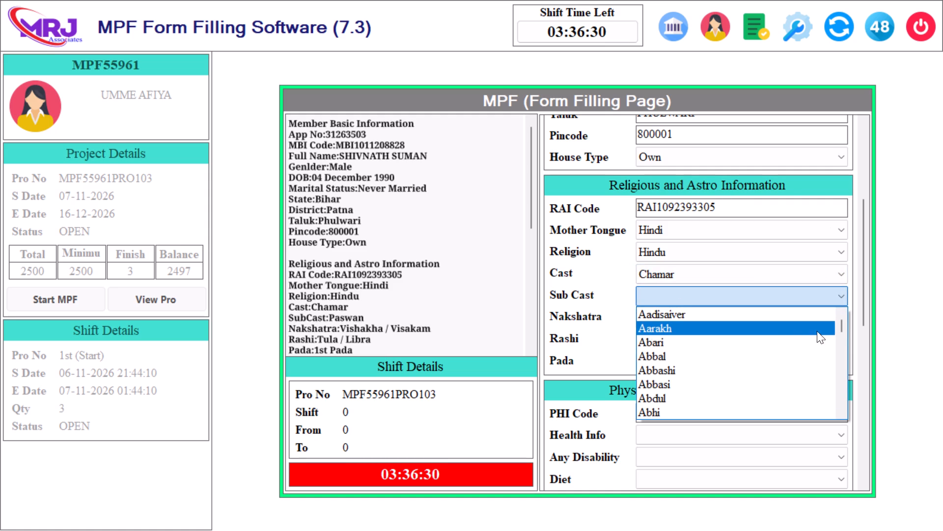
left_click(842, 321)
left_click_drag(842, 321, 843, 335)
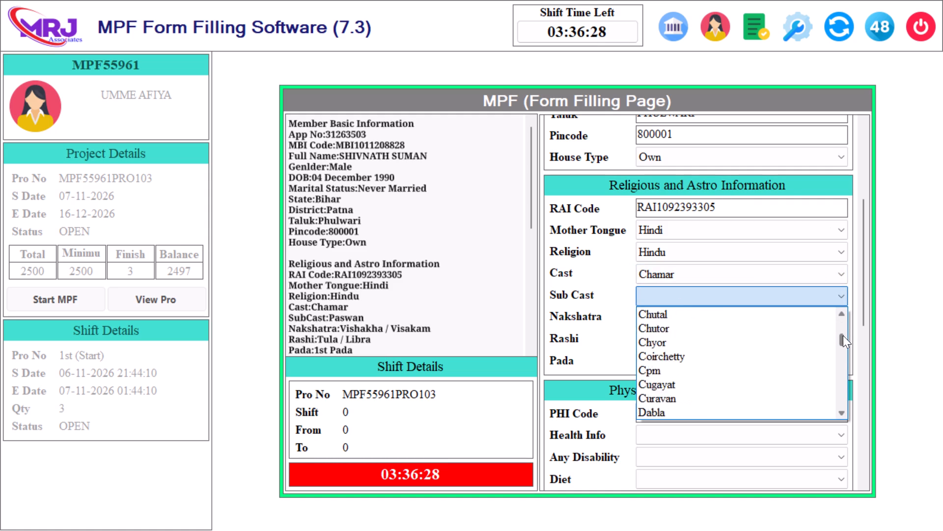
left_click_drag(843, 335, 844, 348)
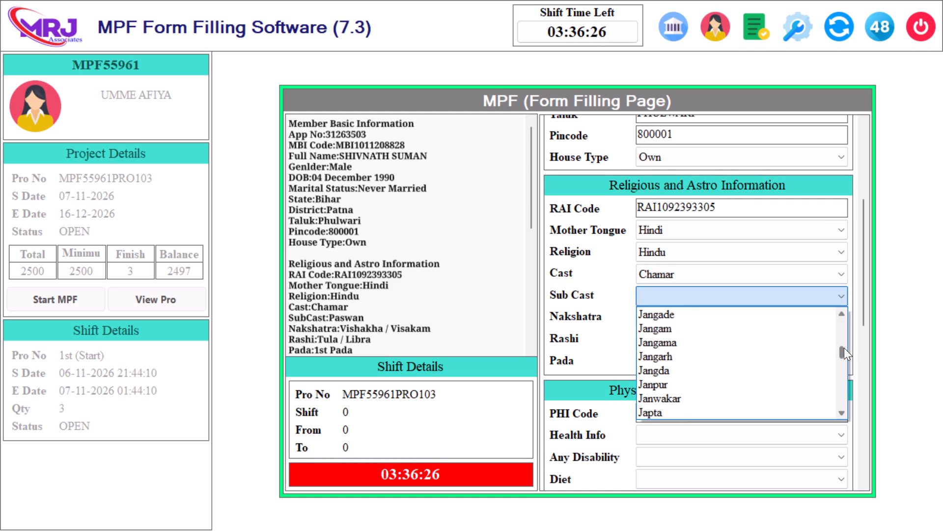
left_click_drag(844, 348, 845, 363)
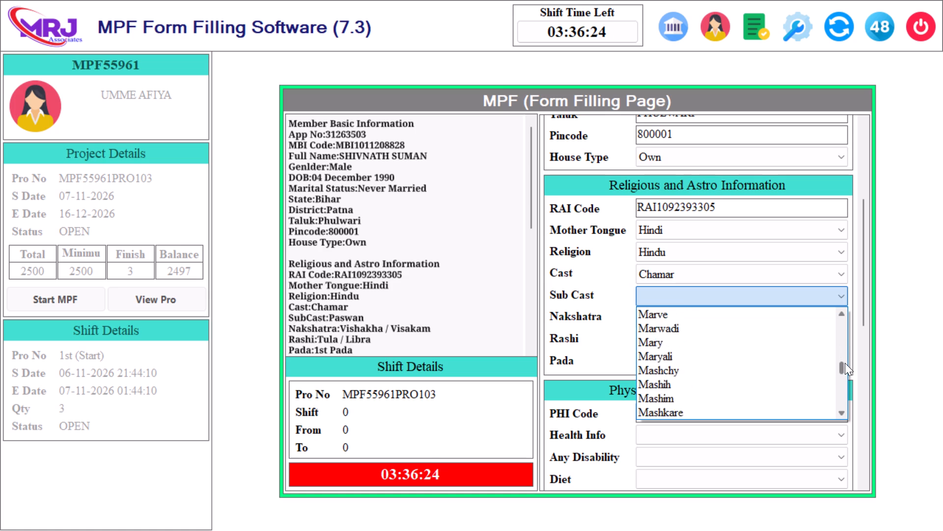
left_click_drag(845, 363, 843, 374)
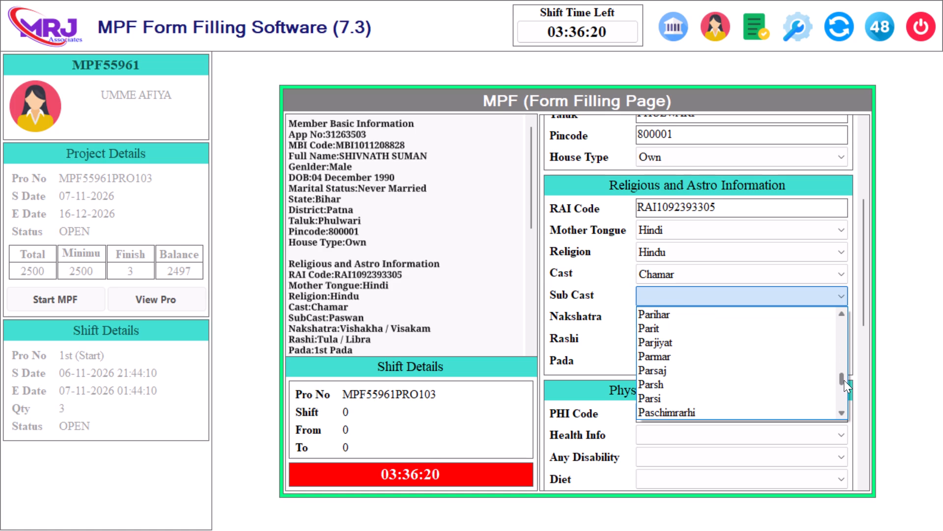
left_click(842, 397)
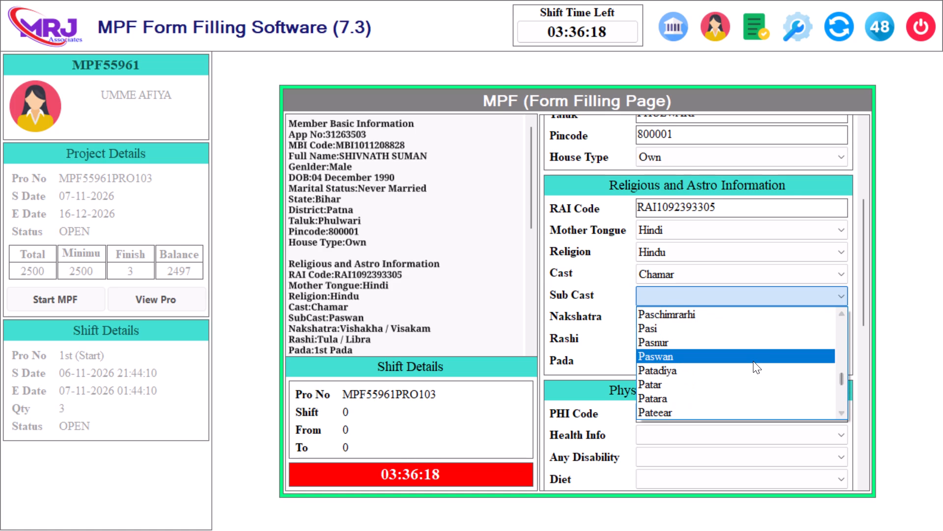
left_click(753, 361)
Set Nakshatra to Vishakha / Visakam in Religious and Astro Information.
left_click(670, 323)
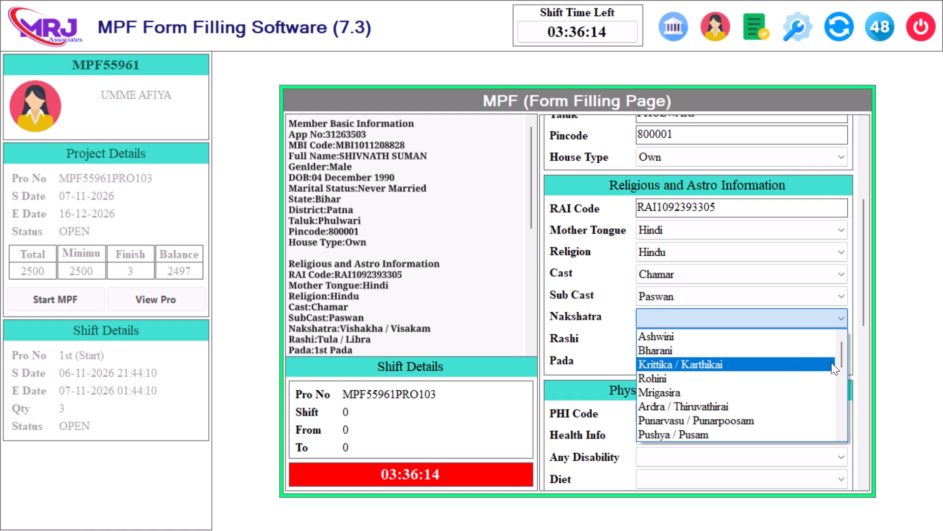
left_click(844, 359)
left_click_drag(844, 359, 846, 379)
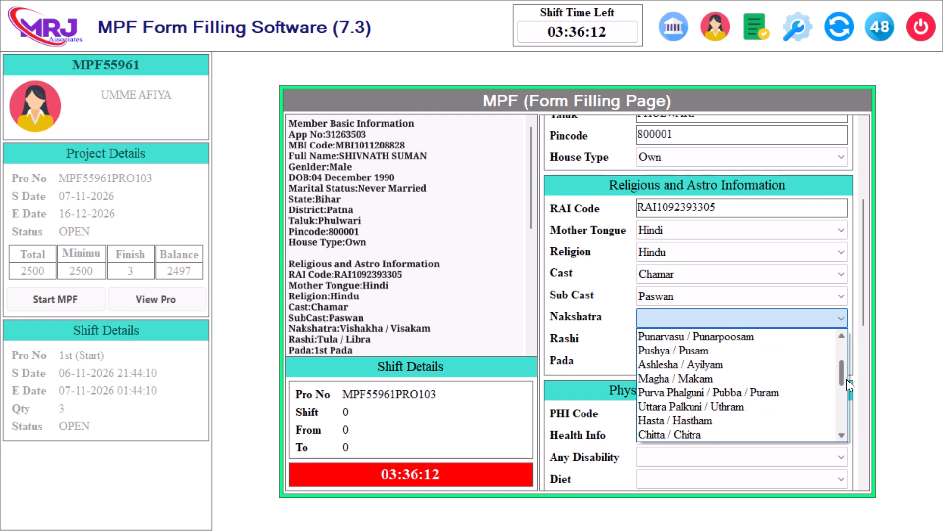
left_click_drag(846, 379, 847, 388)
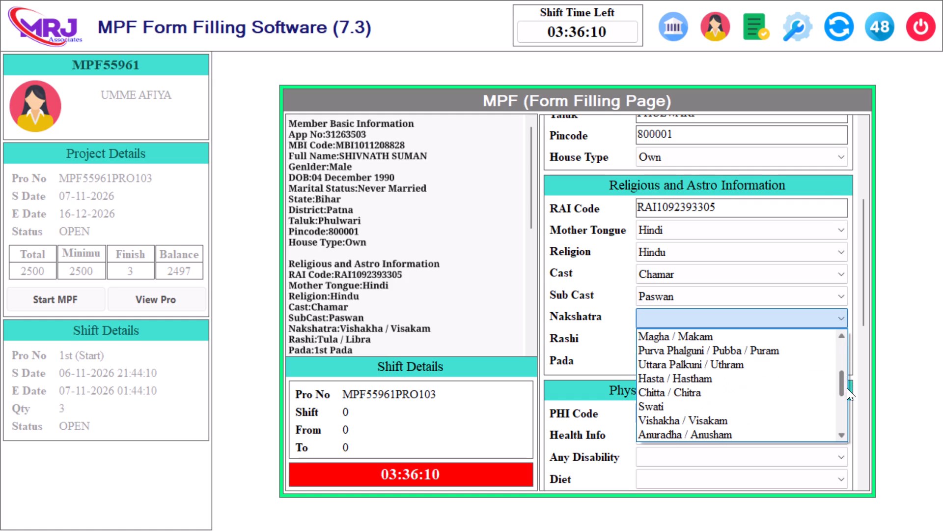
left_click_drag(847, 388, 847, 388)
left_click(769, 417)
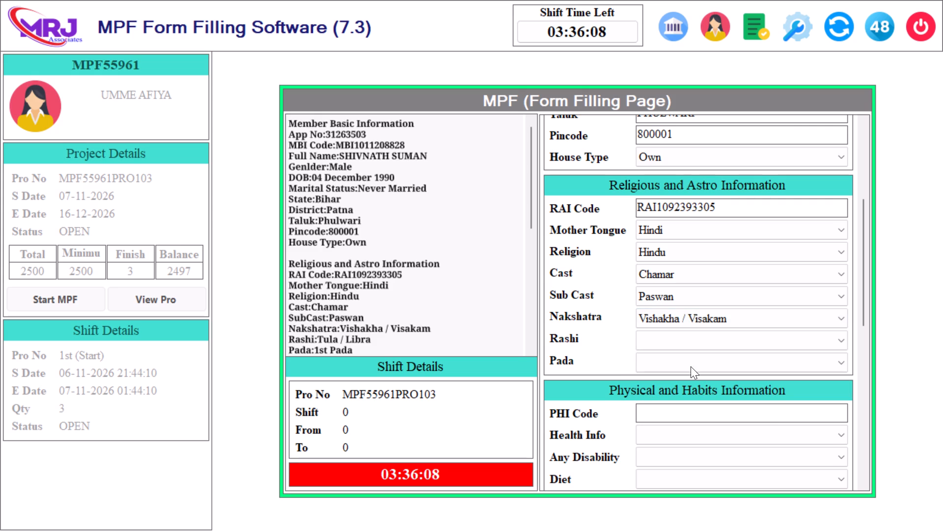
Set Rashi to Tula / Libra and Pada to 1st Pada in Religious and Astro Information.
left_click(696, 340)
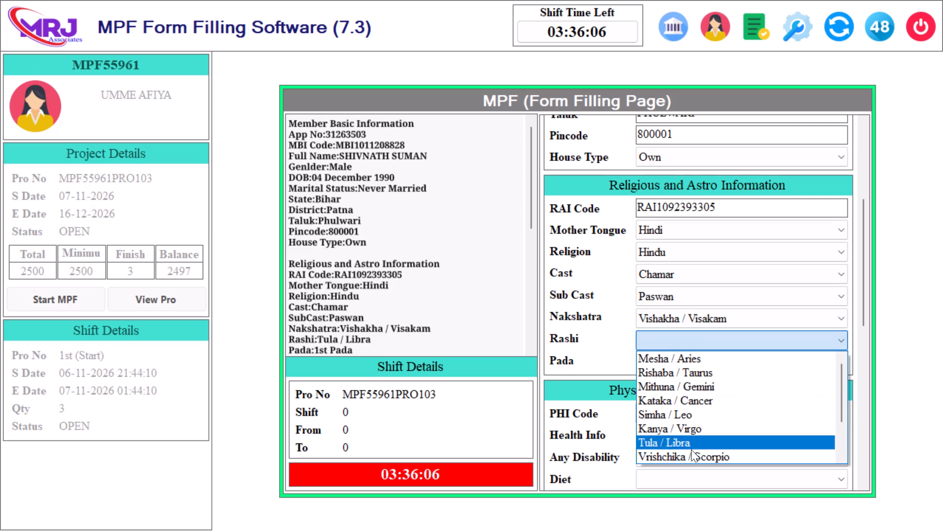
left_click(679, 442)
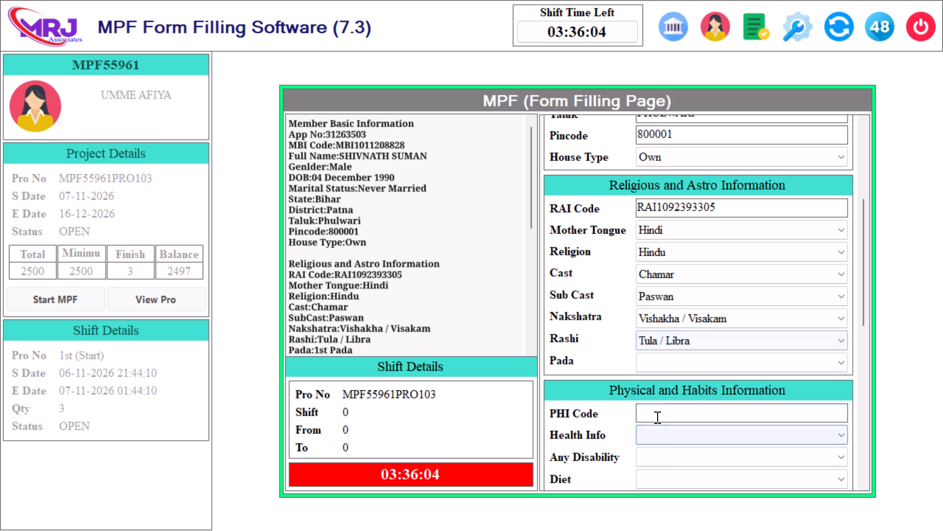
left_click(672, 365)
left_click(664, 385)
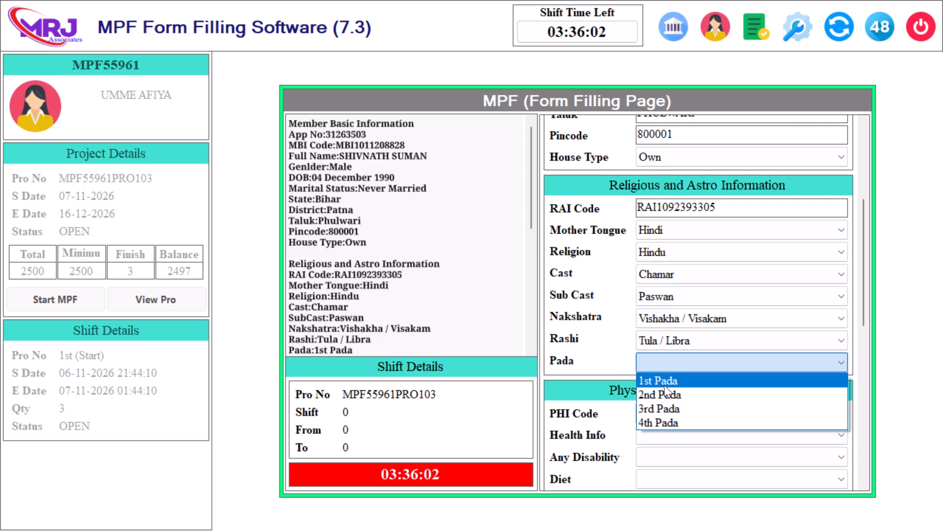
Enter the member record's PHI Code in Physical and Habits Information.
left_click(532, 324)
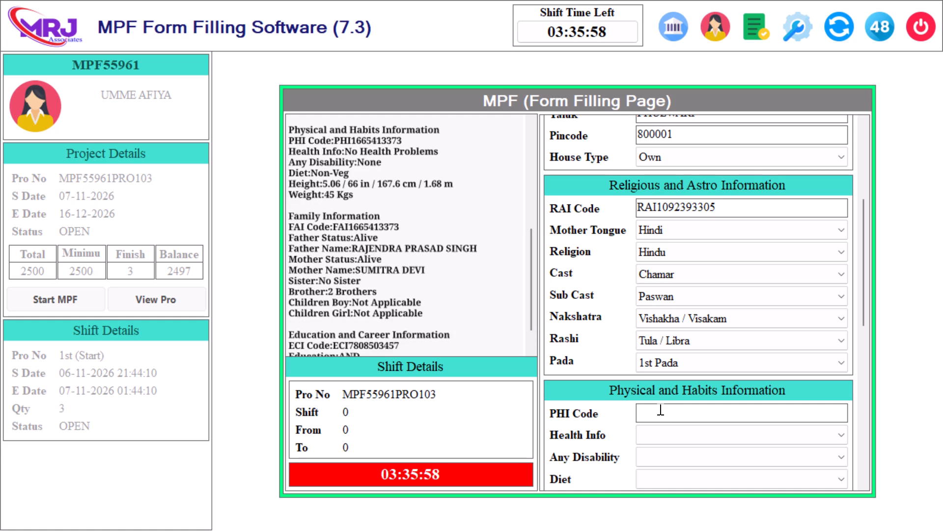
left_click(659, 408)
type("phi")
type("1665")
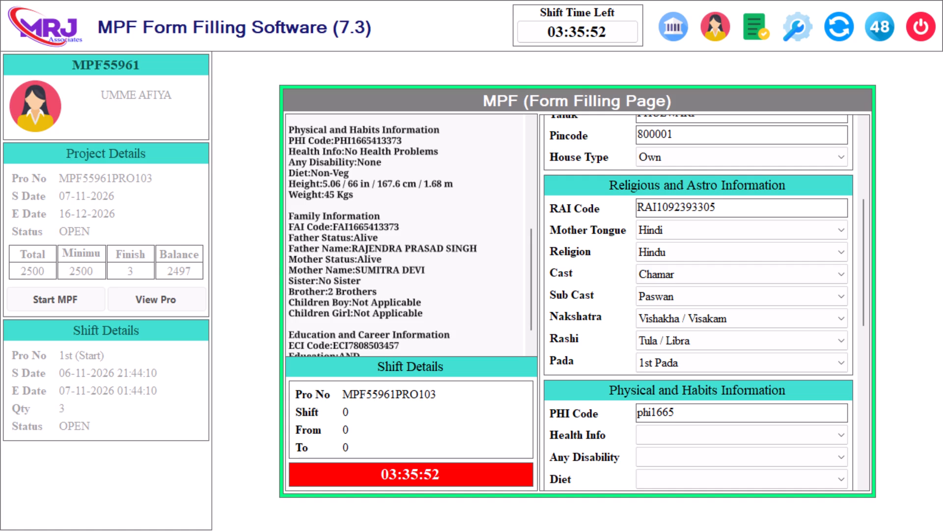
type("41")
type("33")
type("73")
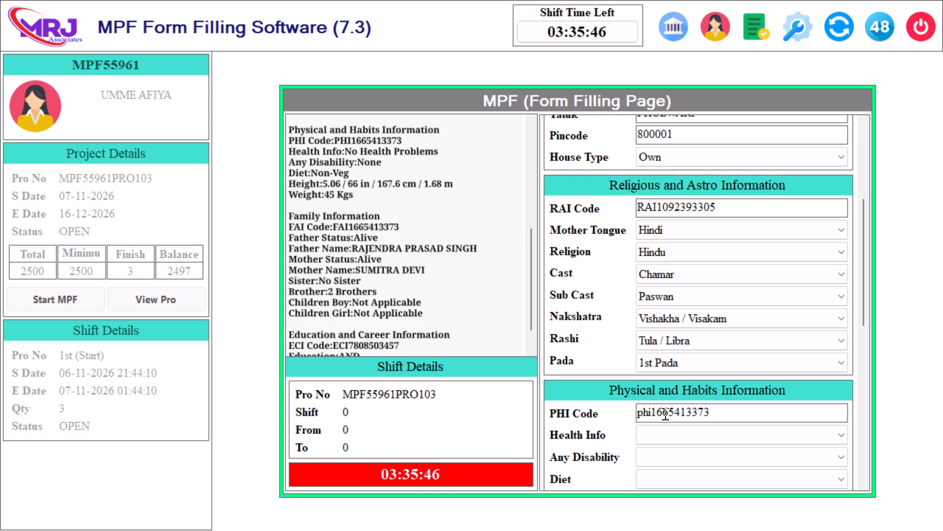
Set Health Info to No Health Problems and Any Disability to None in Physical and Habits Information.
left_click(650, 442)
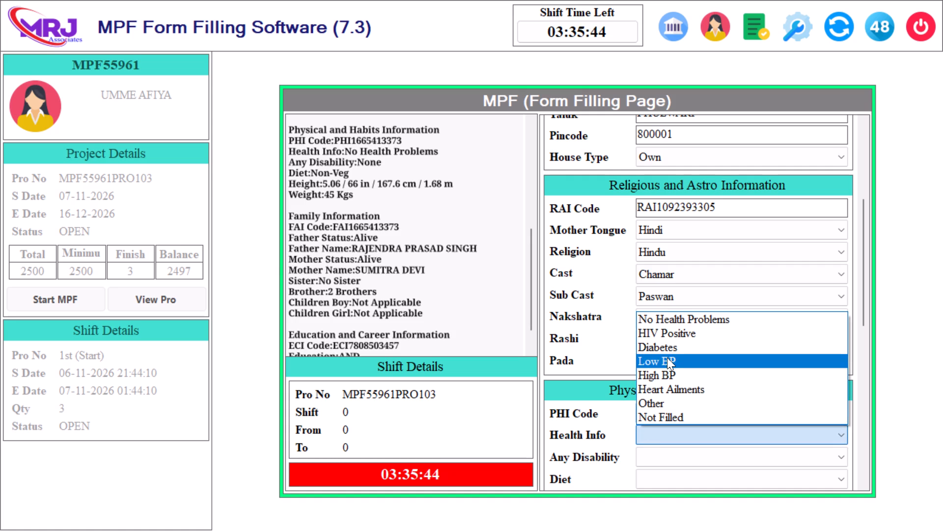
left_click(667, 316)
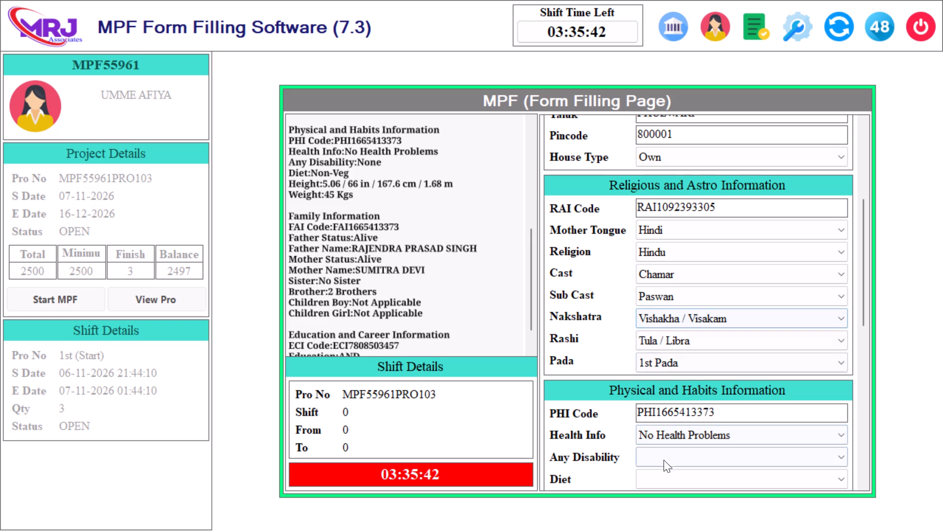
left_click(660, 468)
left_click(660, 458)
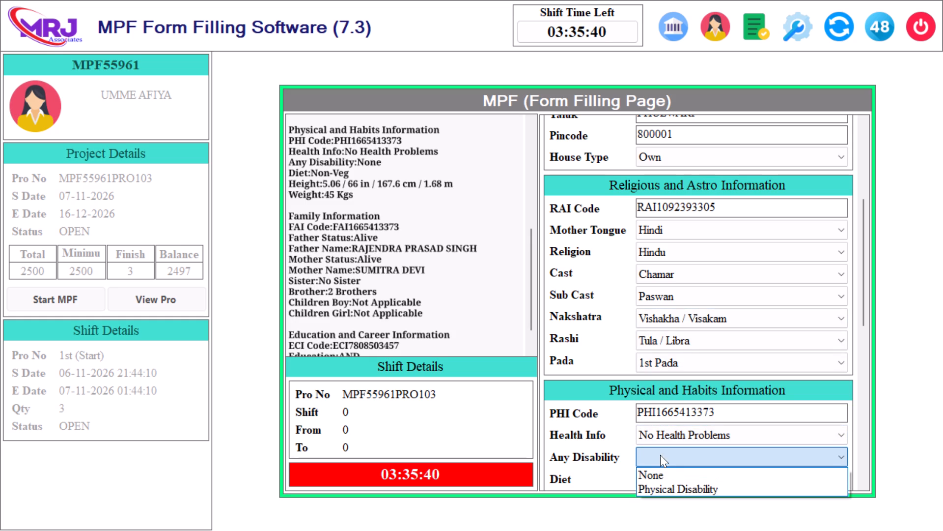
left_click(656, 474)
Set Diet to Non-Veg in Physical and Habits Information.
left_click(656, 474)
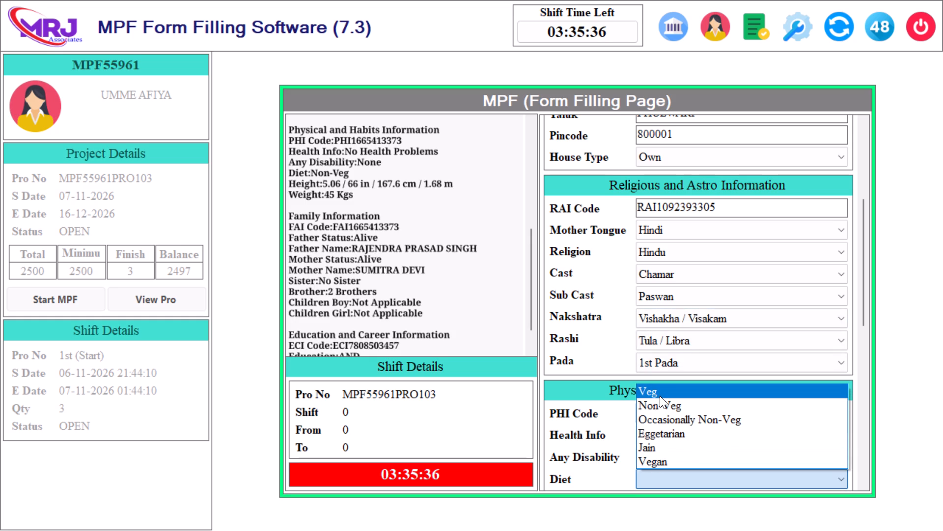
left_click(658, 408)
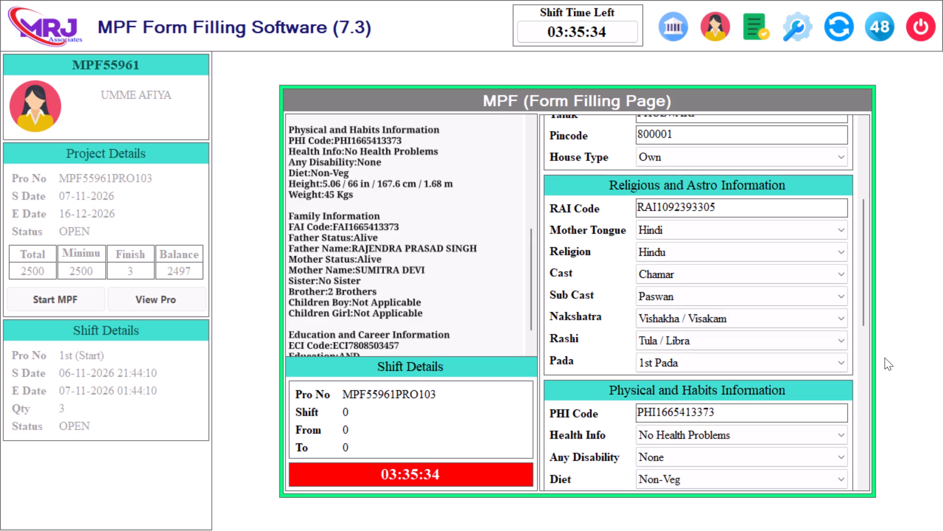
Set Height to 5.06 / 66 in / 167.6 cm / 1.68 m in Physical and Habits Information.
left_click(863, 372)
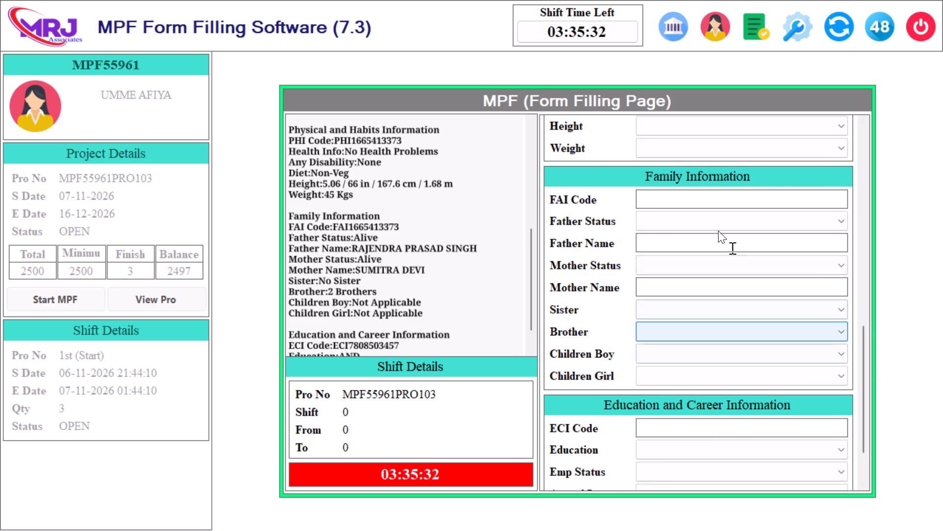
left_click(653, 122)
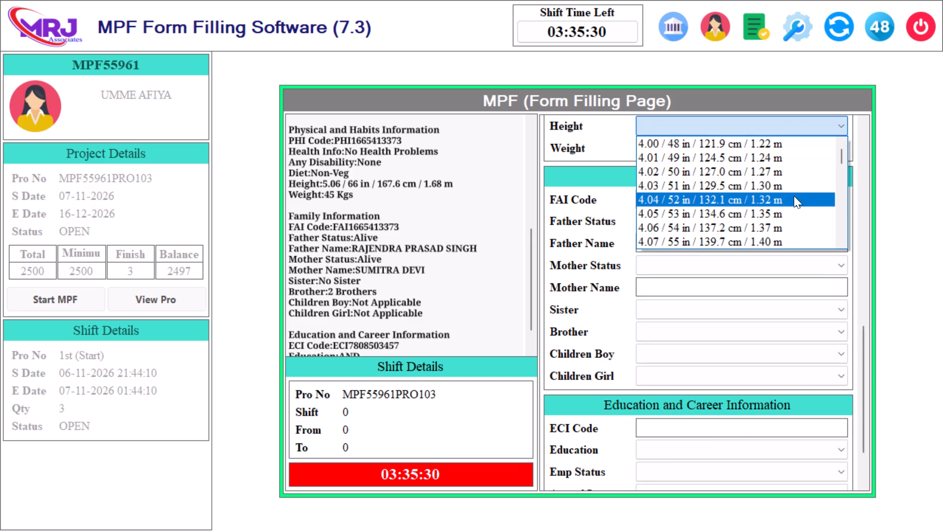
left_click(841, 224)
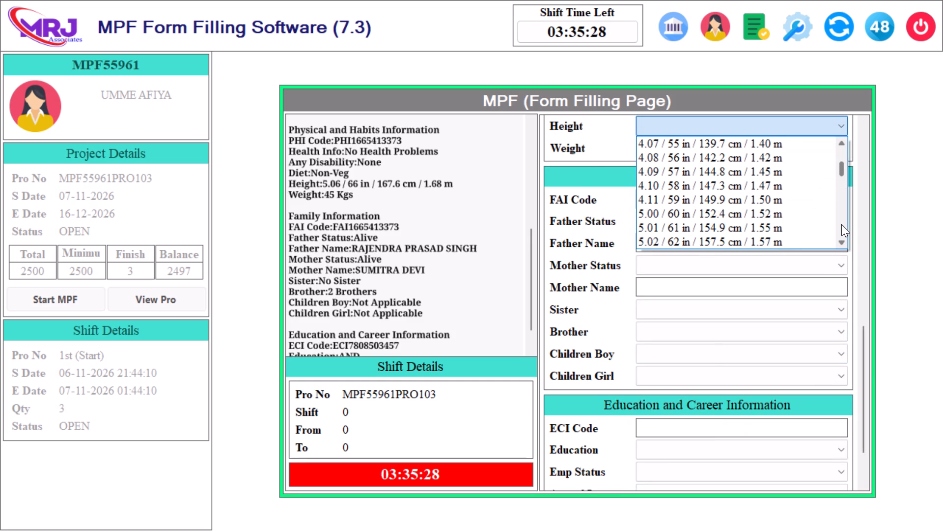
left_click(841, 224)
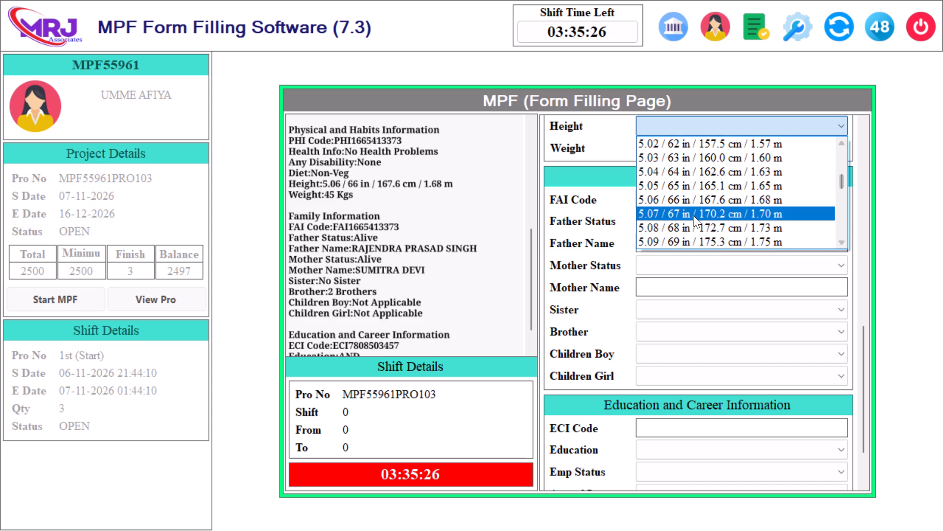
left_click(686, 203)
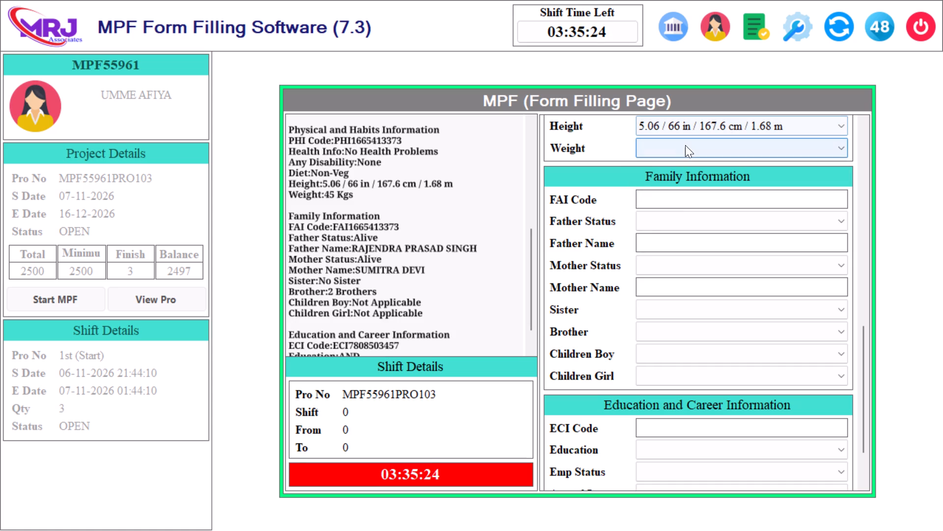
Set Weight to 45 Kgs in Physical and Habits Information.
left_click(685, 145)
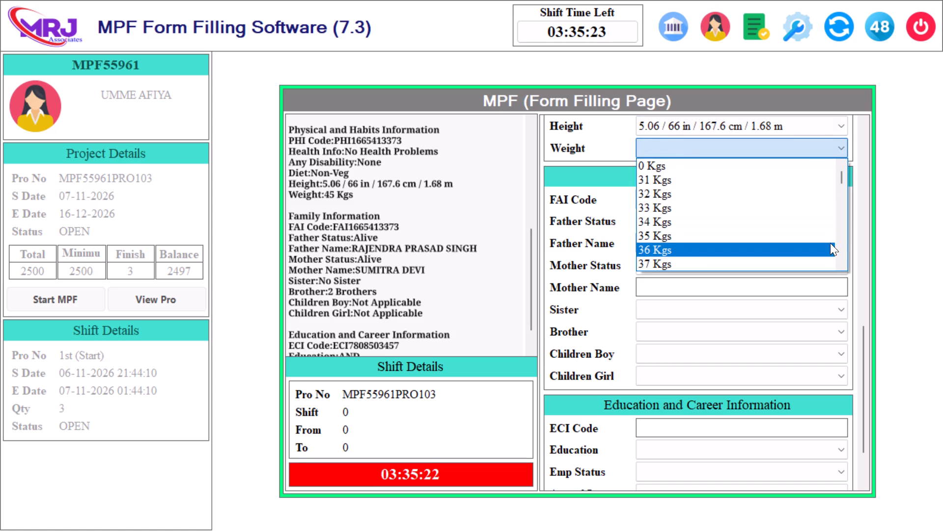
left_click(843, 236)
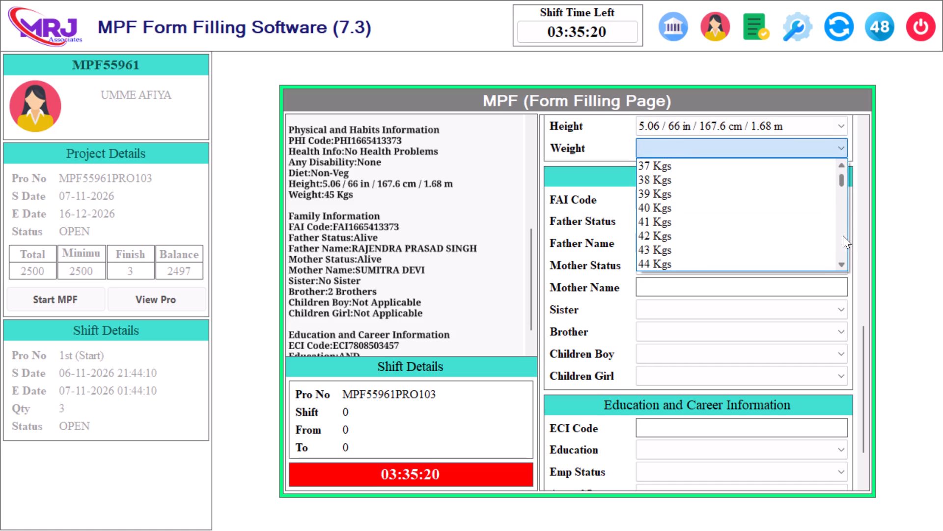
left_click(843, 236)
left_click(708, 184)
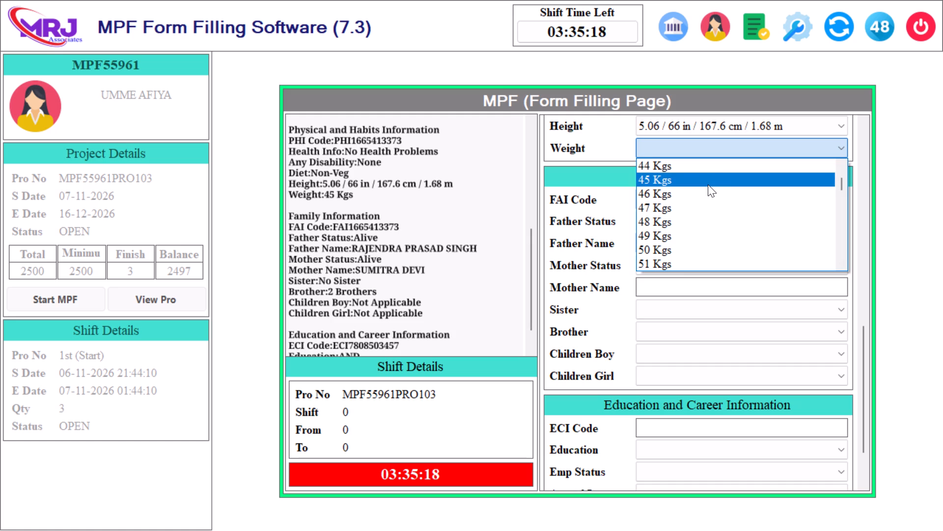
Enter the member record's FAI Code in Family Information.
left_click(681, 208)
left_click(679, 202)
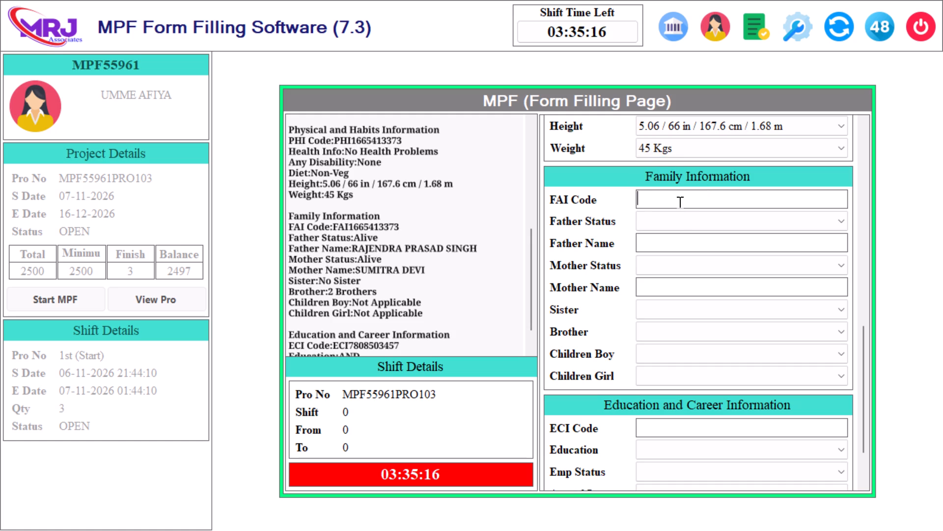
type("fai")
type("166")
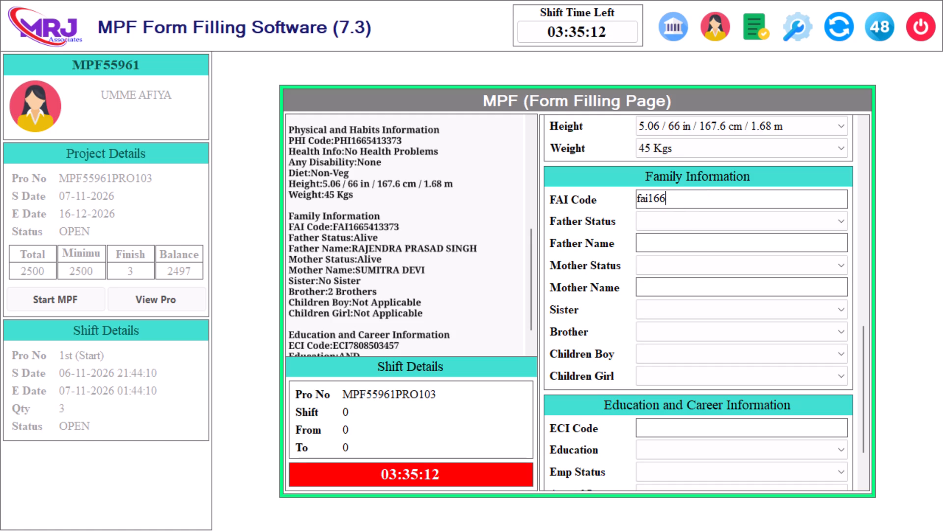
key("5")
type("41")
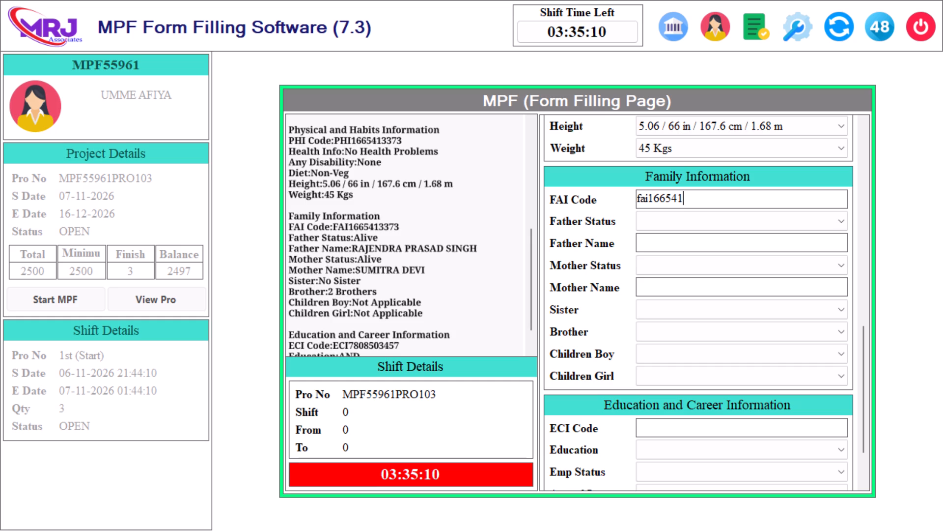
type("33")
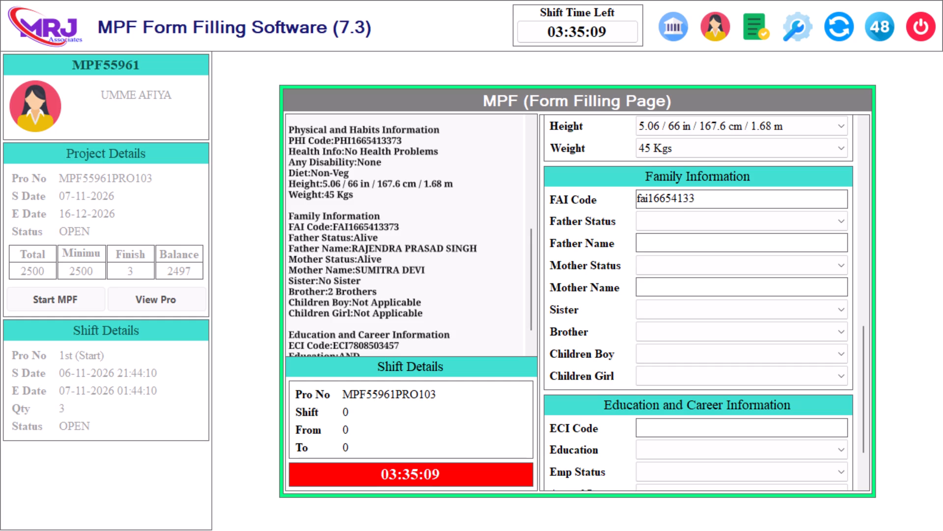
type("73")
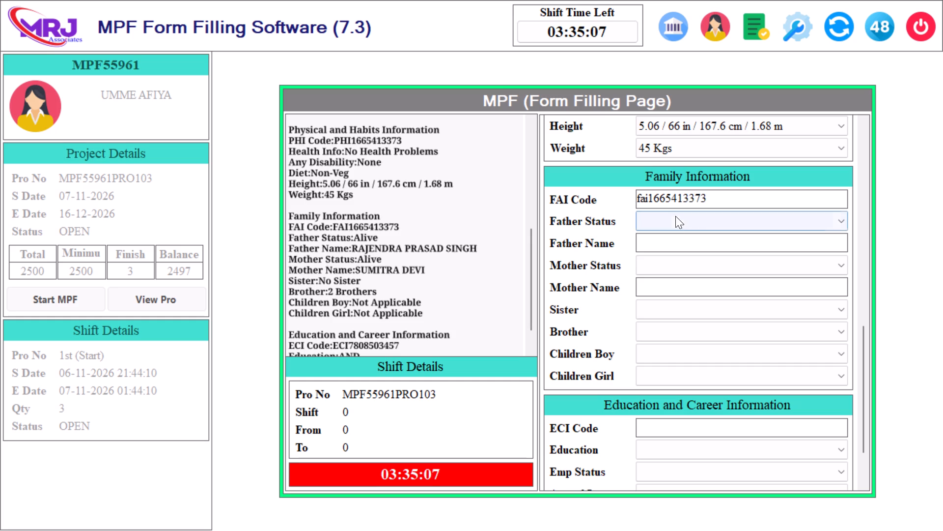
Set Father Status to Alive and enter the father's name from the member record in Family Information.
left_click(671, 225)
left_click(665, 234)
left_click(665, 234)
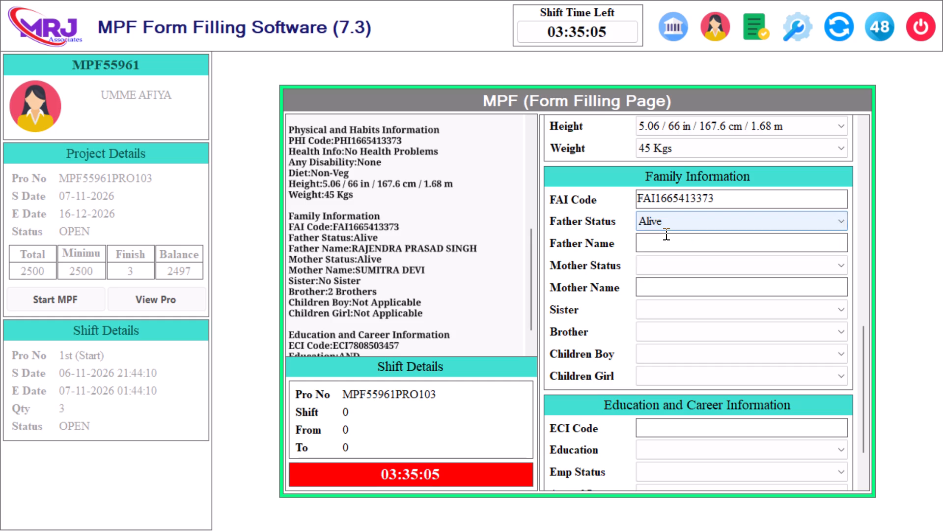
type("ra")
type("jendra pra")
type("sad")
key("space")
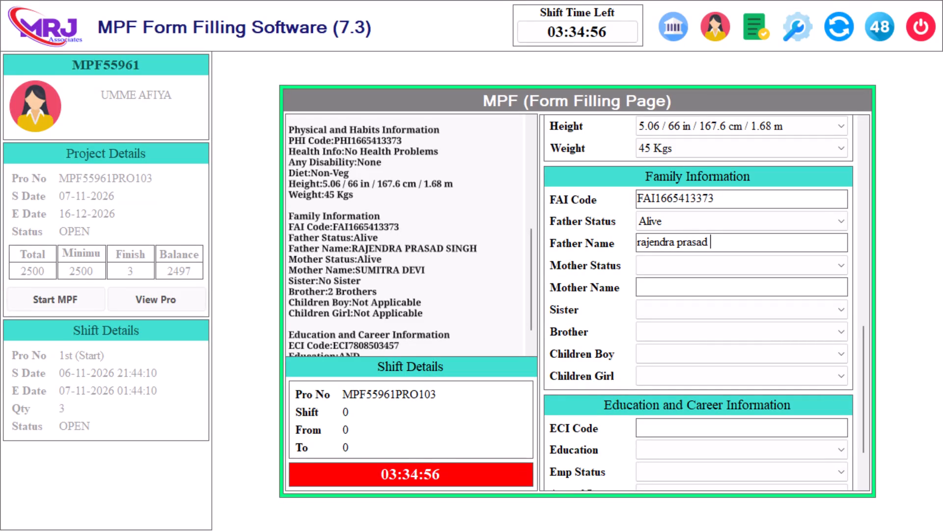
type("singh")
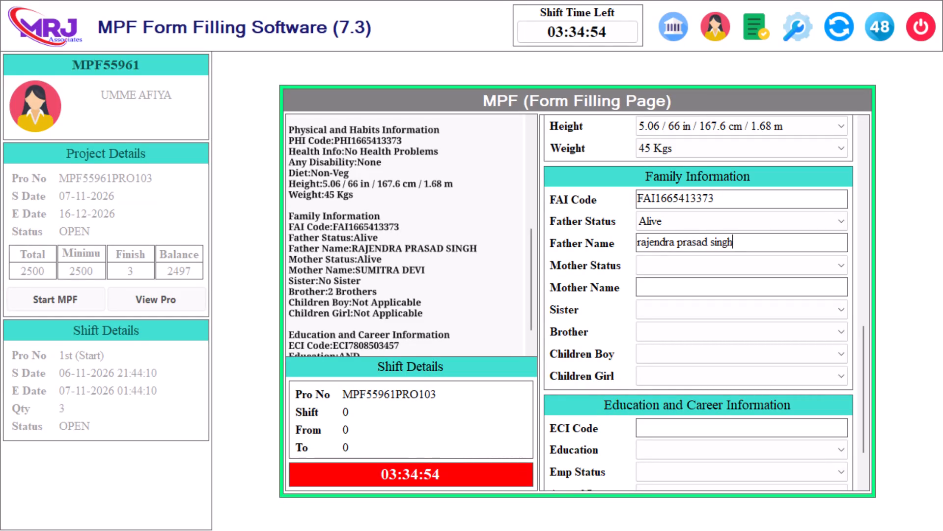
Set Mother Status to Alive in Family Information.
left_click(644, 263)
left_click(640, 281)
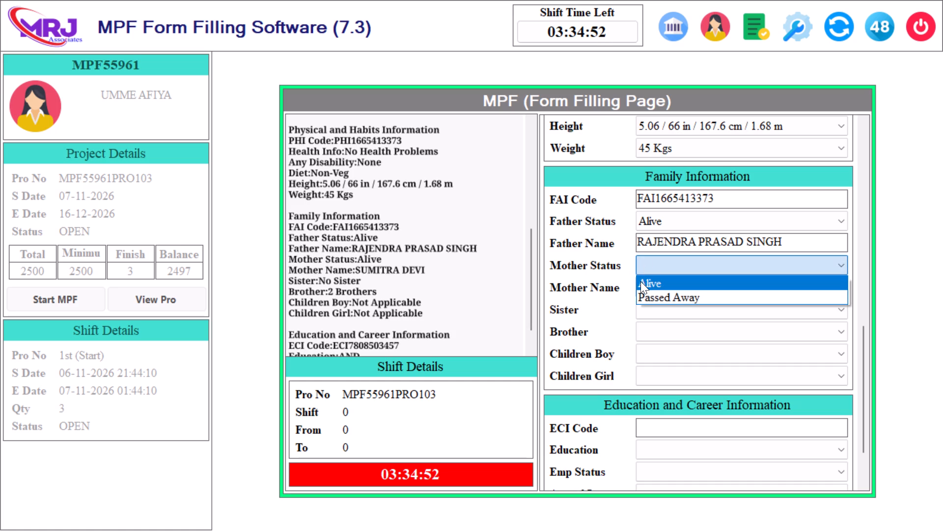
Enter the mother's name from the member record in Family Information.
left_click(640, 281)
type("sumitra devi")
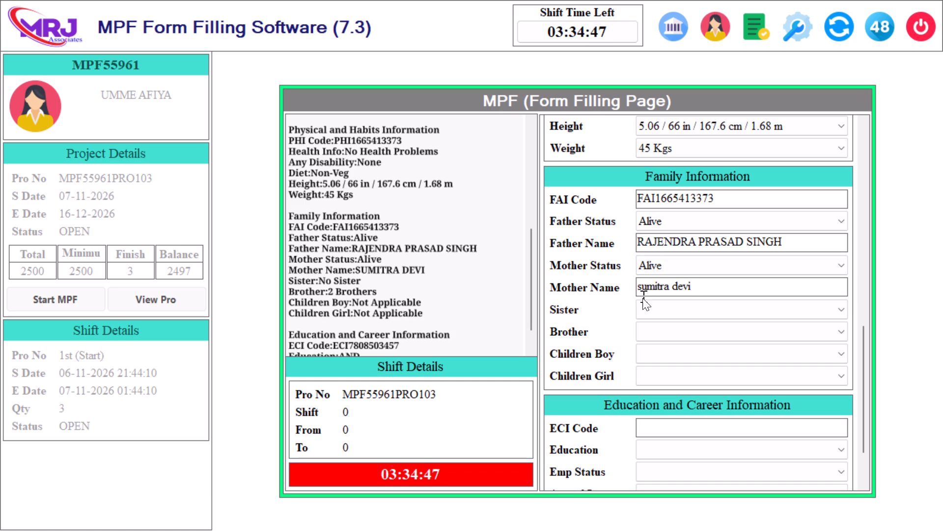
Set Sister to No Sister and Brother to 2 Brothers in Family Information.
left_click(645, 309)
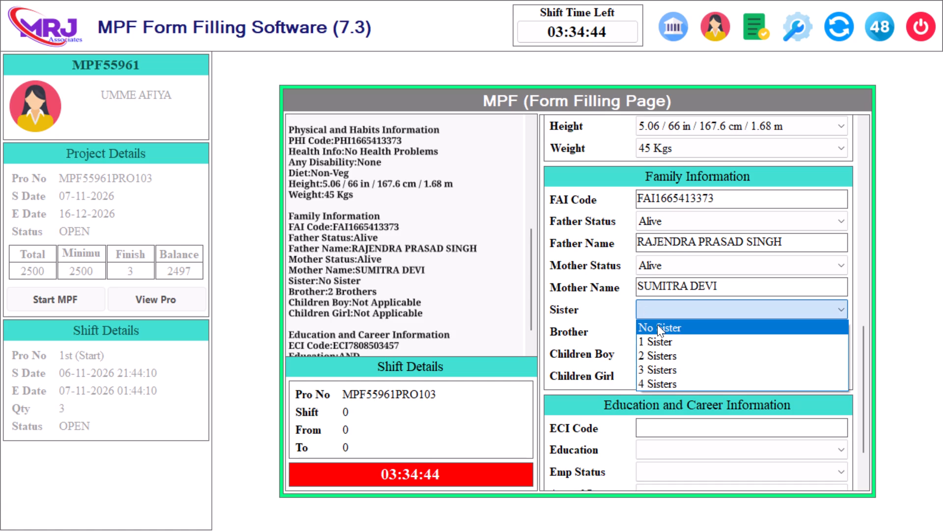
double_click(657, 324)
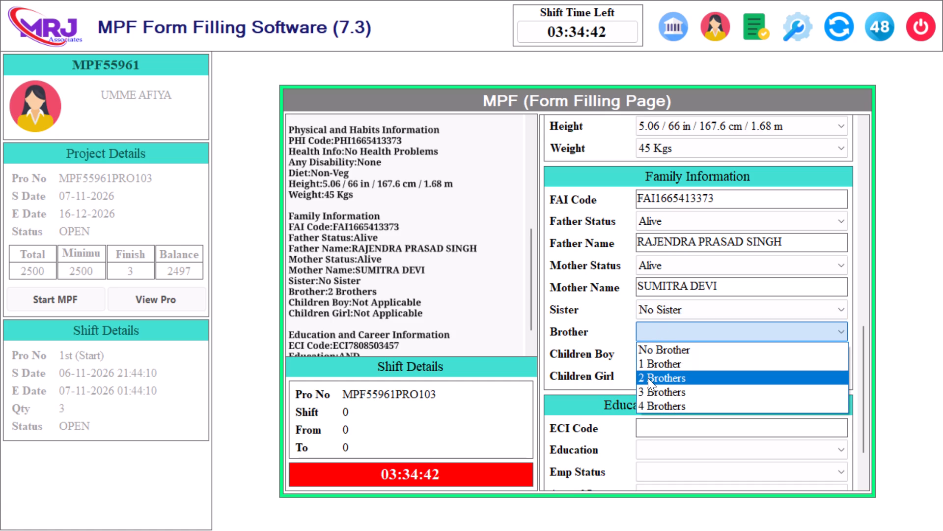
left_click(648, 378)
left_click(648, 378)
Set both Children Boy and Children Girl to Not Applicable in Family Information.
left_click(648, 348)
left_click(648, 348)
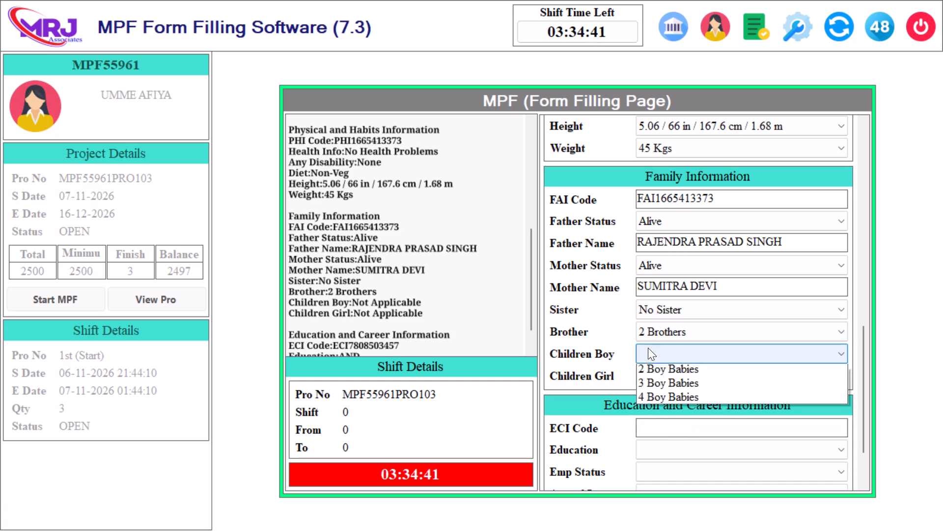
left_click(645, 369)
left_click(645, 369)
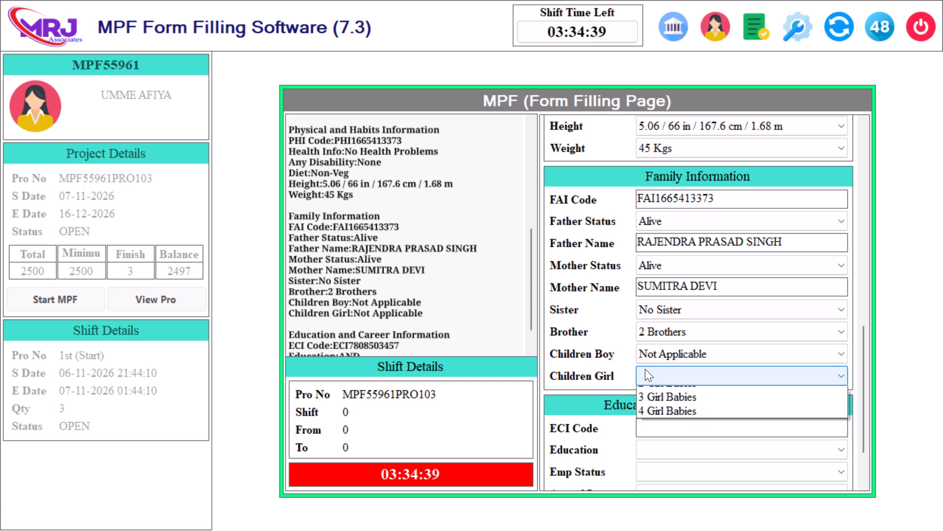
left_click(658, 388)
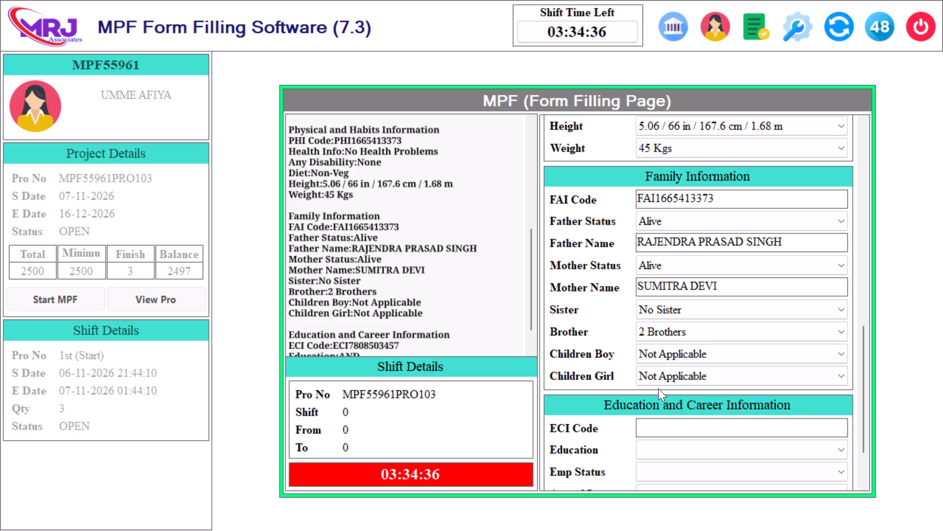
Enter the member record's ECI Code in Education and Career Information.
left_click_drag(526, 339, 536, 345)
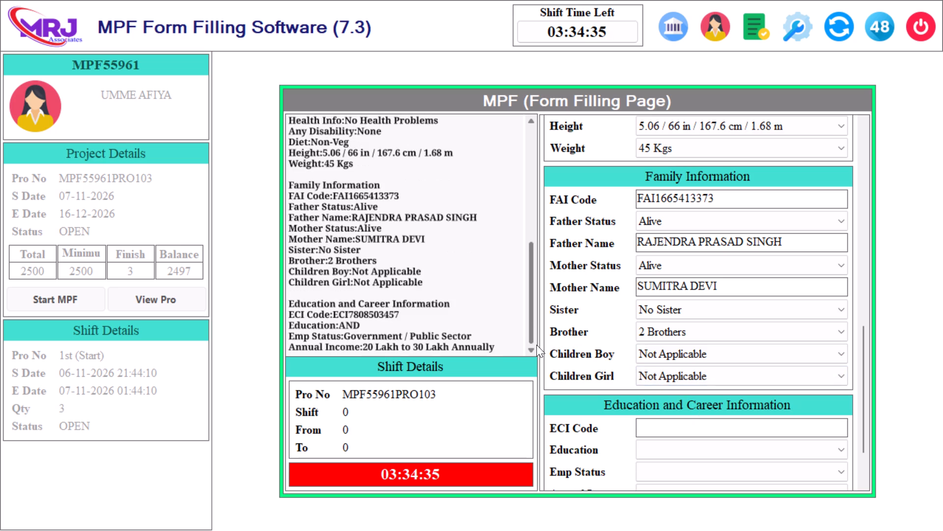
left_click_drag(536, 345, 861, 452)
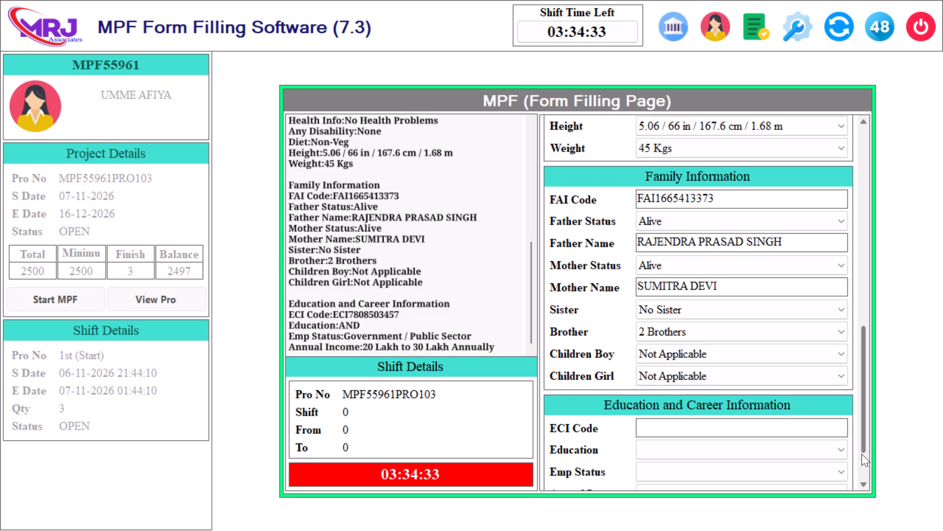
left_click_drag(863, 458, 664, 353)
left_click(664, 353)
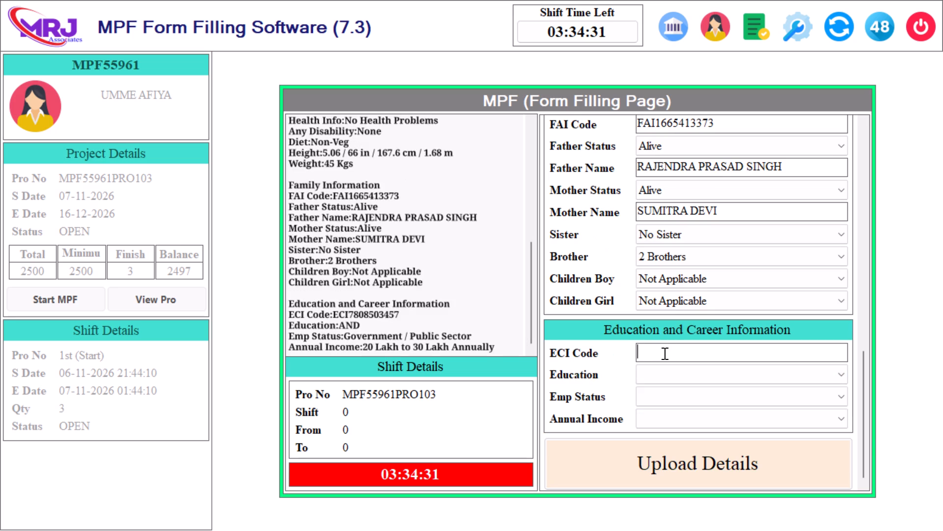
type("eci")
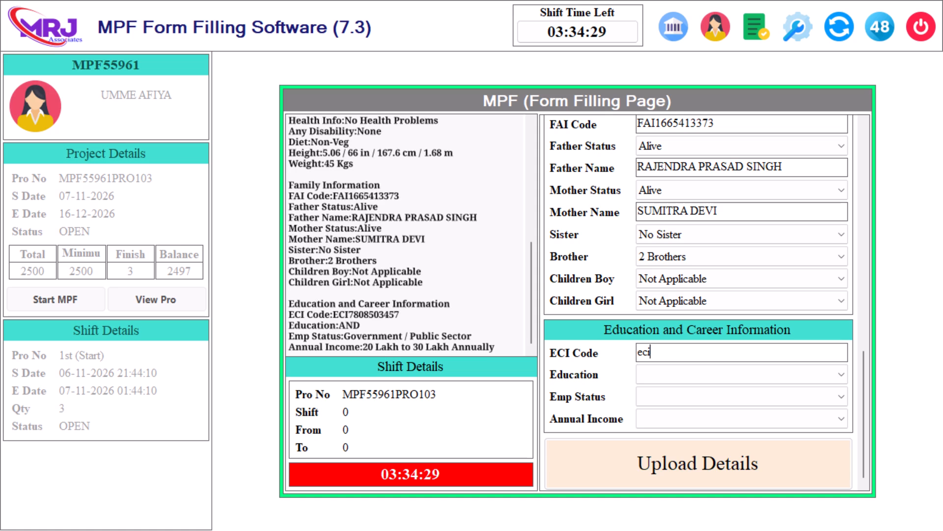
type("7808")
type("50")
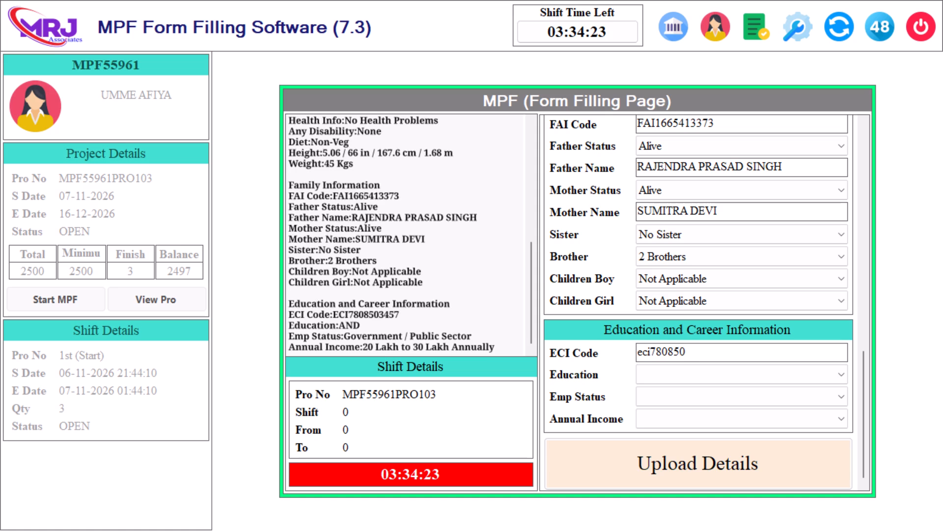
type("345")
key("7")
Set Education to AND in Education and Career Information.
left_click(667, 370)
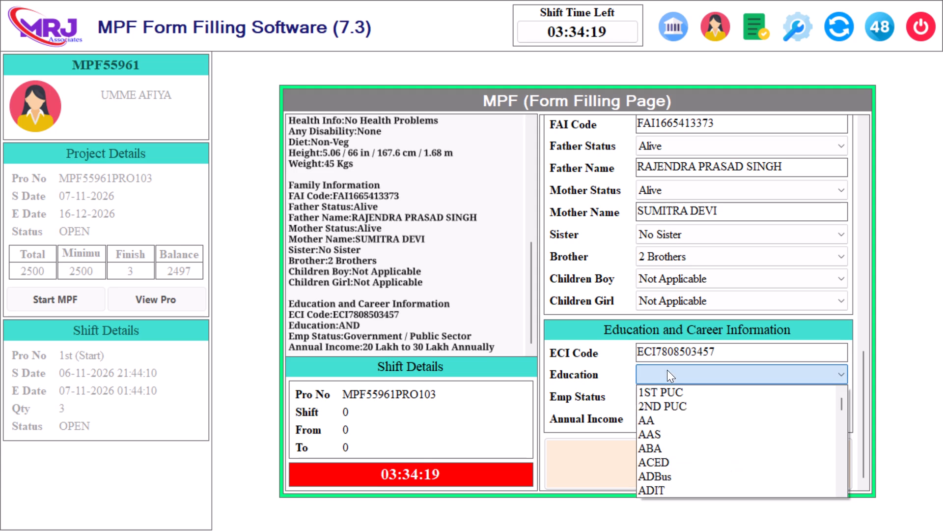
left_click(847, 450)
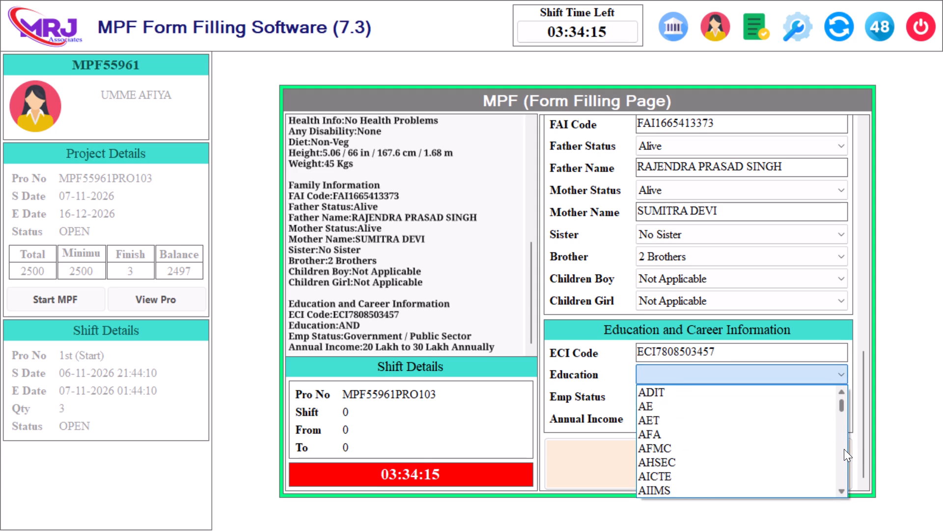
left_click(844, 449)
left_click(769, 464)
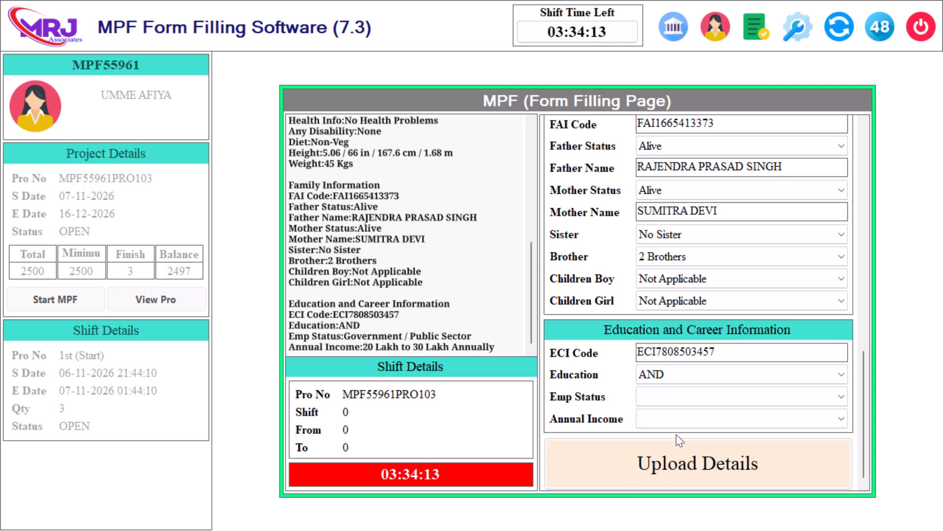
Set Emp Status to Government / Public Sector and Annual Income to 20 Lakh to 30 Lakh Annually.
left_click(674, 395)
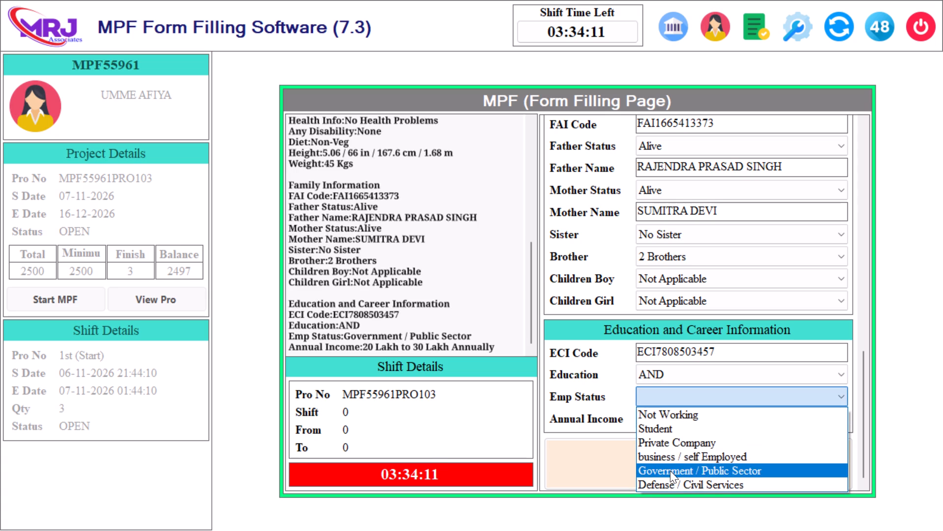
left_click(670, 471)
left_click(666, 420)
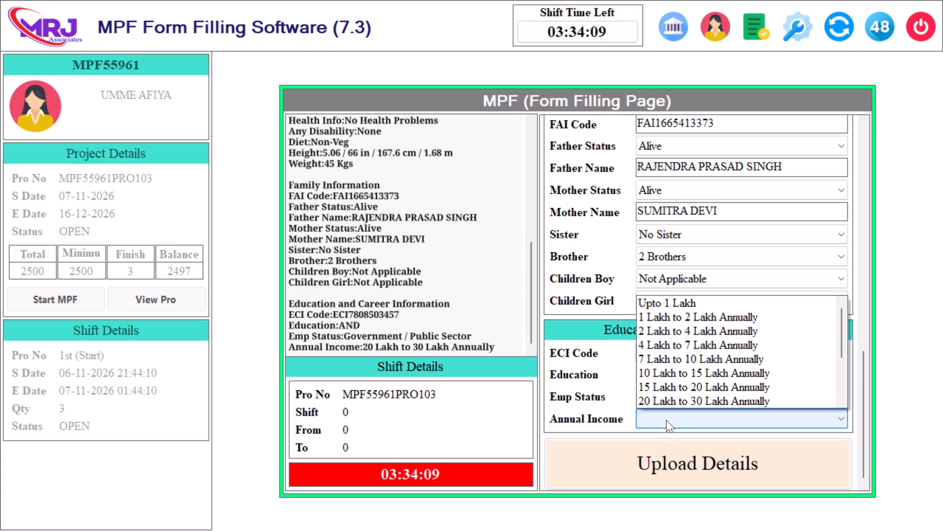
left_click(663, 394)
Upload the completed form details, then save and upload the form's screenshot.
left_click(624, 472)
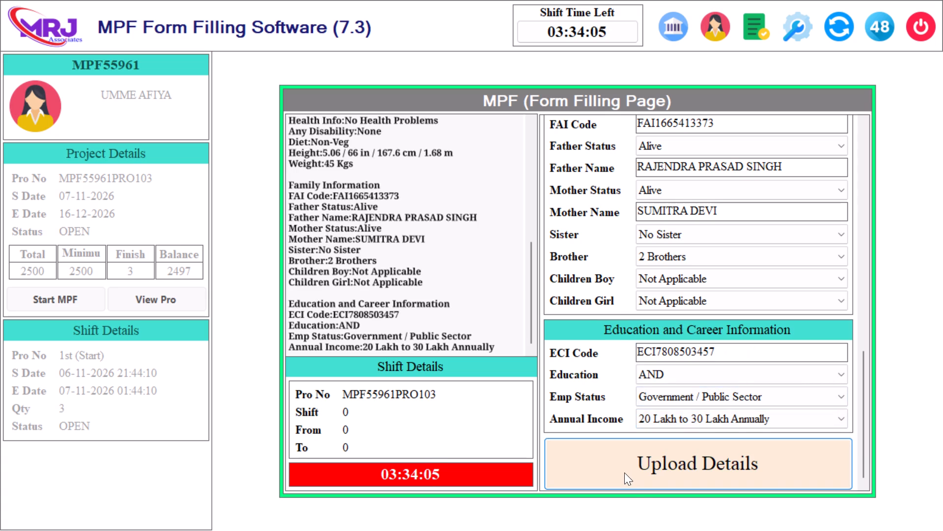
left_click(517, 307)
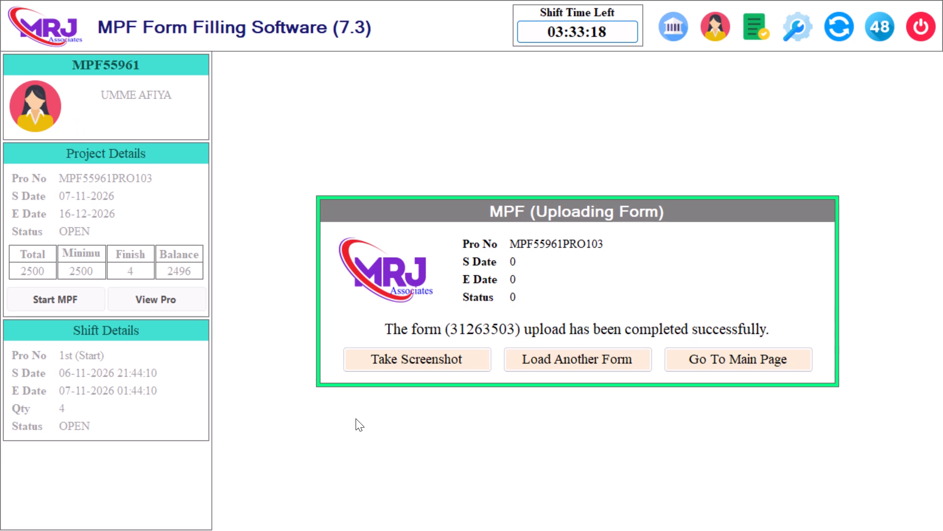
left_click(383, 370)
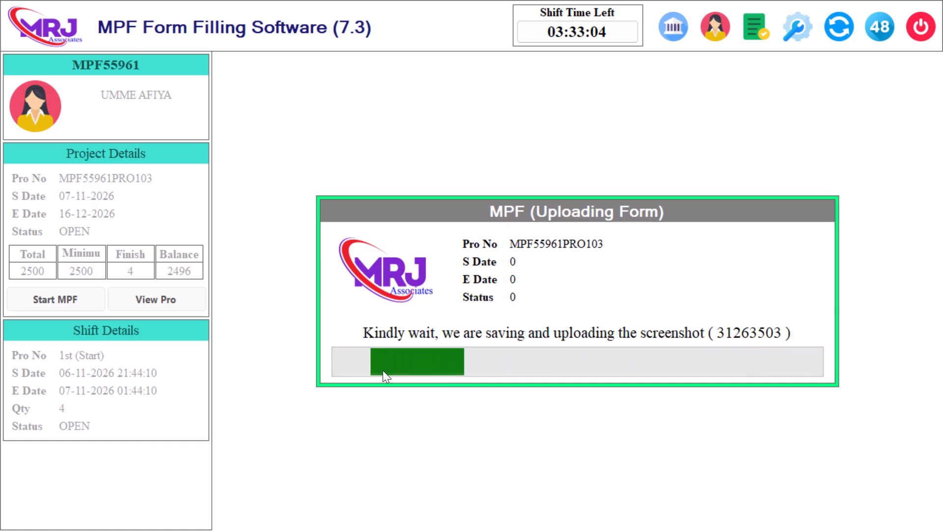
Load another form to continue with the next member record.
left_click(609, 362)
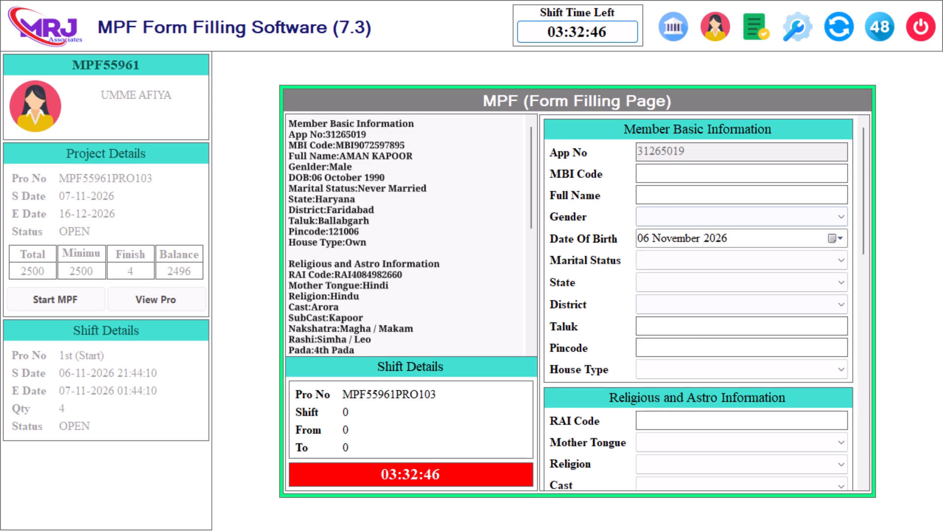
Enter the new member record's MBI Code in Member Basic Information.
left_click(653, 177)
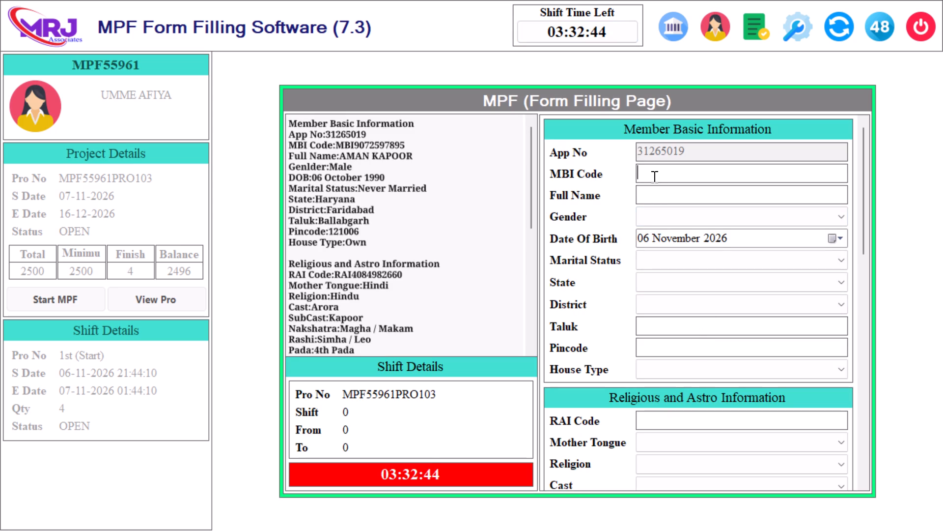
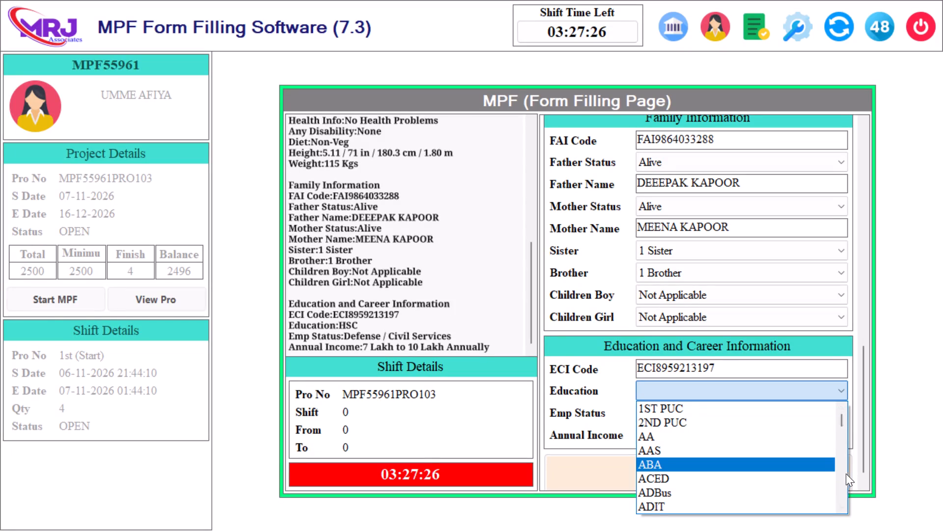
Set Education to HSC in the Education and Career Information section.
left_click(843, 470)
left_click(843, 470)
triple_click(843, 470)
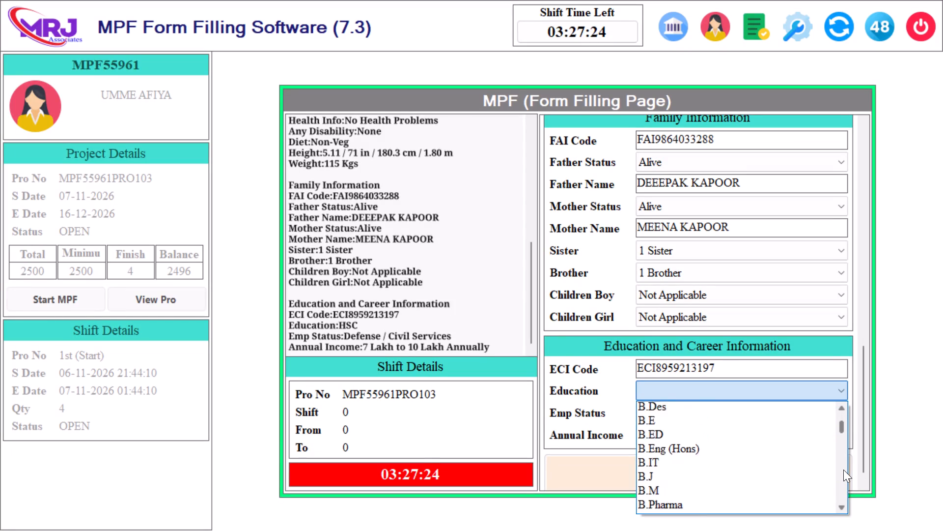
triple_click(843, 470)
double_click(843, 470)
triple_click(843, 470)
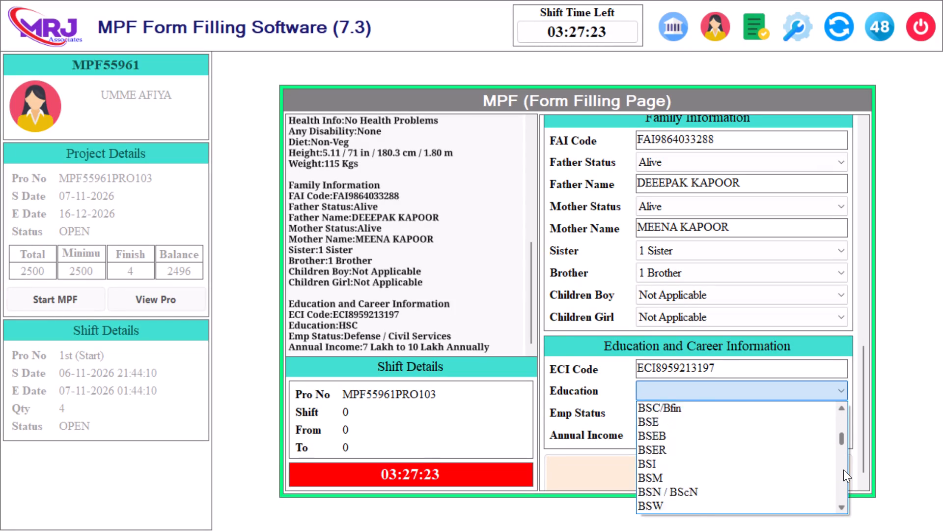
double_click(843, 470)
triple_click(843, 470)
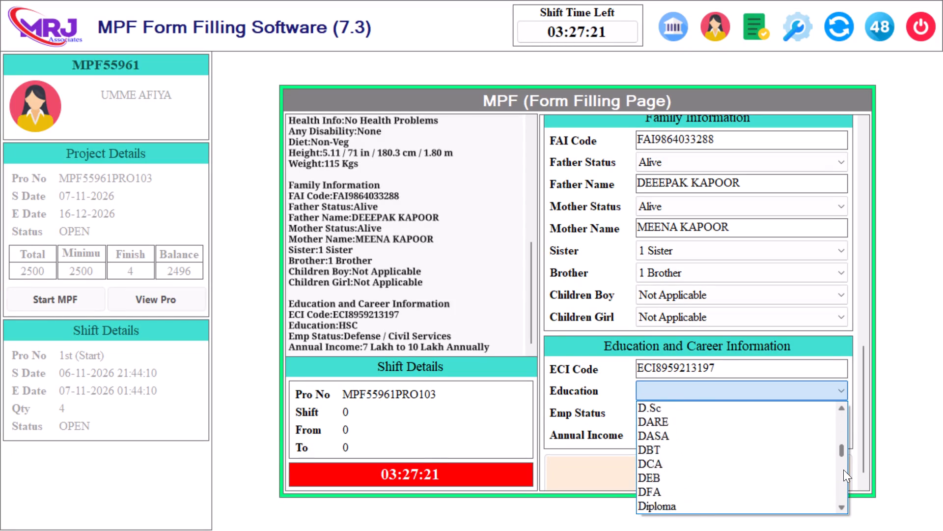
triple_click(843, 470)
left_click(843, 470)
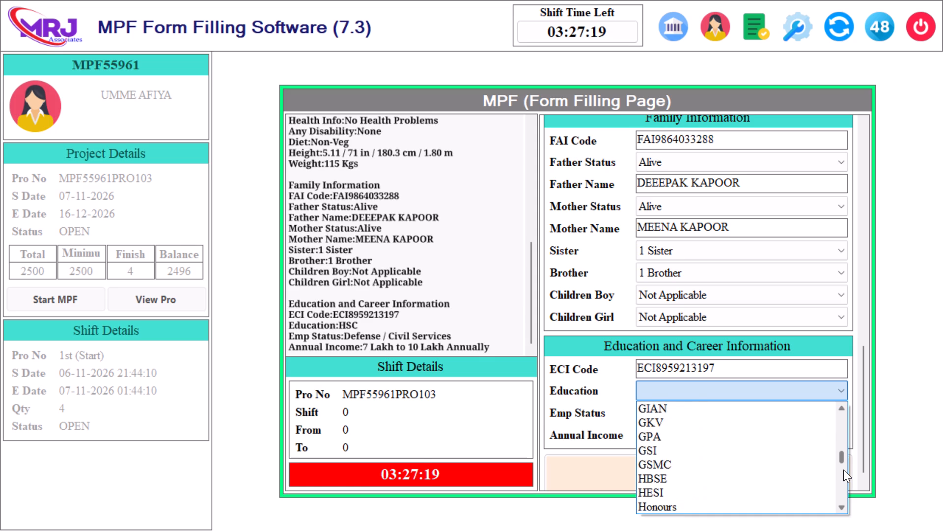
left_click(843, 470)
left_click(734, 446)
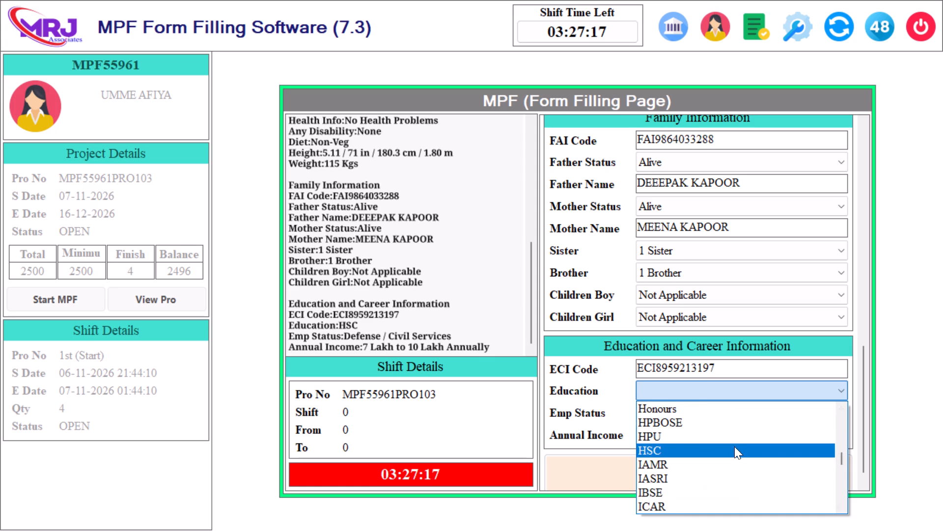
Set Emp Status to Defense / Civil Services and Annual Income to 7 Lakh to 10 Lakh Annually.
left_click(660, 417)
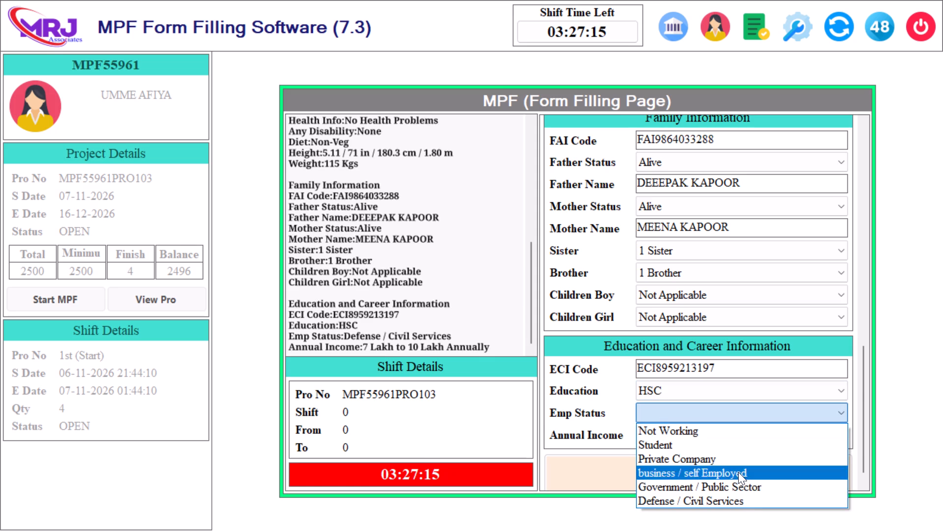
left_click(705, 501)
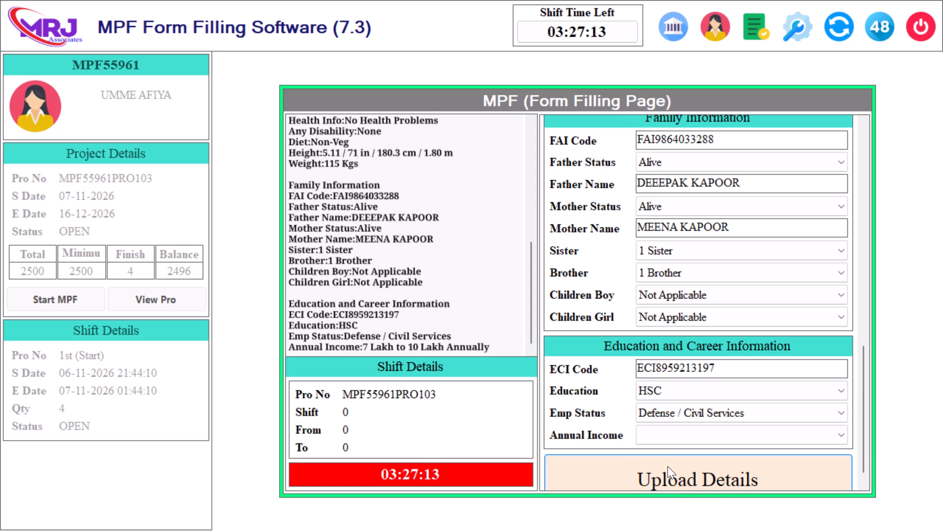
left_click(673, 435)
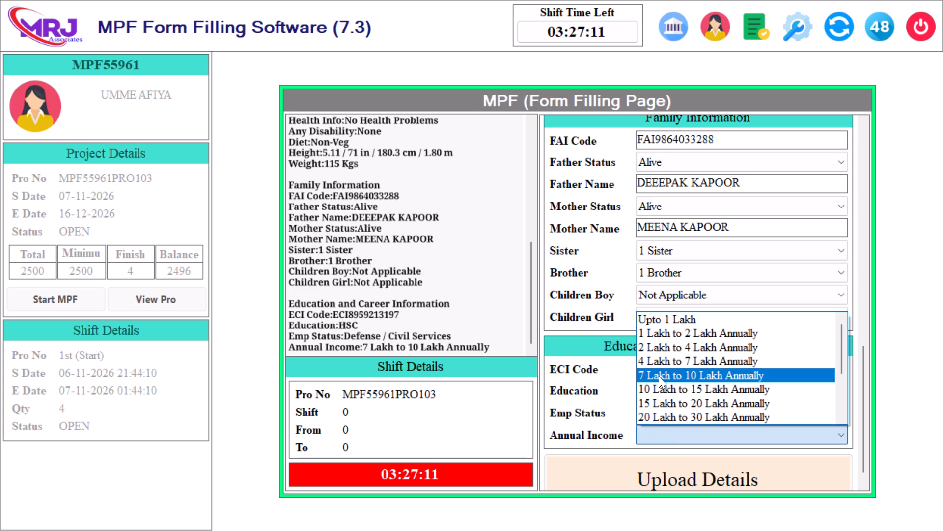
left_click(659, 376)
Upload the completed member profile details to the server.
left_click(611, 478)
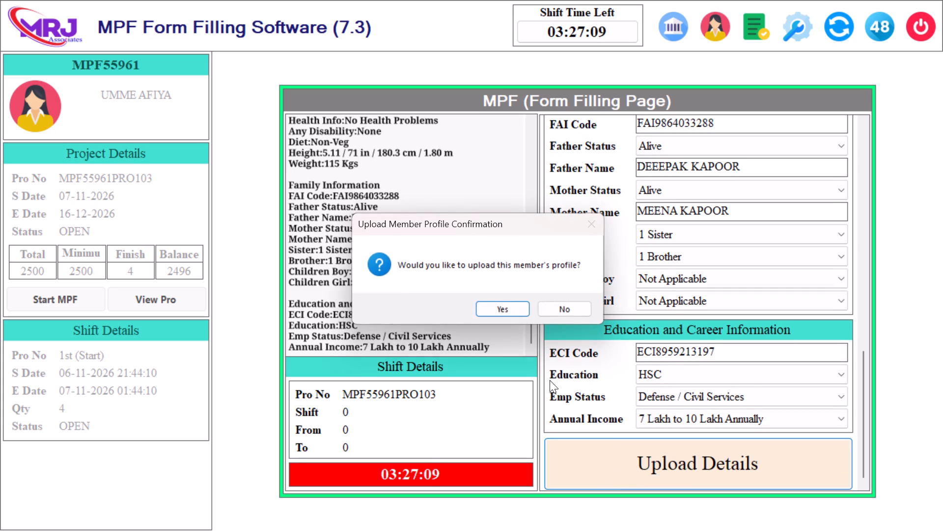
left_click(496, 303)
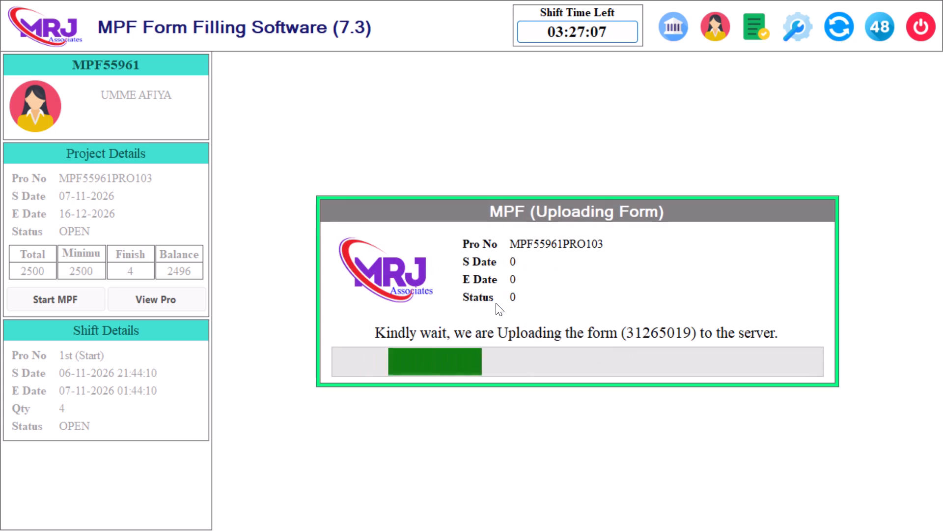
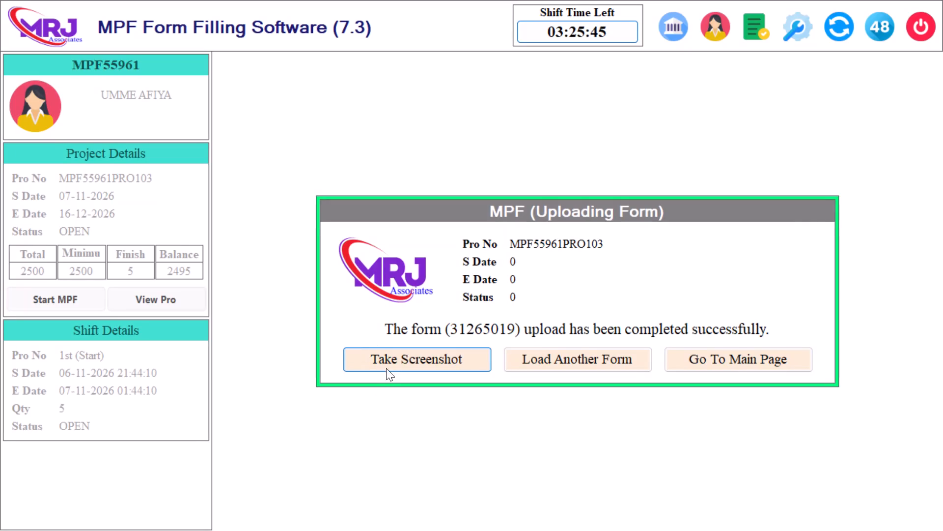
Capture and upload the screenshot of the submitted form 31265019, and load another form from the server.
left_click(388, 357)
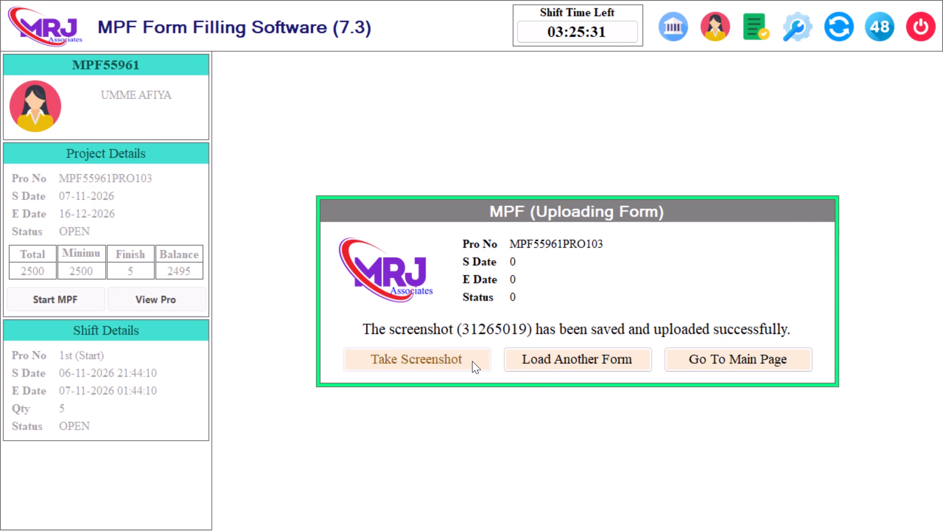
left_click(536, 364)
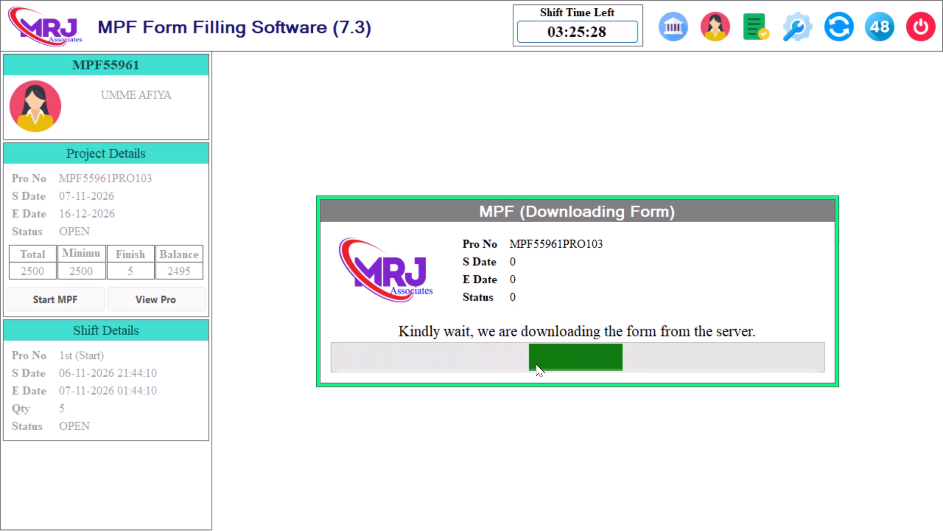
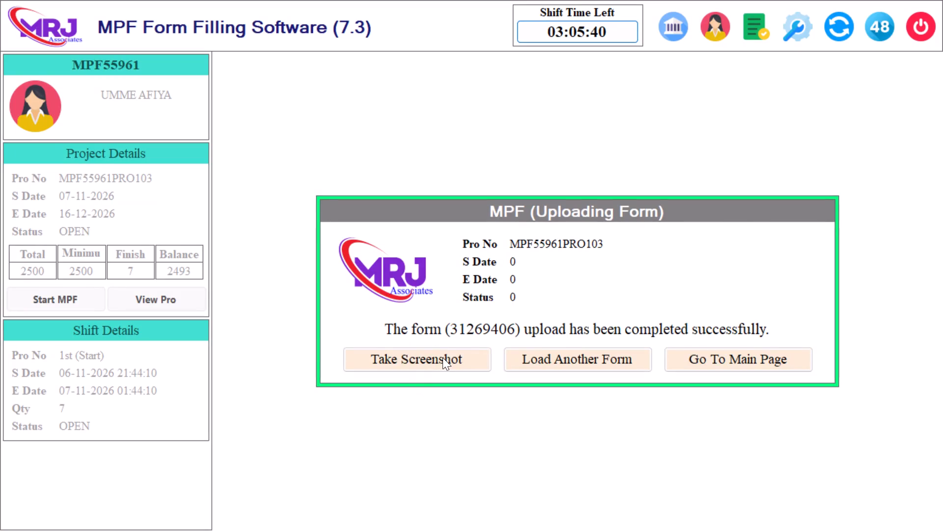
left_click(443, 357)
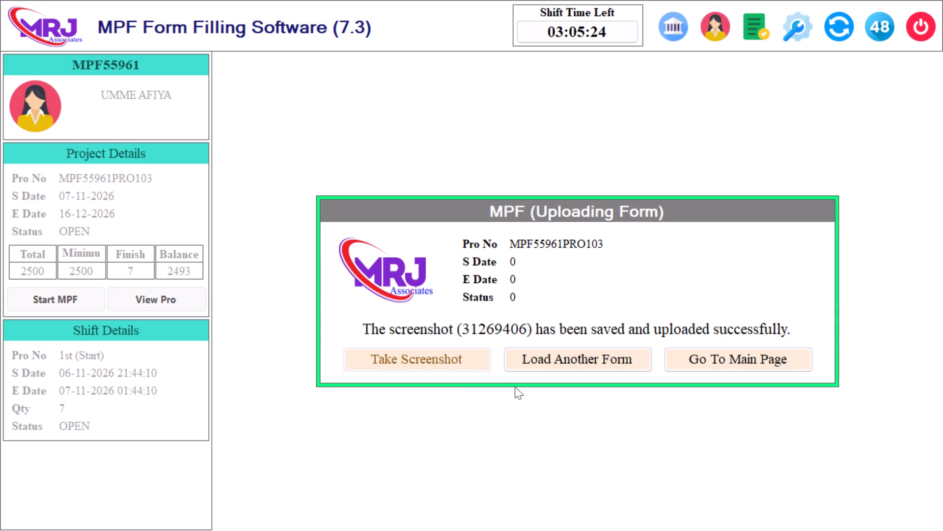
Load another blank form for the next member record.
left_click(546, 354)
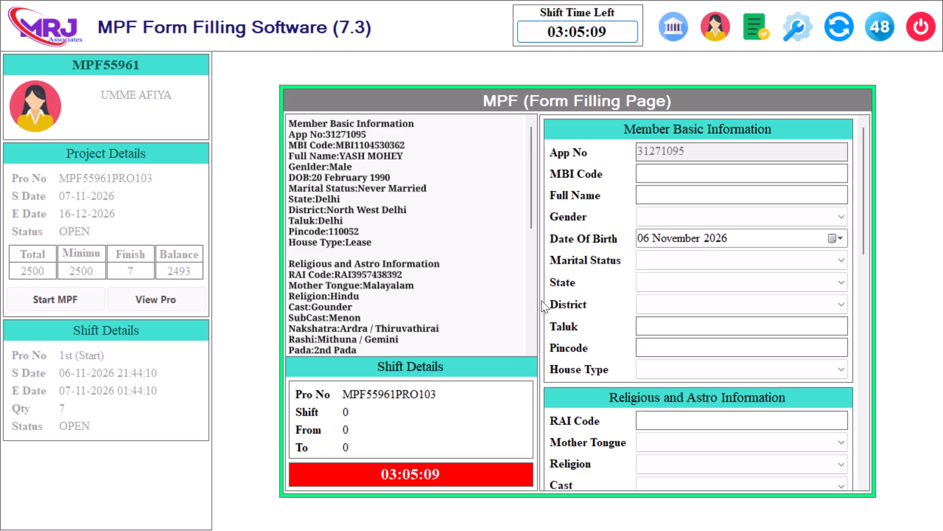
Fill in the MBI Code and Full Name in Member Basic Information from the displayed record.
left_click(668, 178)
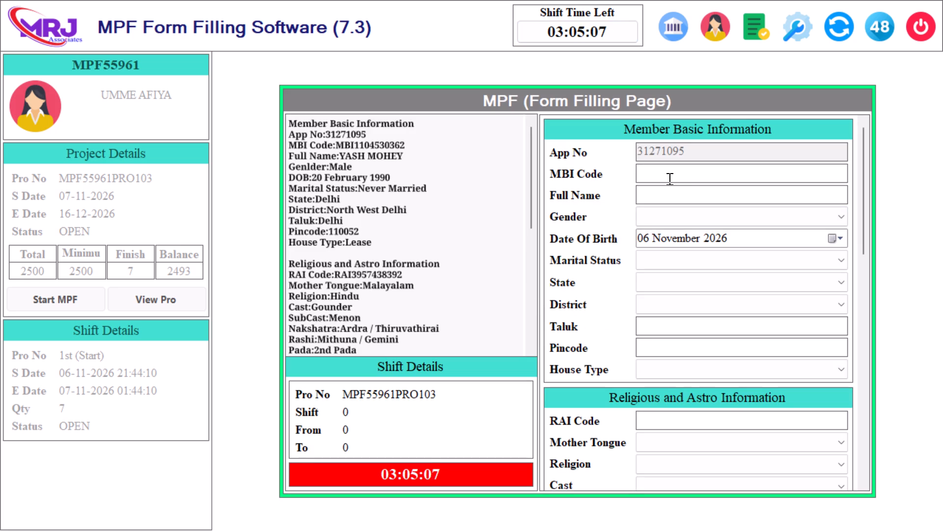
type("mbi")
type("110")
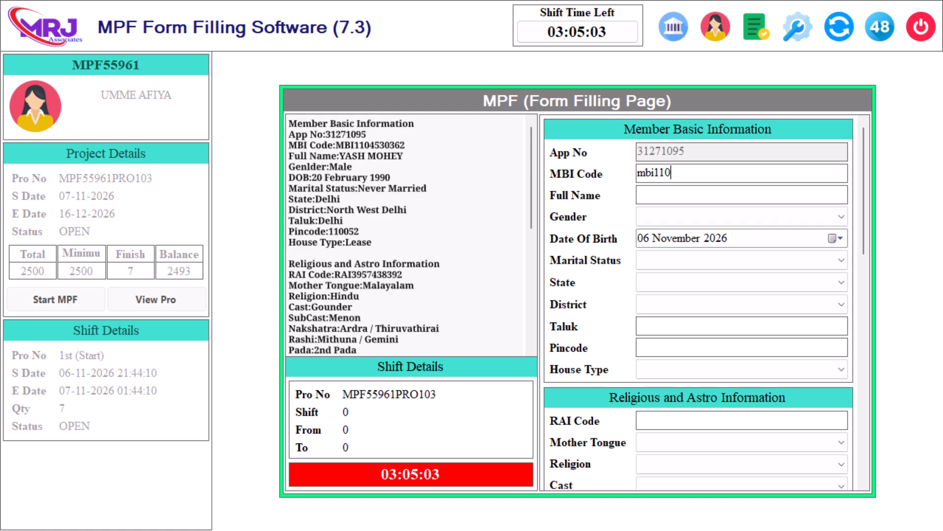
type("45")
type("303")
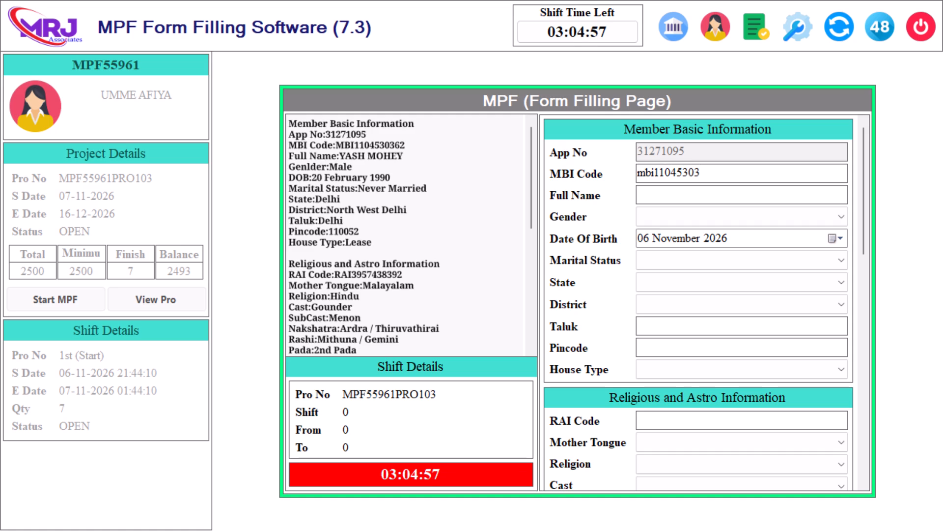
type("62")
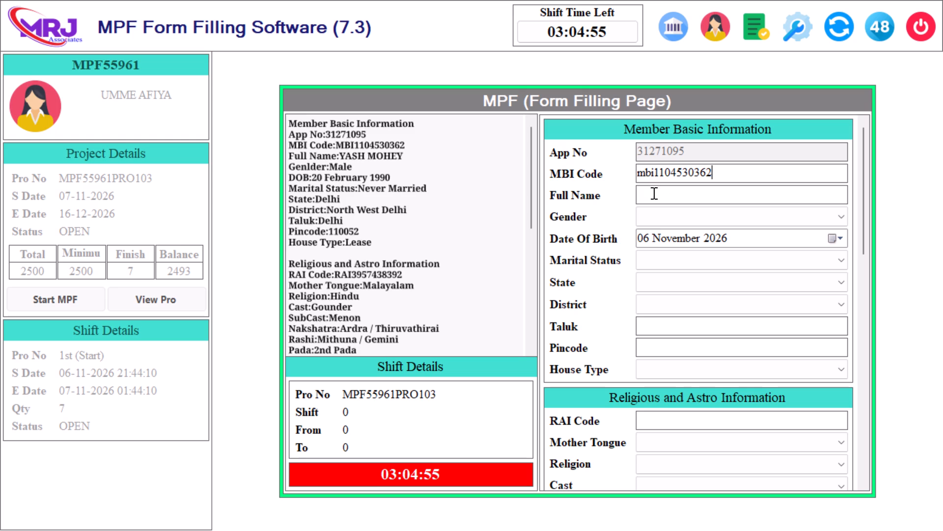
left_click(651, 199)
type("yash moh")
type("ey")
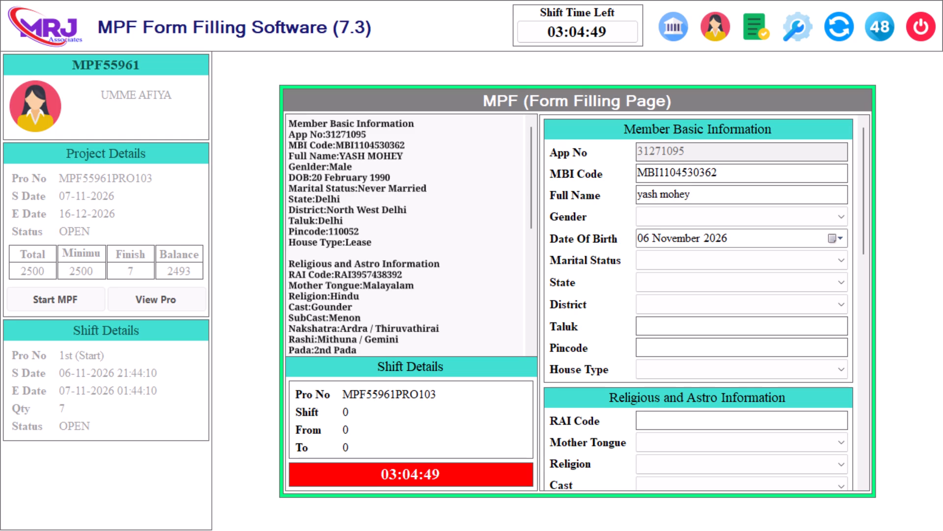
Set Gender to Male and fill in the Date Of Birth from the displayed record.
left_click(656, 215)
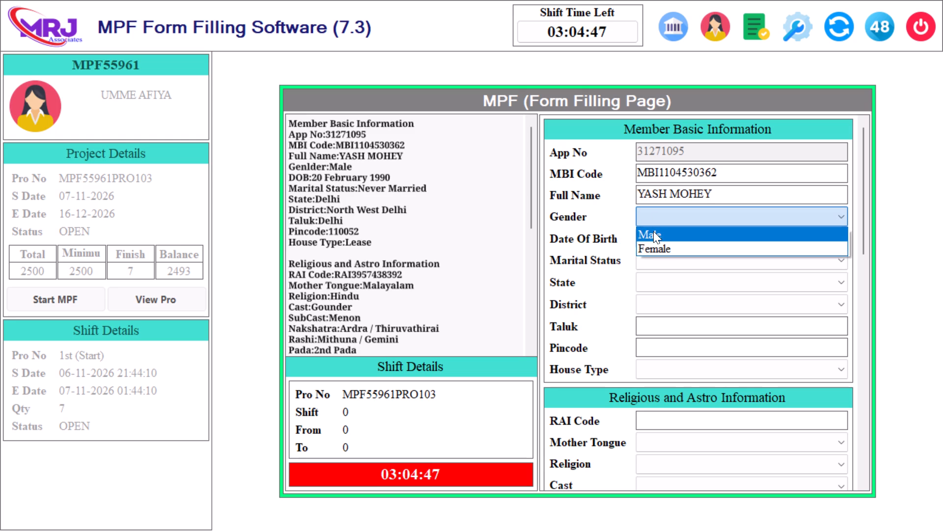
left_click(653, 231)
left_click(720, 236)
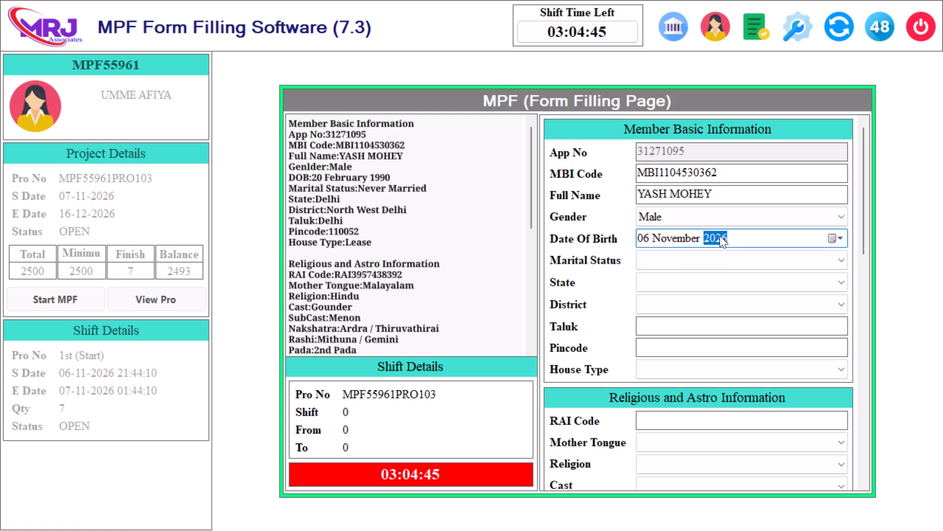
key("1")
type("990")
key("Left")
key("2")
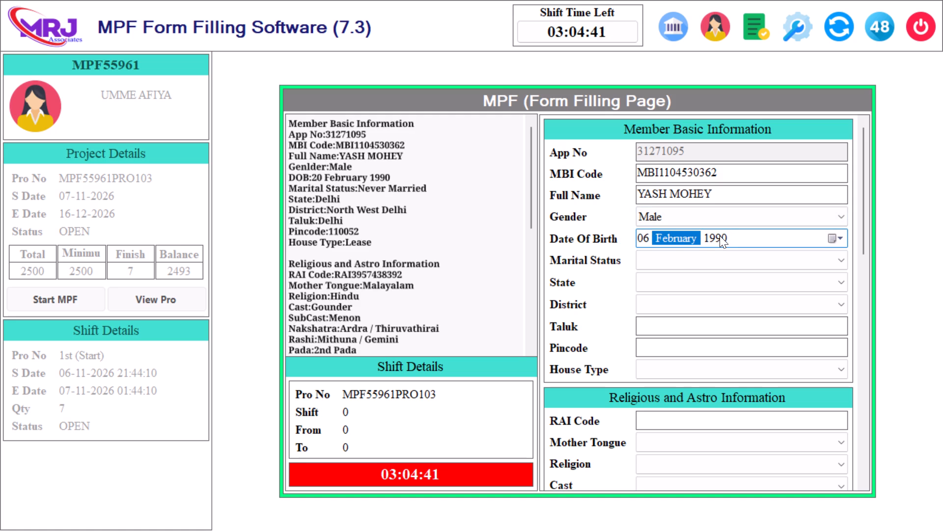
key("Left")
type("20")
Set Marital Status to Never Married and State to Delhi in Member Basic Information.
left_click(700, 262)
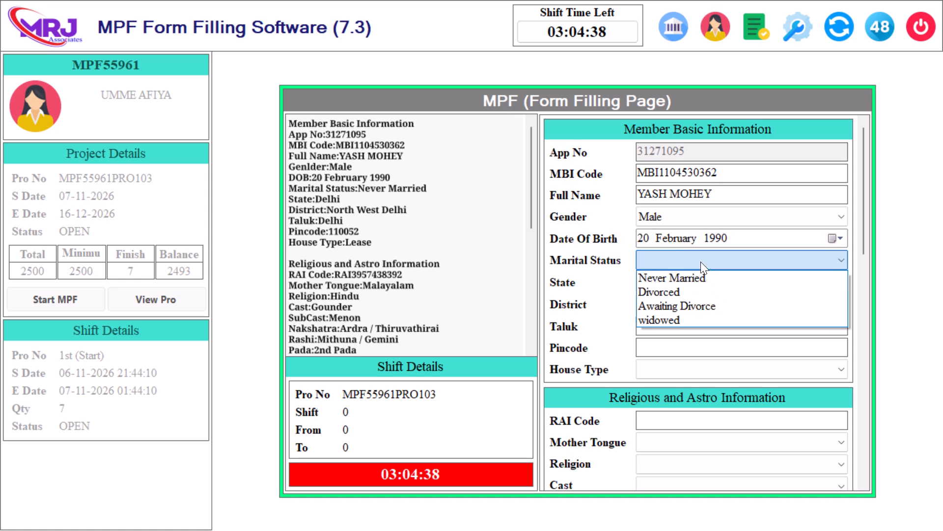
left_click(692, 278)
left_click(692, 278)
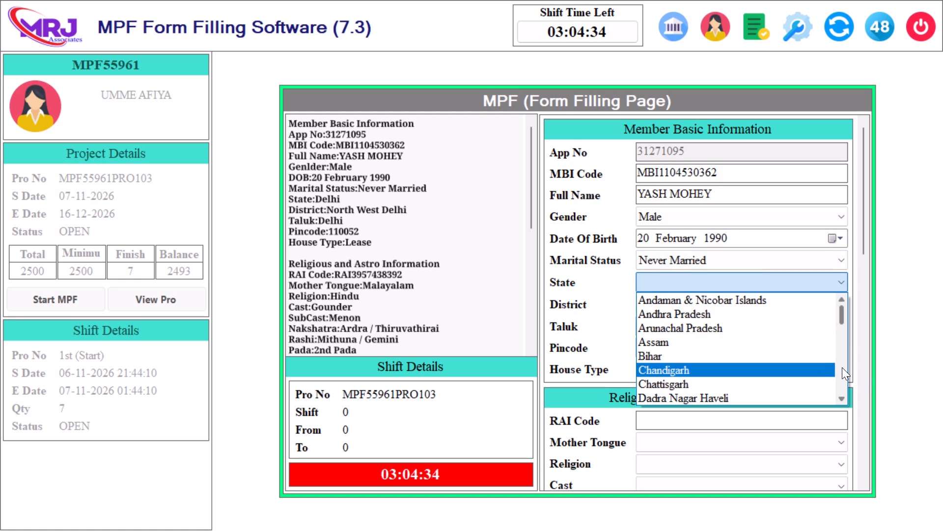
left_click(842, 368)
left_click(692, 329)
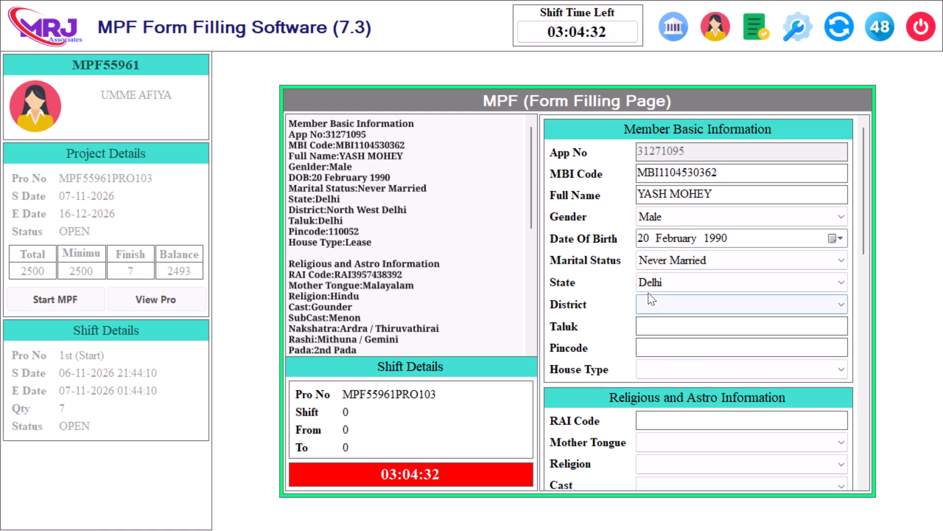
Set the member's District to North West Delhi in Member Basic Information.
left_click(652, 306)
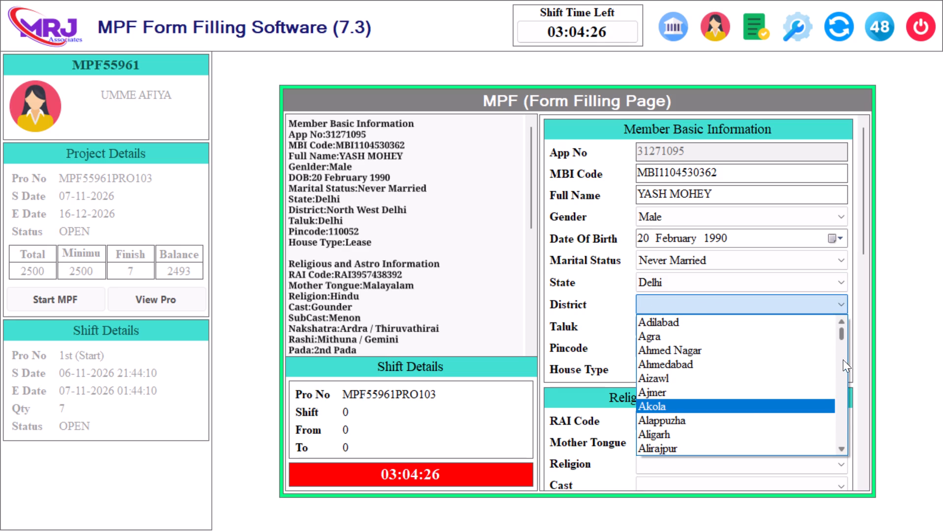
left_click(845, 335)
left_click_drag(845, 335, 852, 359)
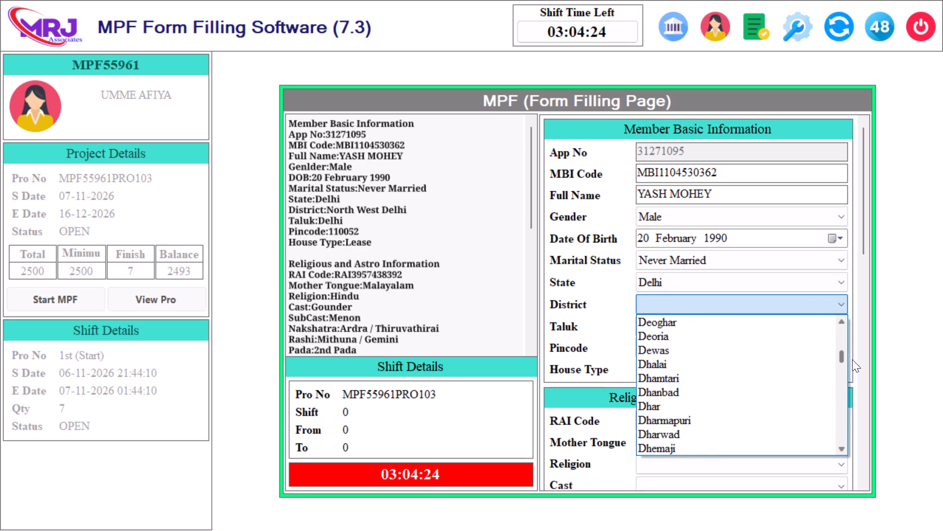
left_click_drag(852, 359, 860, 385)
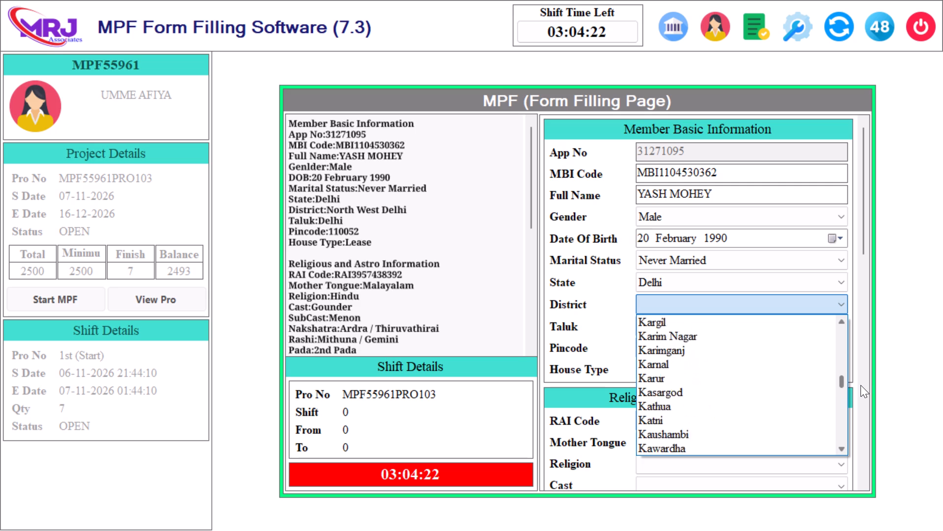
left_click_drag(860, 385, 861, 401)
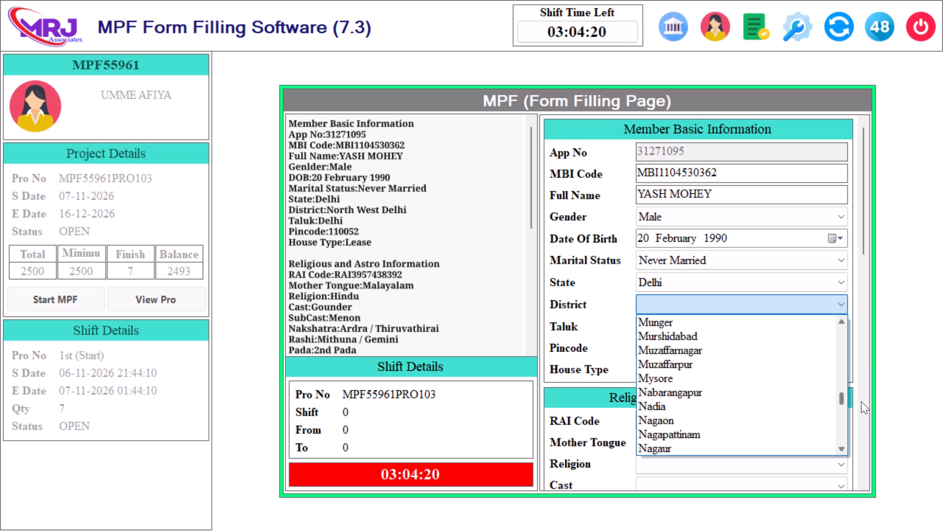
left_click_drag(861, 401, 859, 403)
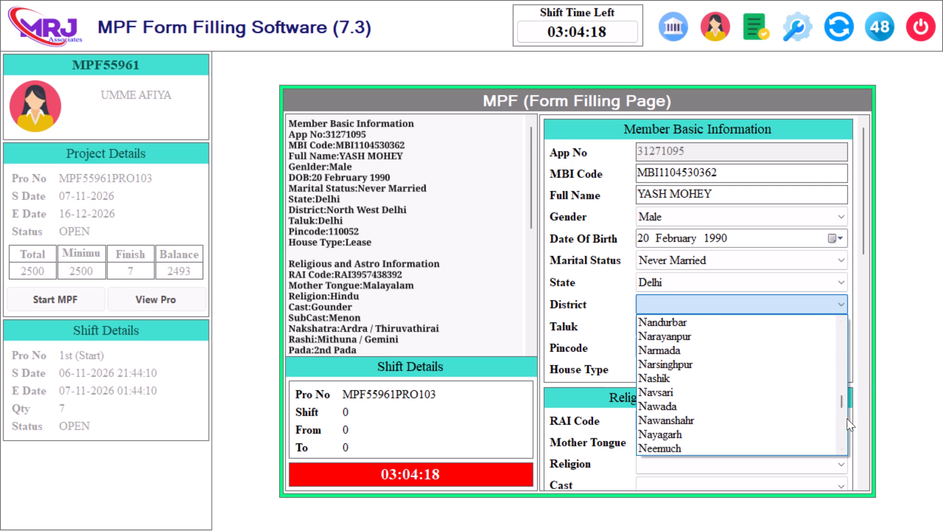
left_click(843, 426)
left_click(843, 426)
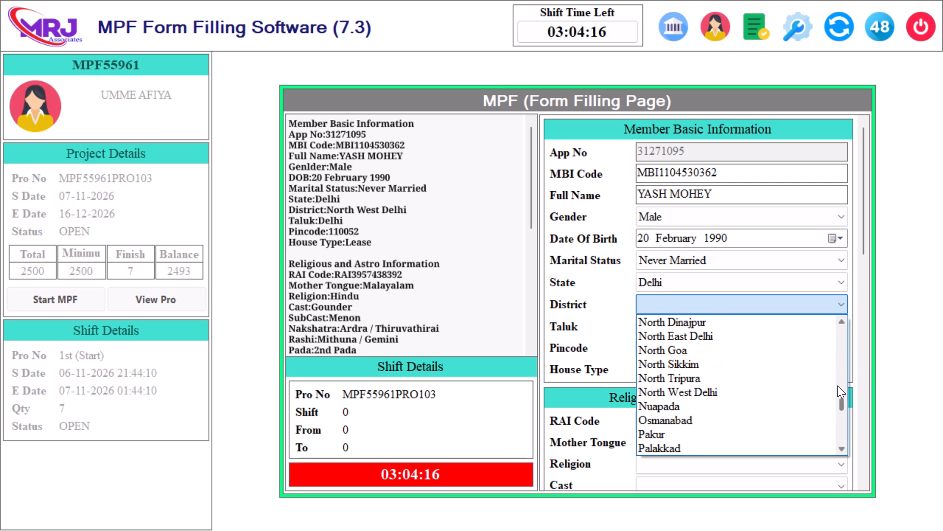
left_click(787, 392)
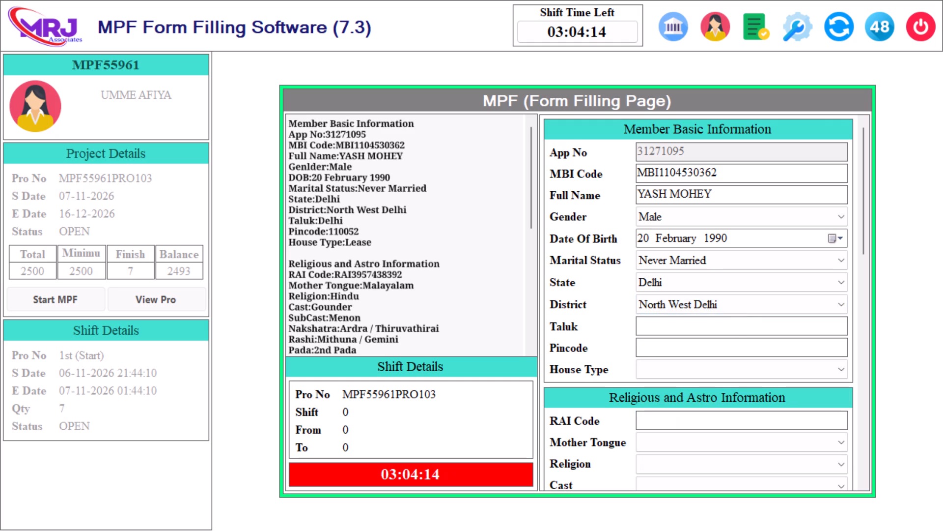
Enter Delhi as the Taluk and fill in the Pincode from the displayed record.
left_click(731, 331)
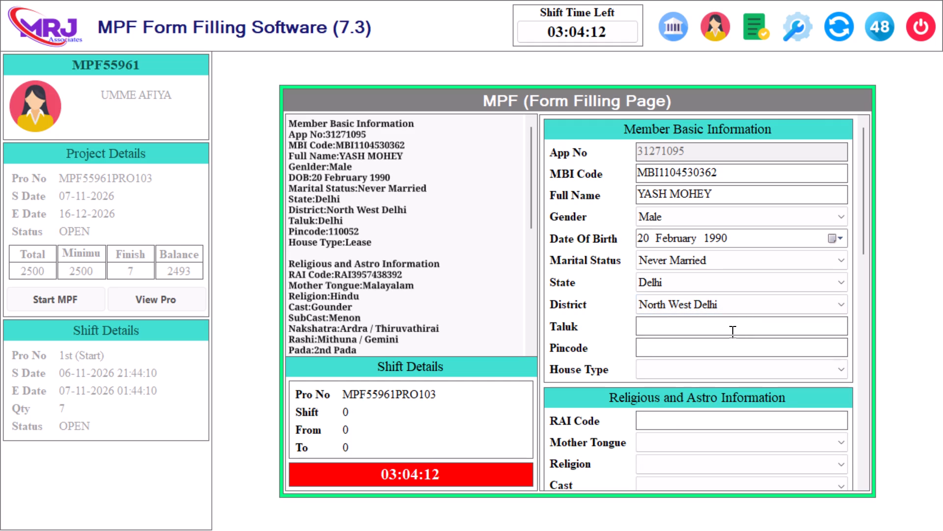
left_click(731, 331)
left_click(727, 327)
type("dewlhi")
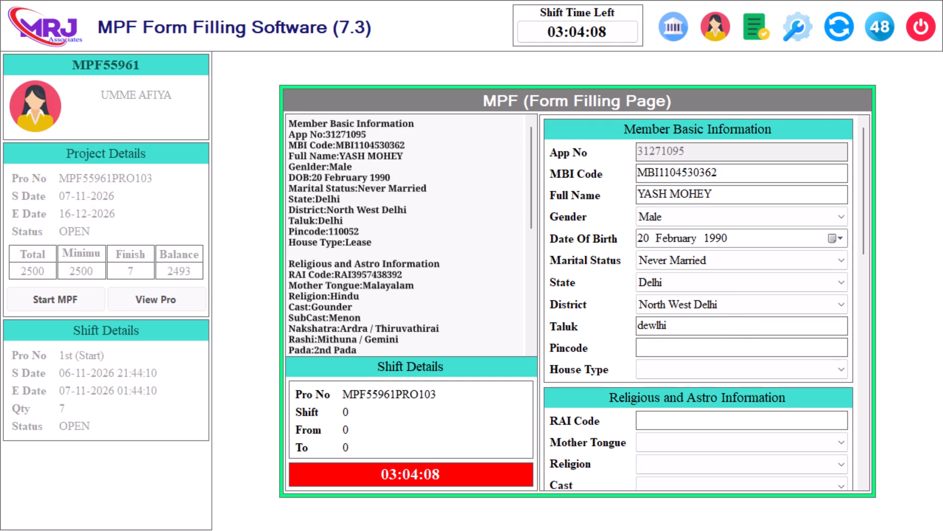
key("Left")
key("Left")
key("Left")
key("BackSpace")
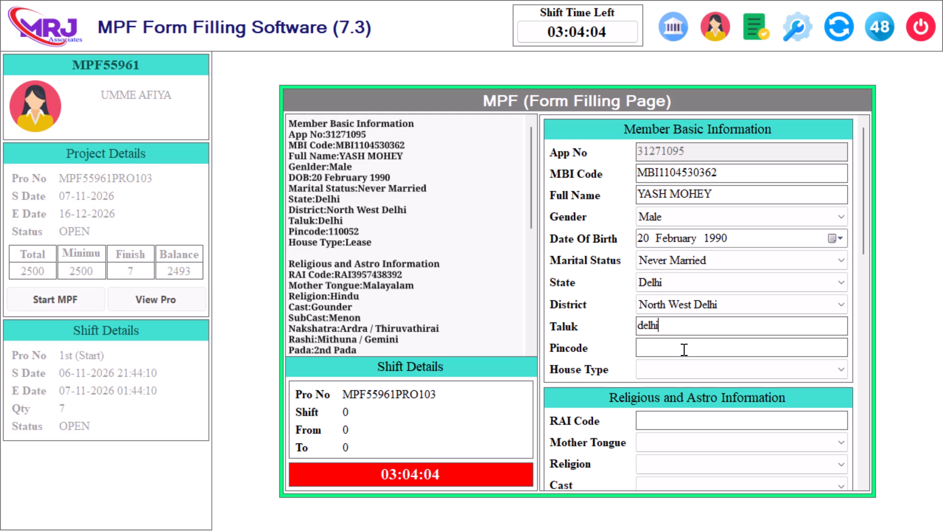
left_click(683, 349)
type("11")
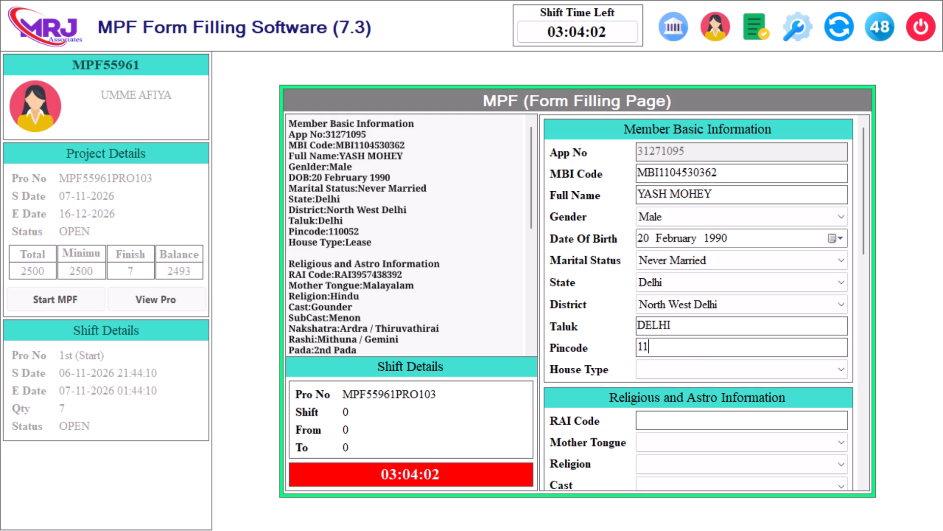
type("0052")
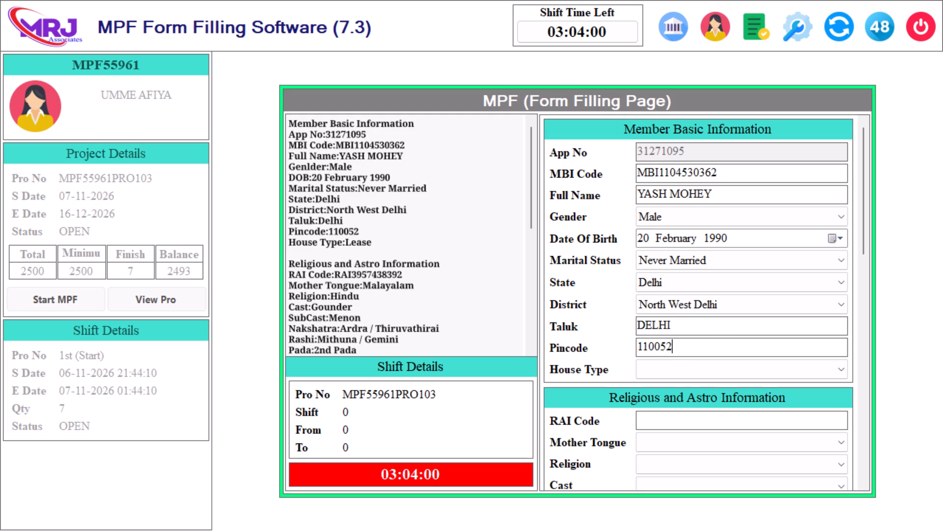
Set House Type to Lease in Member Basic Information.
left_click(674, 369)
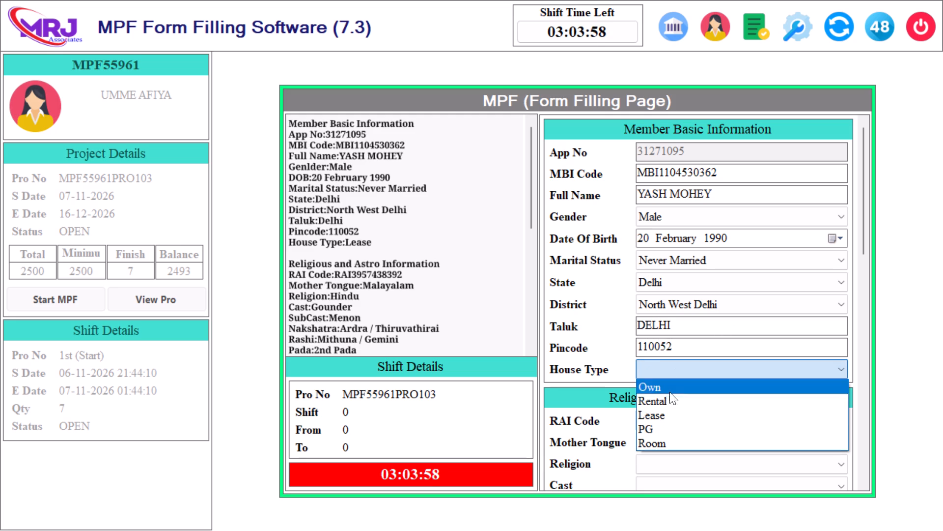
left_click(663, 411)
Choose Lease as the House Type in Member Basic Information.
left_click(663, 411)
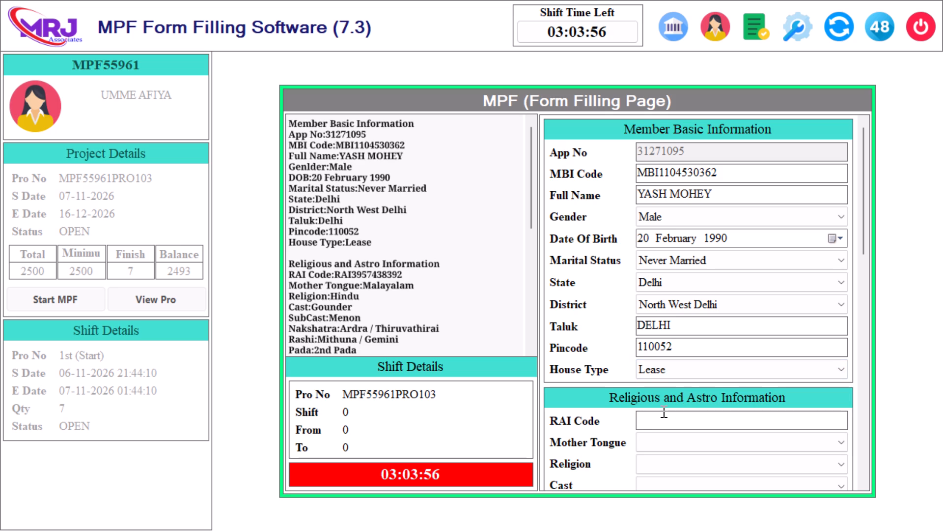
Enter the member's RAI Code from the displayed record in Religious and Astro Information.
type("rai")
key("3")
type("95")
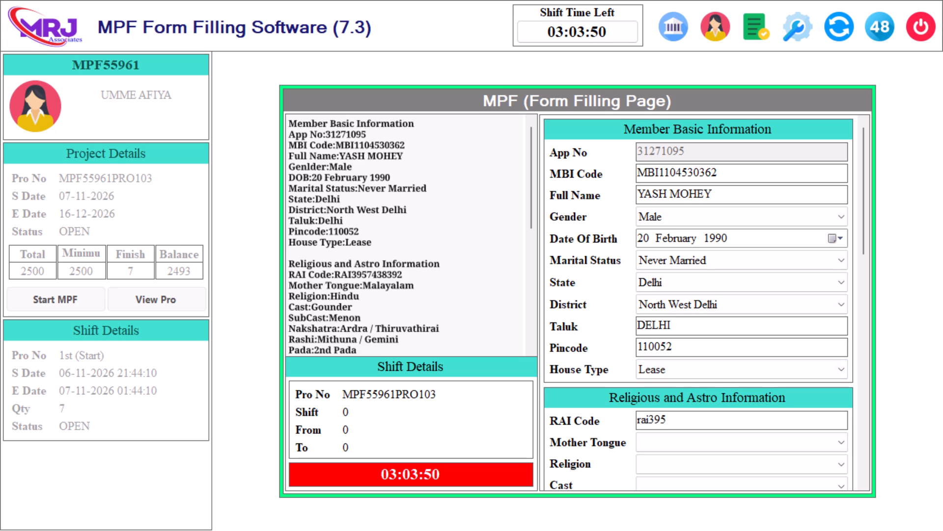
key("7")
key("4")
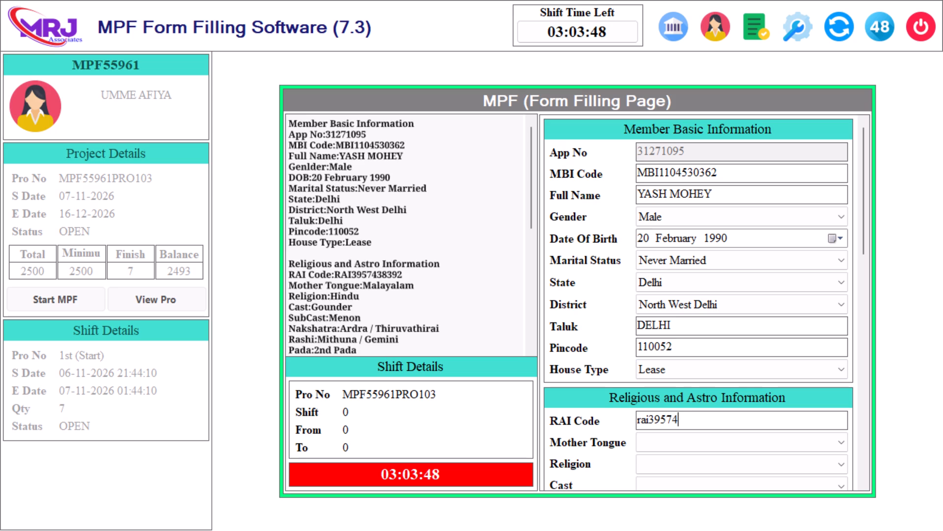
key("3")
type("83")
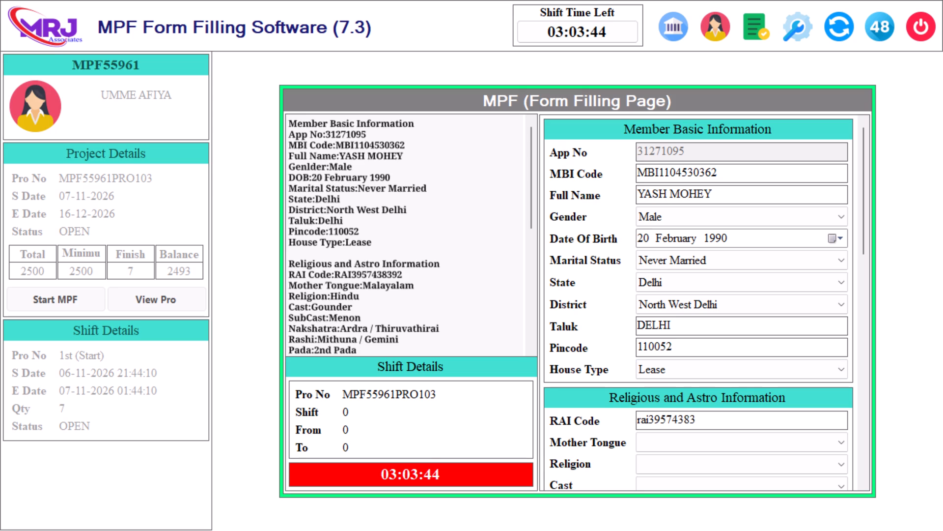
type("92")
Set Mother Tongue to Malayalam and Religion to Hindu in Religious and Astro Information.
left_click(651, 442)
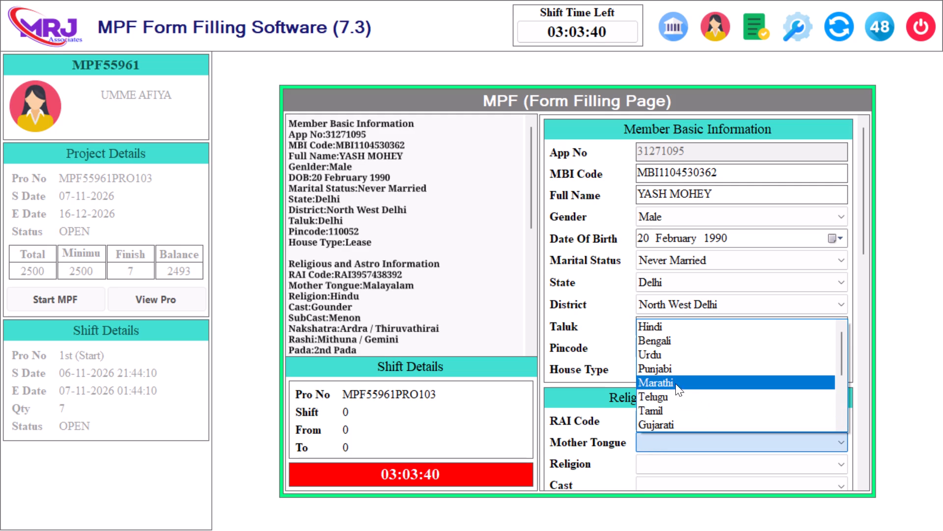
left_click(845, 409)
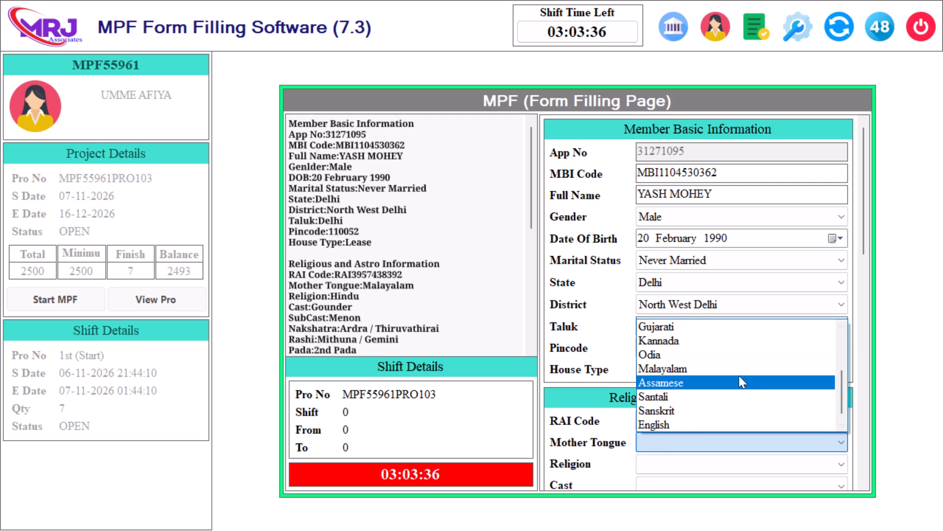
left_click(737, 372)
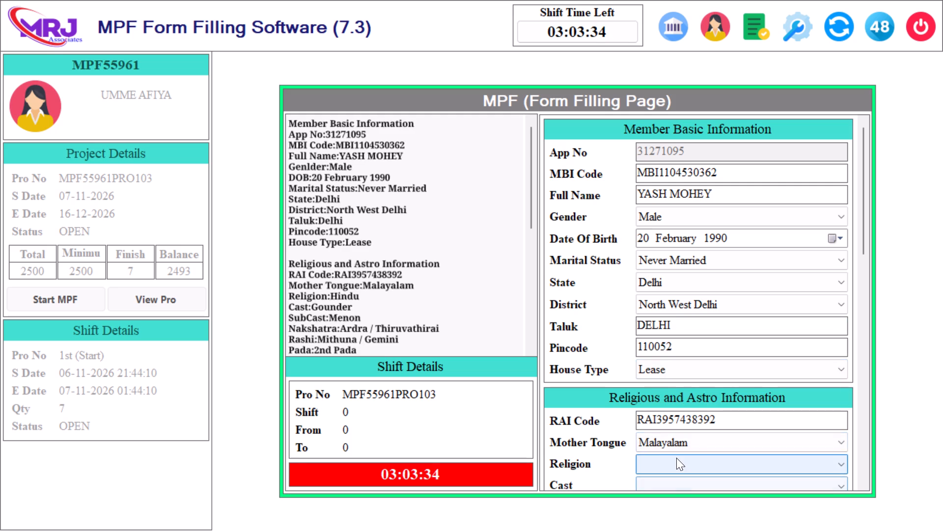
left_click(676, 458)
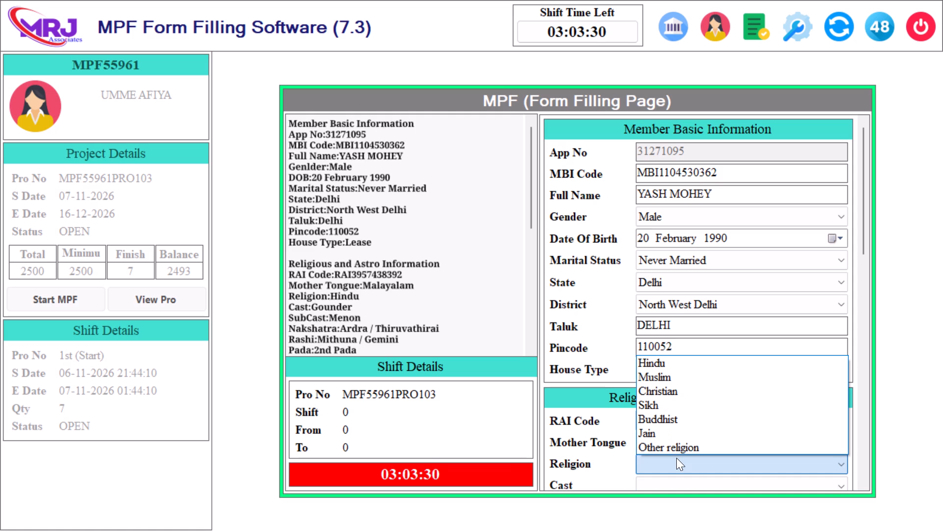
left_click(674, 360)
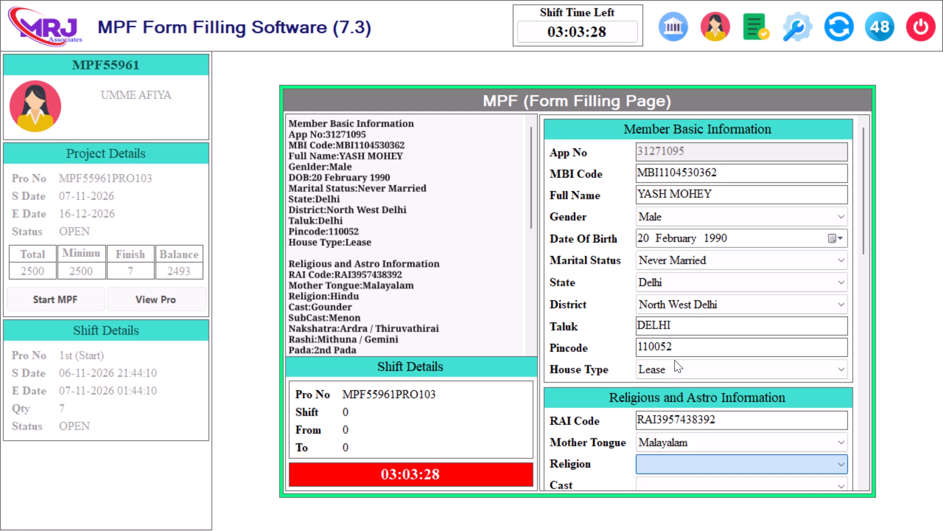
Set Cast to Gounder in Religious and Astro Information.
left_click(862, 220)
left_click_drag(862, 220, 866, 242)
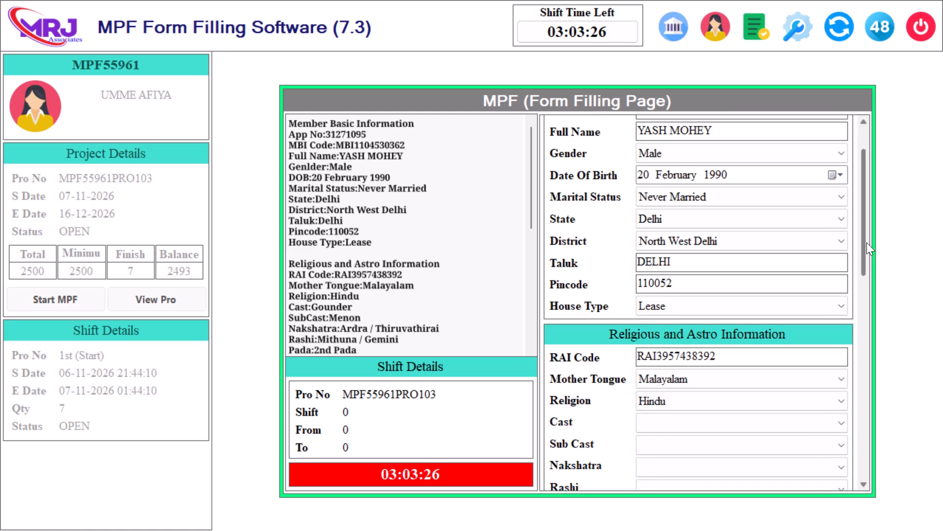
left_click_drag(866, 242, 880, 298)
left_click(710, 261)
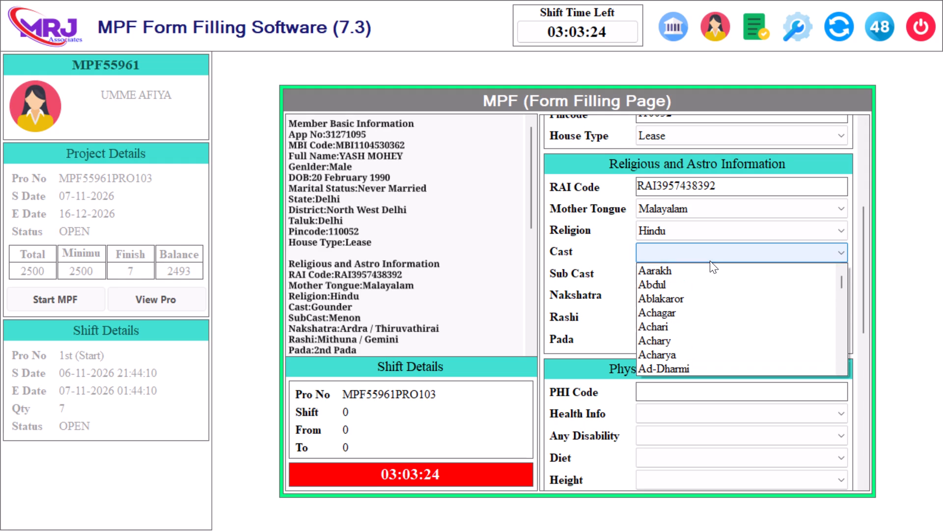
left_click(841, 284)
left_click_drag(841, 284, 847, 301)
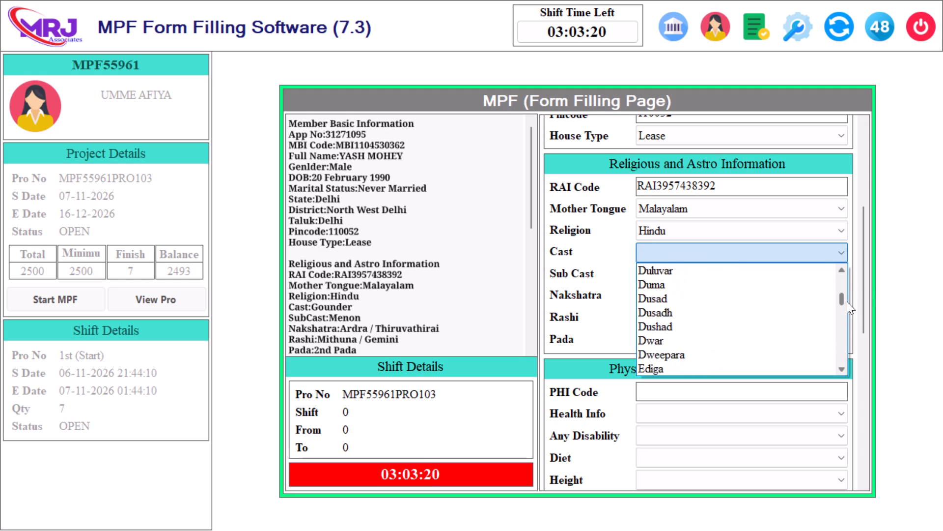
left_click_drag(847, 301, 847, 303)
left_click(843, 329)
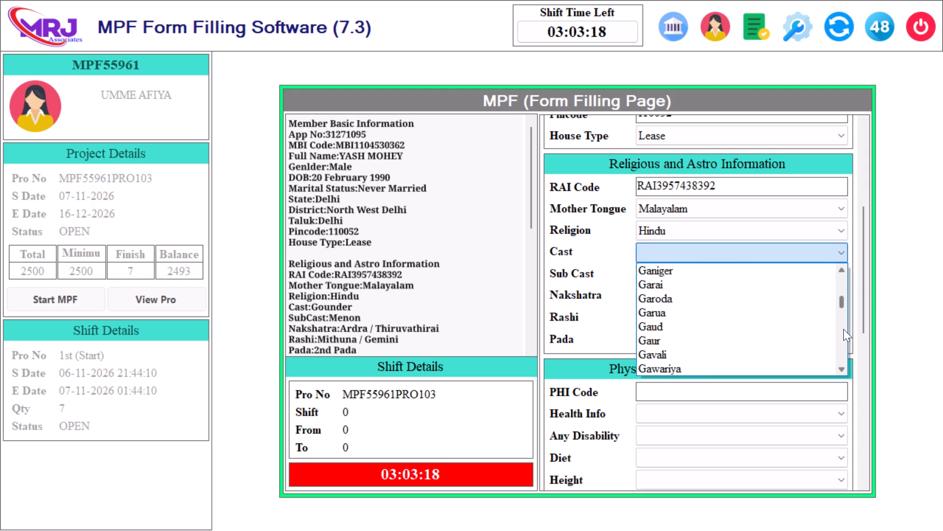
left_click(843, 329)
left_click(843, 329)
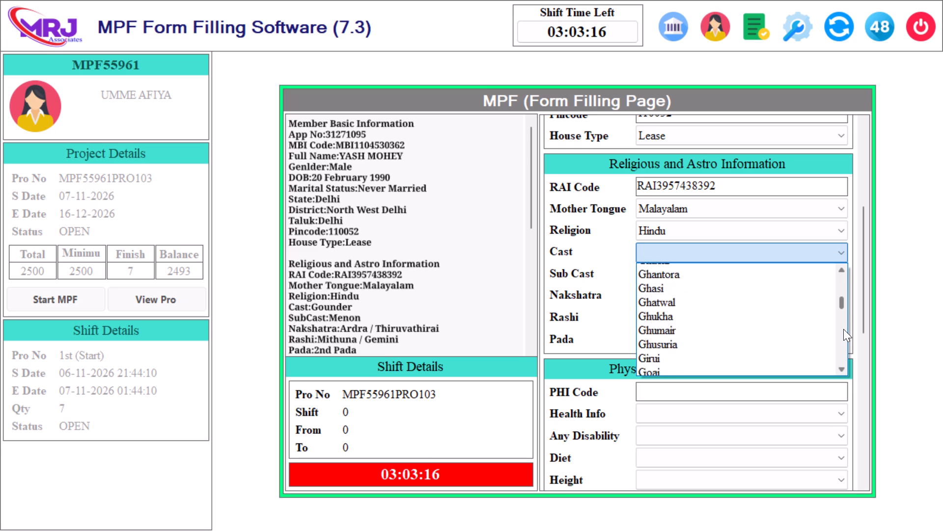
left_click(843, 329)
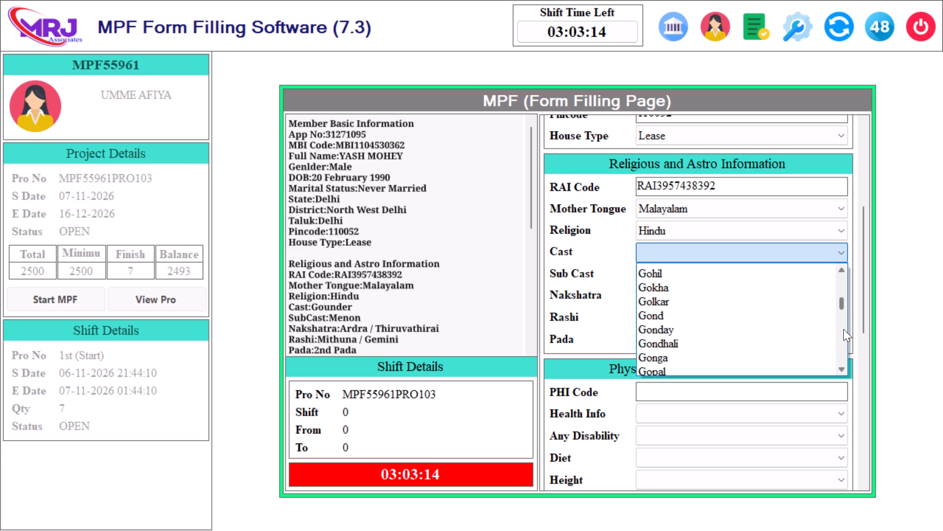
left_click(843, 329)
left_click(843, 329)
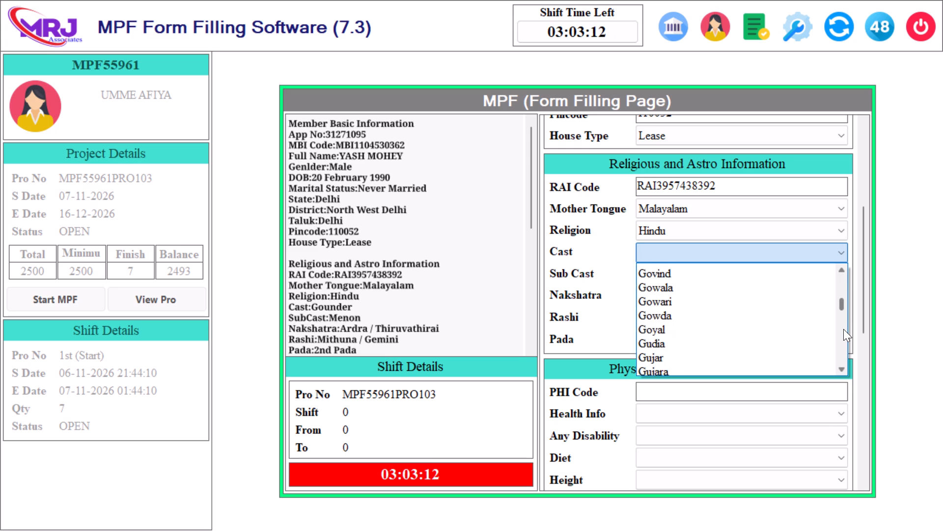
left_click(840, 290)
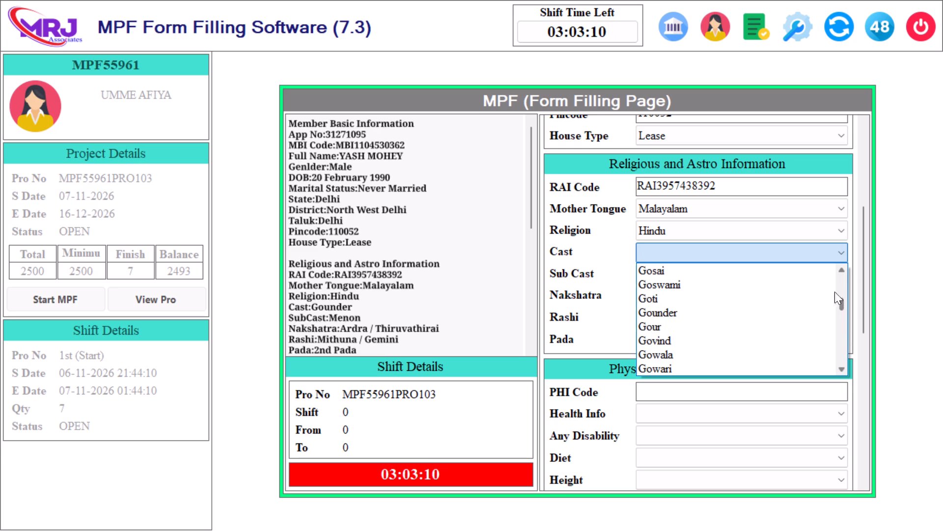
left_click(733, 316)
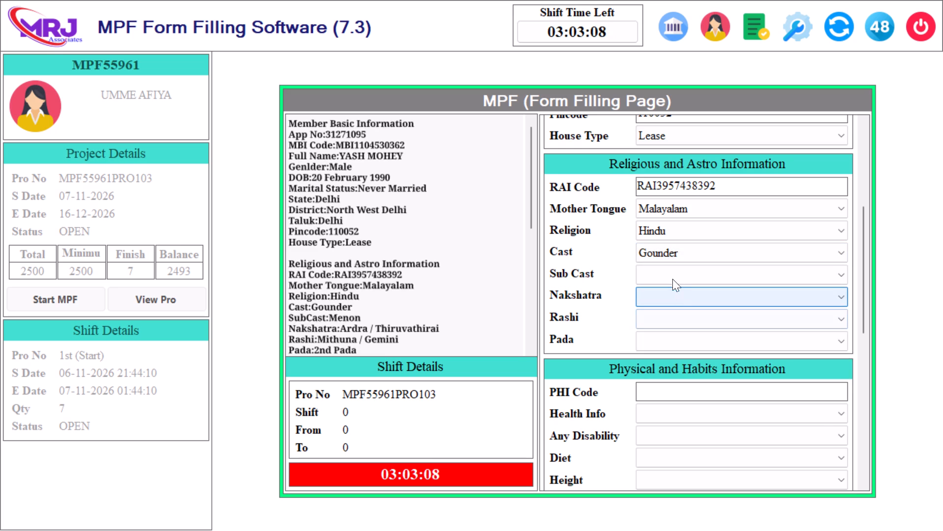
left_click(669, 272)
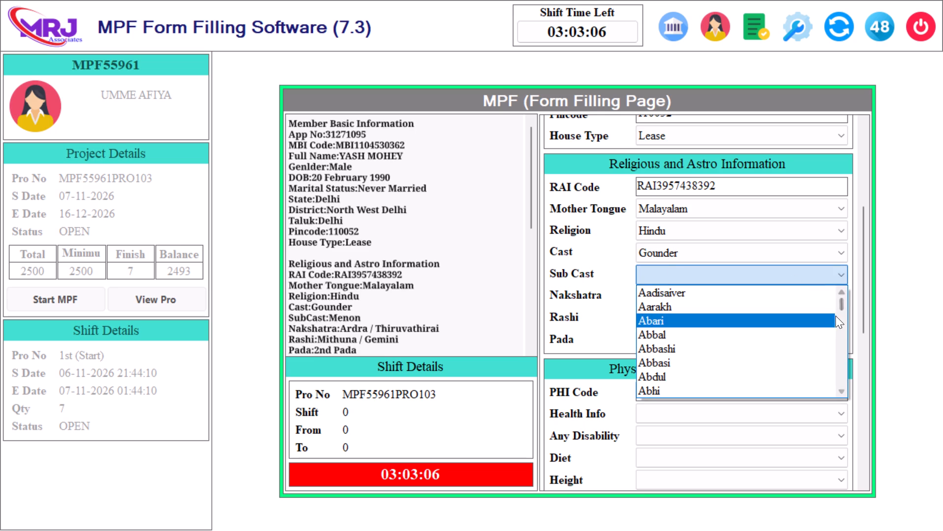
left_click(840, 302)
left_click_drag(840, 302, 847, 314)
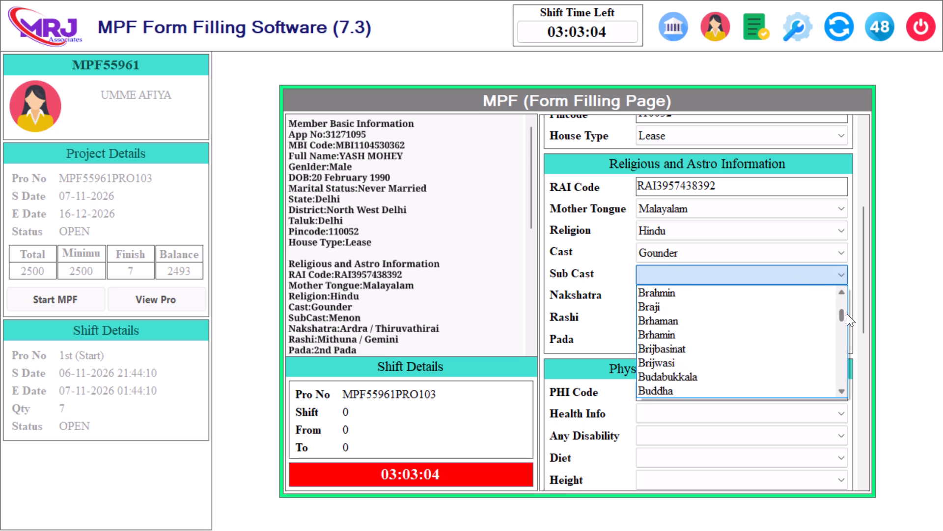
left_click_drag(847, 314, 850, 329)
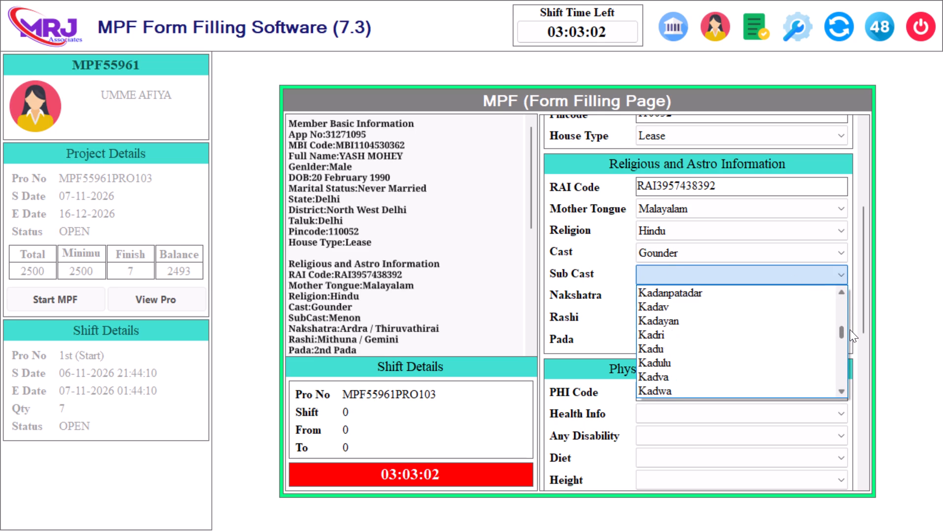
left_click_drag(850, 329, 852, 345)
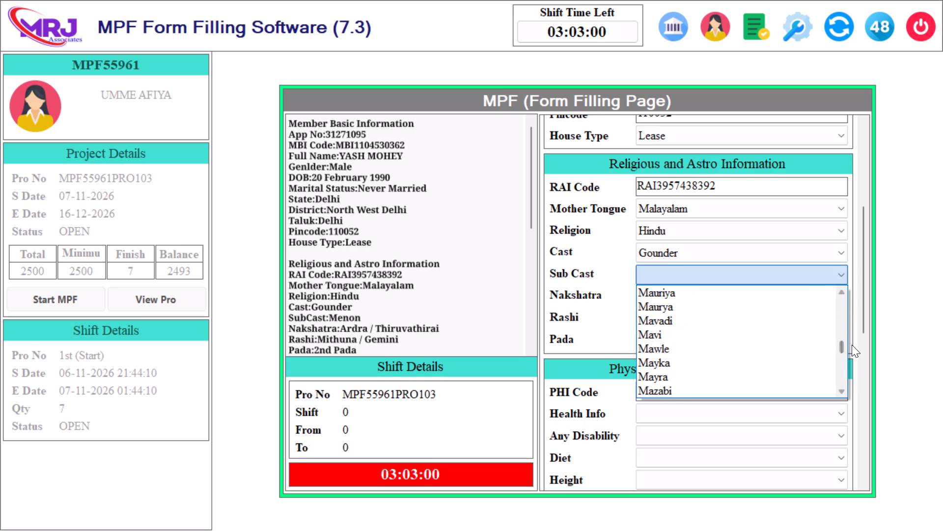
left_click(840, 370)
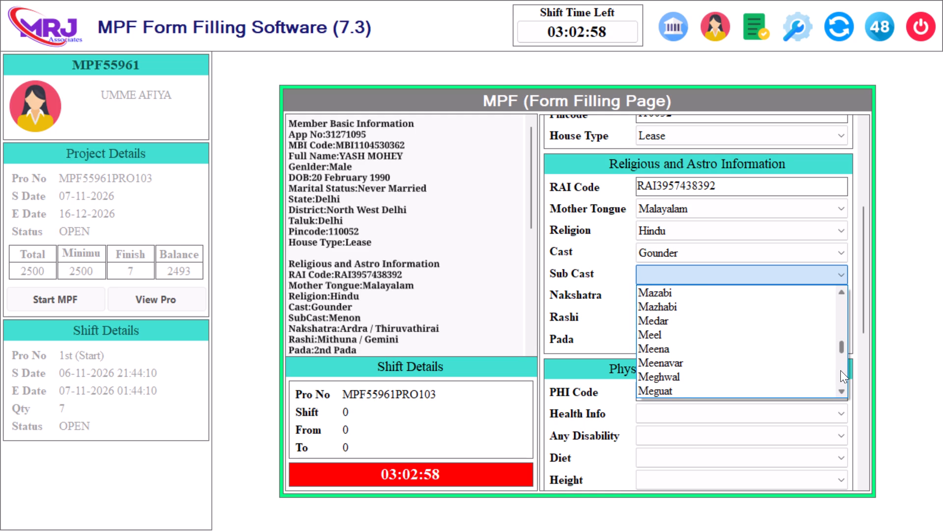
left_click(840, 370)
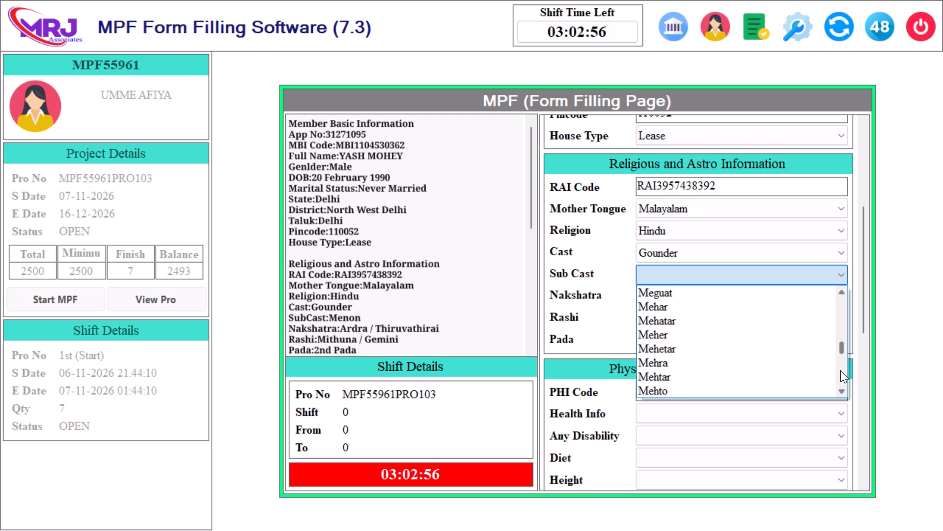
left_click(840, 370)
left_click(840, 370)
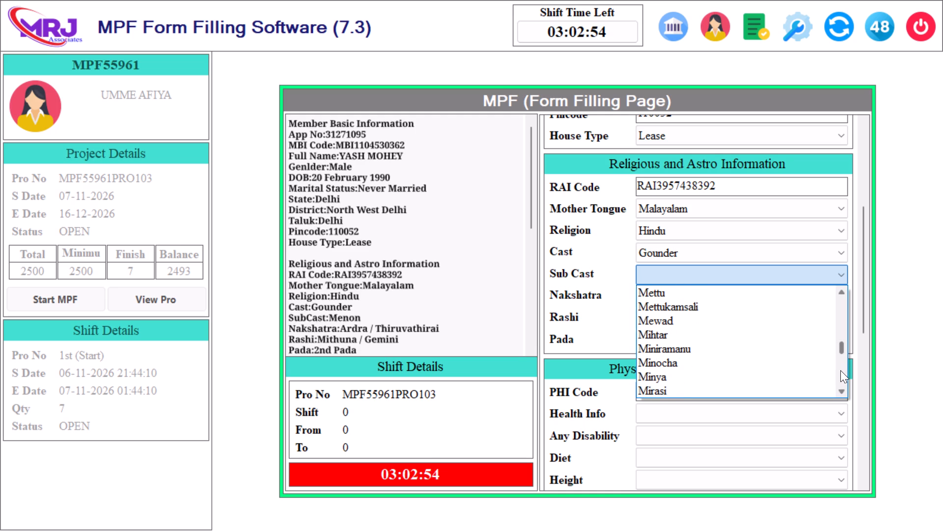
left_click(840, 370)
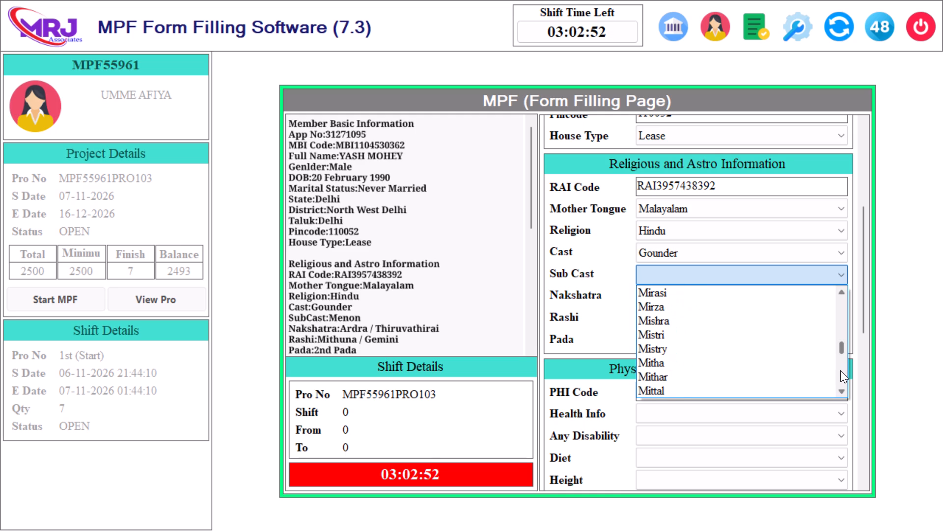
left_click(841, 331)
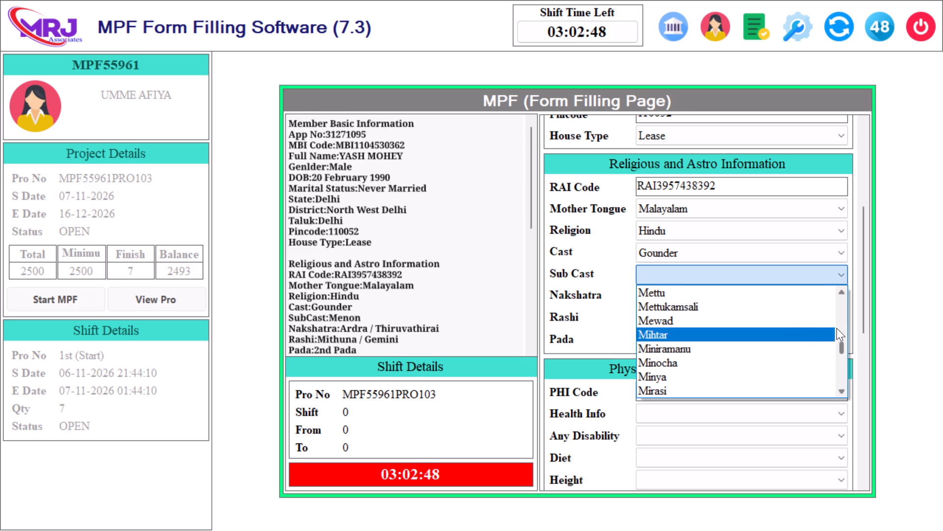
left_click(842, 324)
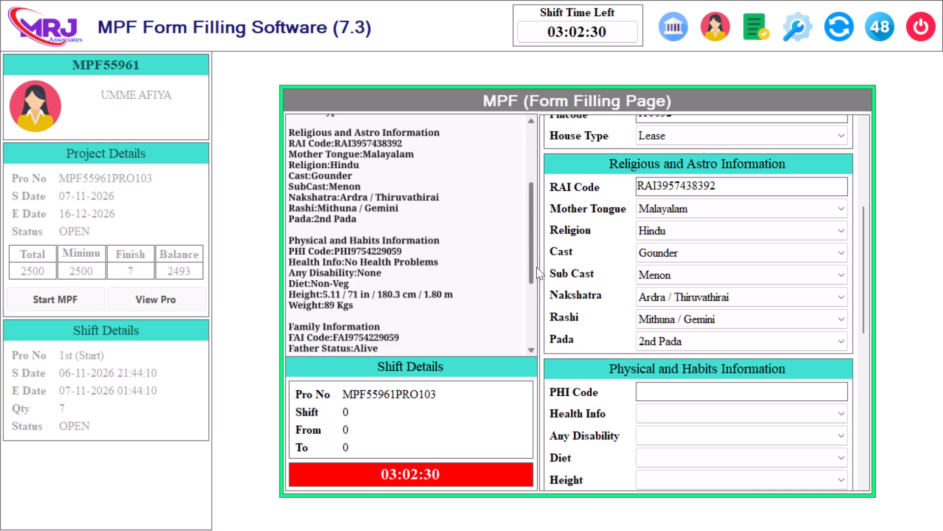
left_click_drag(536, 267, 528, 310)
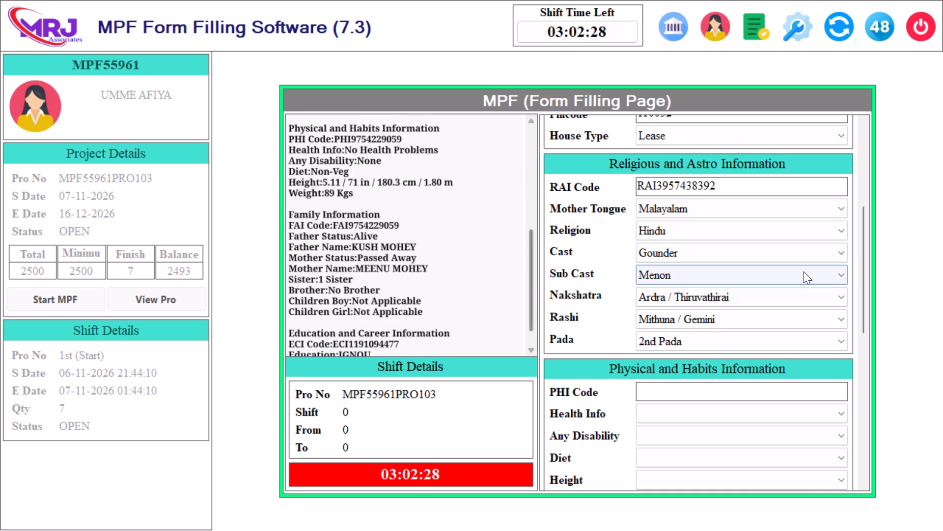
left_click(865, 300)
left_click_drag(865, 300, 890, 378)
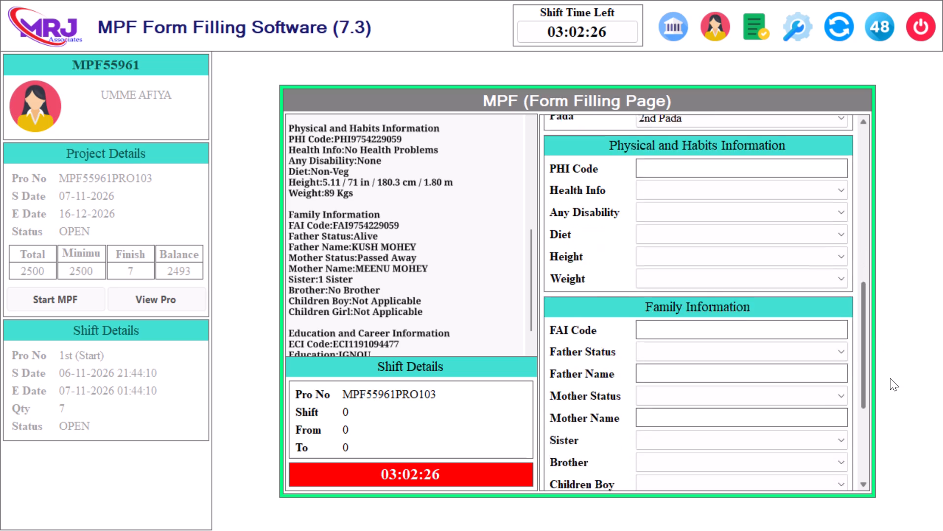
left_click_drag(890, 378, 890, 384)
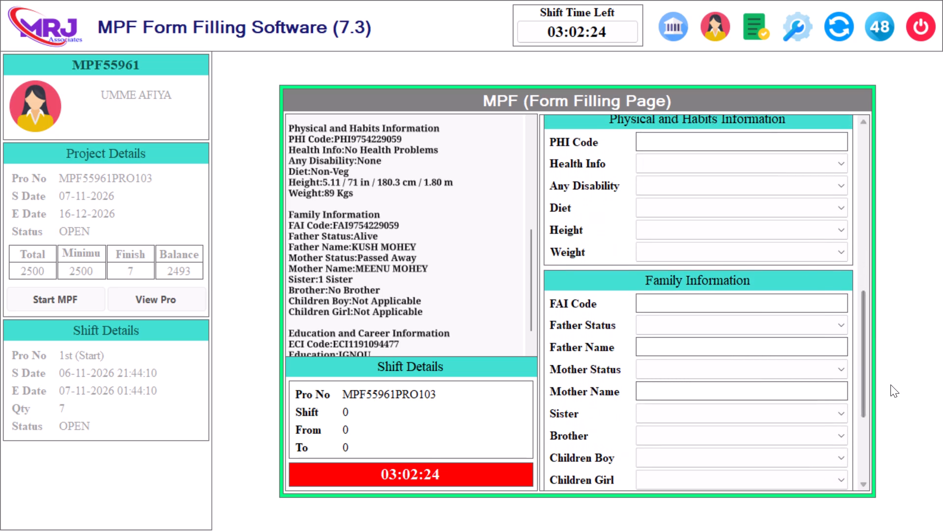
left_click(790, 141)
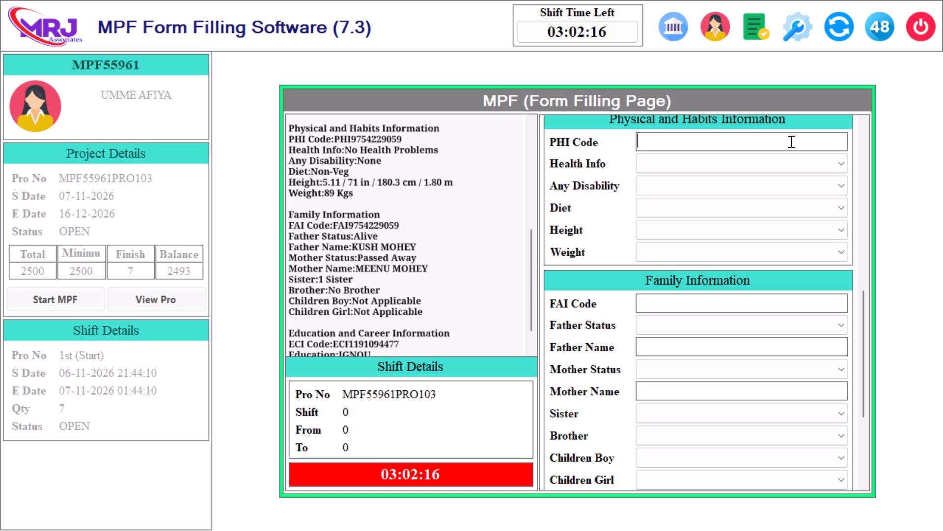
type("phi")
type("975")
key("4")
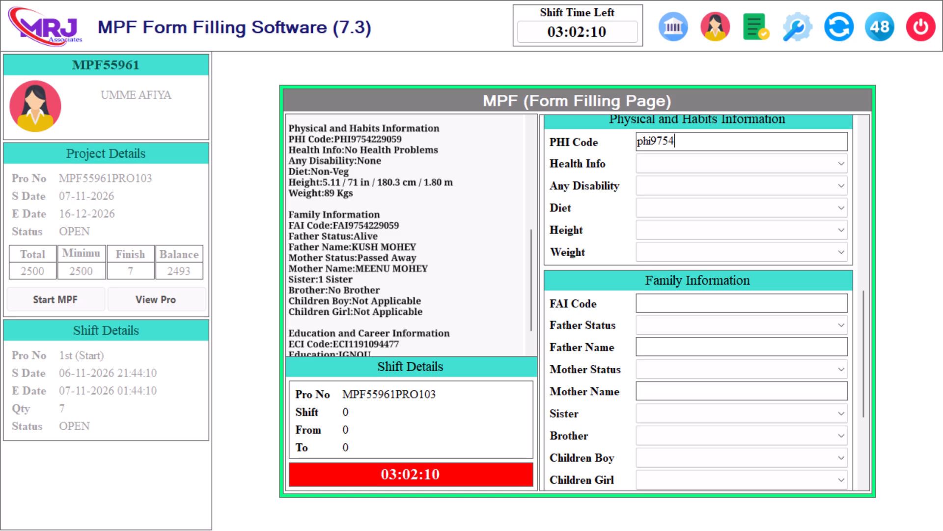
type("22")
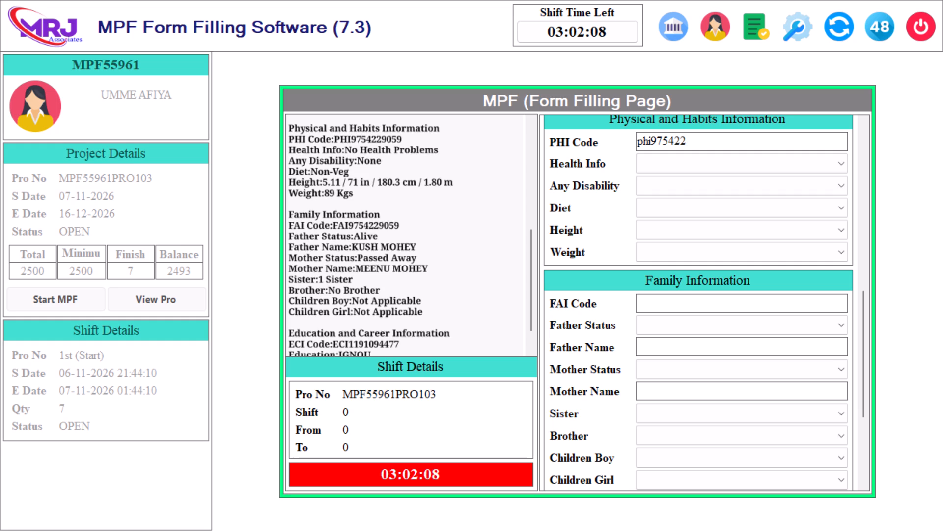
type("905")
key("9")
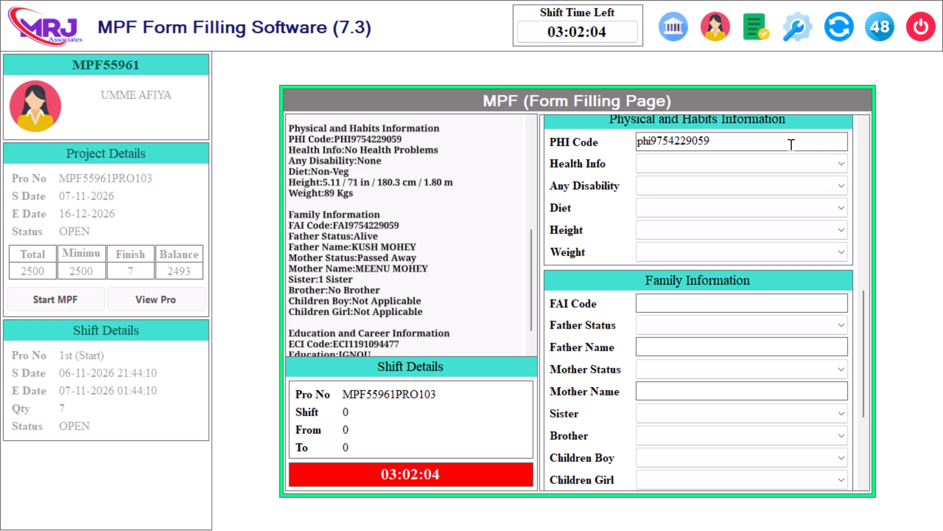
Set Health Info to No Health Problems, Any Disability to None and Diet to Non-Veg in Physical and Habits Information.
left_click(781, 162)
left_click(766, 181)
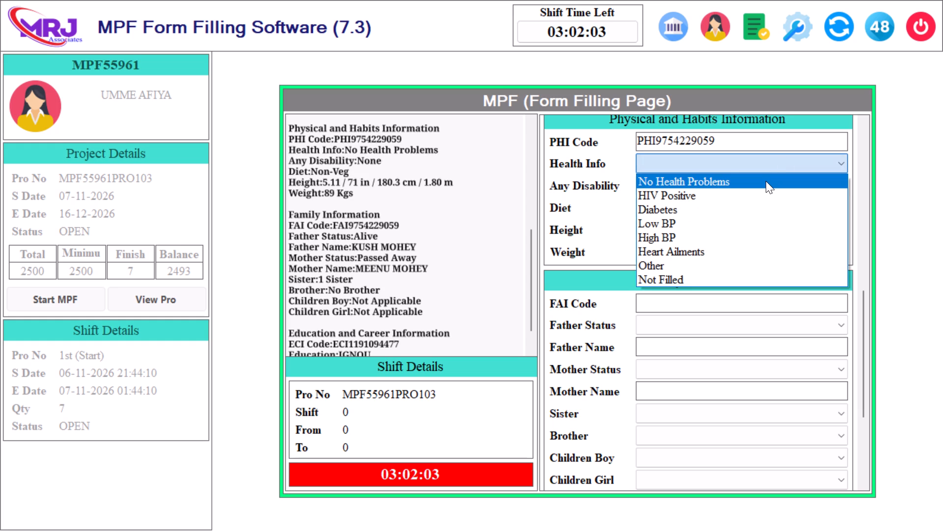
left_click(766, 181)
double_click(746, 205)
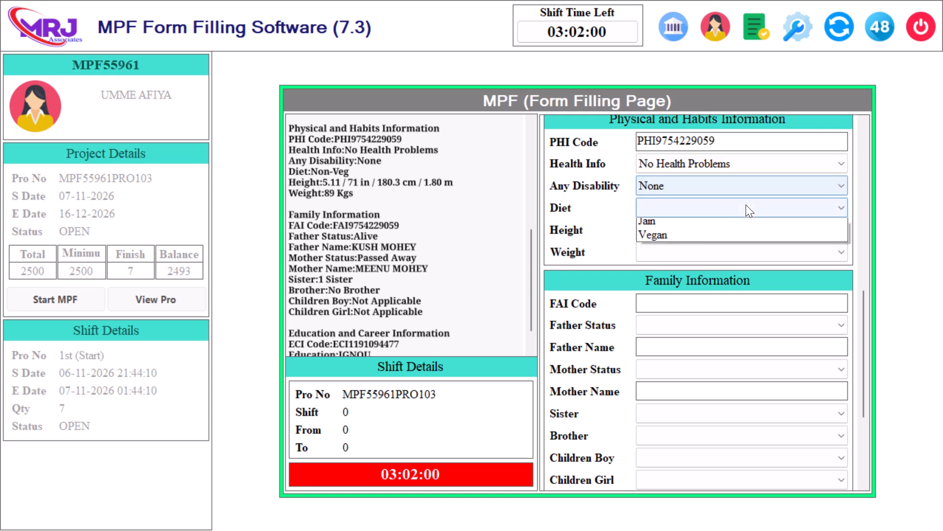
left_click(734, 238)
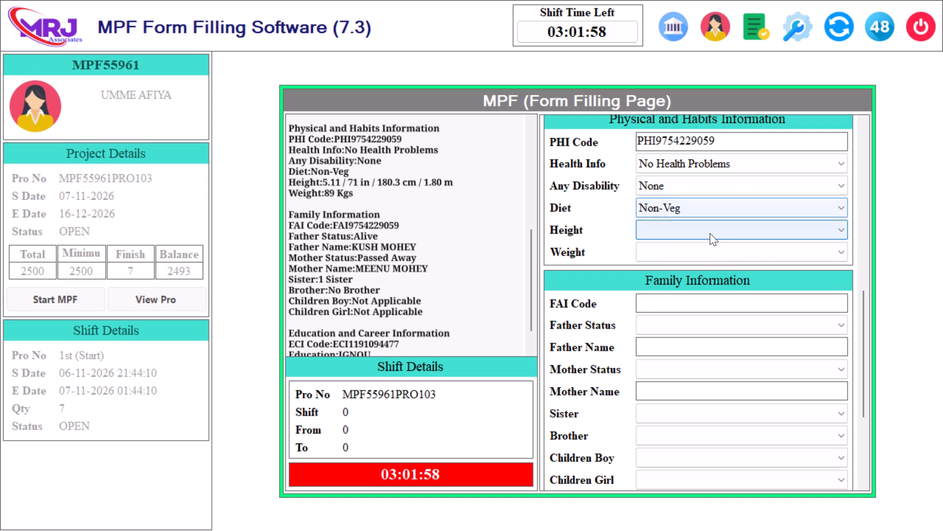
Set Height to 5.11 / 71 in / 180.3 cm / 1.80 m in Physical and Habits Information.
left_click(710, 233)
left_click(838, 309)
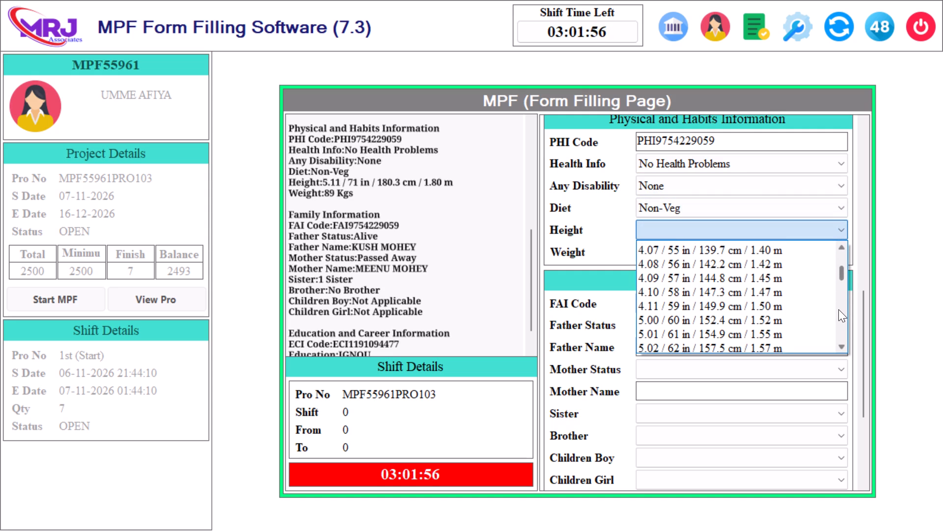
left_click(838, 309)
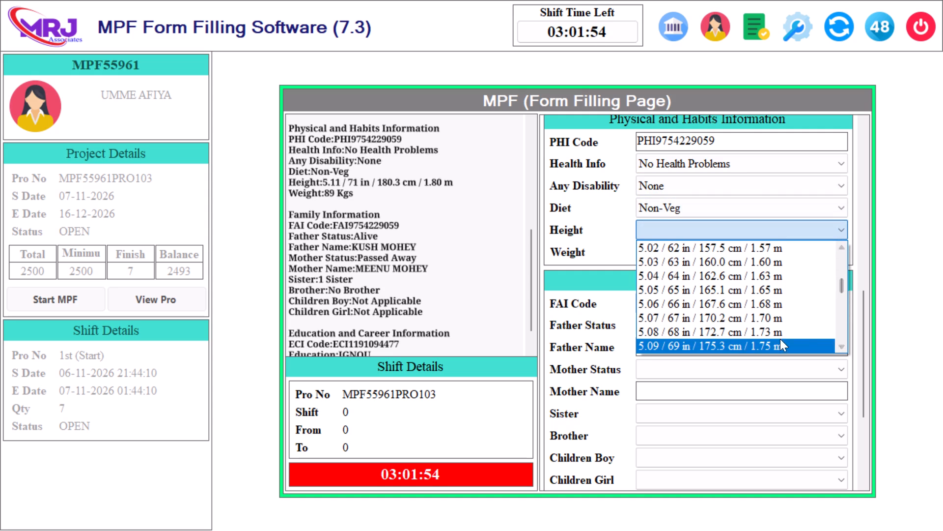
left_click(840, 321)
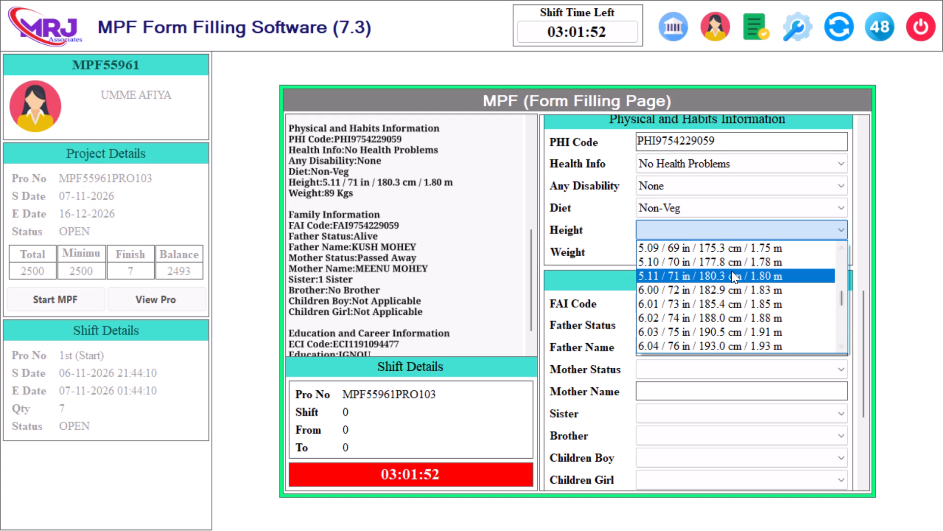
left_click(731, 271)
Set Weight to 89 Kgs in Physical and Habits Information.
left_click(672, 251)
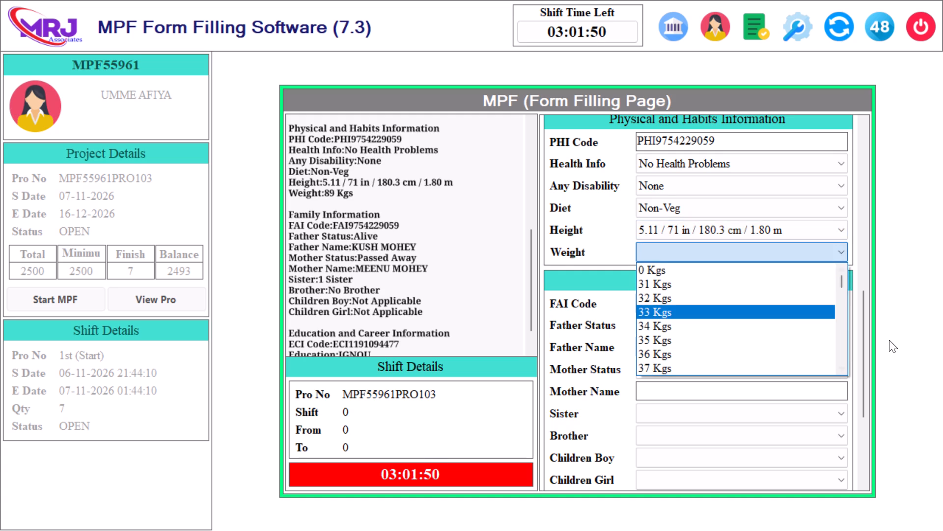
left_click(841, 330)
left_click(841, 330)
left_click(841, 330)
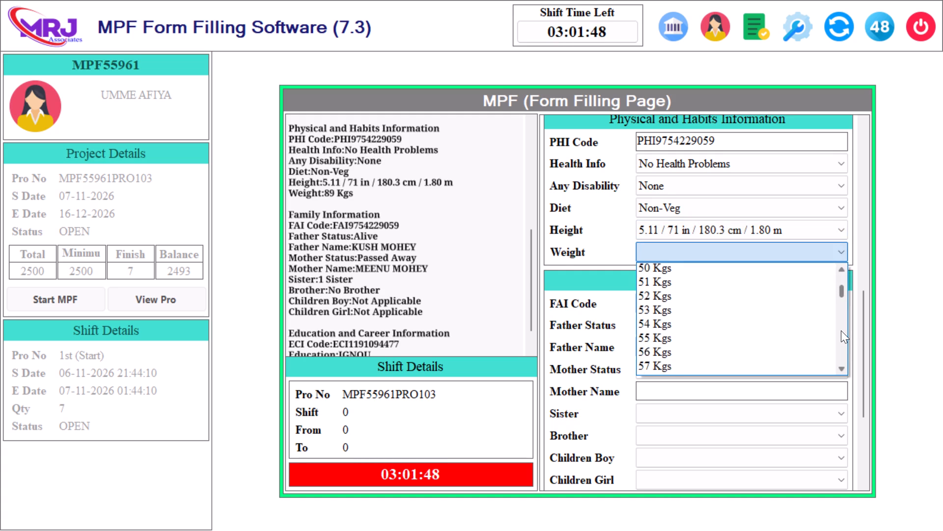
left_click(841, 330)
left_click(841, 330)
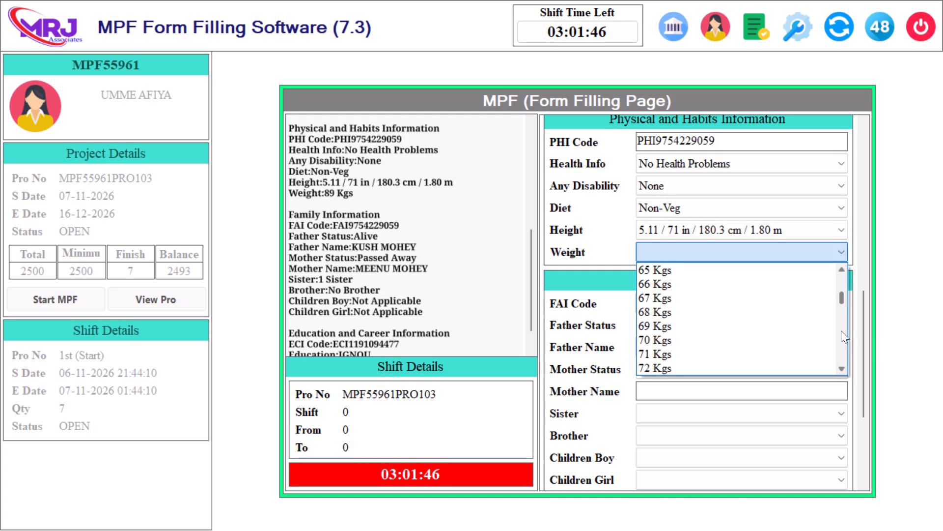
left_click(841, 330)
left_click(841, 330)
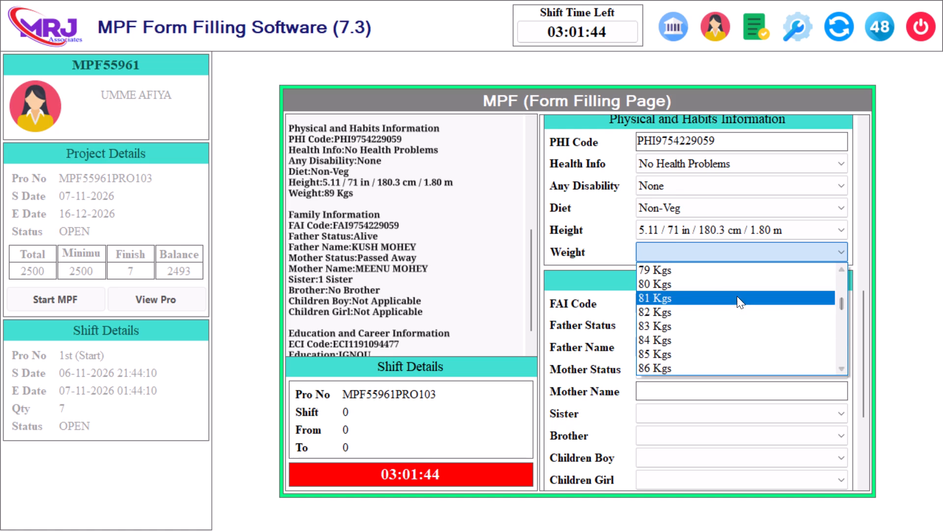
left_click(840, 343)
left_click_drag(685, 307, 664, 307)
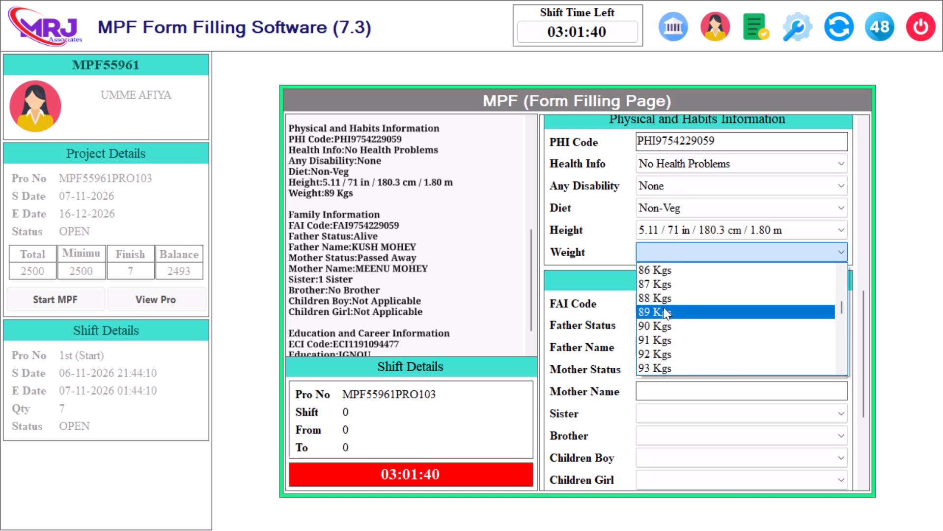
left_click_drag(664, 307, 665, 306)
left_click(665, 306)
Copy the FAI Code from the displayed member record into Family Information.
left_click(665, 306)
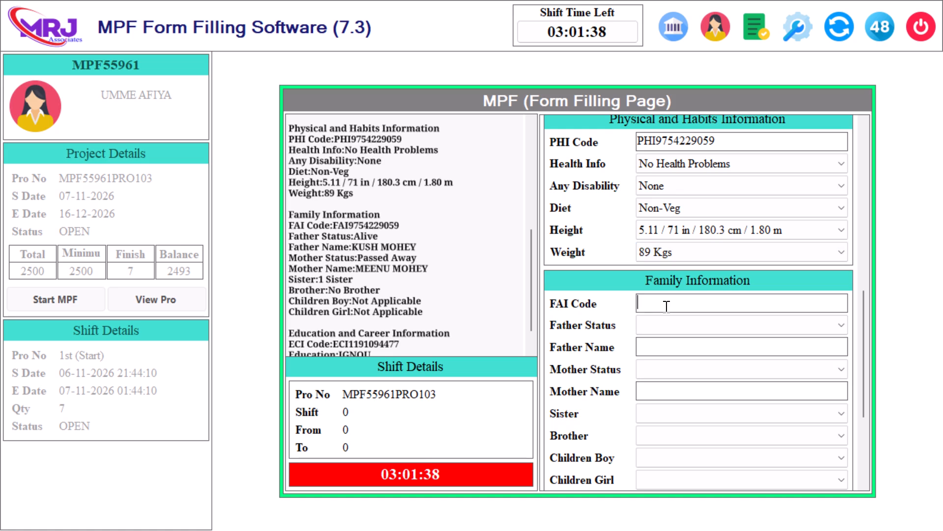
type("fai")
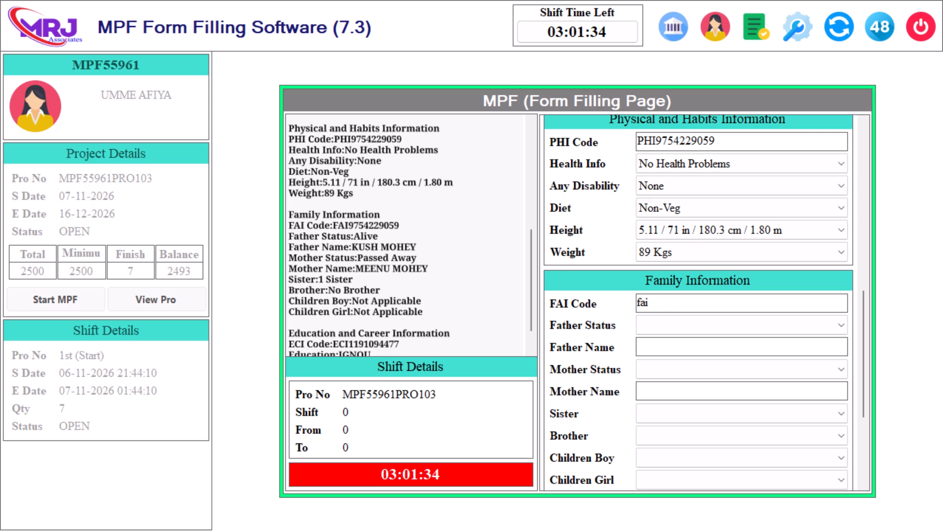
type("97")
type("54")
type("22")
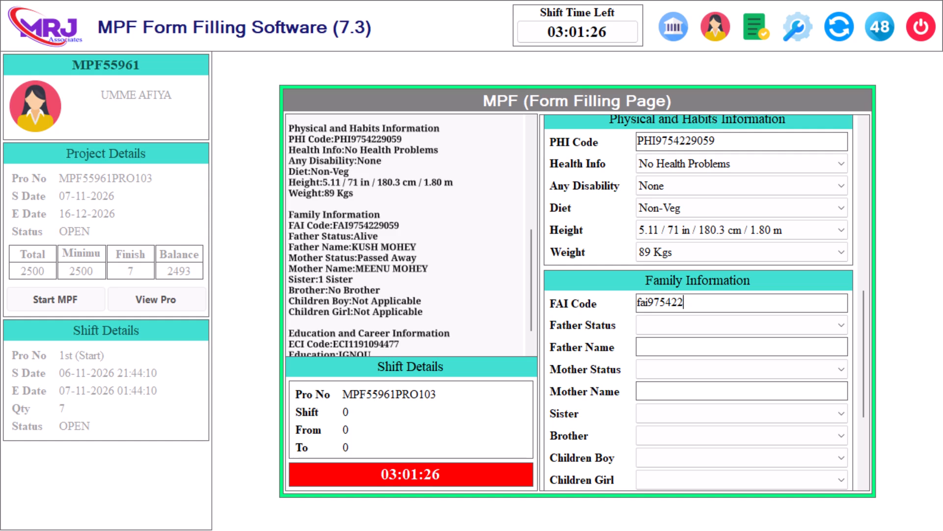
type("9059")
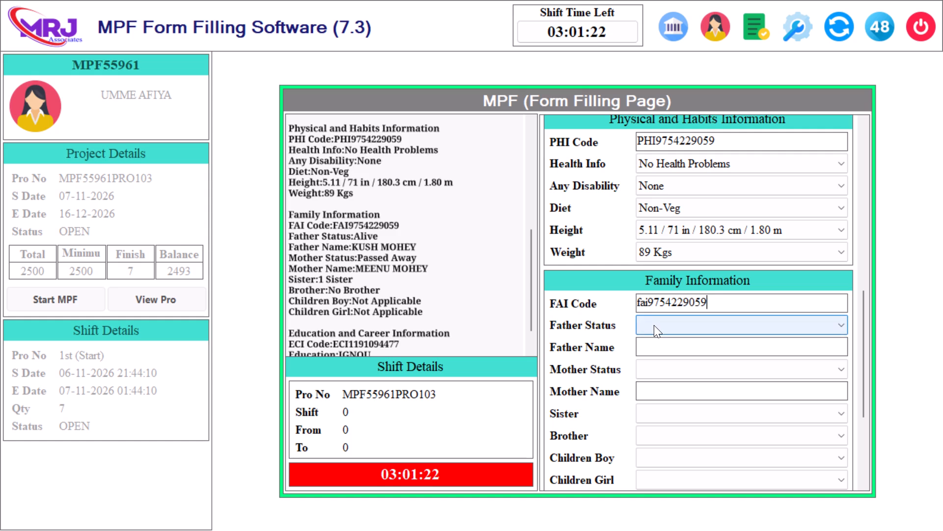
Set Father Status to Alive and enter the father's name from the member record in Family Information.
left_click(654, 325)
double_click(653, 344)
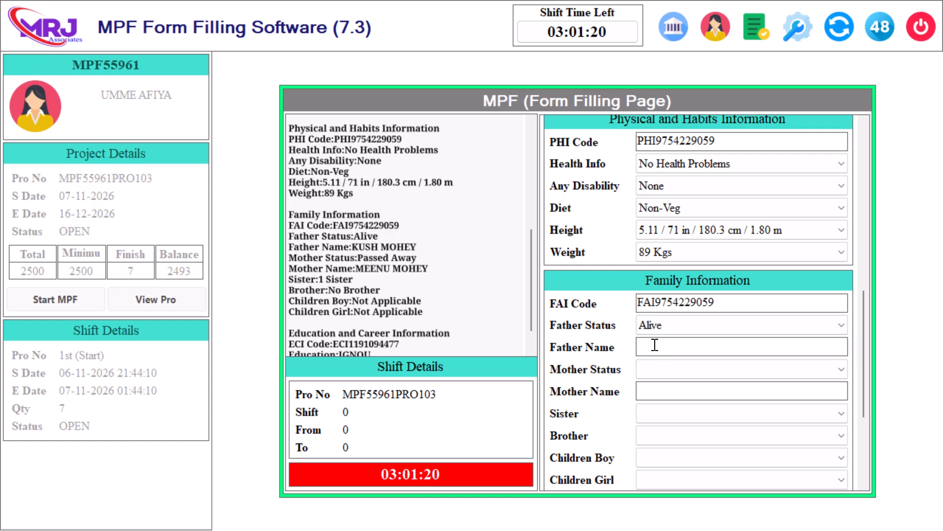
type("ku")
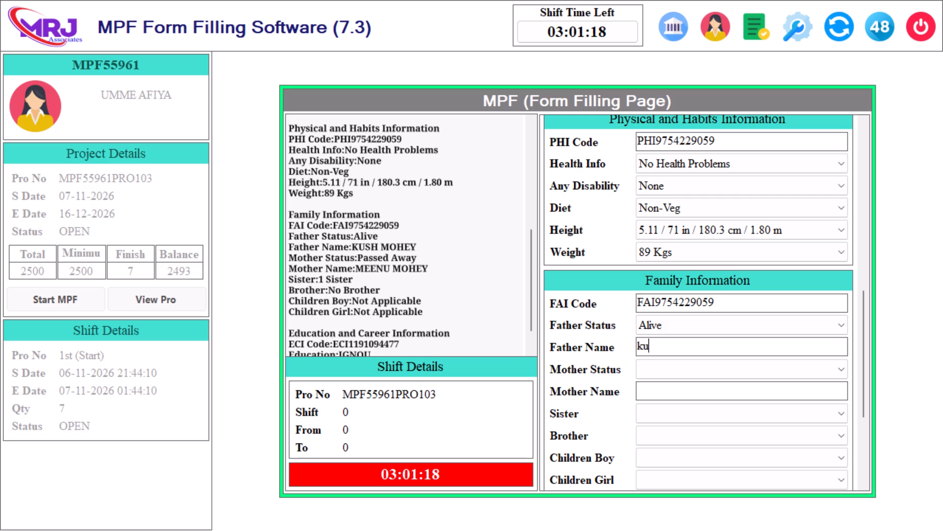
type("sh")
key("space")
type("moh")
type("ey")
Set Mother Status to Passed Away and enter the mother's name from the member record in Family Information.
left_click(642, 365)
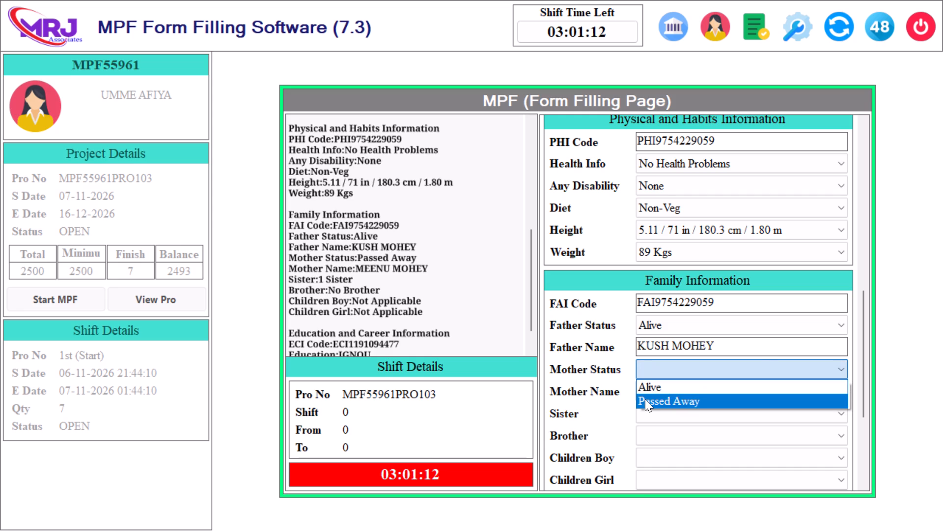
left_click(645, 399)
left_click(645, 399)
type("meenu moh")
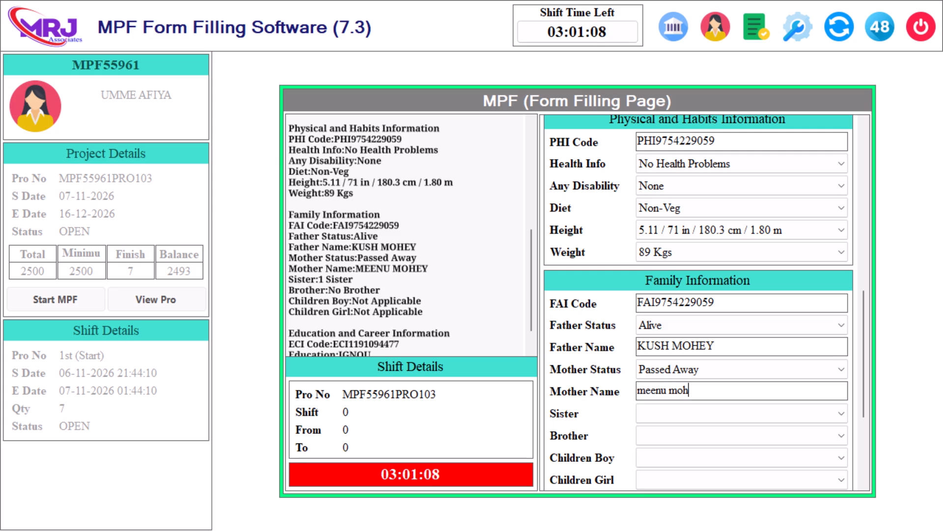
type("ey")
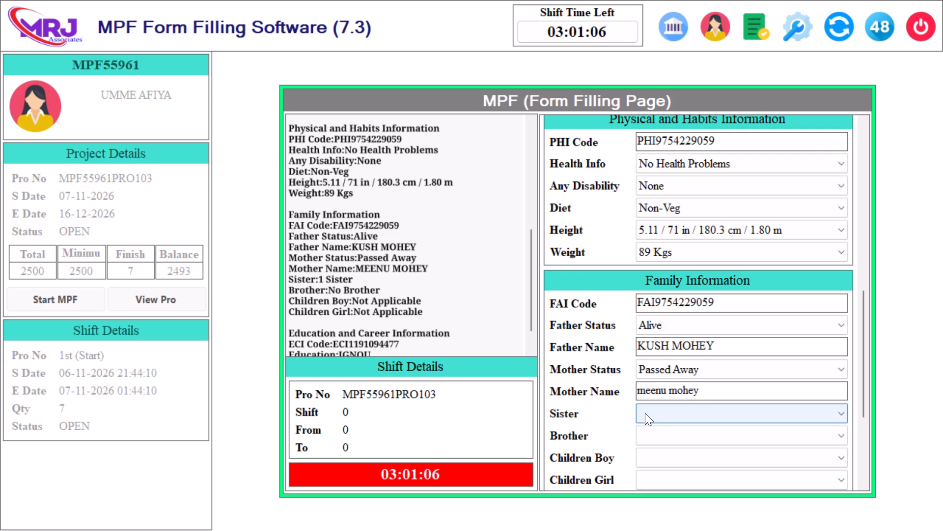
Set Sister to 1 Sister and Brother to No Brother in Family Information.
left_click(645, 413)
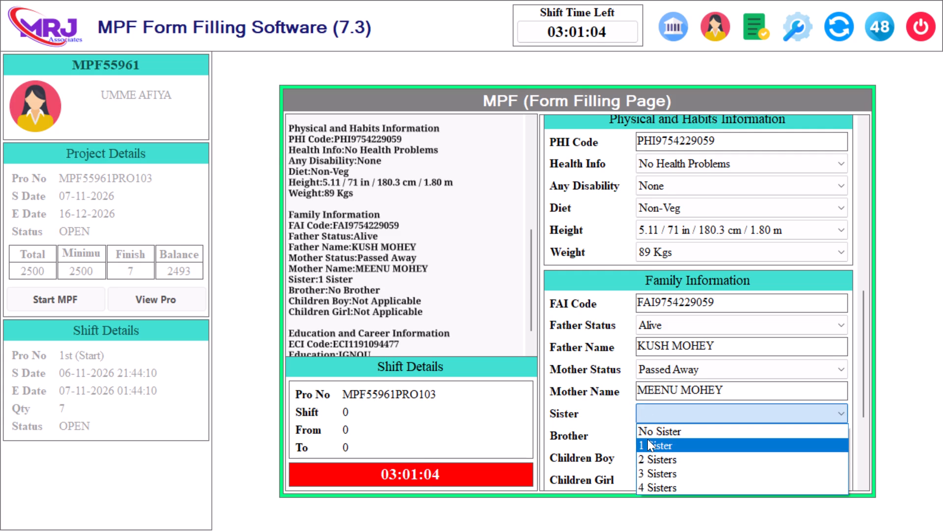
left_click(647, 439)
left_click(647, 439)
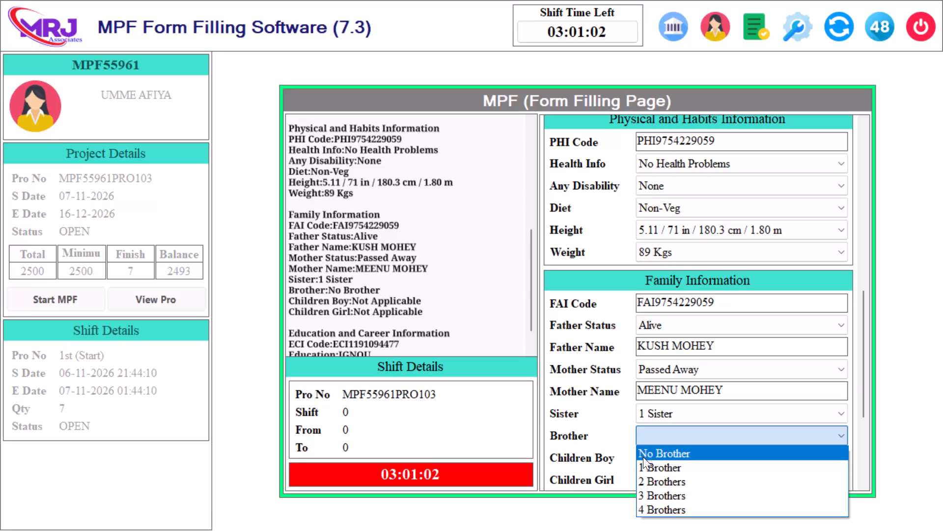
left_click(642, 457)
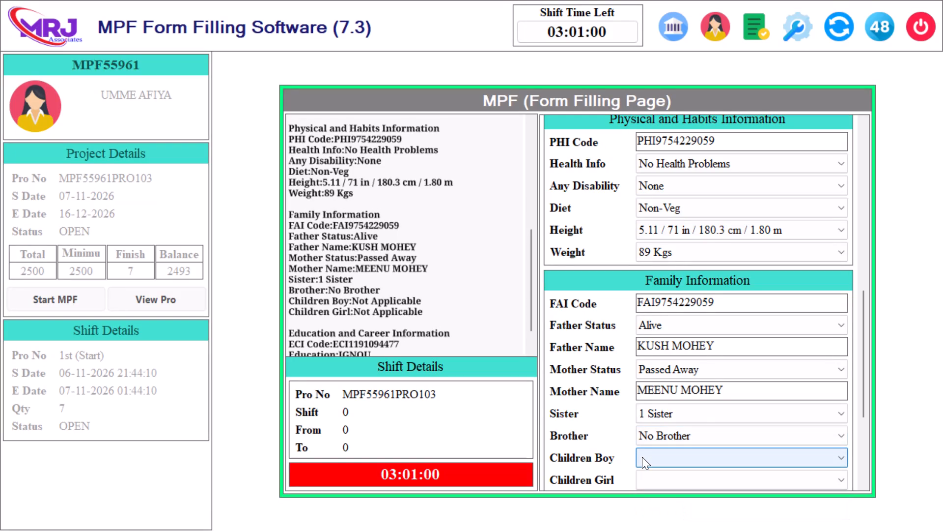
Set both Children Boy and Children Girl to Not Applicable in Family Information.
left_click(642, 457)
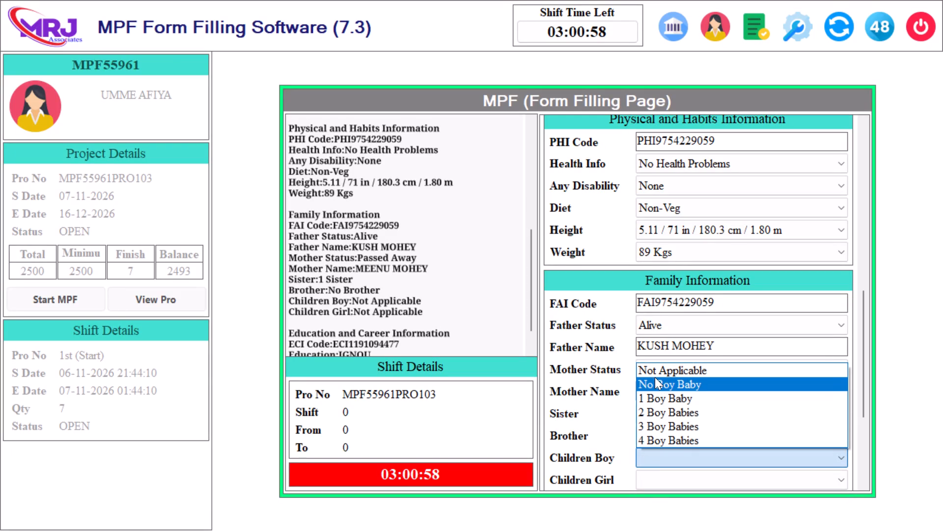
left_click(655, 377)
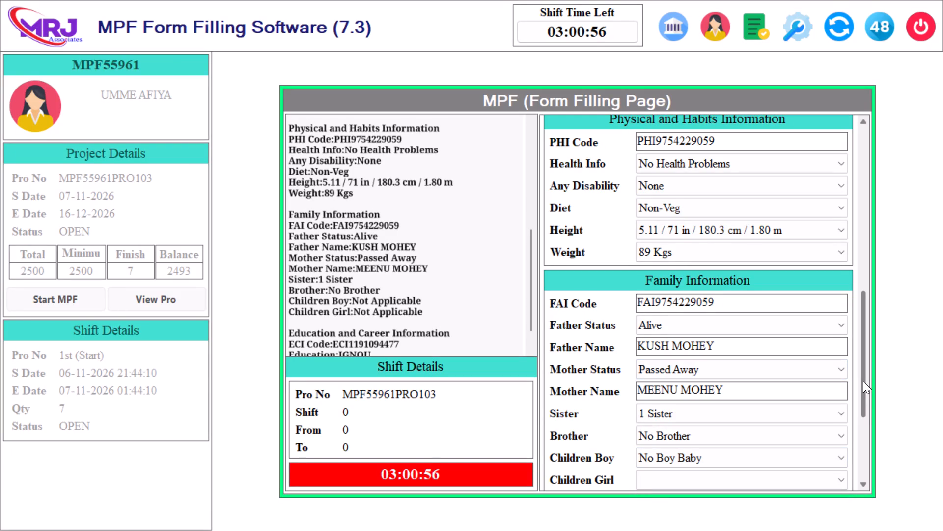
left_click(863, 381)
left_click_drag(863, 381, 874, 405)
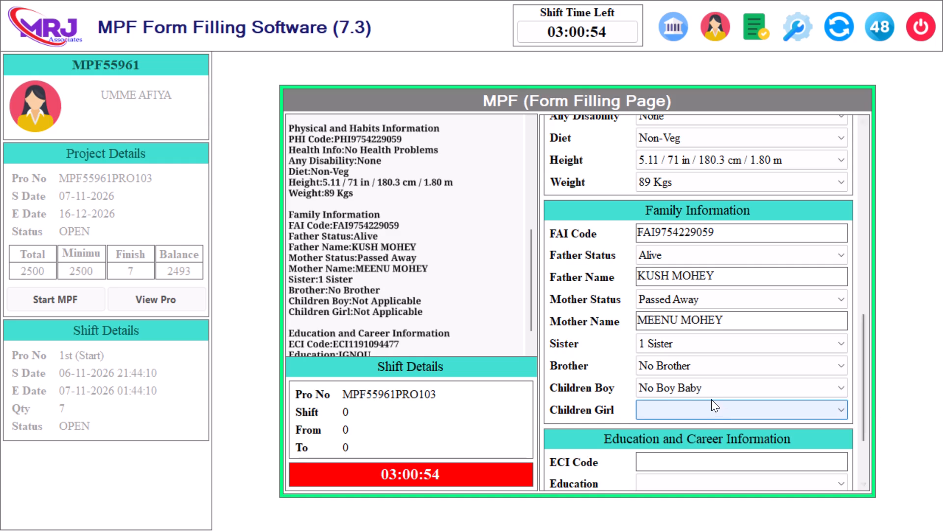
left_click(711, 393)
left_click(706, 408)
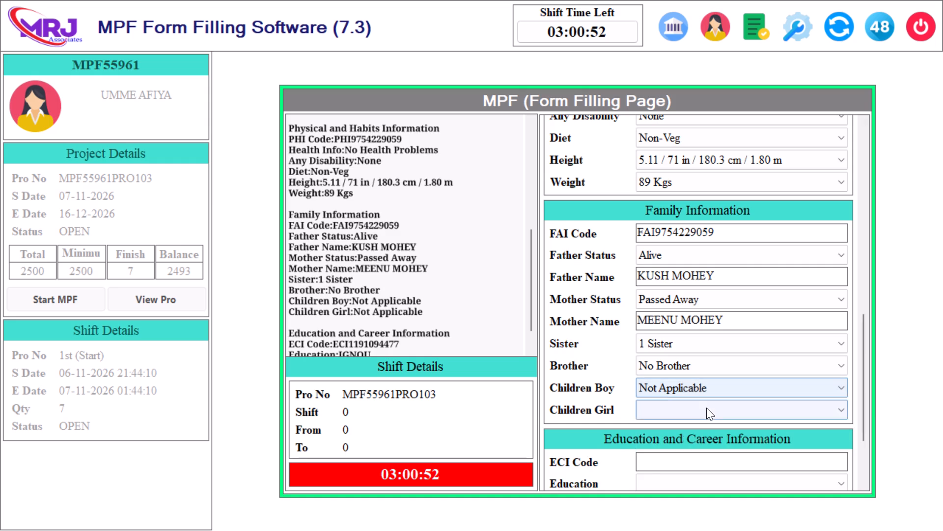
left_click(706, 408)
left_click(699, 428)
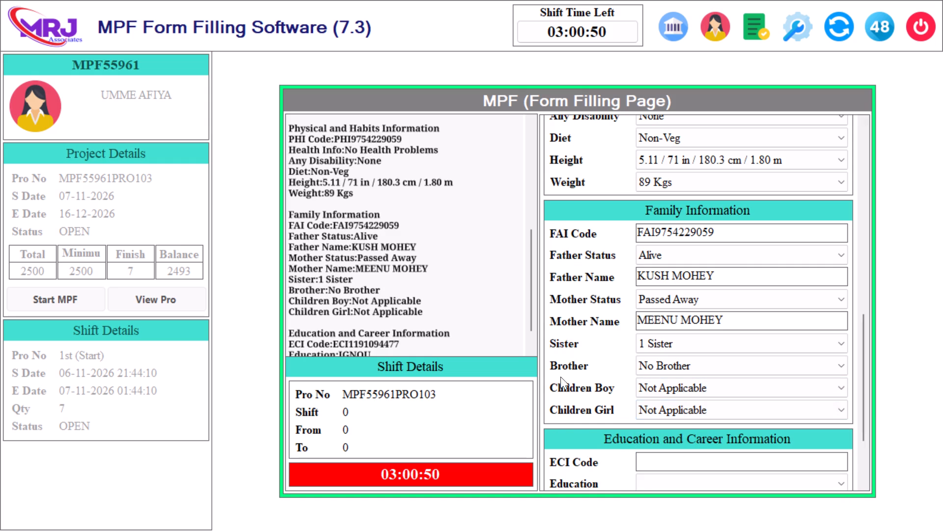
Copy the ECI Code from the displayed member record into Education and Career Information.
left_click(531, 333)
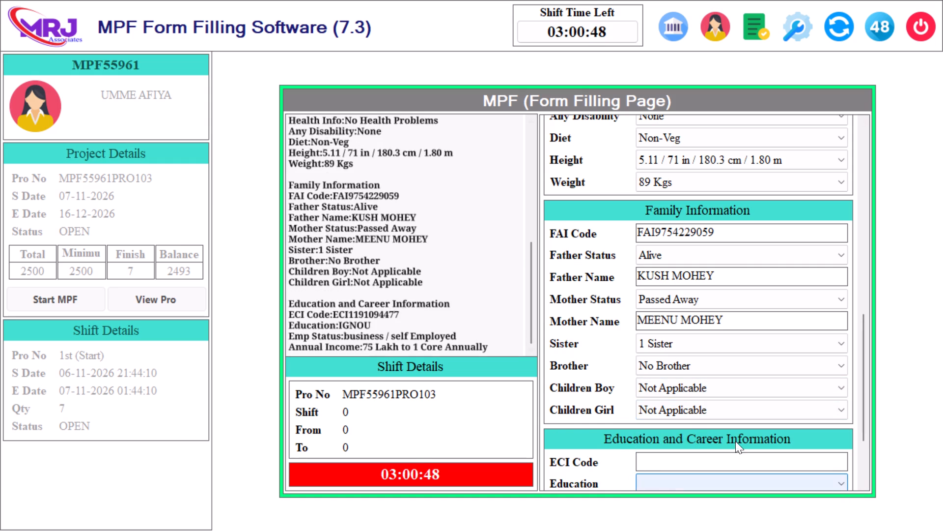
left_click(867, 465)
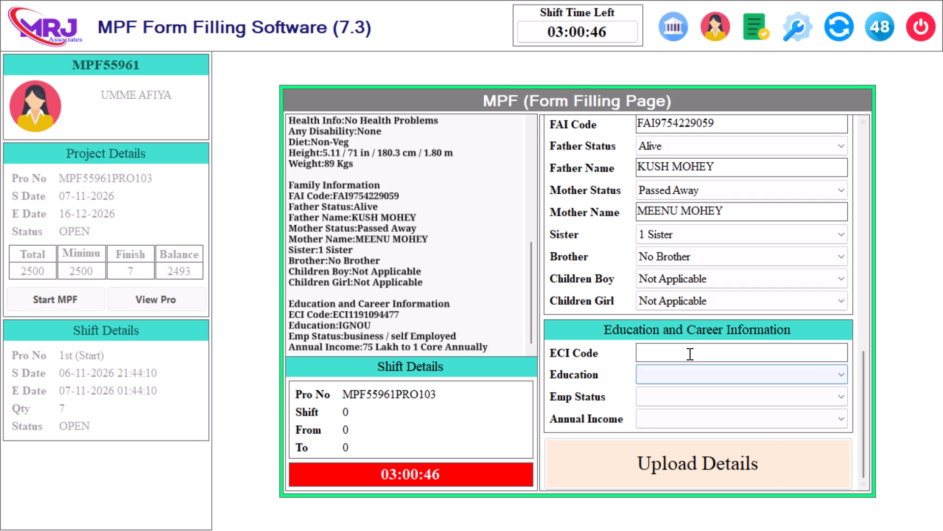
left_click_drag(685, 340, 682, 349)
left_click(682, 349)
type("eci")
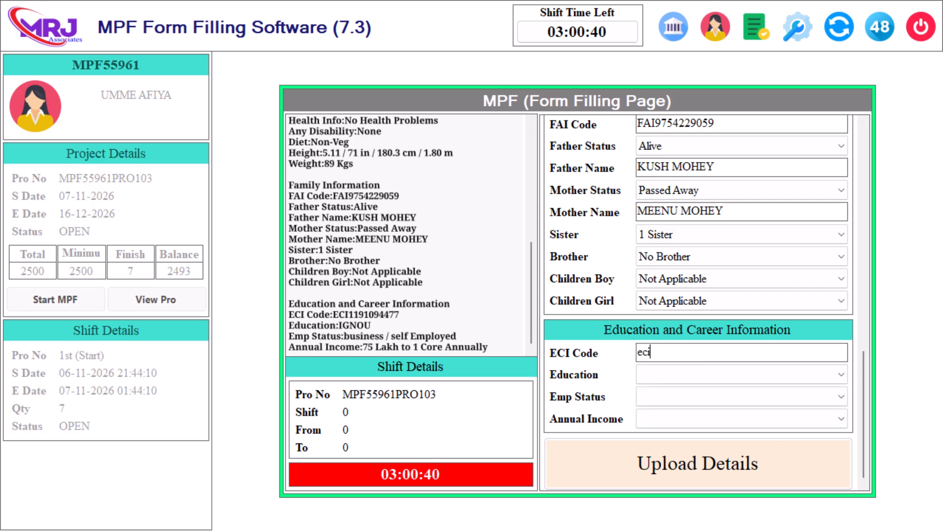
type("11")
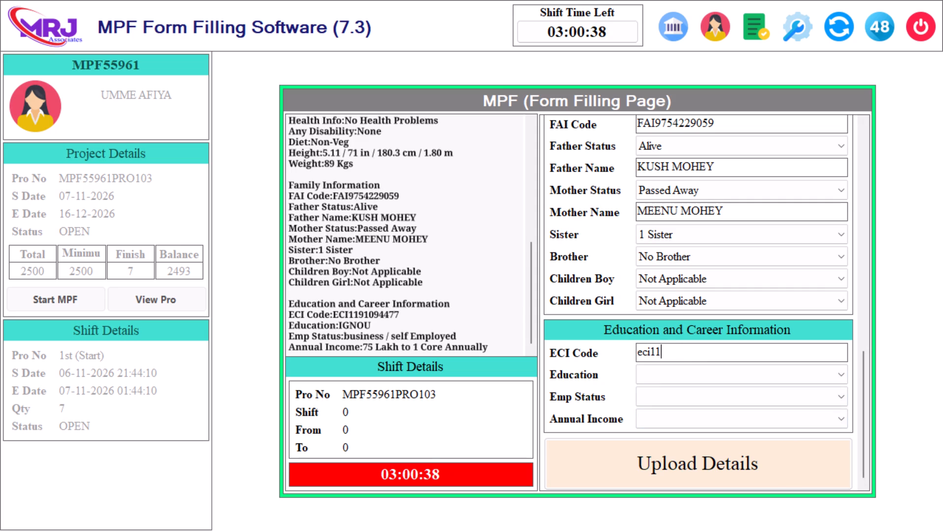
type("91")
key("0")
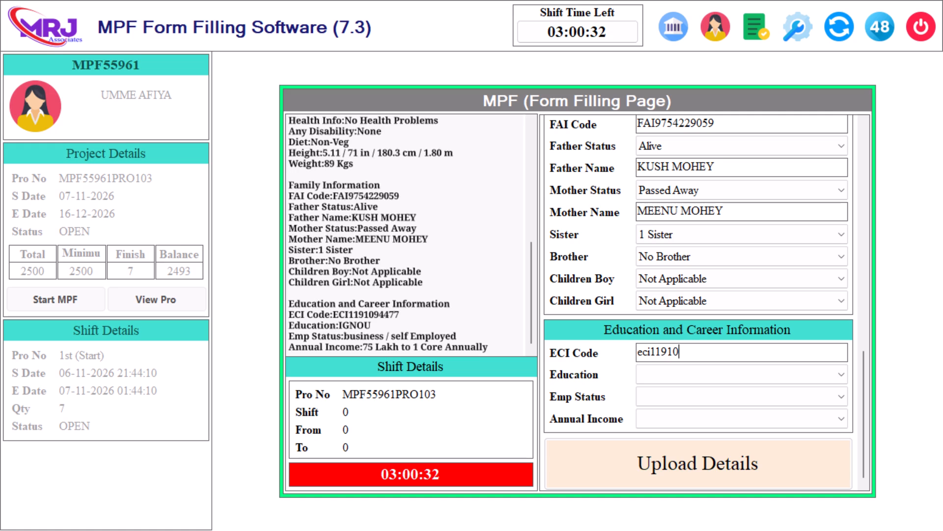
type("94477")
Set Education to IGNOU in Education and Career Information.
left_click(669, 373)
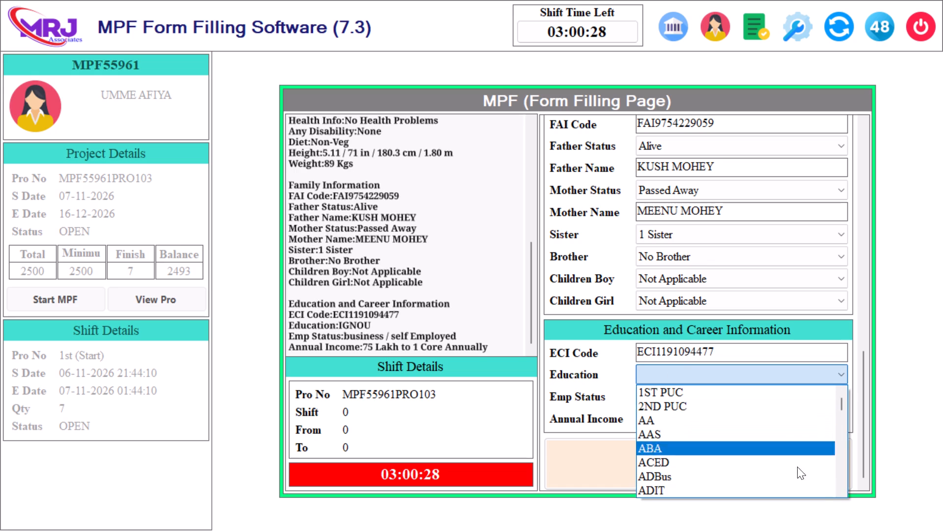
left_click(838, 453)
left_click(838, 453)
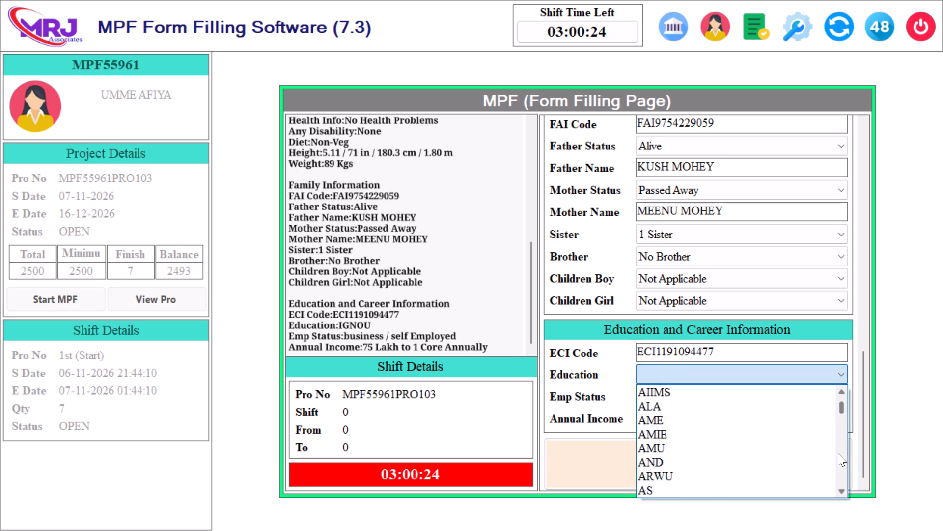
triple_click(838, 453)
double_click(838, 453)
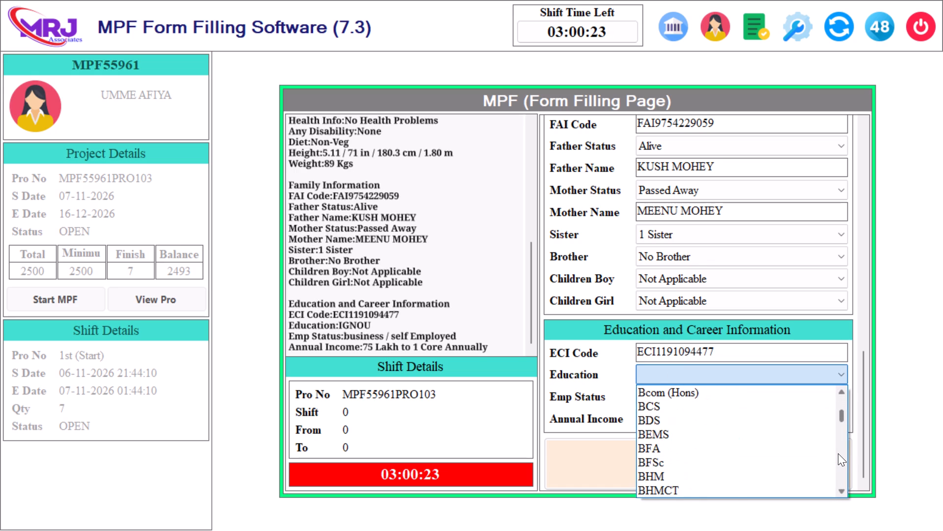
left_click(838, 453)
triple_click(838, 453)
left_click(838, 453)
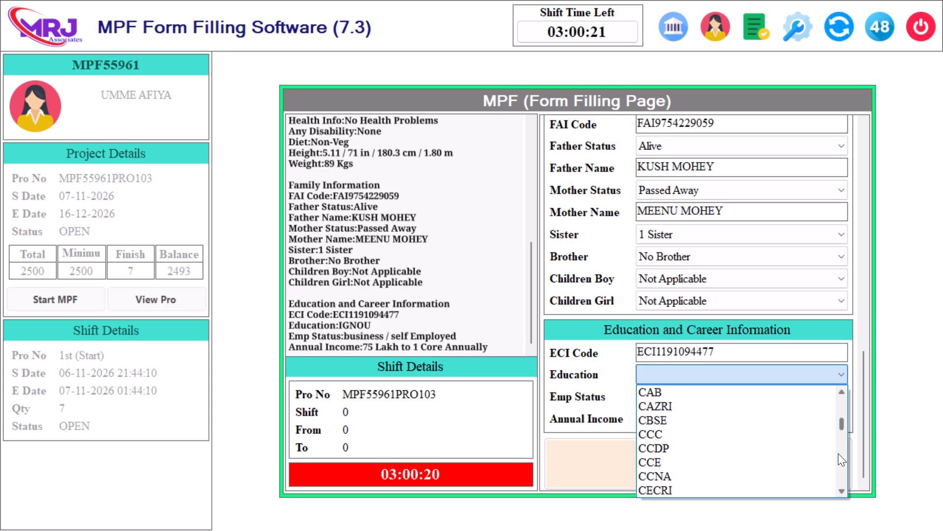
left_click(838, 453)
left_click(838, 453)
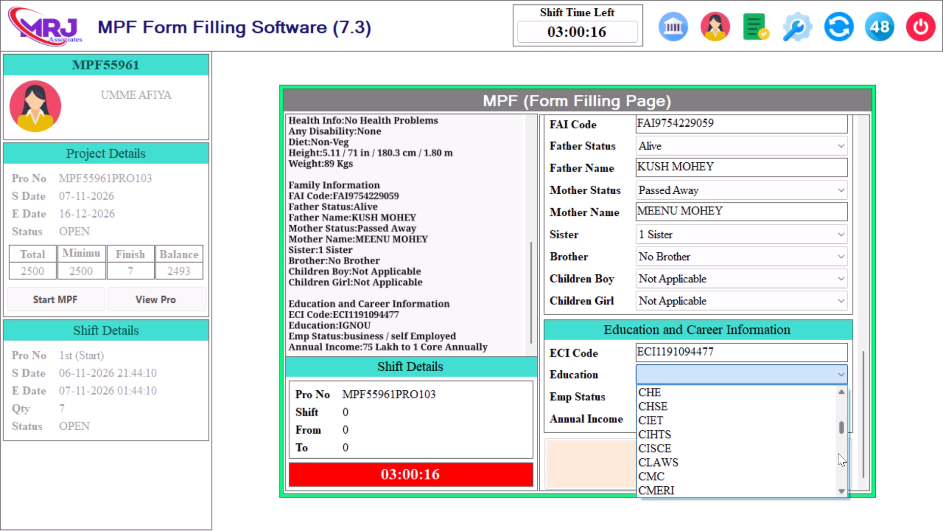
left_click(838, 453)
left_click(838, 453)
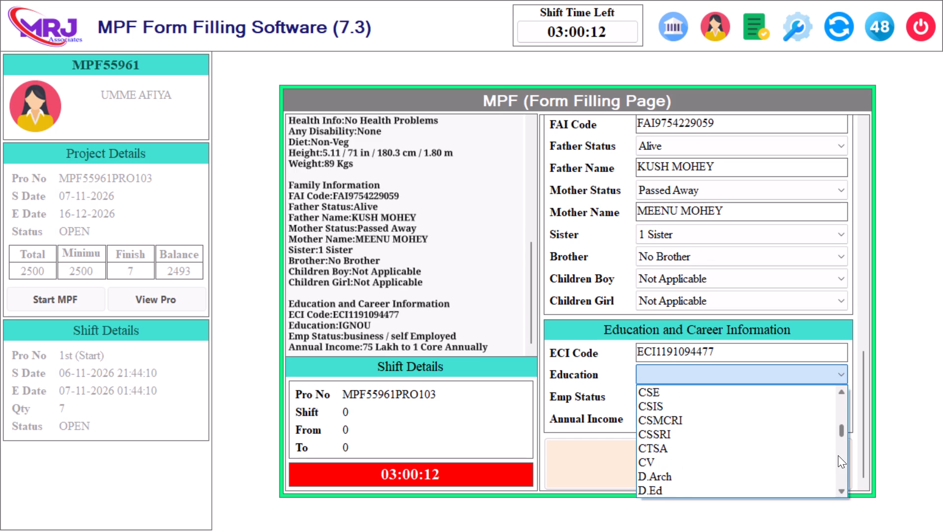
left_click(839, 465)
left_click(839, 465)
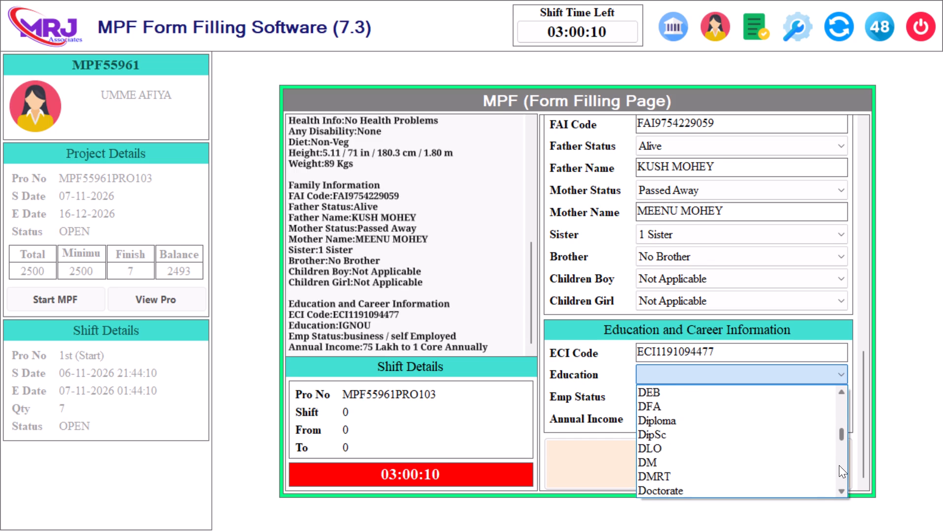
left_click(839, 465)
left_click(839, 465)
left_click(839, 465)
left_click(839, 465)
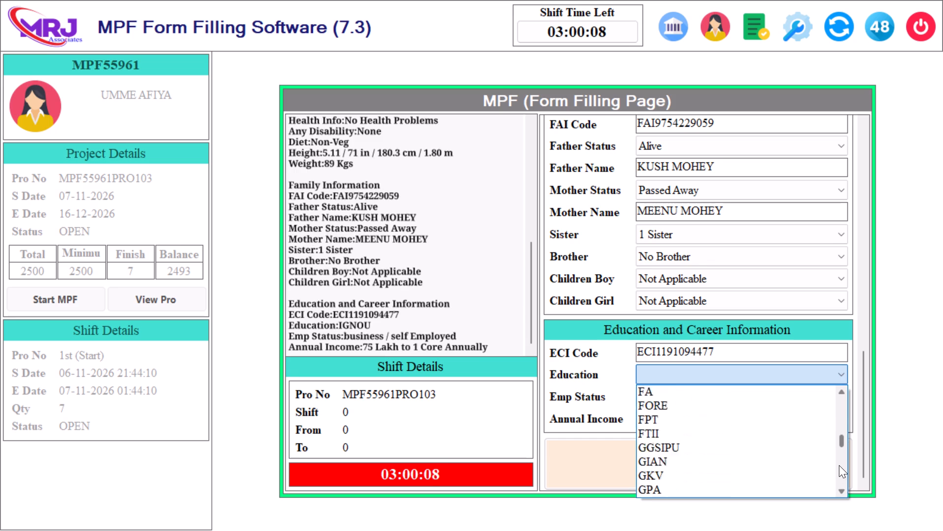
left_click(839, 465)
left_click(839, 465)
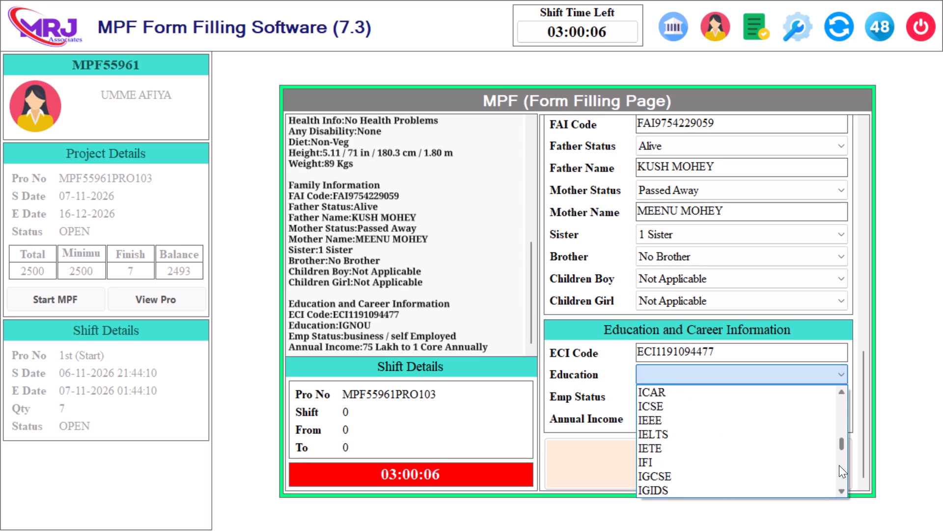
left_click(839, 465)
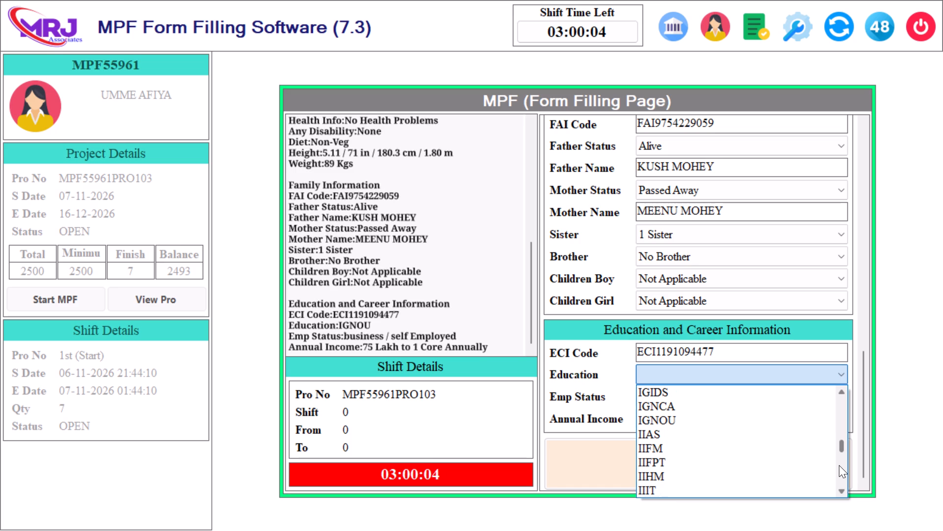
left_click(755, 419)
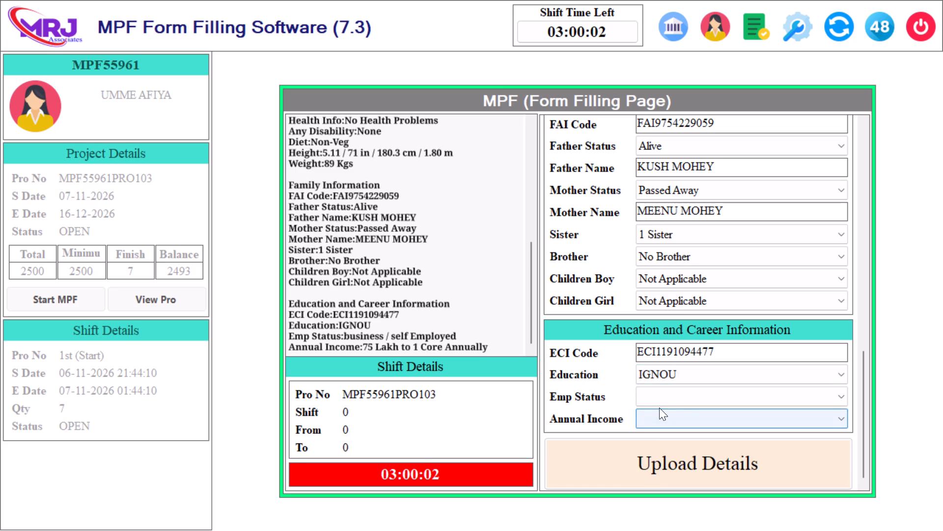
Set Emp Status to business / self Employed and Annual Income to 75 Lakh to 1 Core Annually.
left_click(666, 403)
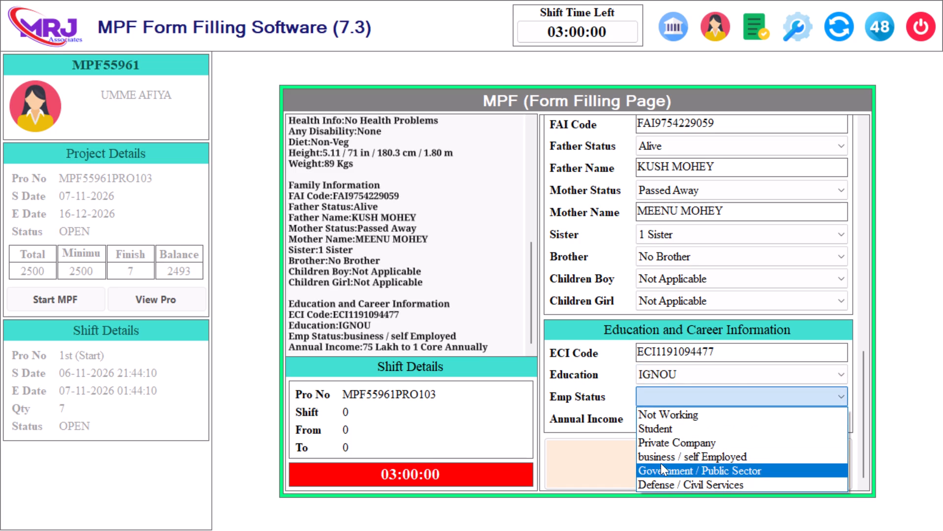
left_click(657, 457)
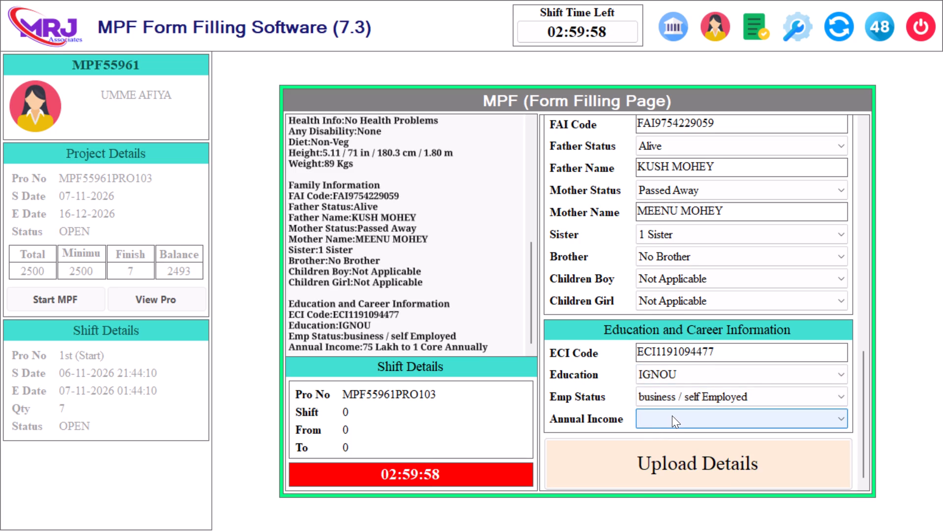
left_click(672, 415)
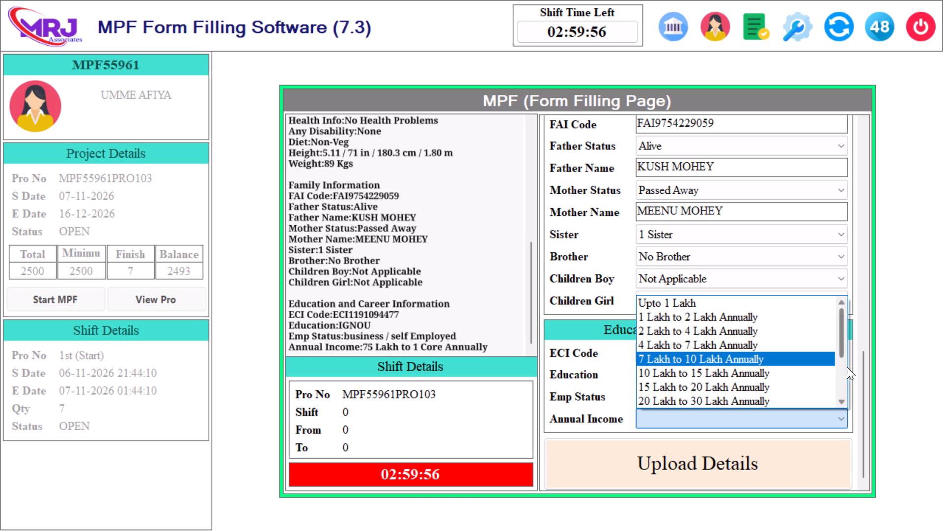
left_click(842, 371)
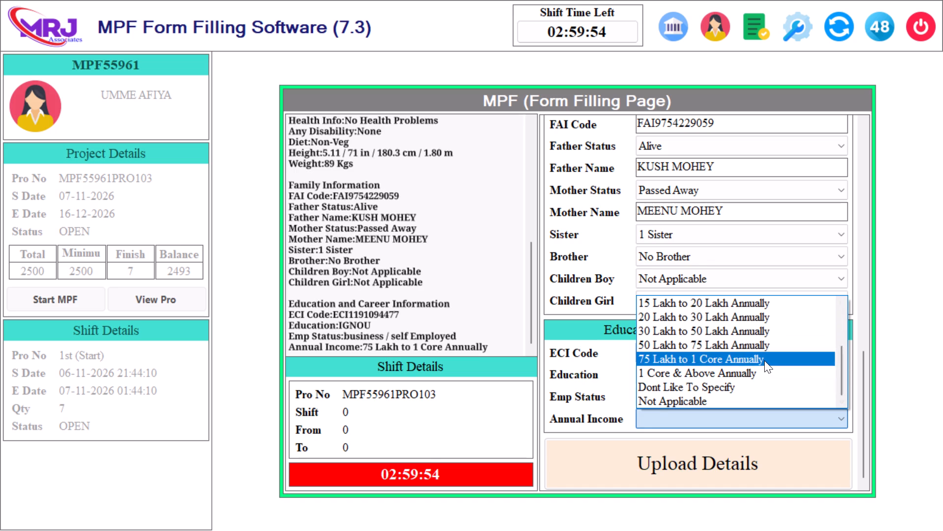
left_click(764, 360)
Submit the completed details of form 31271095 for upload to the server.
left_click(712, 466)
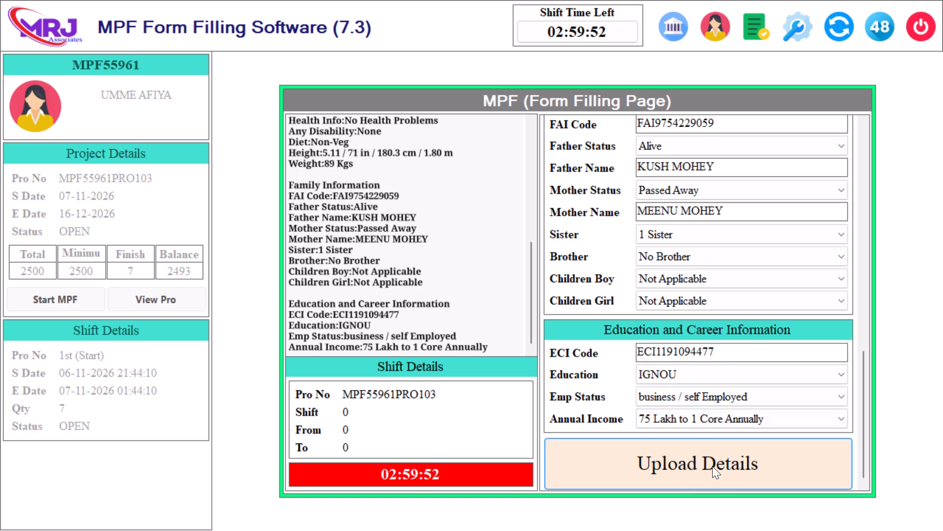
left_click(521, 308)
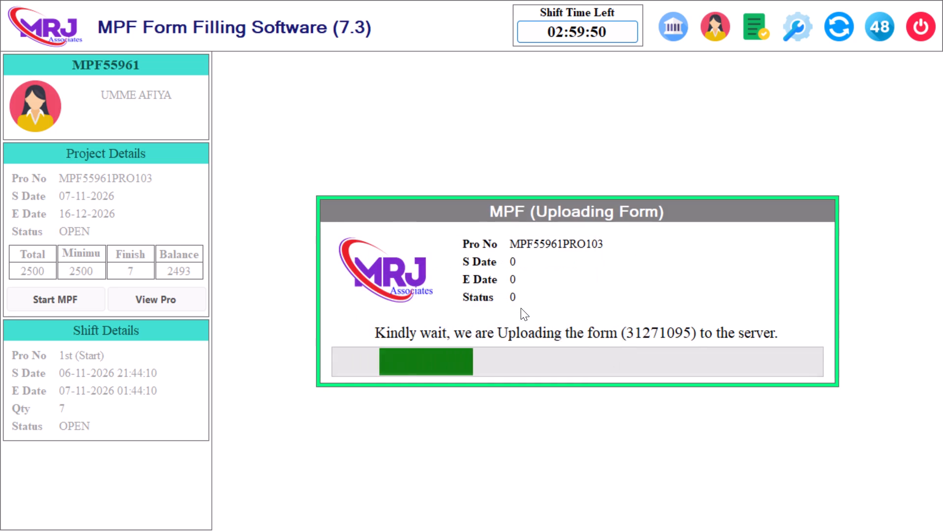
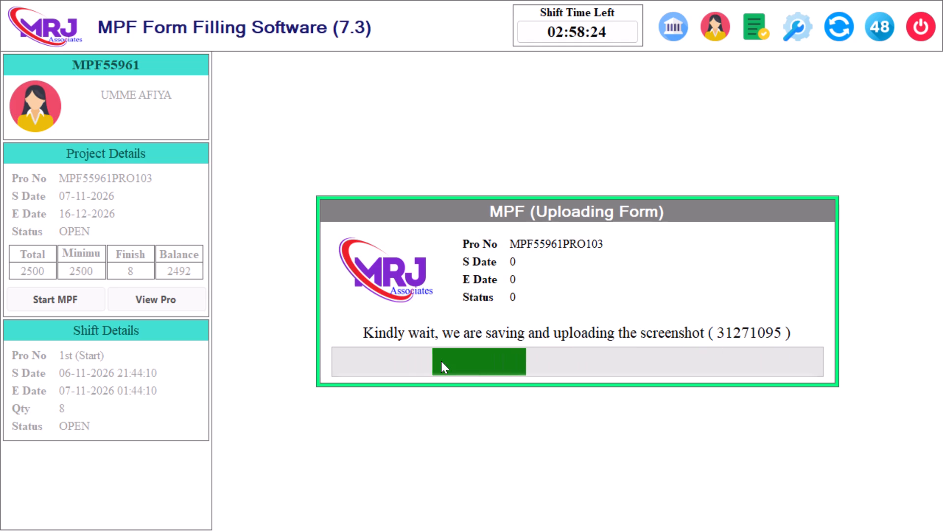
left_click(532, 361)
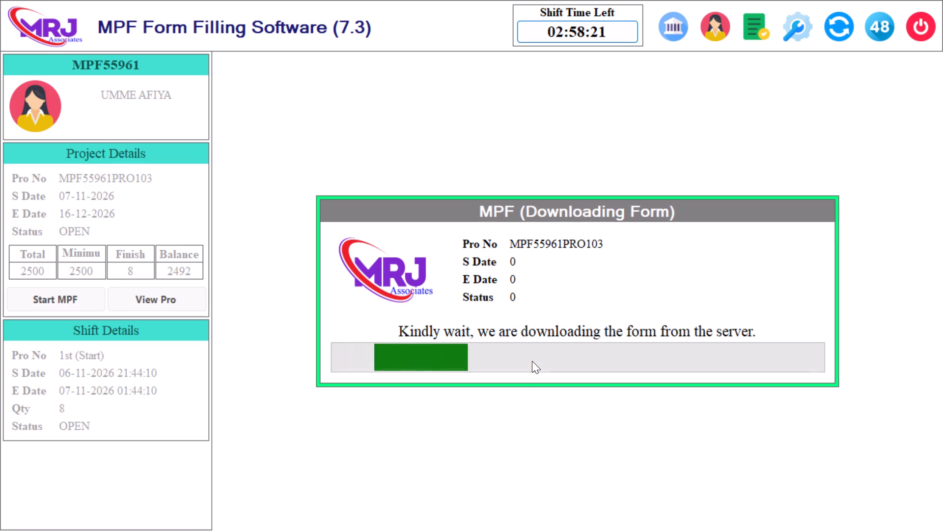
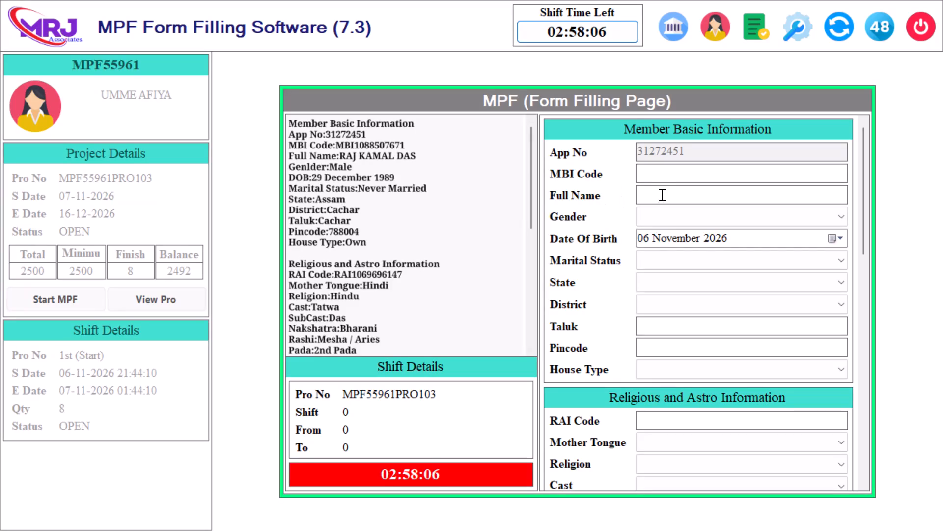
Enter the member's MBI code in Member Basic Information, matching the source record.
left_click(663, 178)
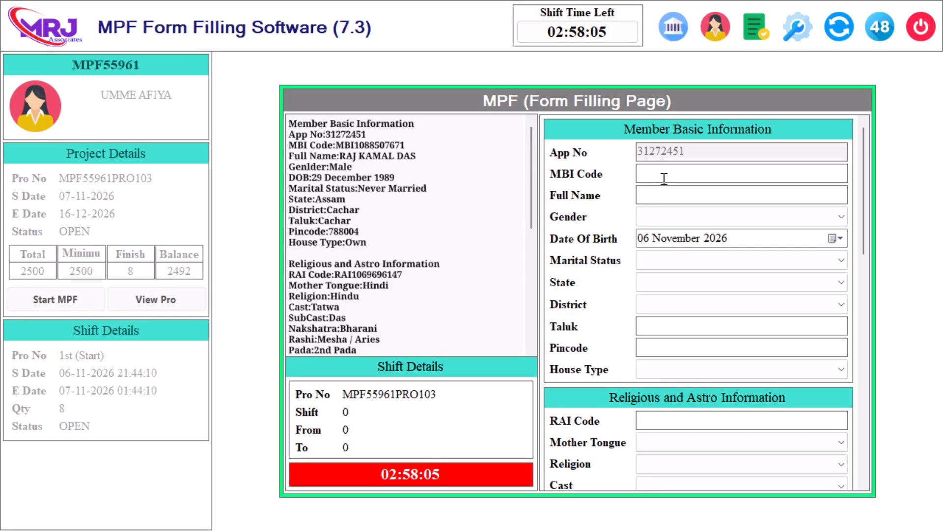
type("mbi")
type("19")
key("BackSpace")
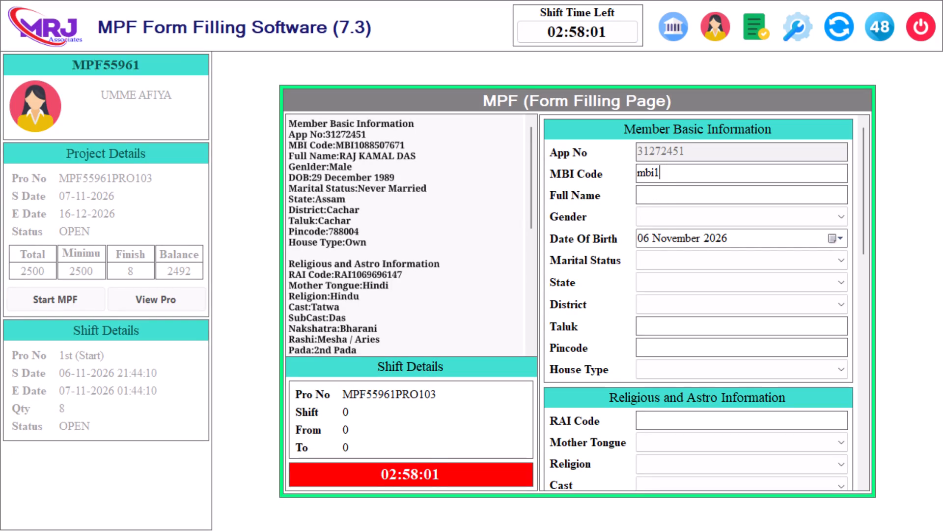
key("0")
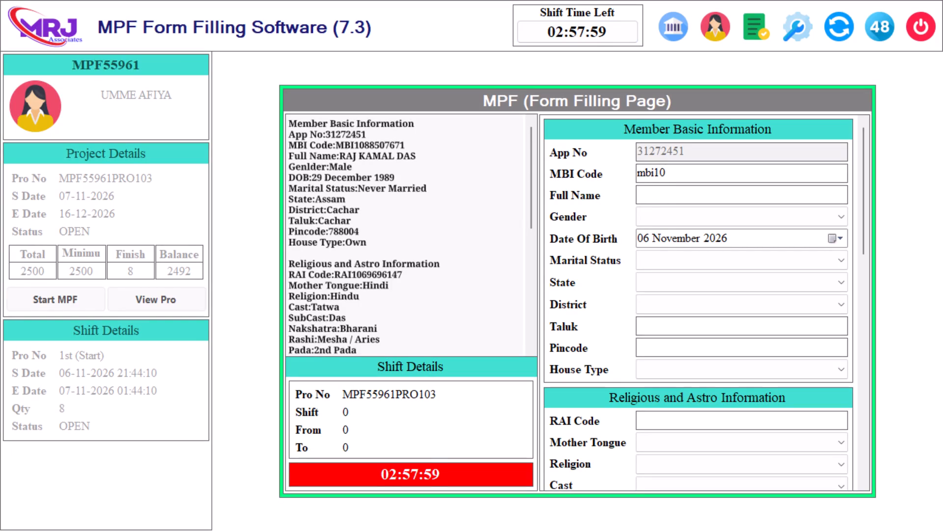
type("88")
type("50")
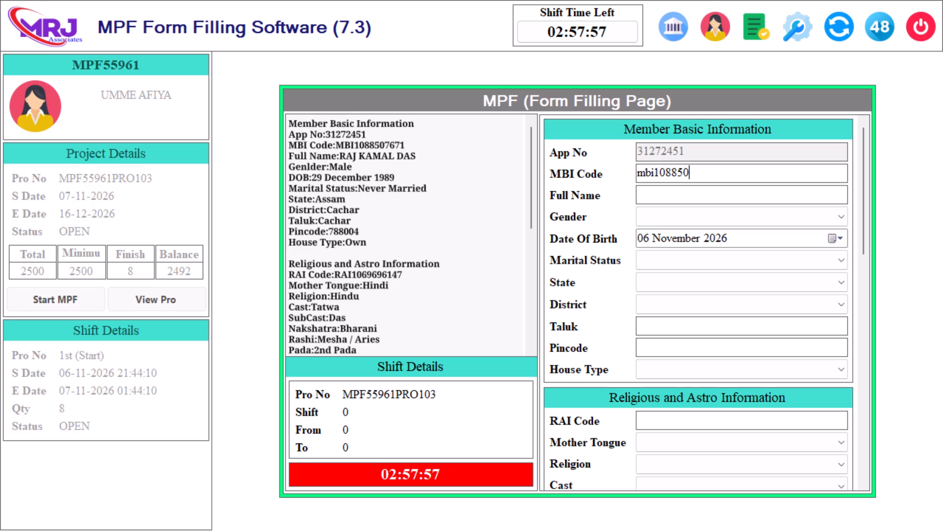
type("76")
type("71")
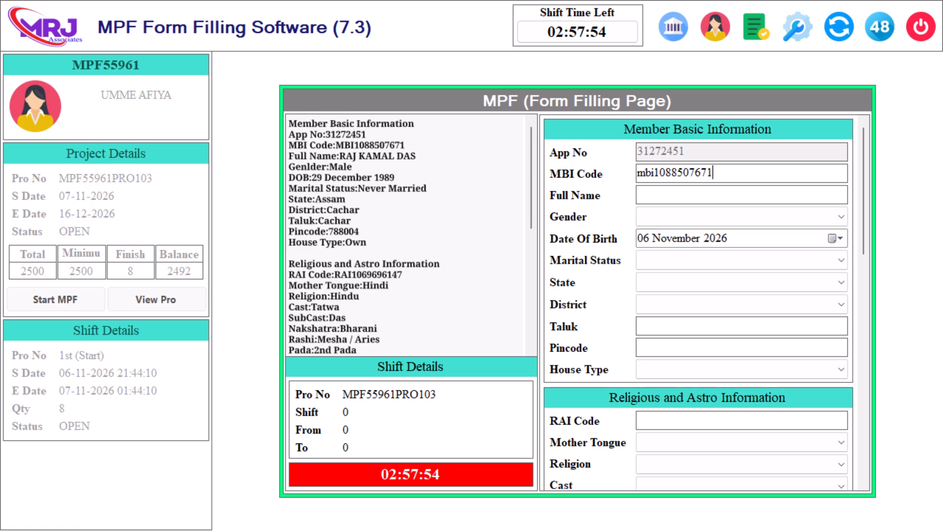
Enter the member's full name from the source record and set Gender to Male.
left_click(650, 193)
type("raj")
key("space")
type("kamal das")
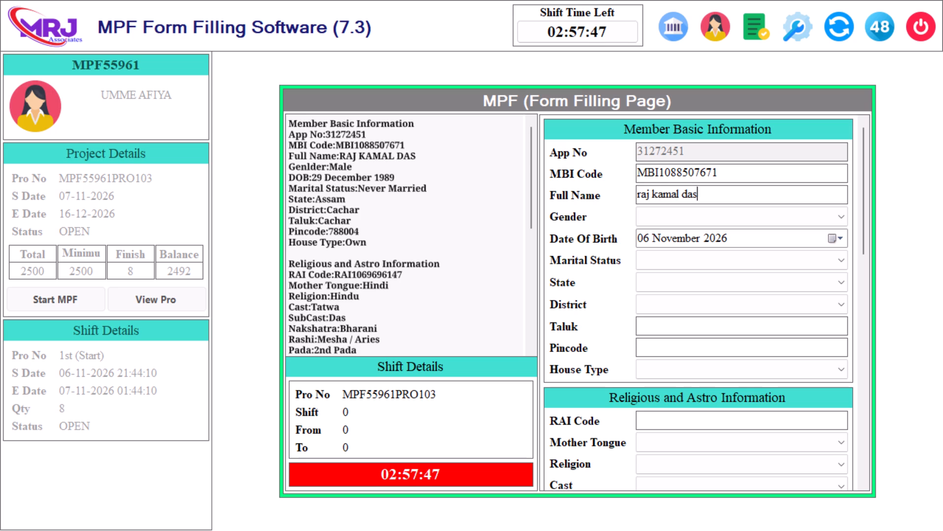
left_click(653, 217)
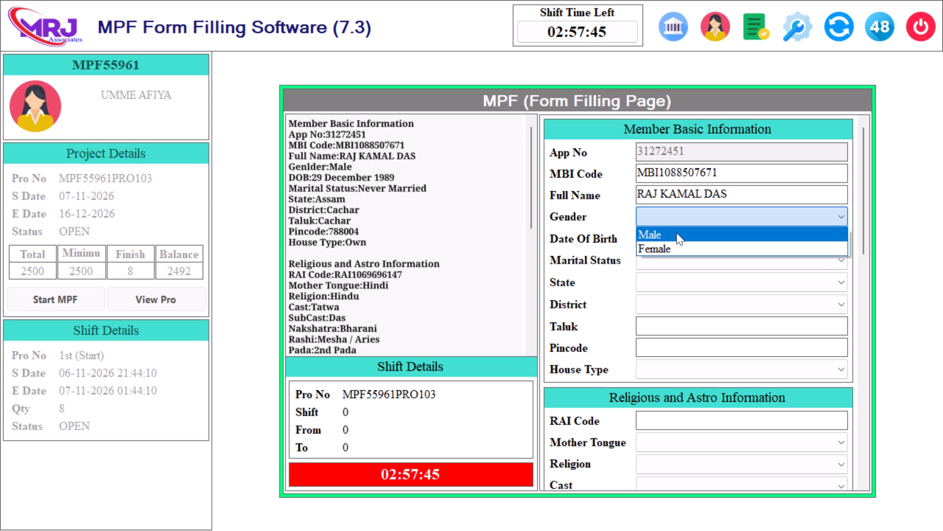
left_click(676, 233)
Set the Date Of Birth year, month and day to match the DOB in the source record.
left_click(721, 236)
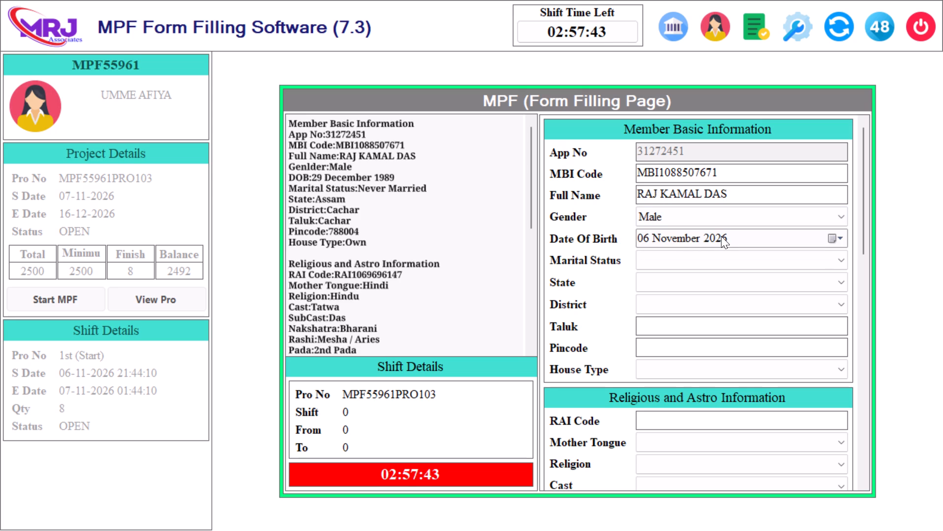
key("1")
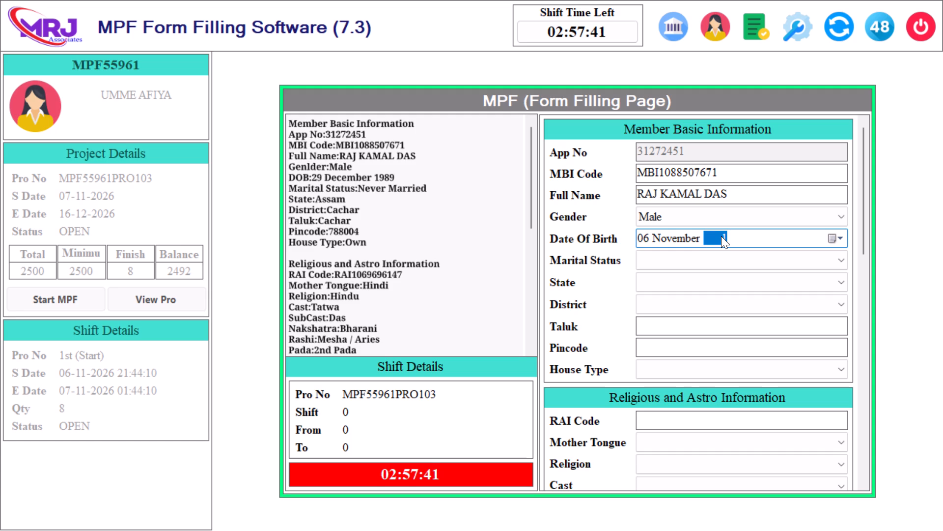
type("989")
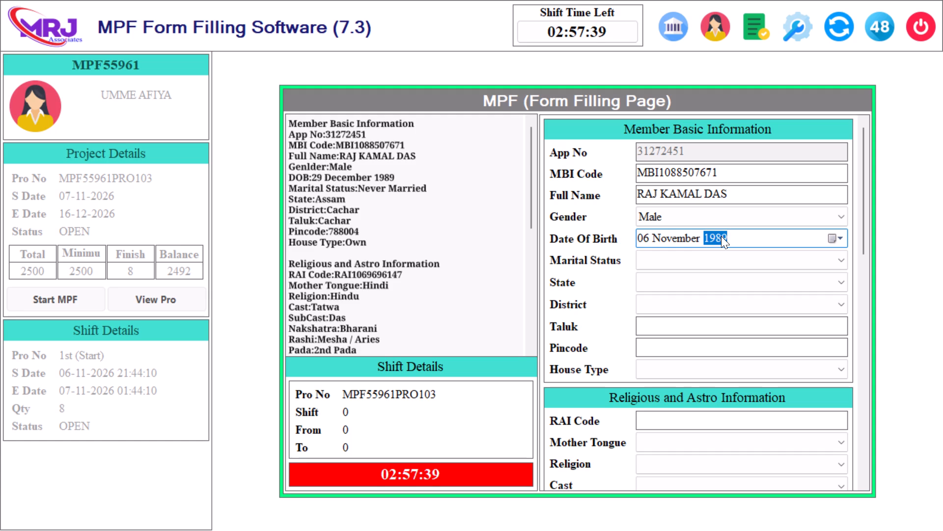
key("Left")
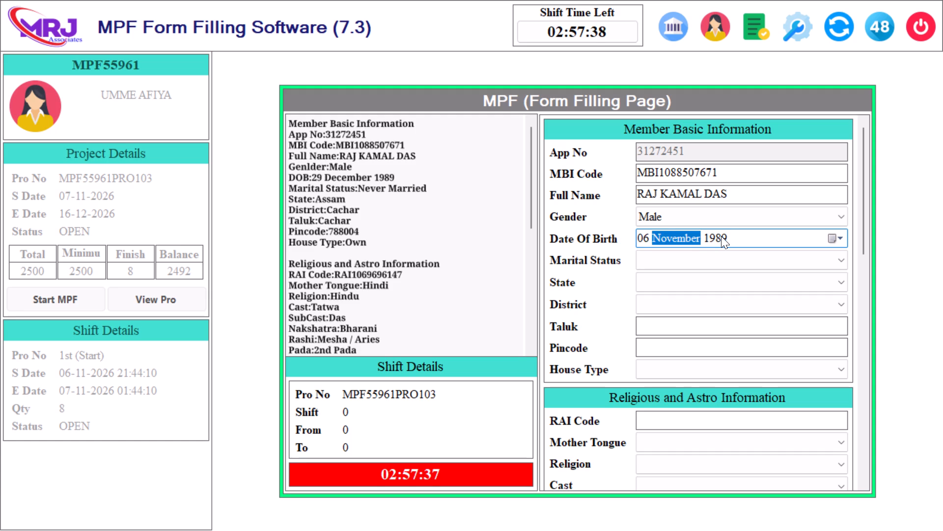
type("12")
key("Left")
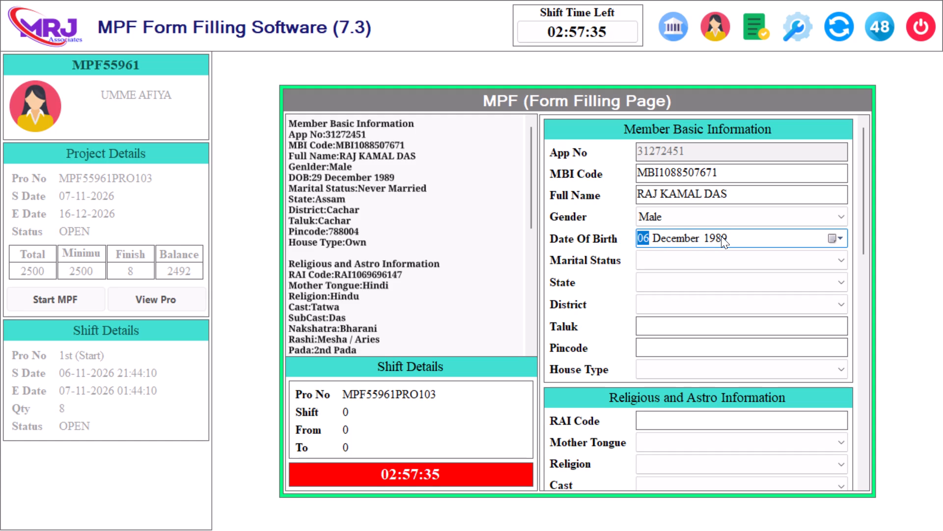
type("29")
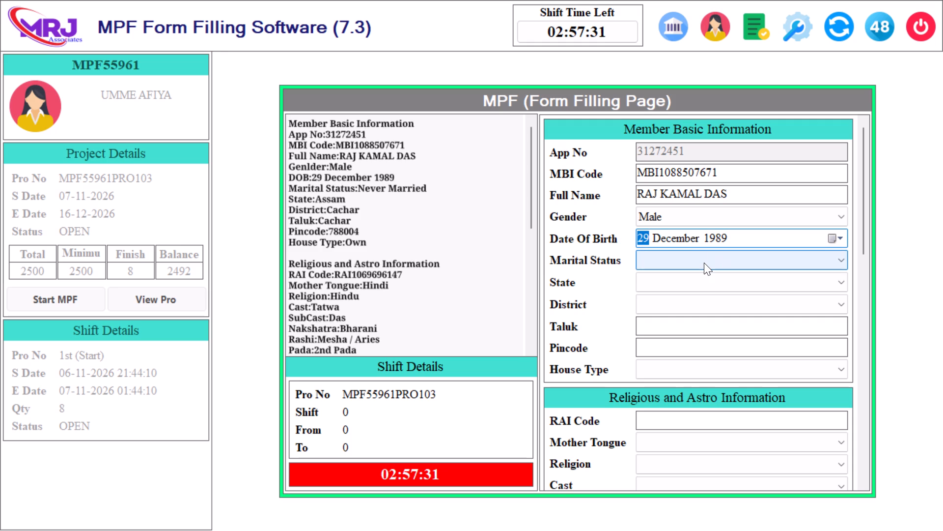
double_click(765, 272)
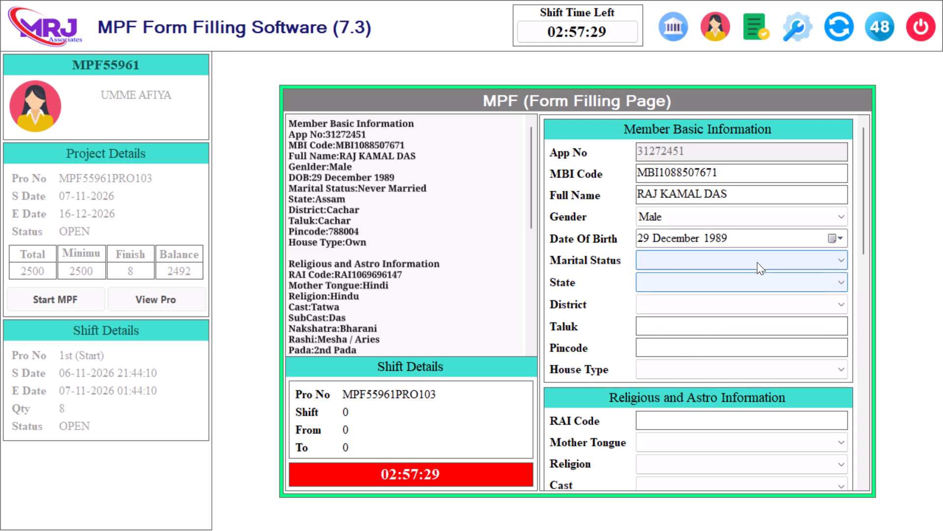
left_click(756, 261)
left_click(749, 281)
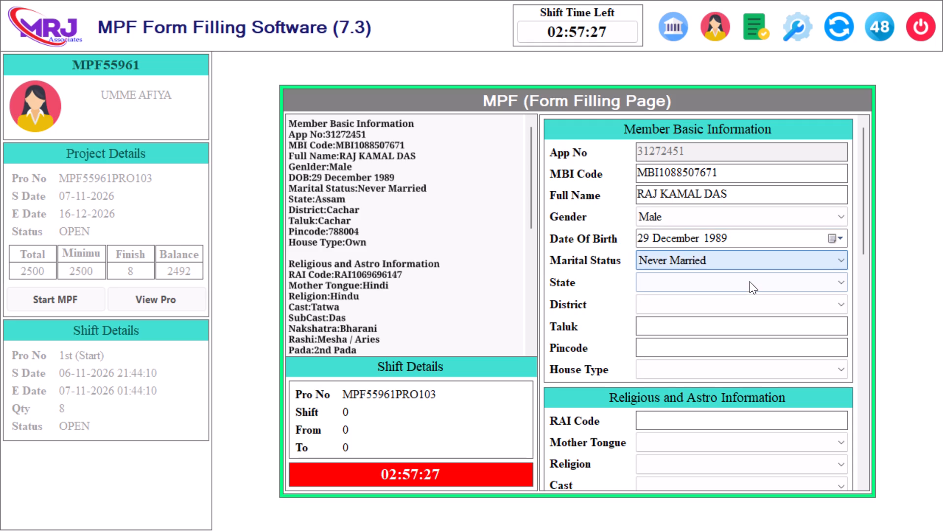
left_click(749, 281)
left_click(703, 346)
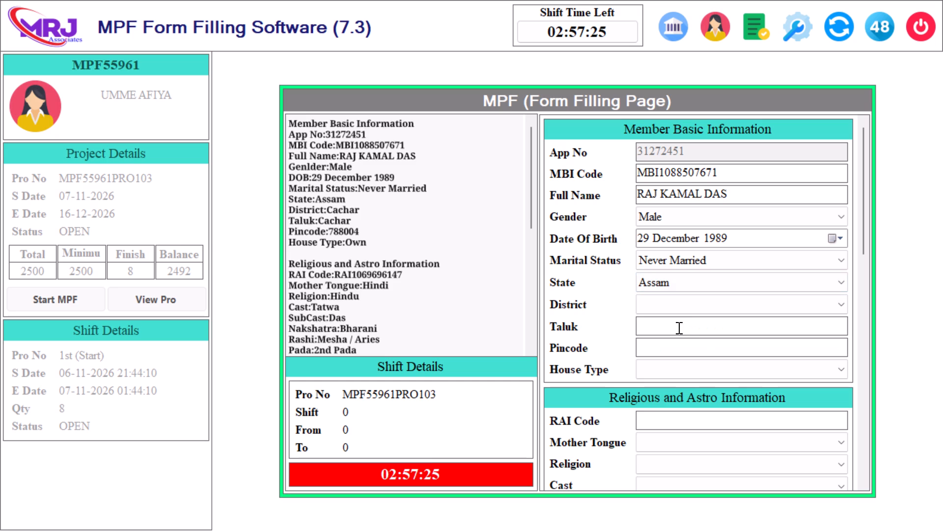
Set the member's District to Cachar.
left_click(674, 308)
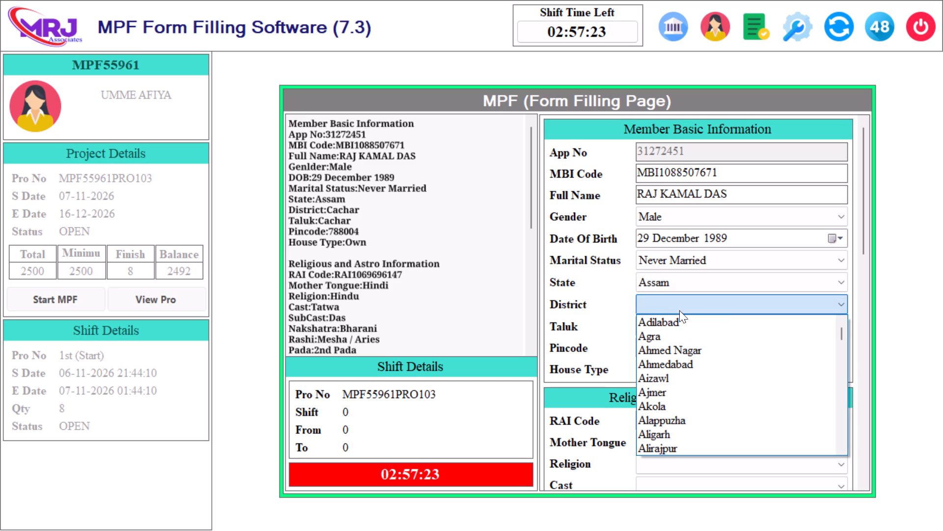
left_click(838, 425)
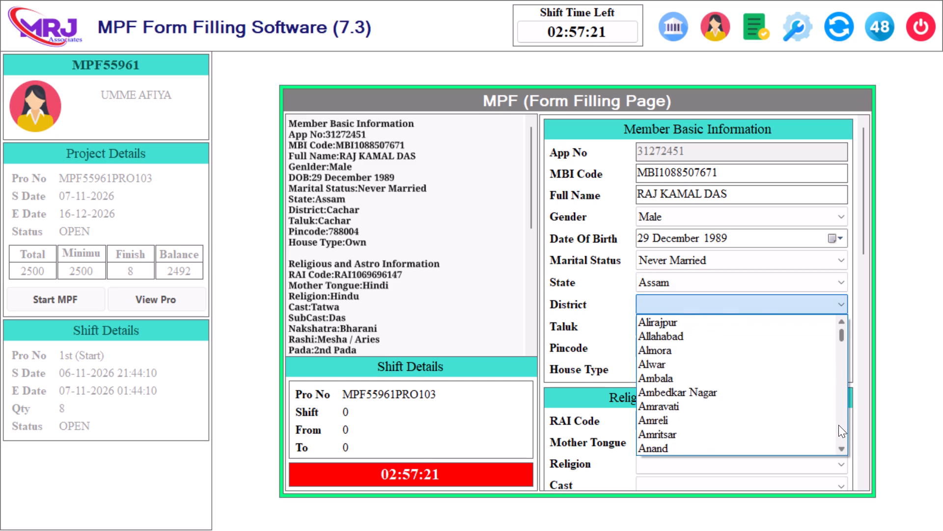
left_click(838, 425)
triple_click(838, 425)
left_click(838, 425)
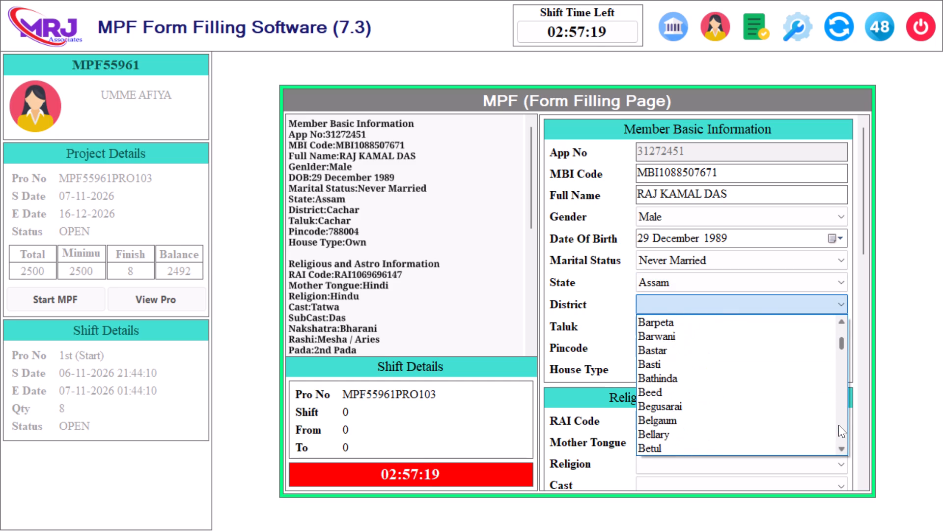
triple_click(838, 425)
double_click(838, 425)
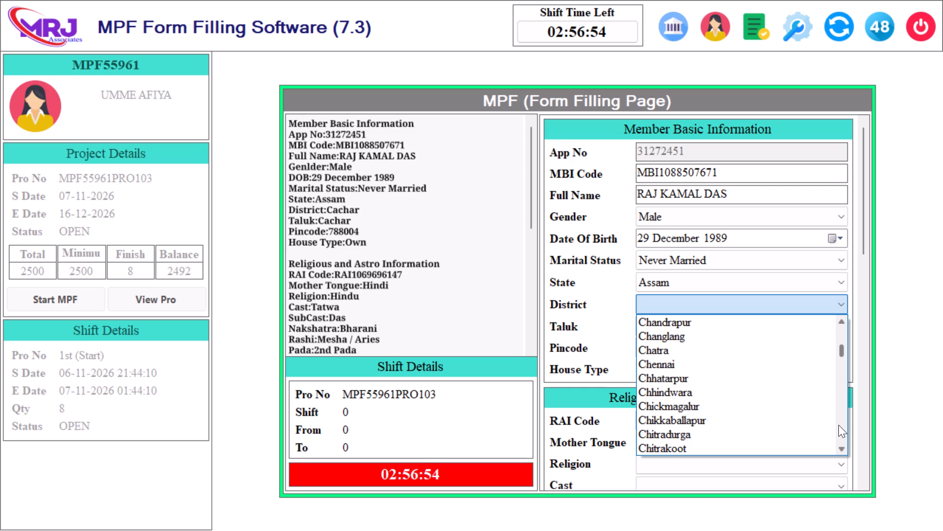
left_click(840, 338)
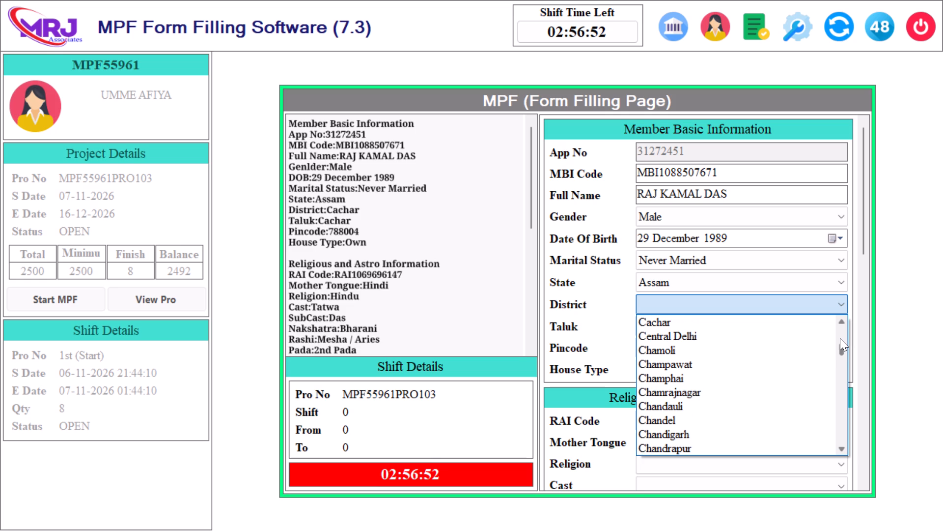
left_click(840, 338)
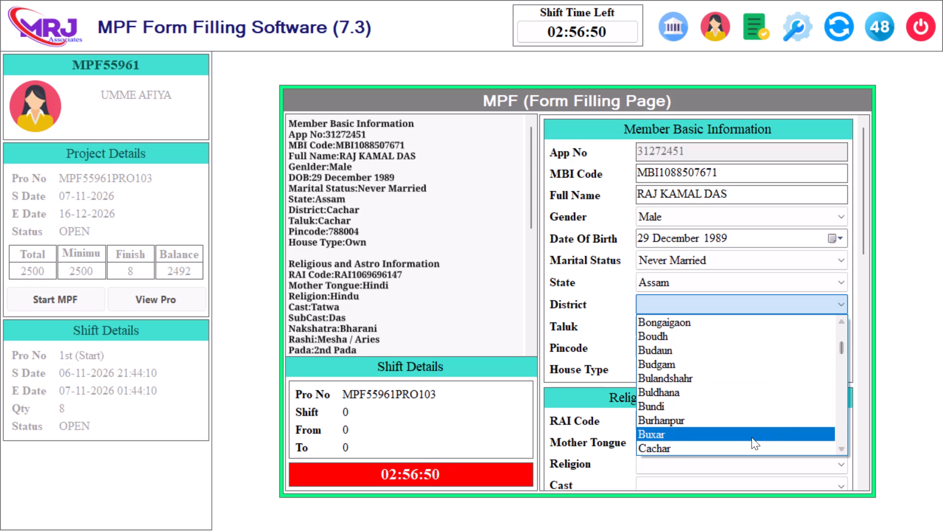
left_click(740, 449)
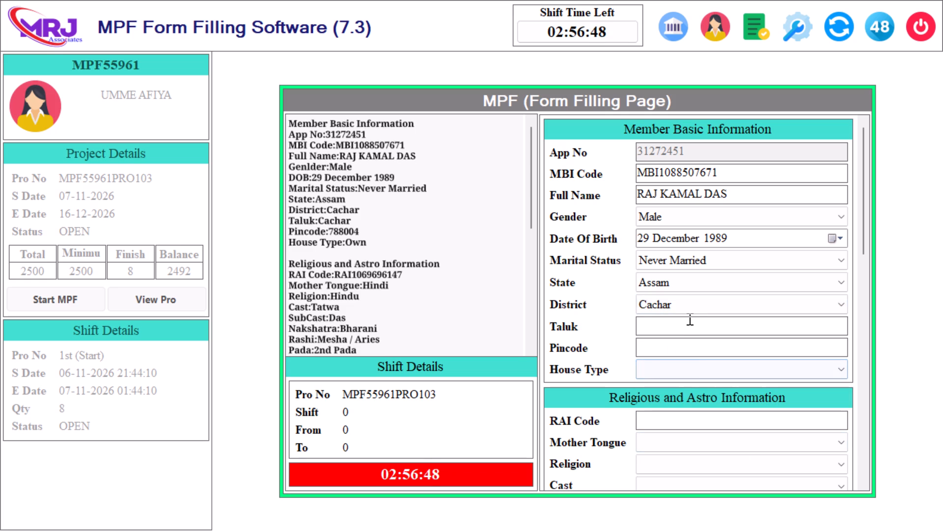
Complete the basic information with Taluk cachar, the pincode from the source record, and House Type Own.
left_click(689, 319)
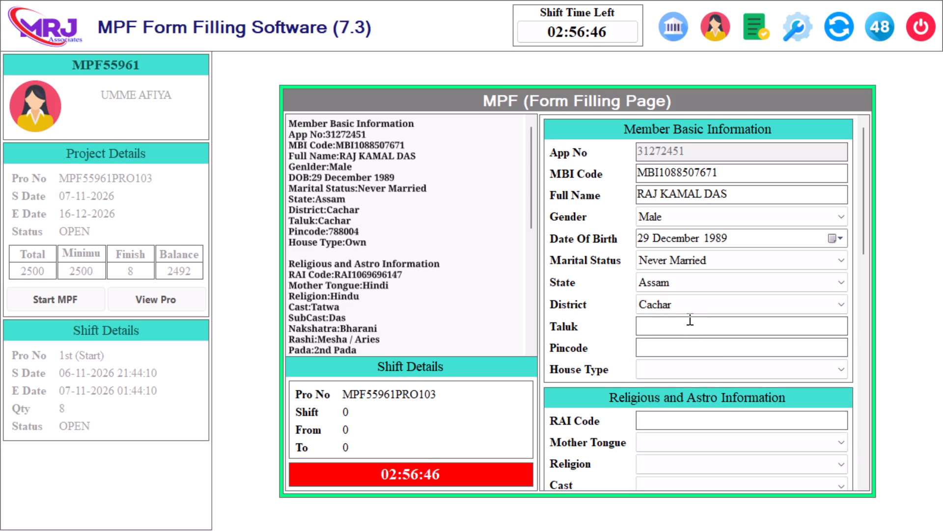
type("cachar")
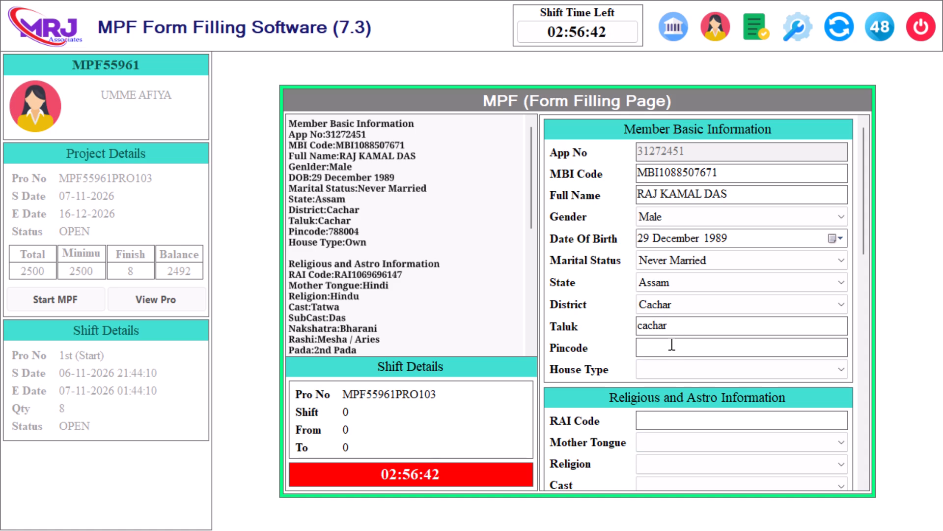
left_click(670, 344)
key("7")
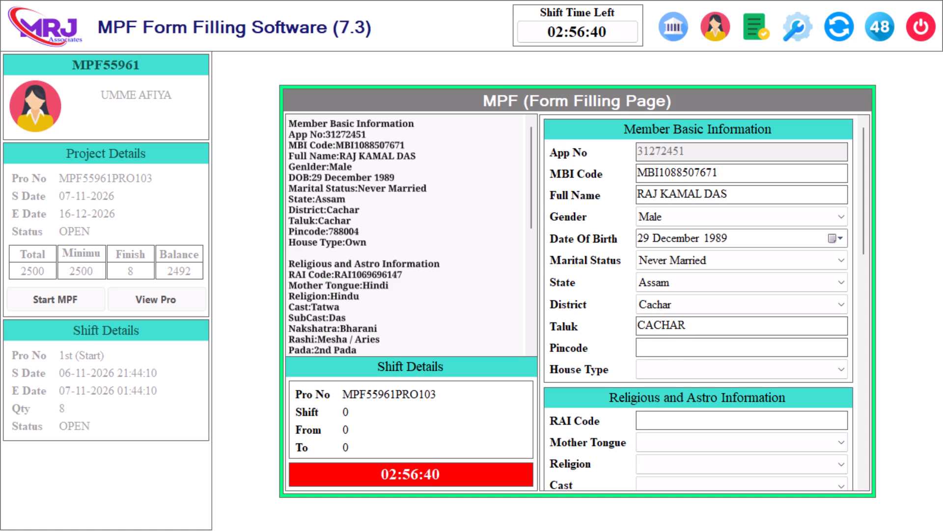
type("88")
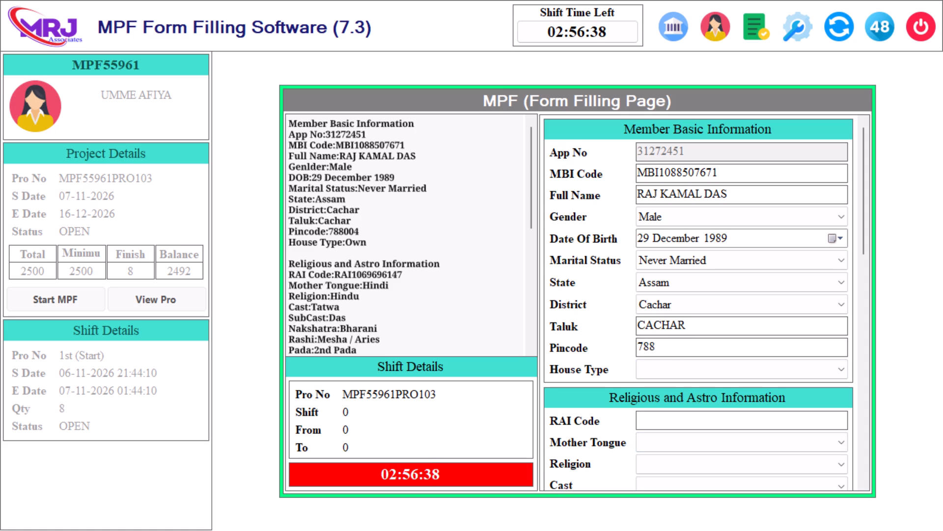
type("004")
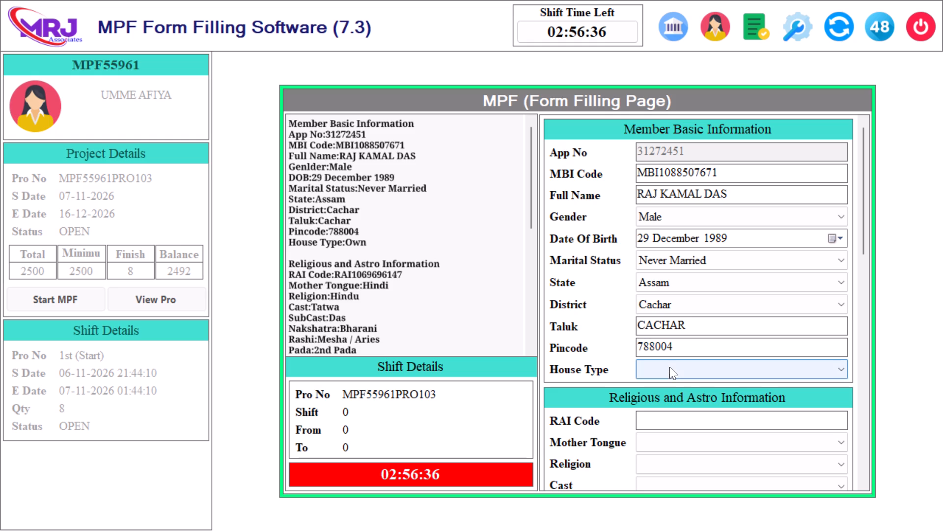
left_click(669, 367)
left_click(655, 389)
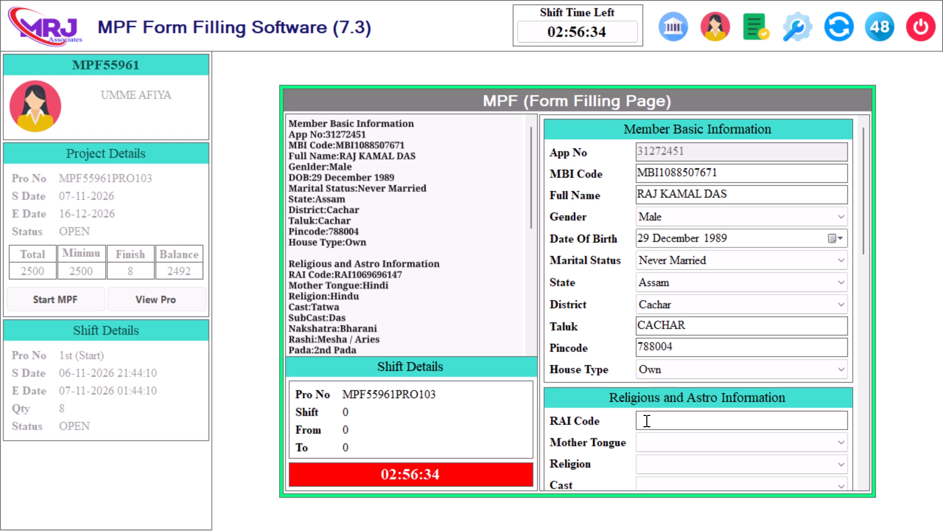
Enter the RAI code from the source record and set Mother Tongue to Hindi in Religious and Astro Information.
left_click(646, 420)
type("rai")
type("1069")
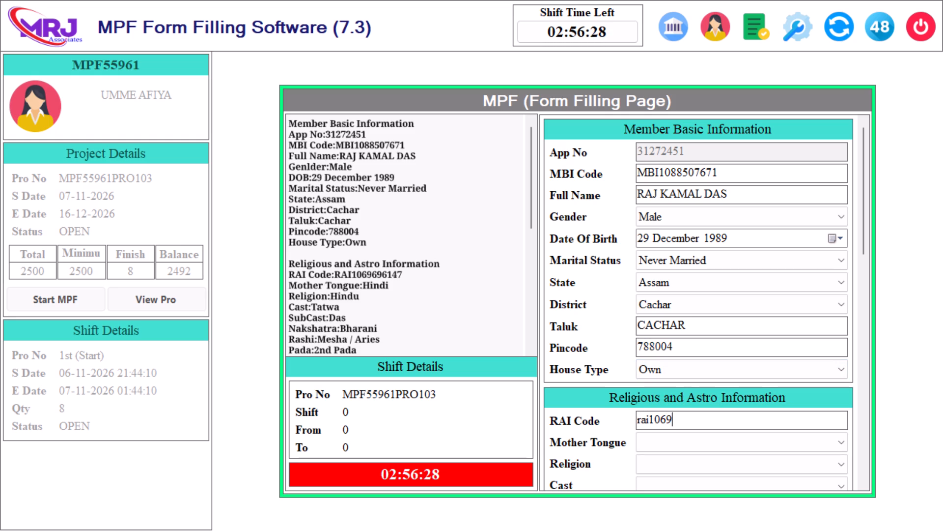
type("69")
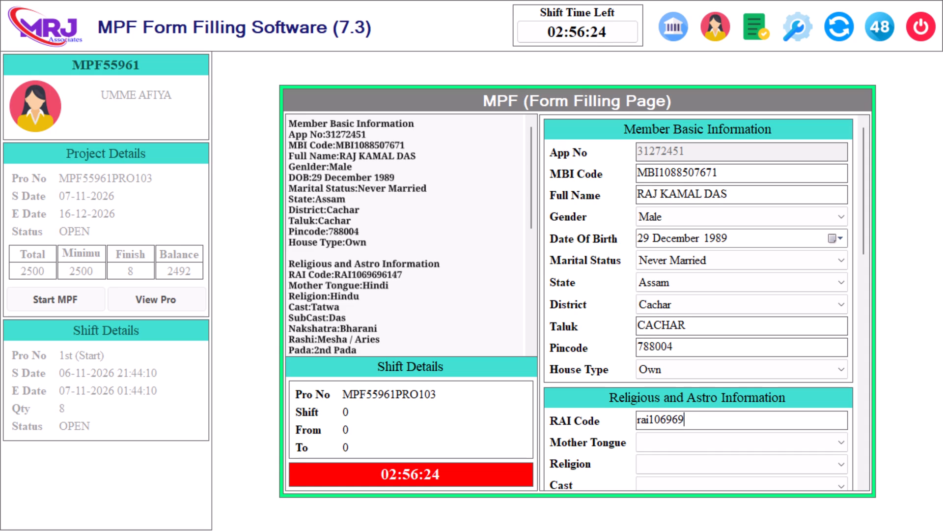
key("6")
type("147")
left_click(642, 438)
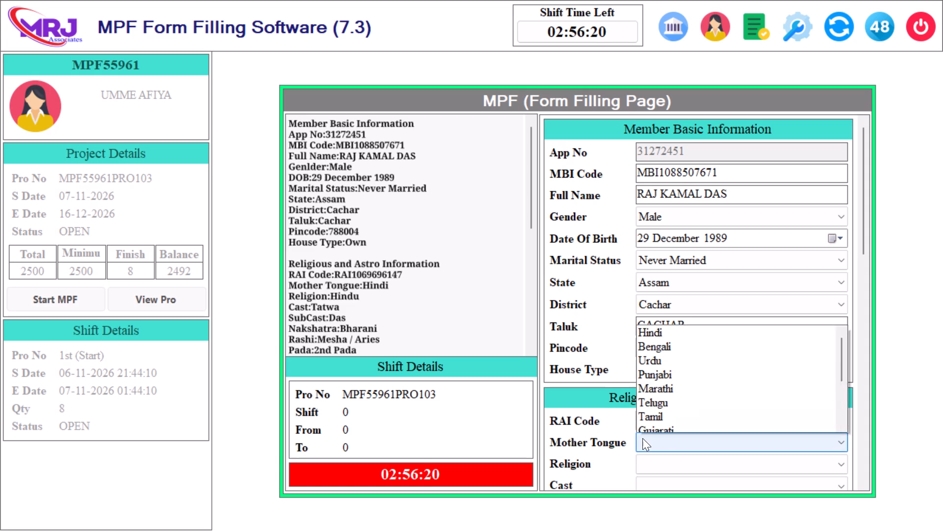
left_click(638, 321)
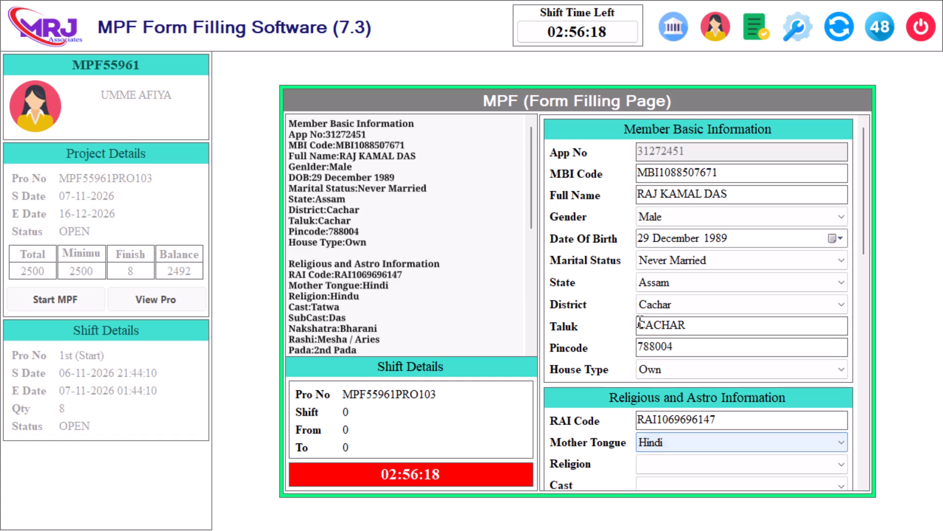
Set Religion to Hindu and Cast to Tatwa in Religious and Astro Information.
left_click(661, 462)
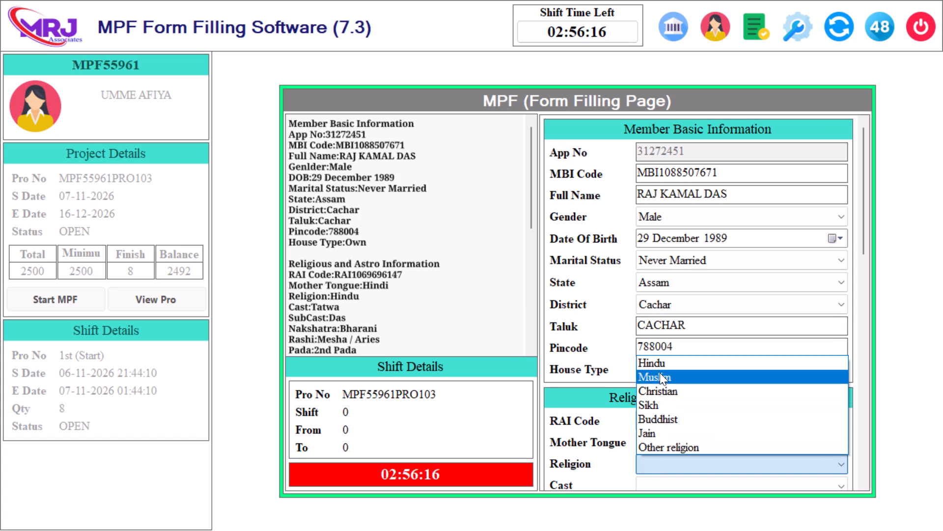
left_click(659, 366)
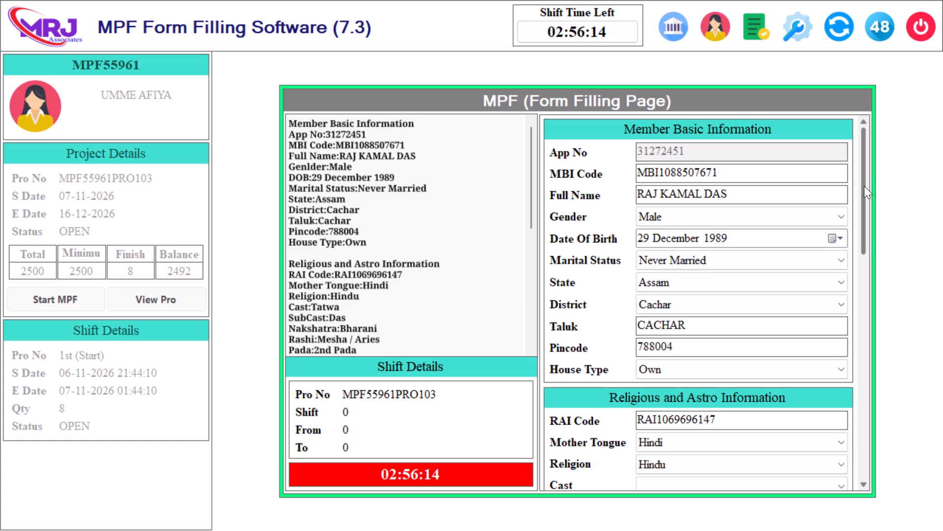
left_click(864, 186)
left_click_drag(864, 186, 883, 240)
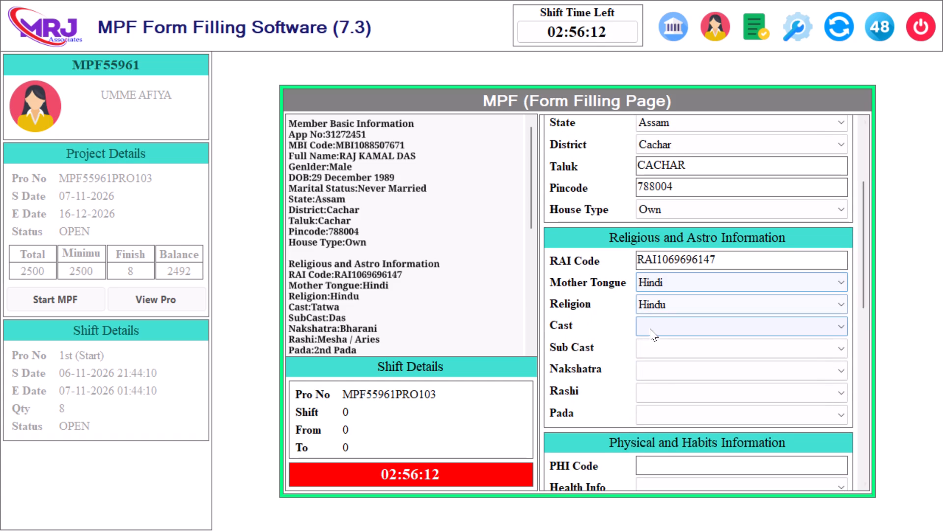
left_click(650, 328)
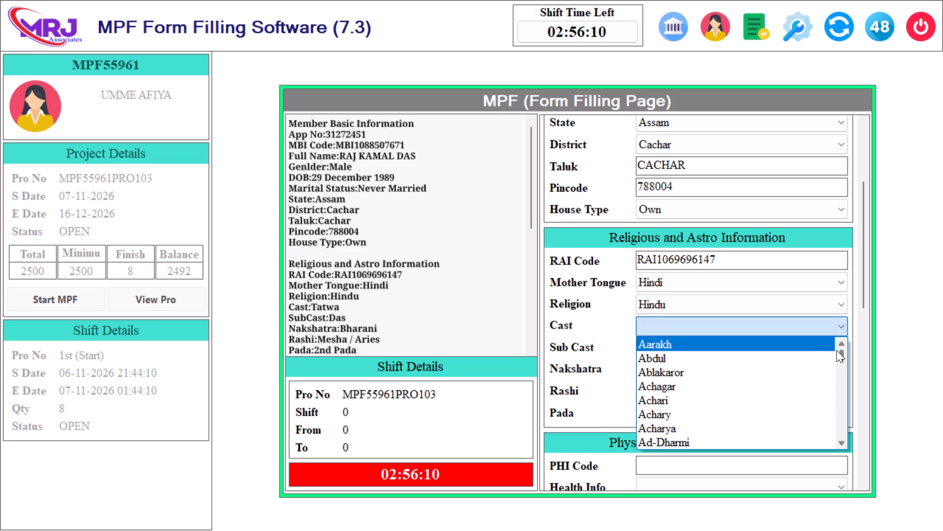
left_click(841, 356)
left_click_drag(841, 356, 848, 373)
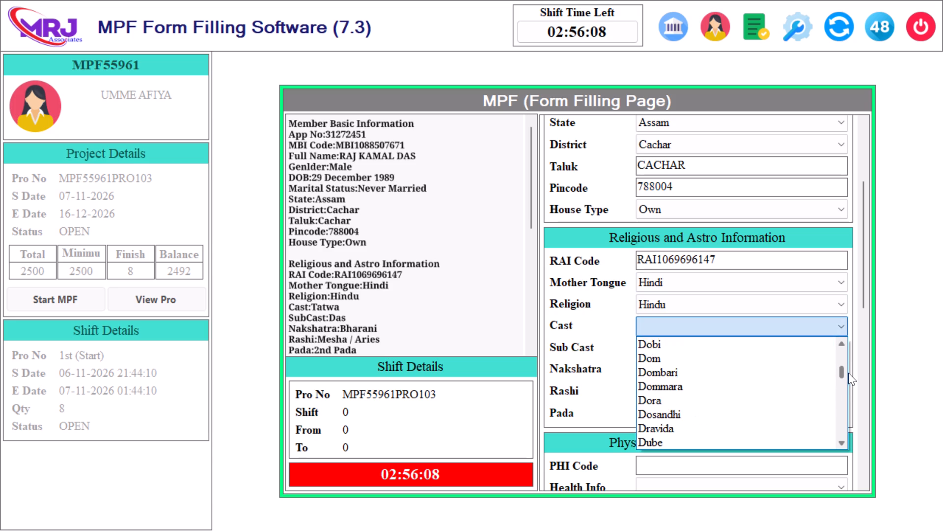
left_click_drag(848, 373, 855, 398)
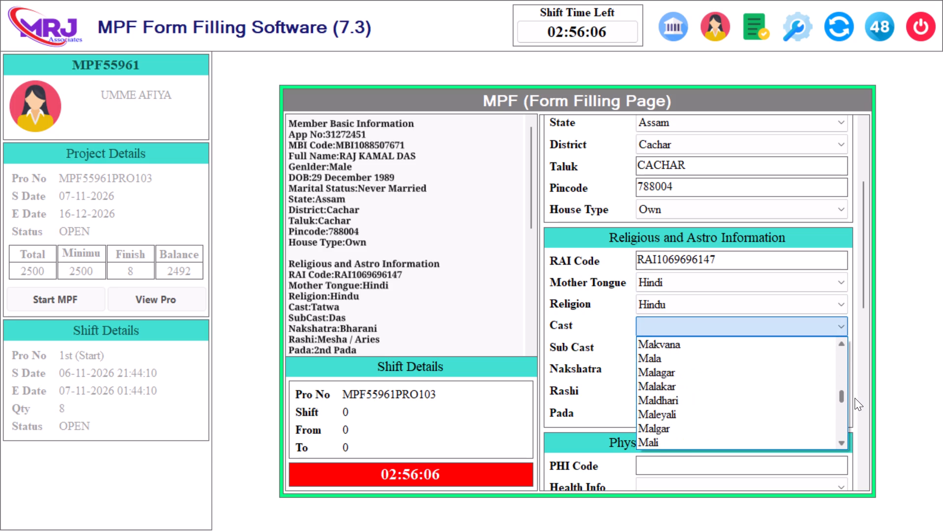
left_click_drag(855, 398, 860, 415)
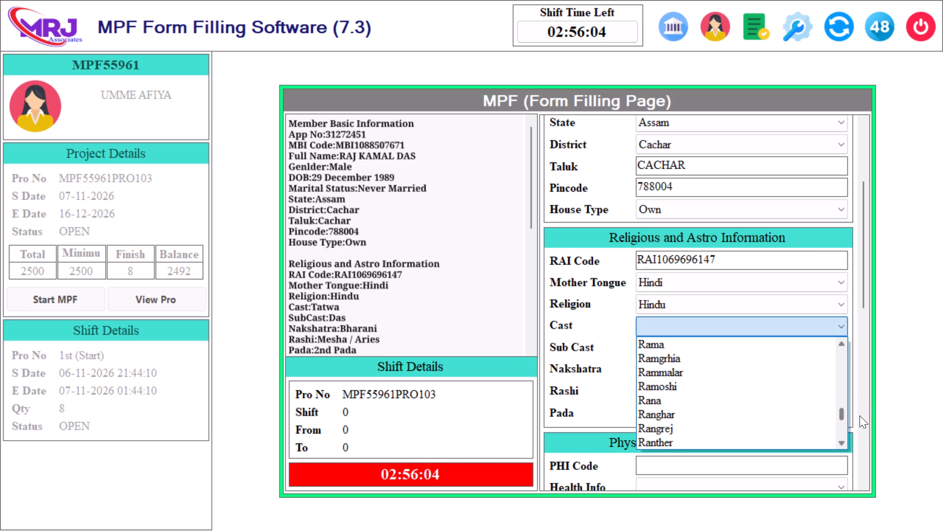
left_click_drag(860, 415, 864, 425)
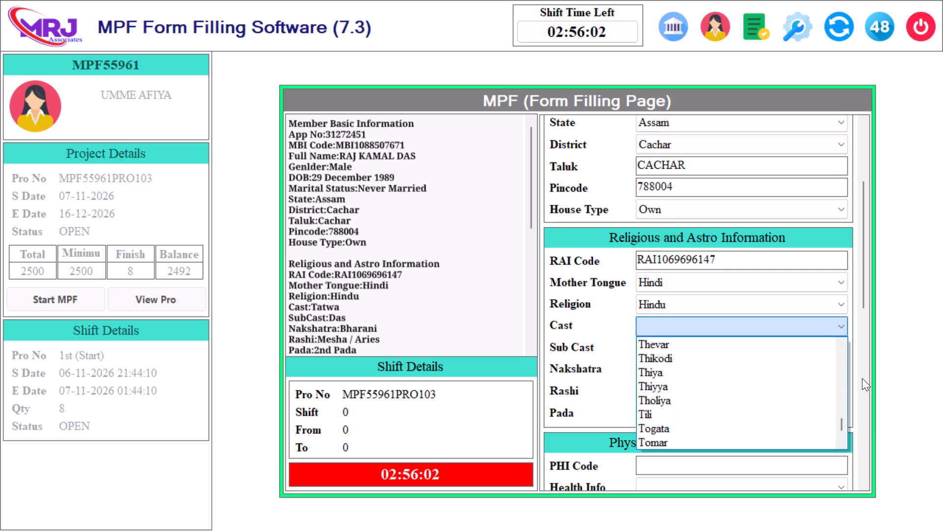
left_click(840, 370)
left_click(840, 370)
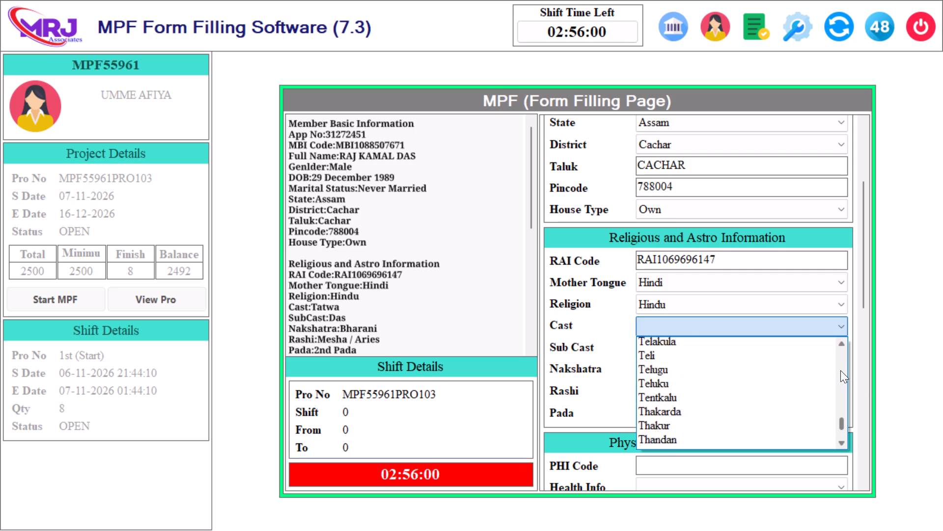
left_click(840, 370)
left_click(749, 438)
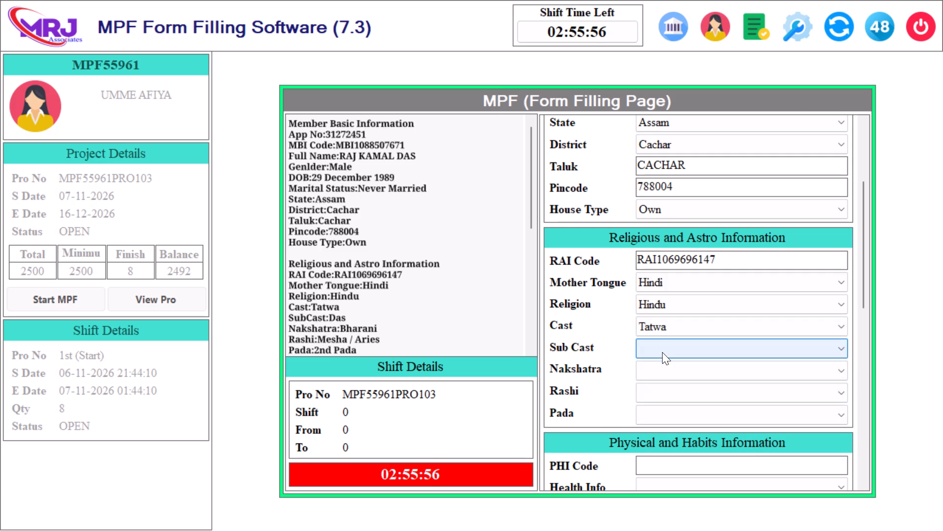
Set the member's Sub Cast to Das.
left_click(662, 352)
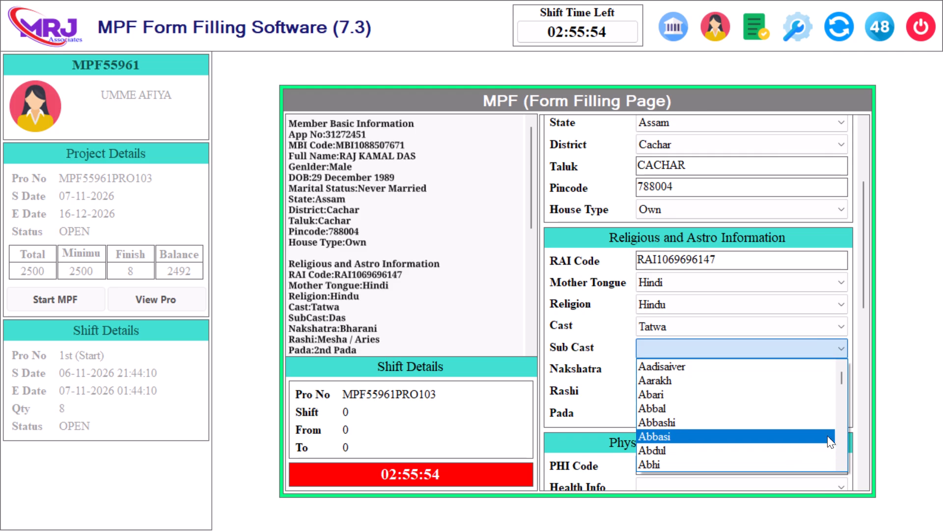
triple_click(842, 440)
triple_click(842, 440)
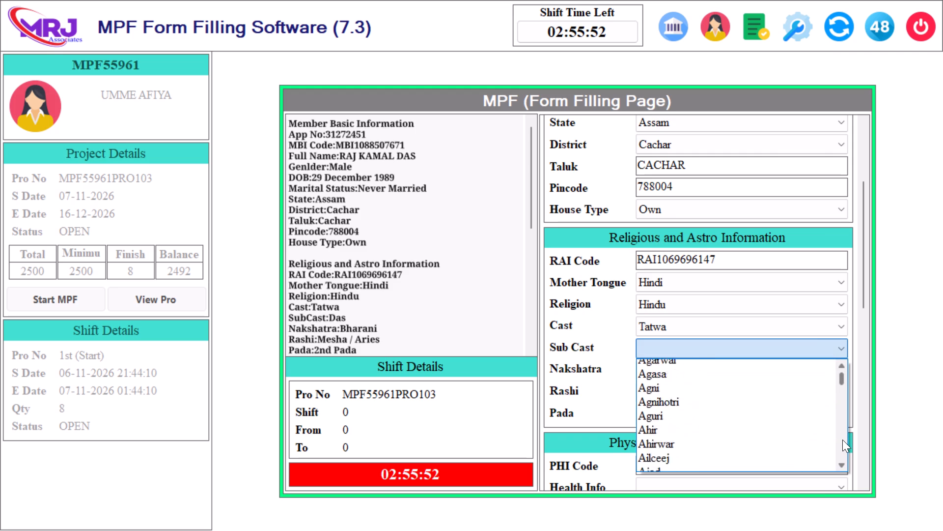
triple_click(842, 440)
triple_click(842, 440)
triple_click(842, 440)
triple_click(842, 440)
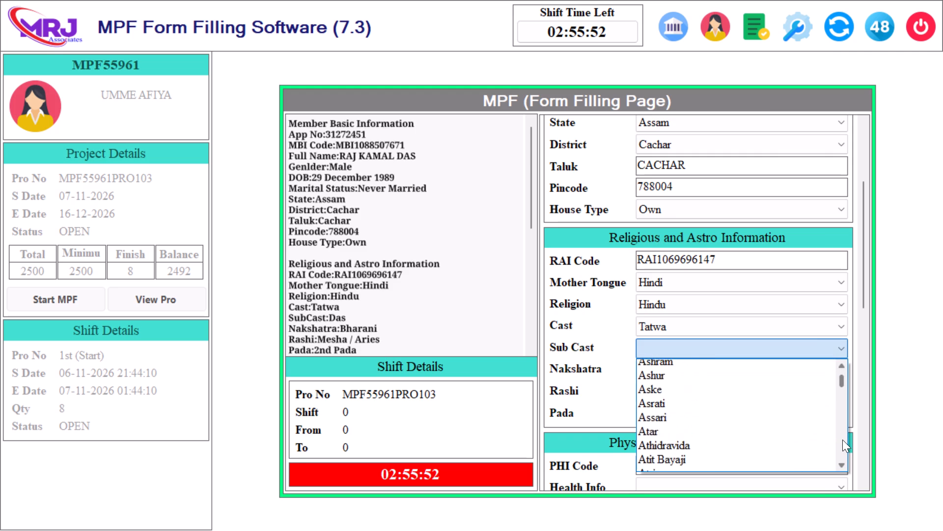
double_click(842, 440)
left_click(842, 440)
left_click(842, 440)
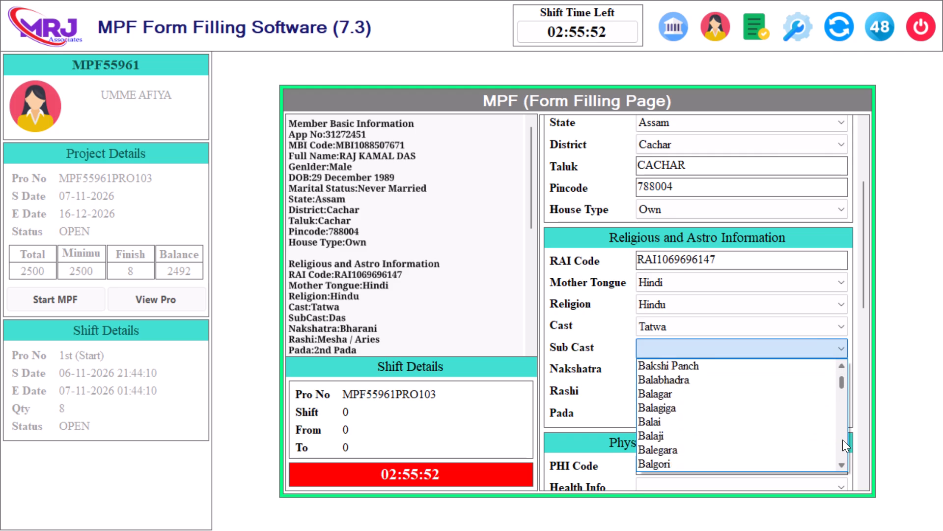
double_click(842, 440)
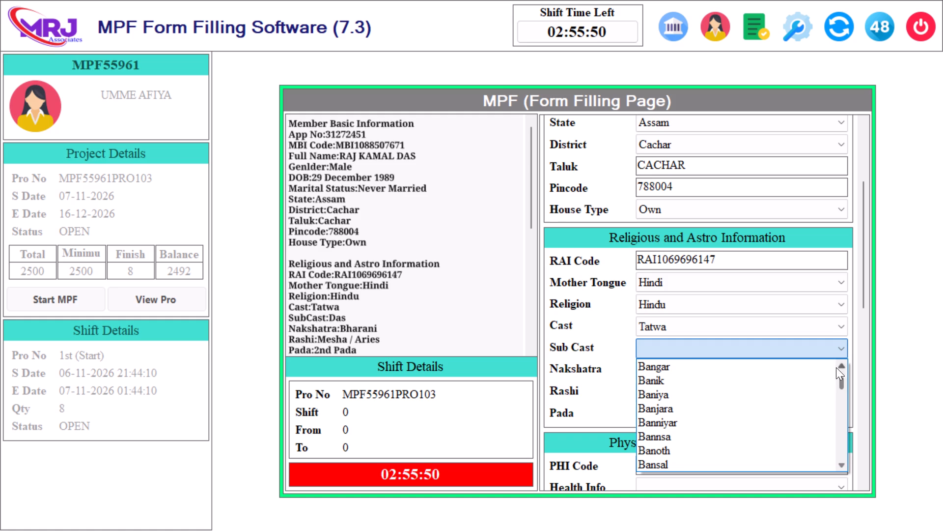
left_click(844, 384)
left_click_drag(844, 384, 845, 389)
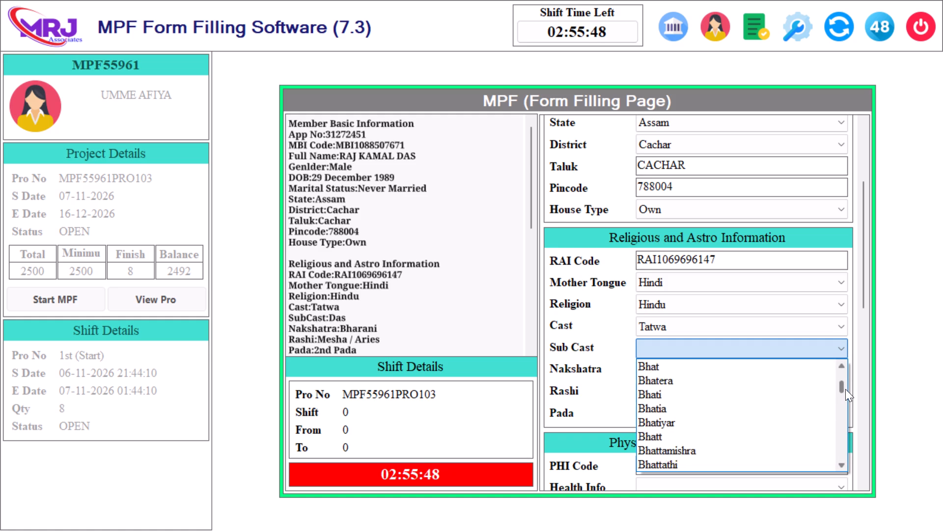
left_click_drag(845, 389, 847, 396)
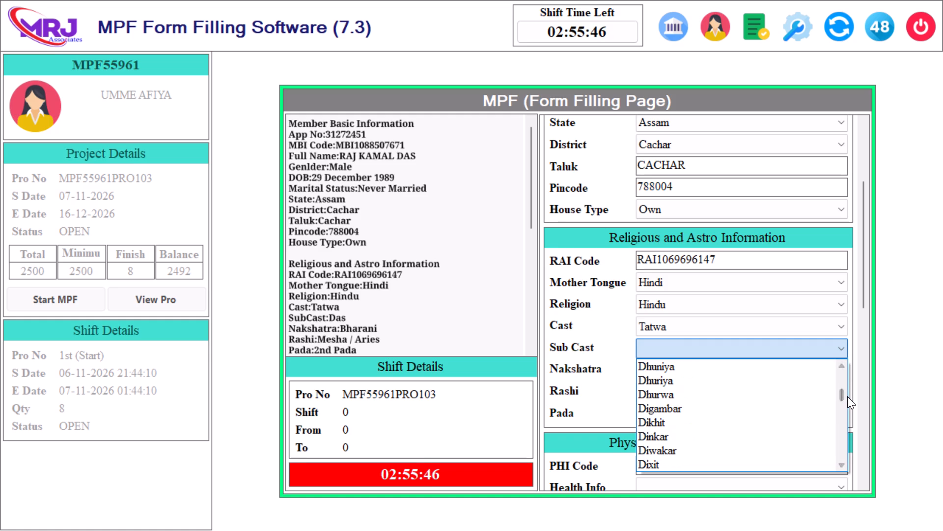
left_click(843, 379)
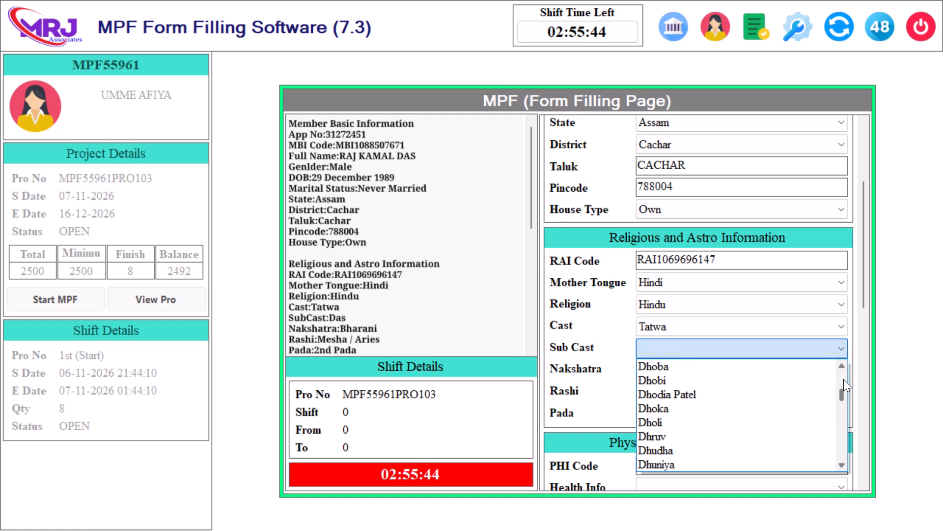
left_click(843, 379)
left_click(843, 379)
left_click(843, 379)
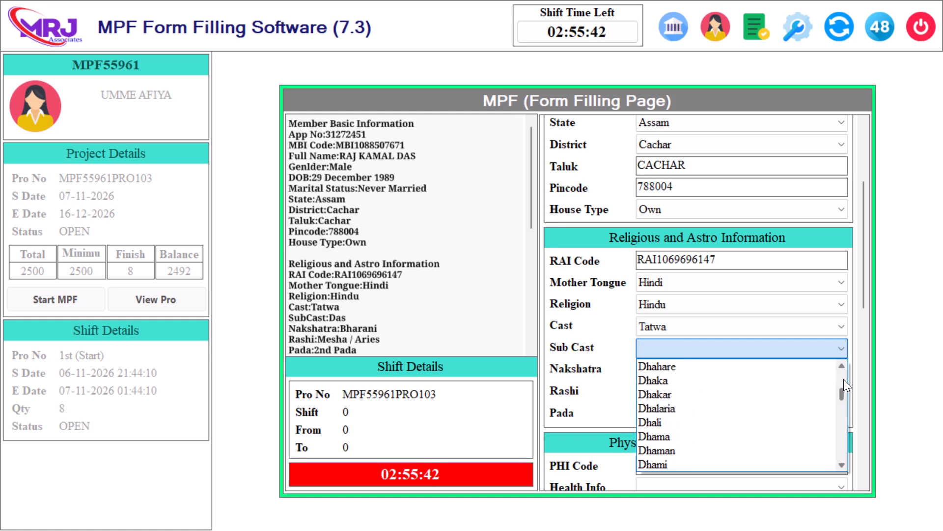
left_click(843, 379)
left_click(843, 379)
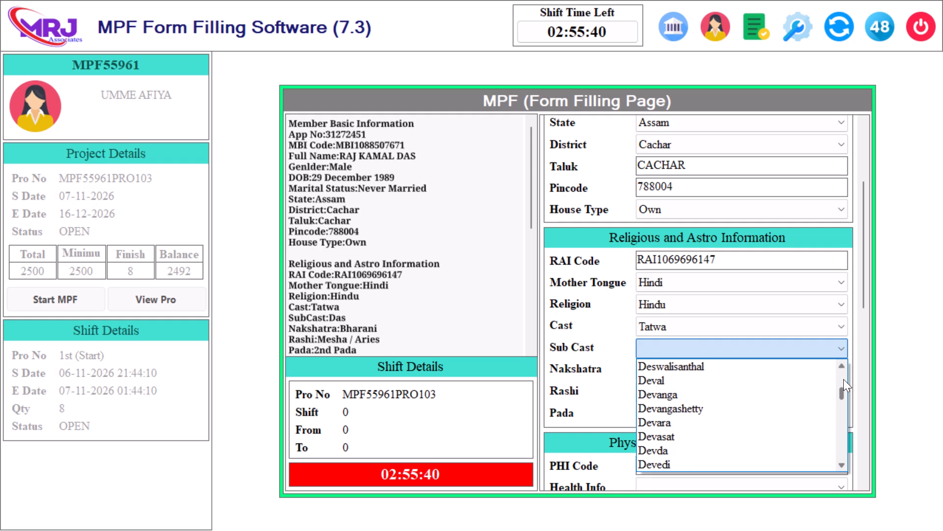
left_click(843, 379)
left_click(843, 379)
left_click(843, 379)
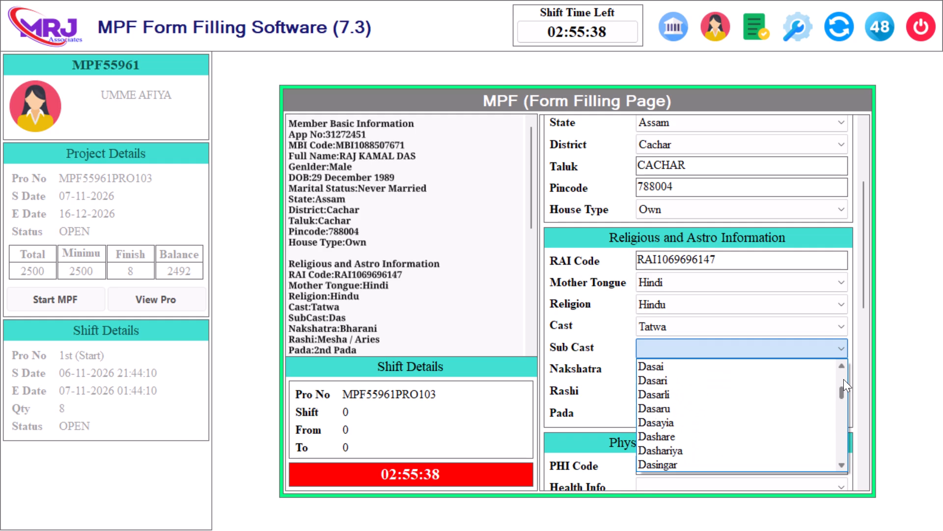
left_click(843, 379)
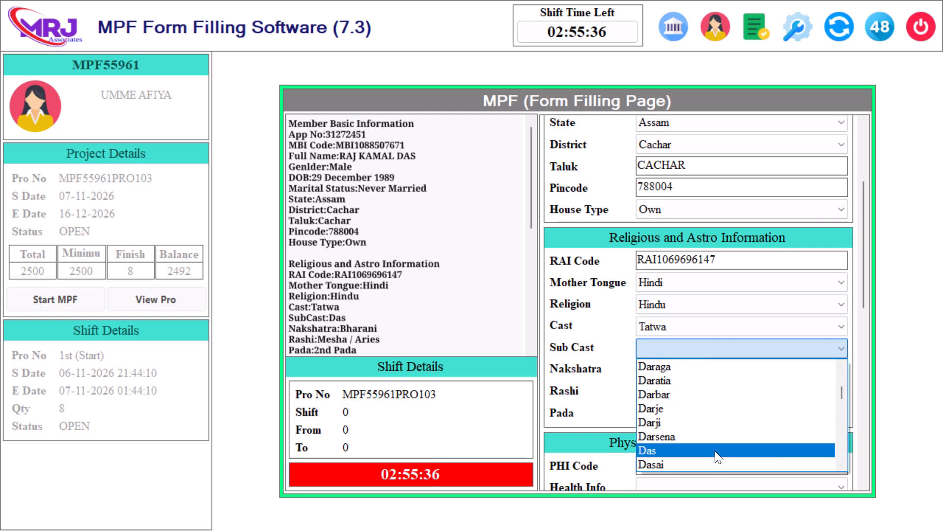
left_click(715, 451)
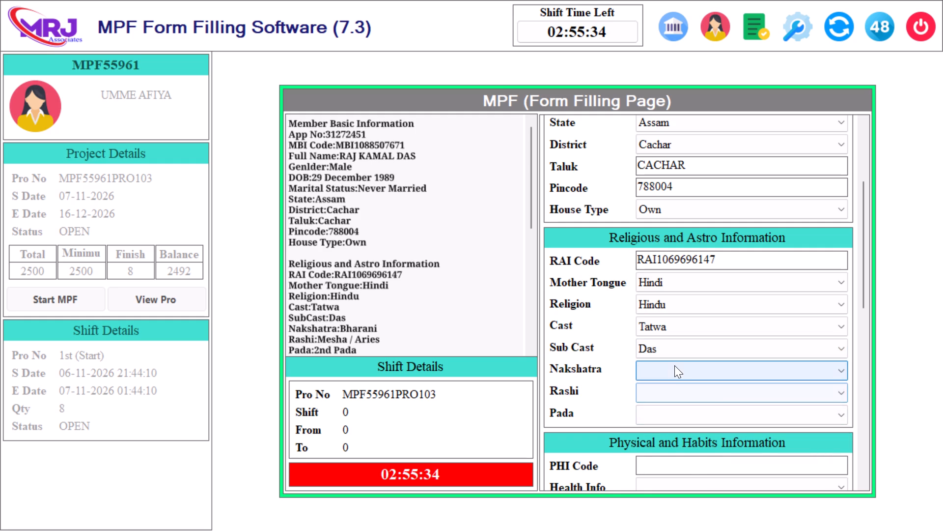
Complete the astro details with Nakshatra Bharani, Rashi Mesha / Aries, and Pada 2nd Pada.
left_click(674, 365)
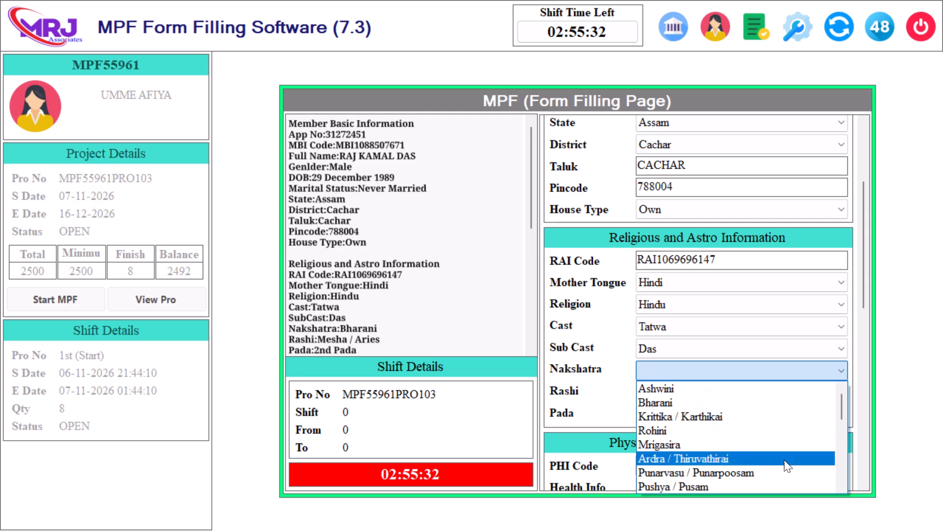
left_click(774, 404)
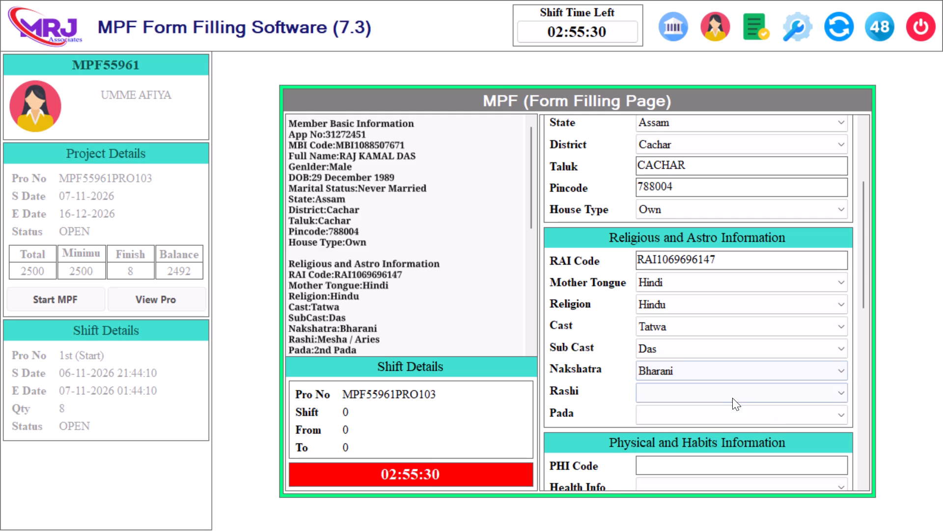
left_click(718, 396)
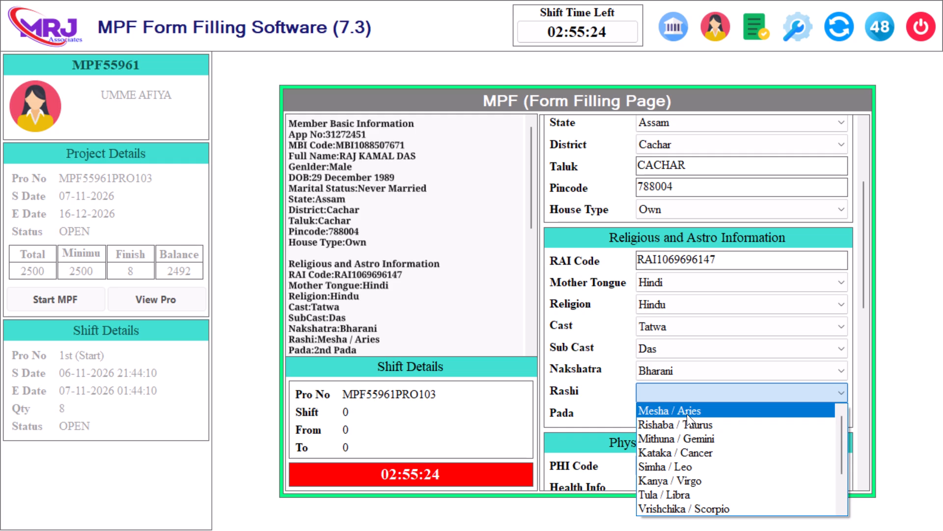
left_click(674, 405)
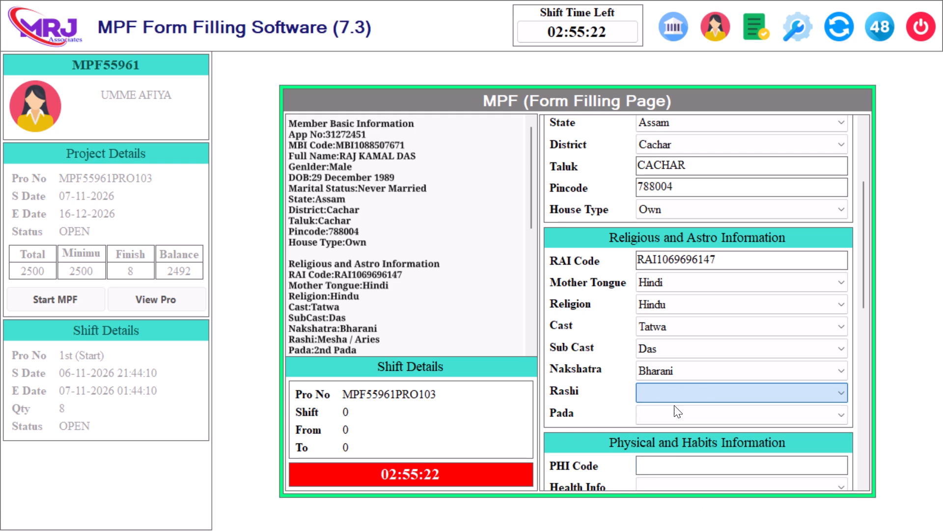
left_click(674, 405)
left_click(660, 452)
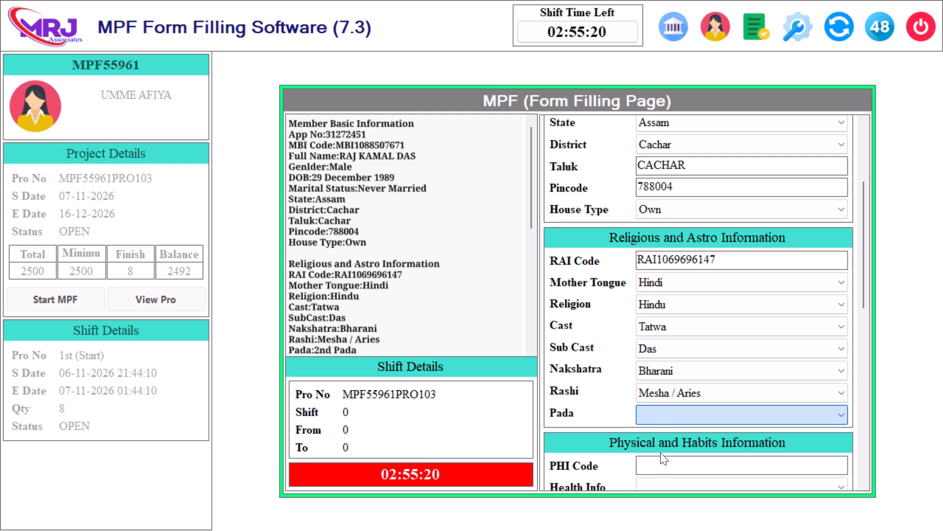
Enter the PHI code from the source record in Physical and Habits Information.
left_click(537, 302)
left_click(537, 302)
left_click(530, 288)
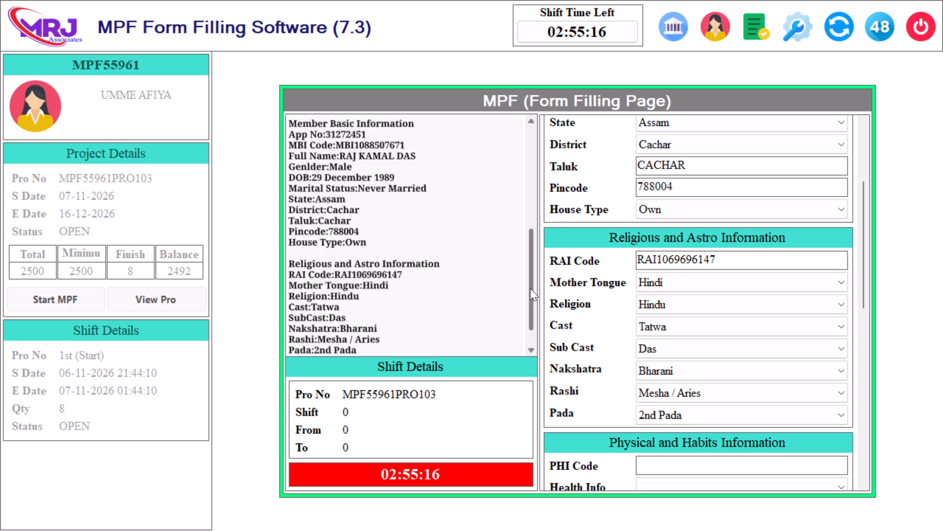
left_click(666, 461)
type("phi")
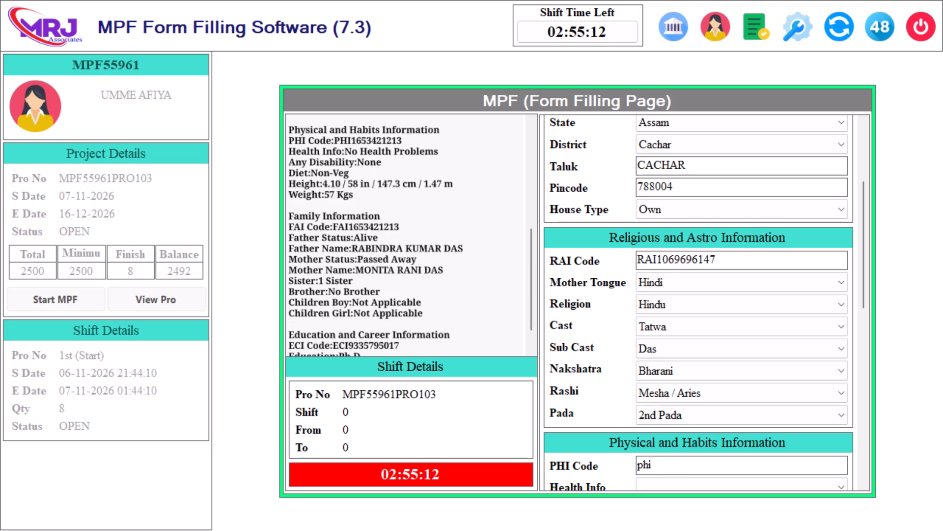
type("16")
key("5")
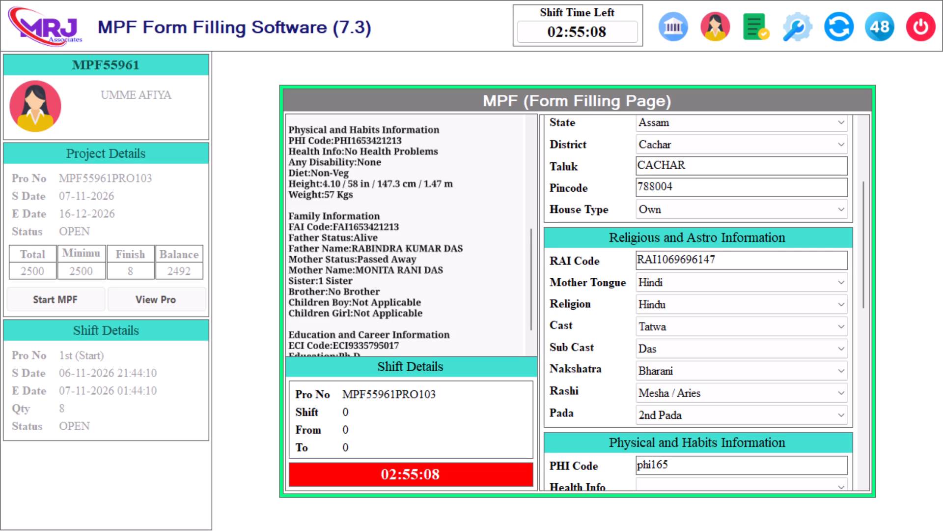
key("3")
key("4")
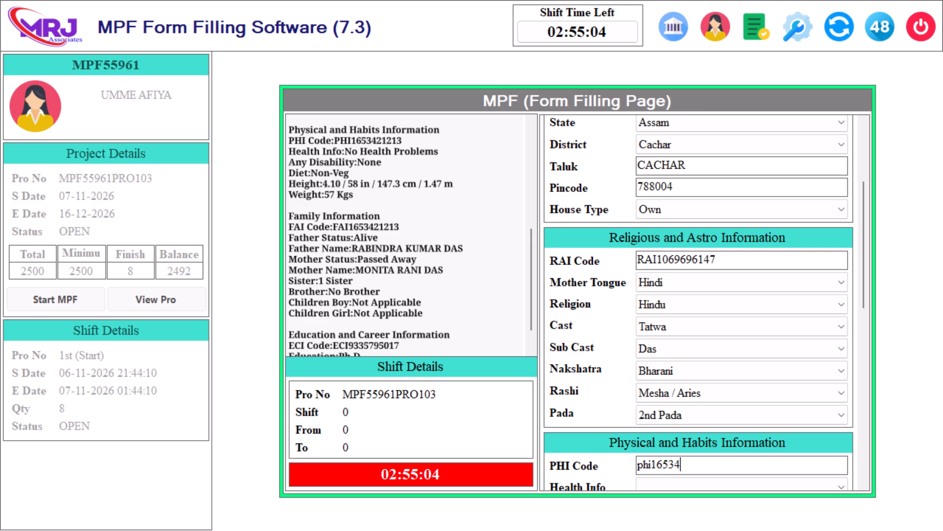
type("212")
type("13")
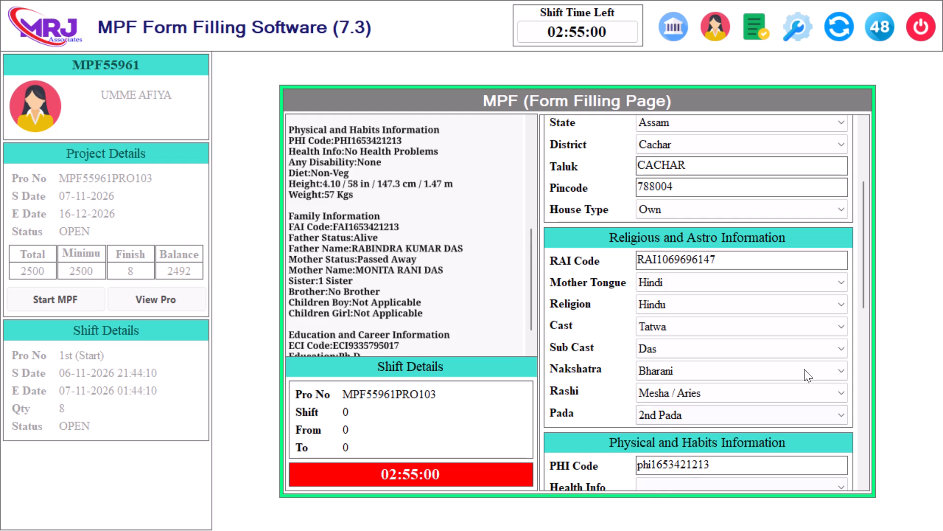
Set Health Info to No Health Problems, Any Disability to None, and Diet to Non-Veg in Physical and Habits Information.
left_click(863, 294)
left_click_drag(863, 294, 864, 319)
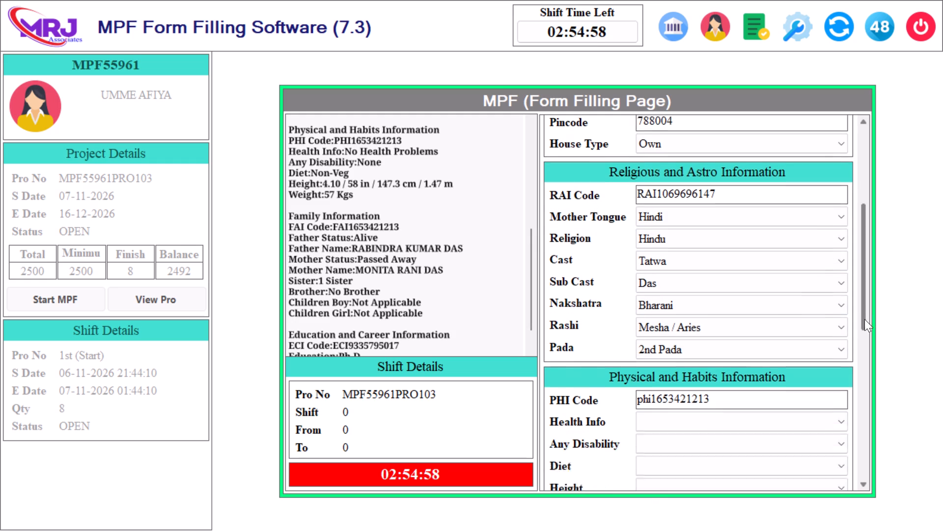
left_click_drag(864, 319, 876, 347)
left_click(739, 333)
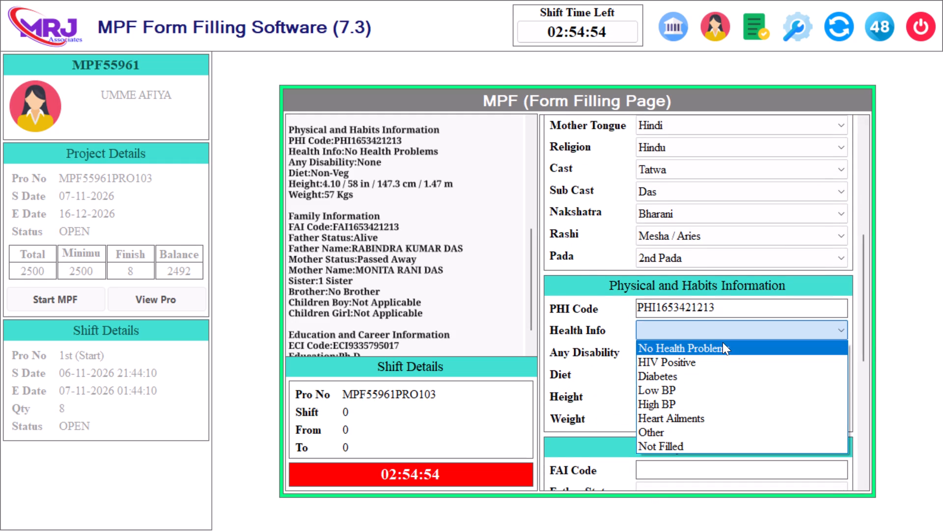
left_click(722, 342)
left_click(722, 342)
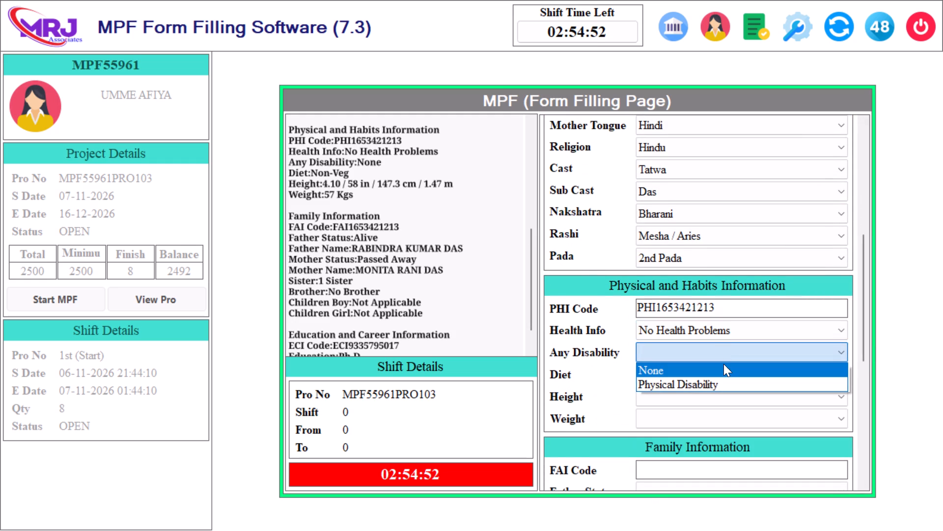
left_click(723, 364)
left_click(723, 364)
left_click(721, 377)
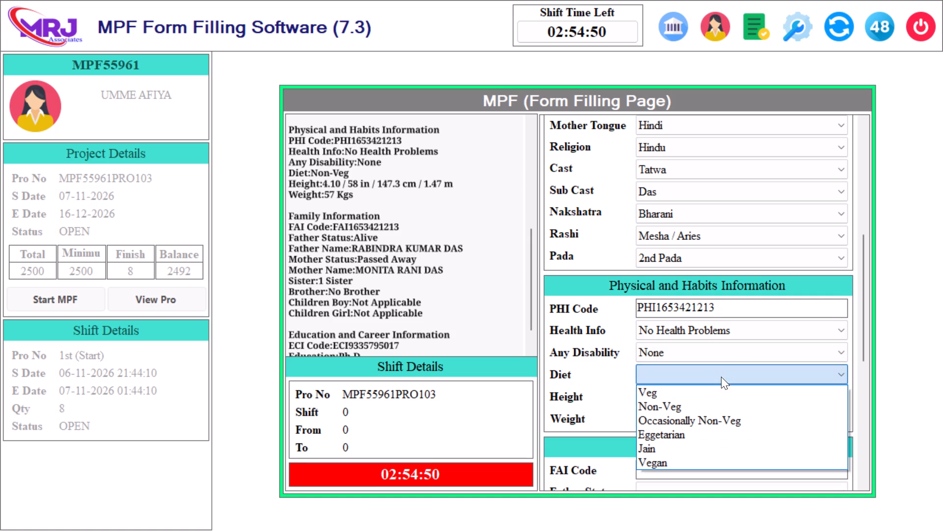
left_click(717, 402)
Set the member's Height to 4.10 / 58 in / 147.3 cm / 1.47 m and Weight to 57 Kgs.
left_click(701, 390)
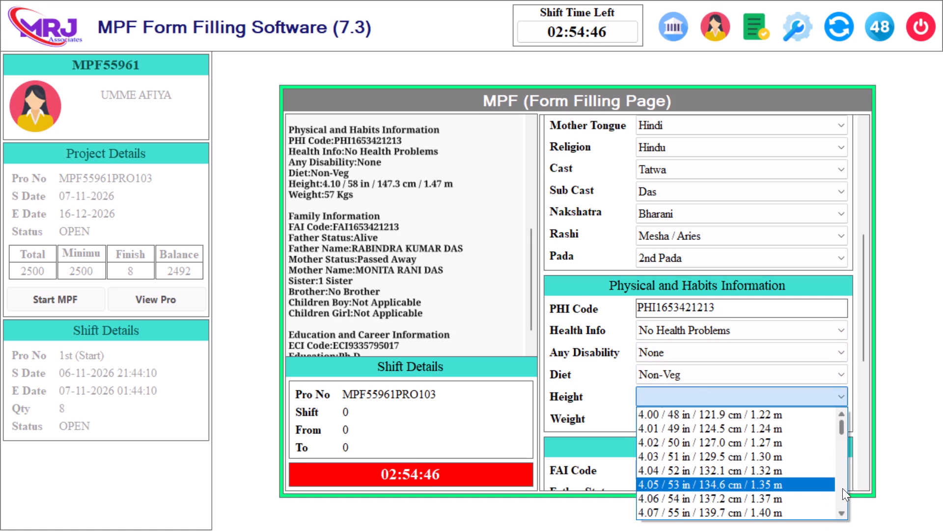
left_click(842, 488)
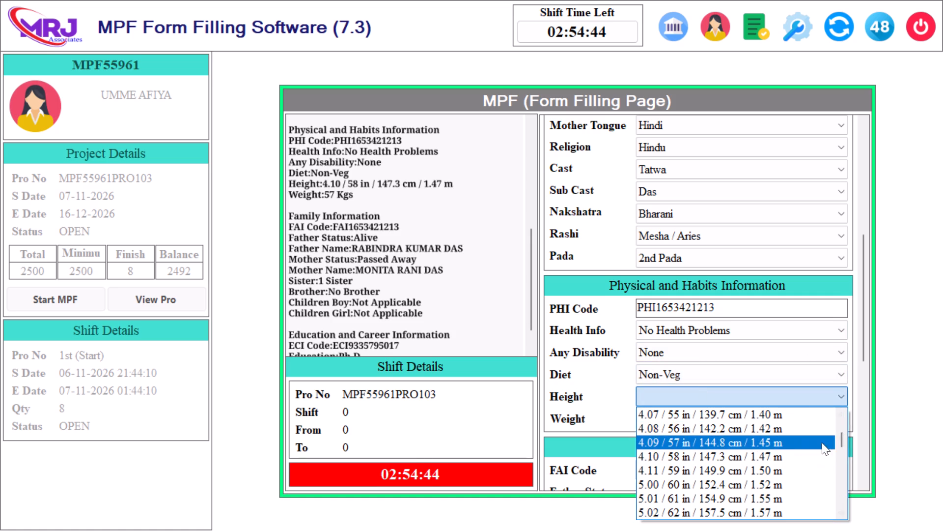
left_click(844, 427)
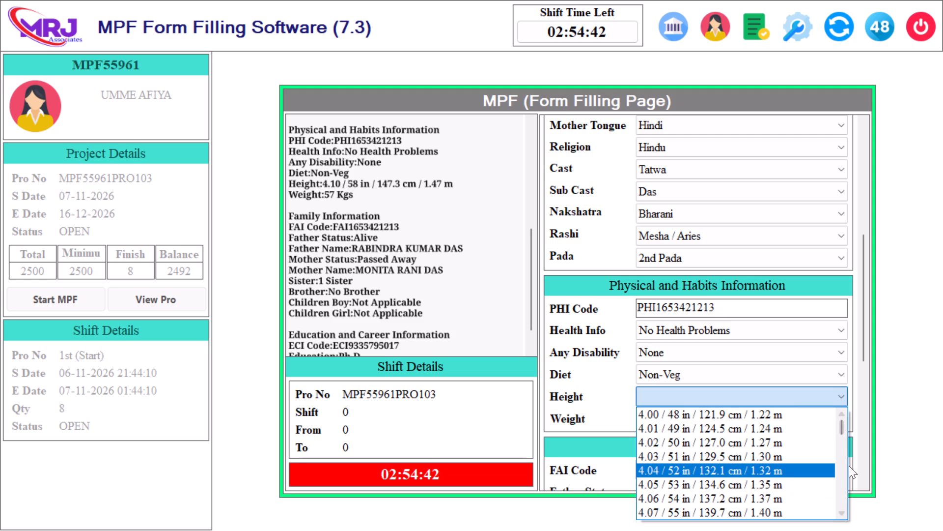
left_click(841, 474)
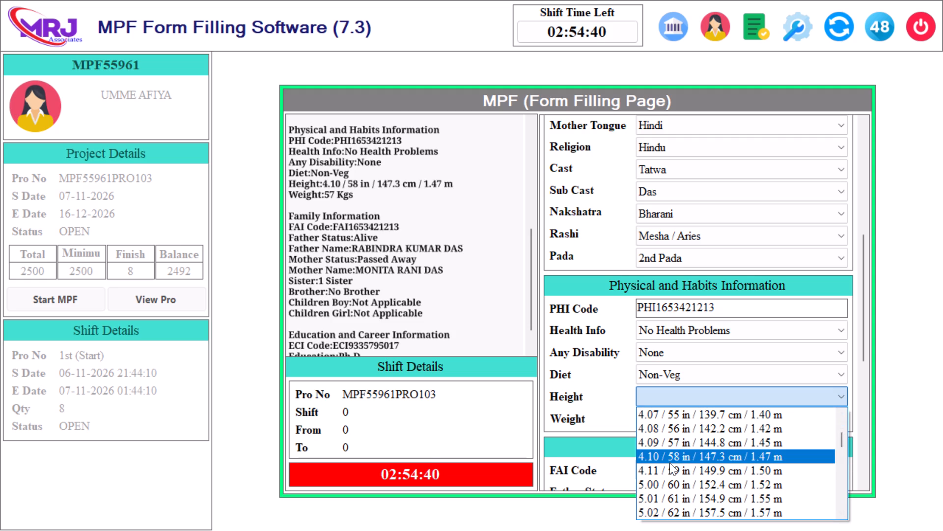
left_click(669, 463)
left_click(661, 424)
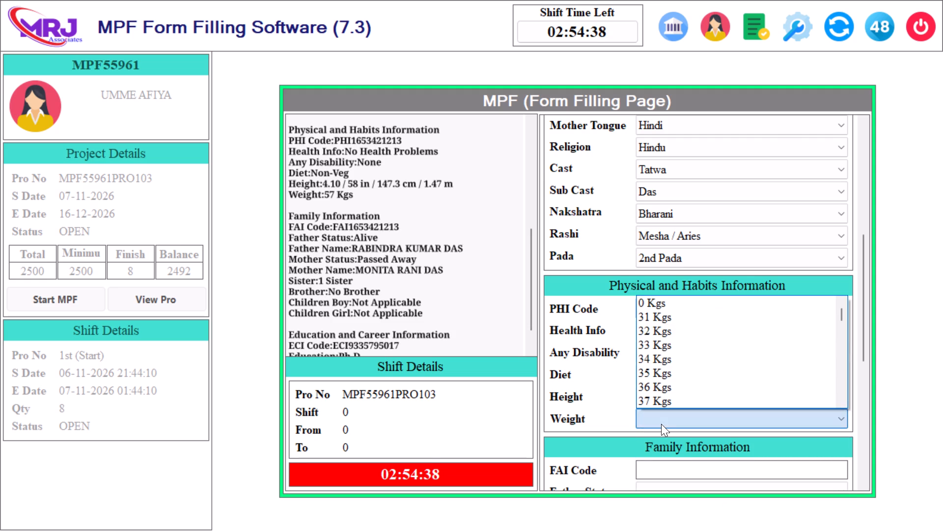
double_click(839, 372)
left_click(839, 372)
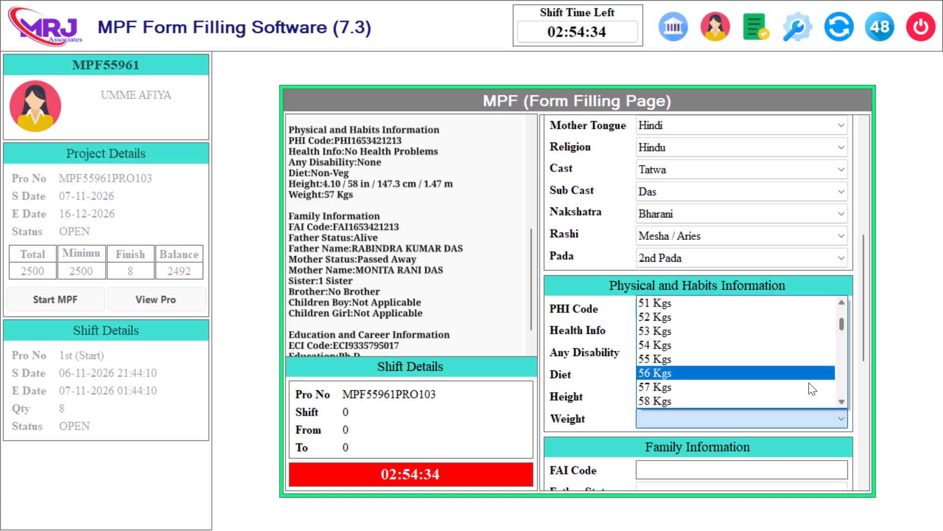
left_click(759, 390)
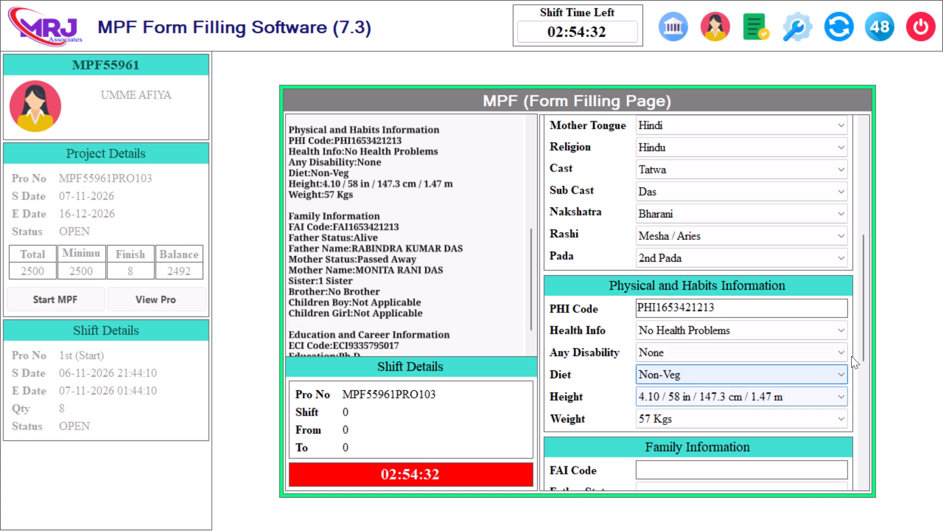
Enter the FAI code from the source record in Family Information.
left_click(860, 355)
left_click_drag(860, 355, 876, 403)
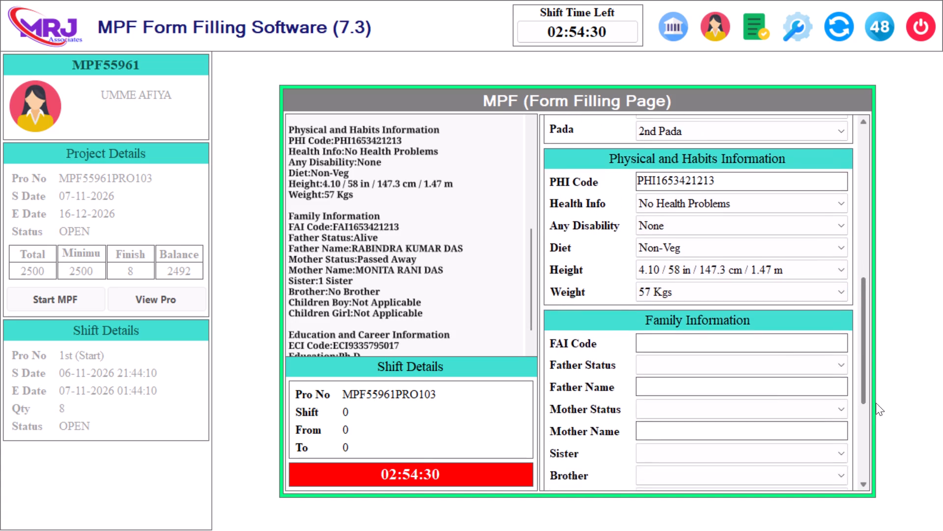
left_click_drag(876, 403, 885, 439)
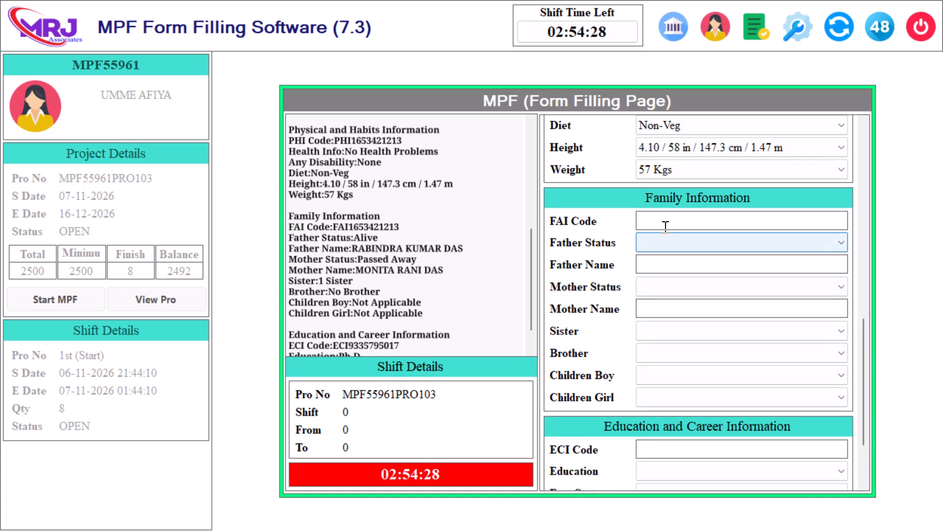
left_click(664, 227)
left_click(527, 275)
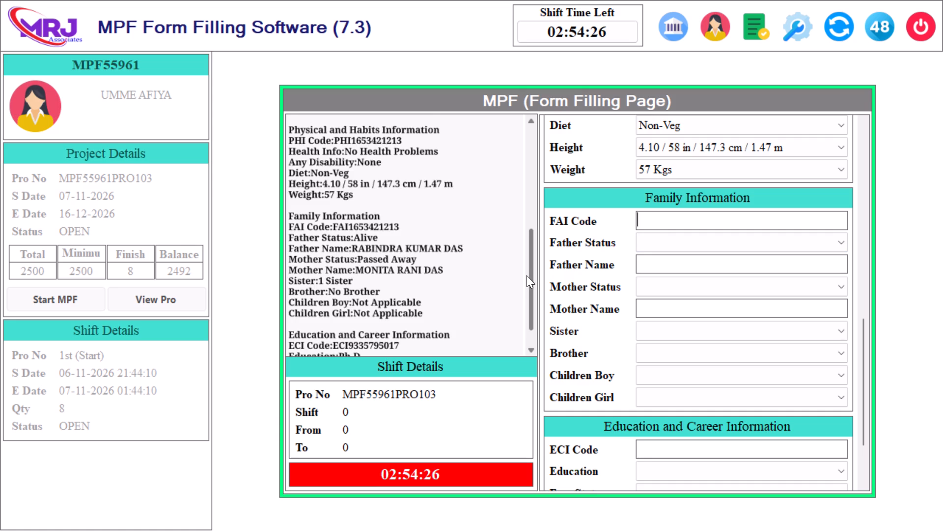
left_click_drag(527, 275, 541, 340)
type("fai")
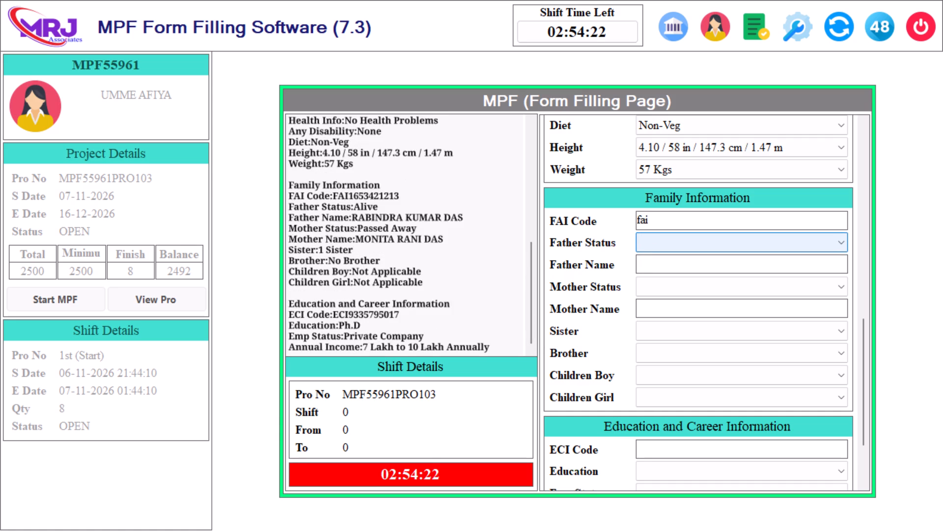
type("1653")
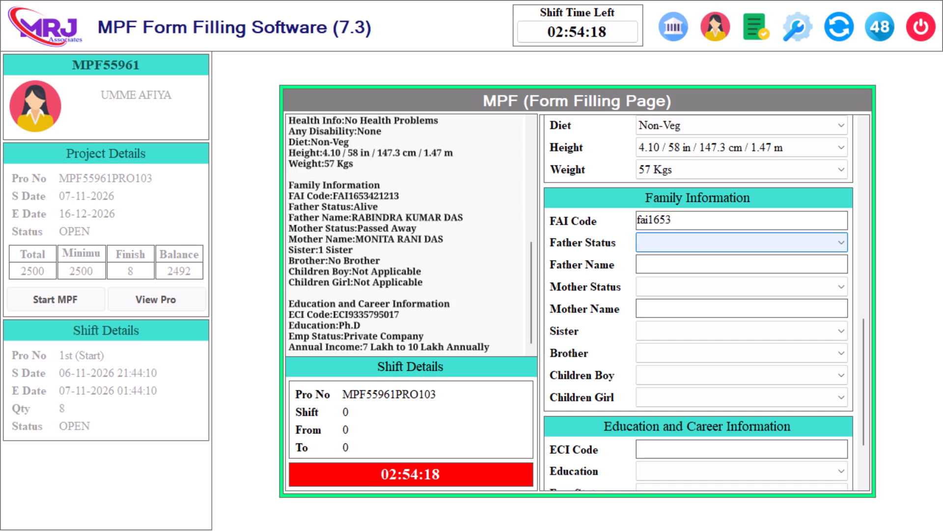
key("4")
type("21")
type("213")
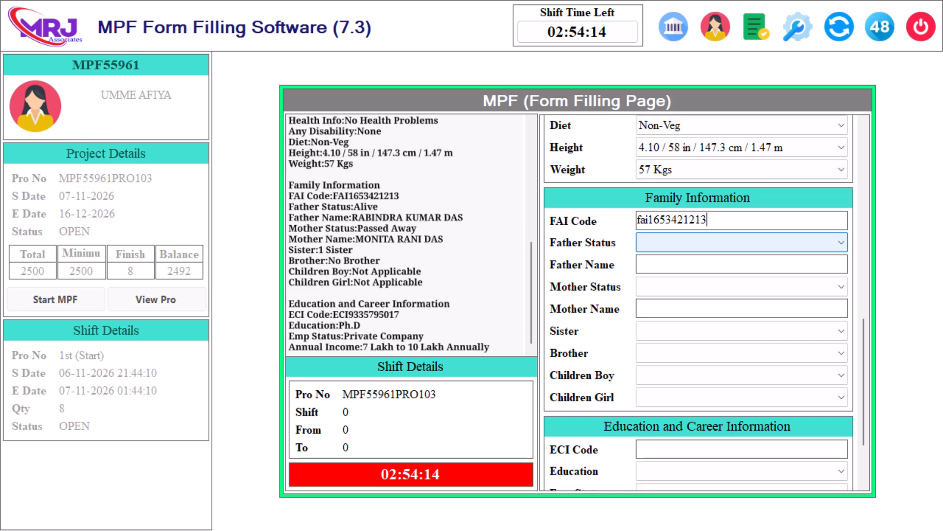
Set Father Status to Alive and enter the father's name from the source record.
left_click(657, 251)
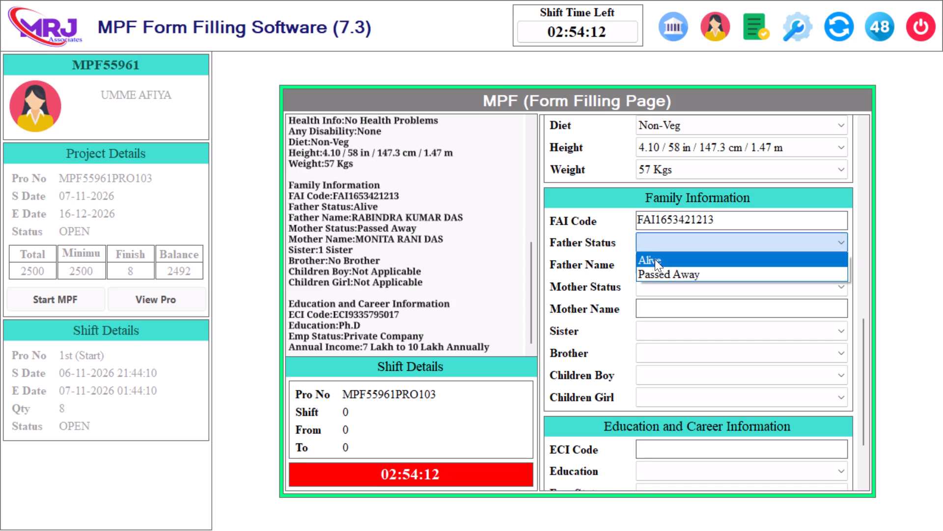
double_click(655, 259)
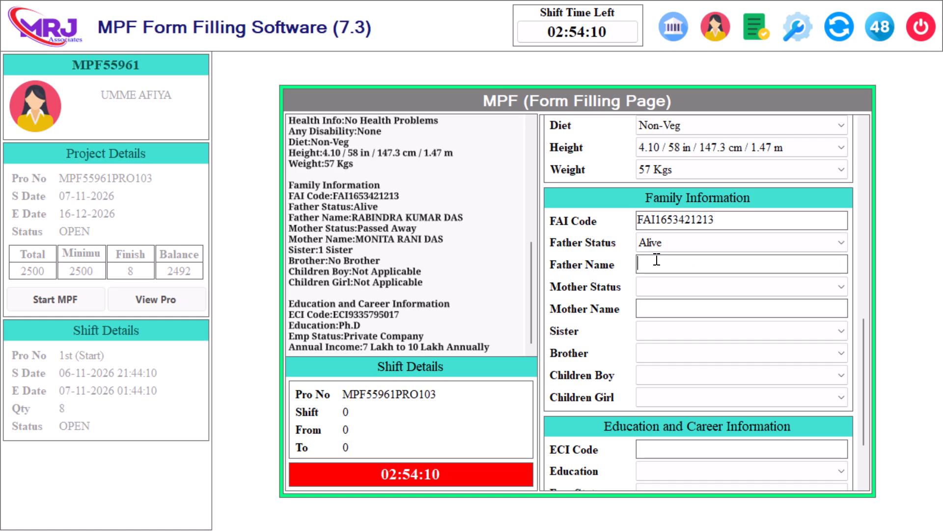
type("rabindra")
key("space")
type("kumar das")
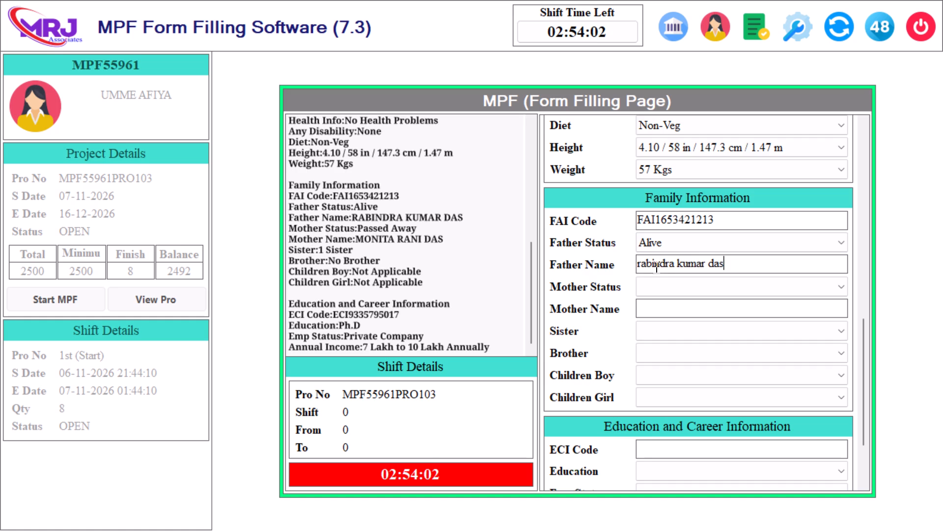
Set Mother Status to Passed Away and enter the mother's name from the source record.
left_click(655, 283)
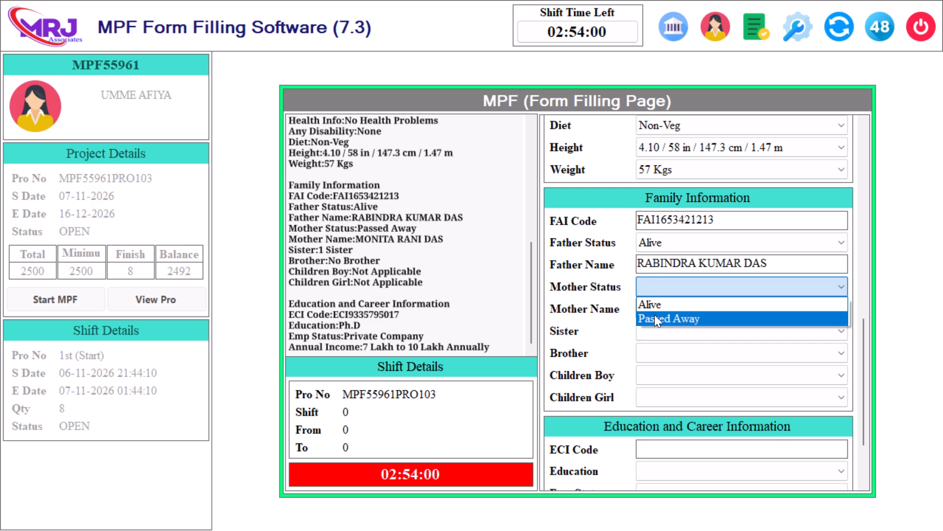
left_click(654, 315)
left_click(654, 315)
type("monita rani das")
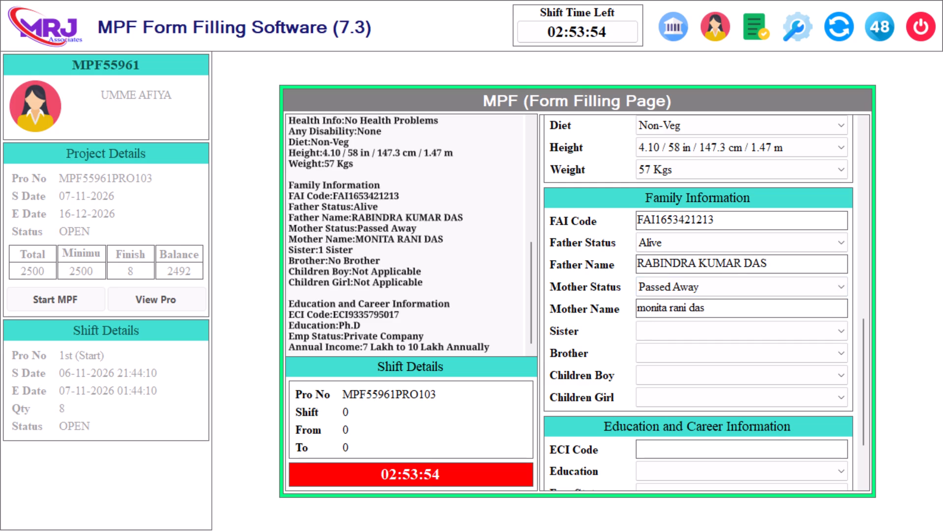
Set Sister to 1 Sister, Brother to No Brother, and both Children Boy and Children Girl to Not Applicable.
left_click(659, 327)
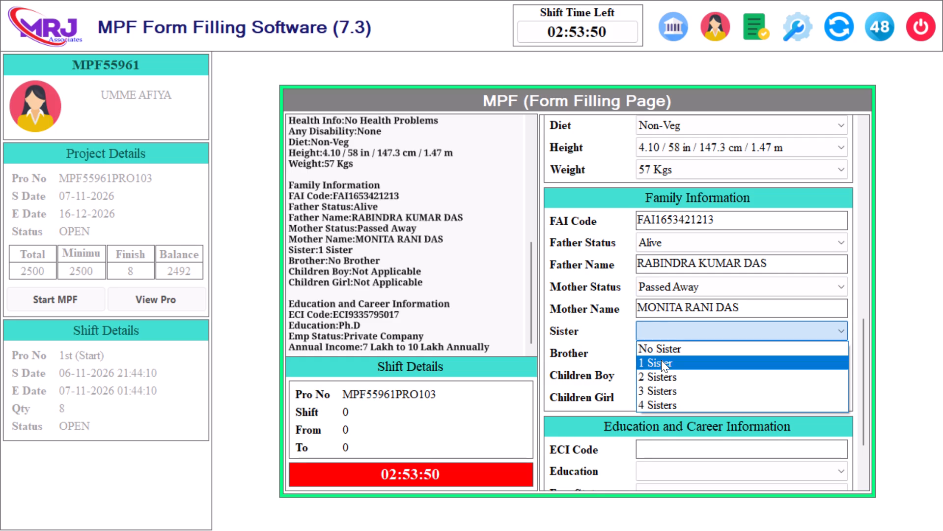
left_click(661, 360)
left_click(661, 360)
left_click(659, 371)
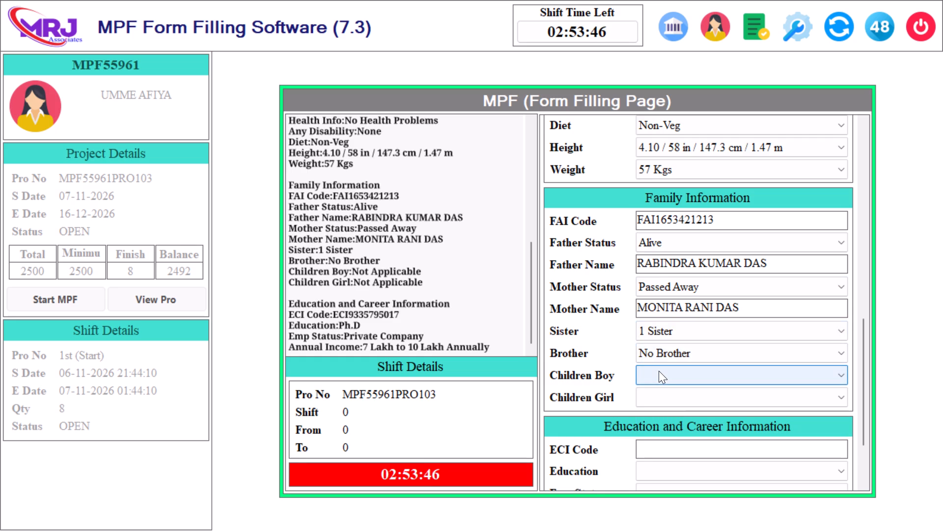
left_click(659, 371)
left_click(654, 390)
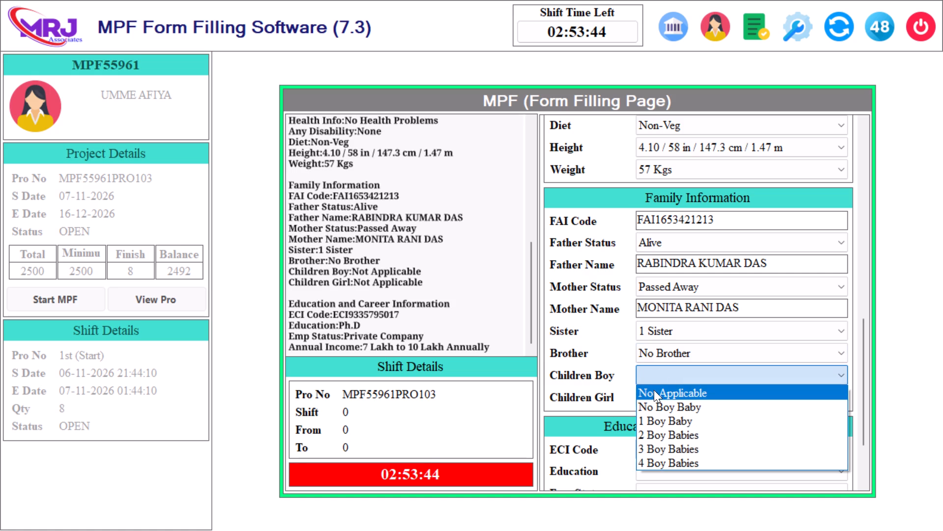
left_click(654, 390)
left_click(652, 413)
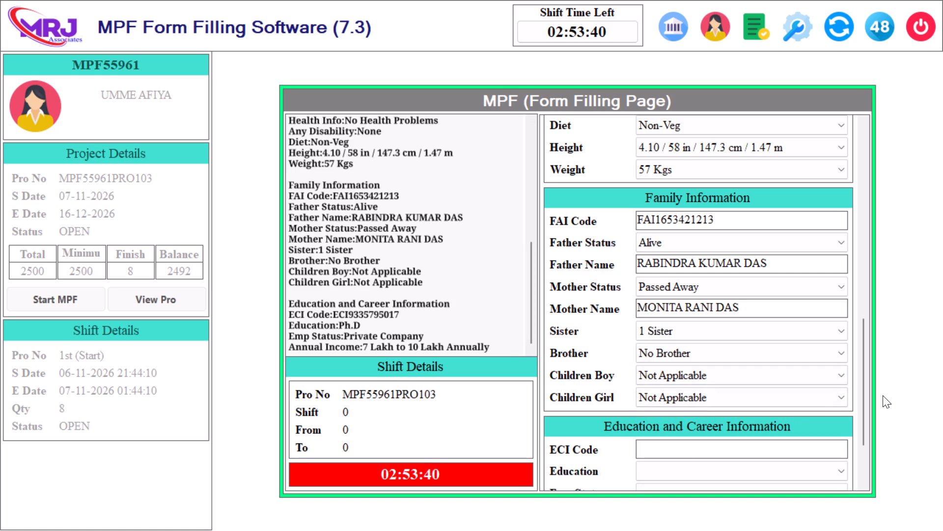
Enter the ECI code from the source record in Education and Career Information.
left_click(863, 393)
left_click_drag(863, 393, 887, 475)
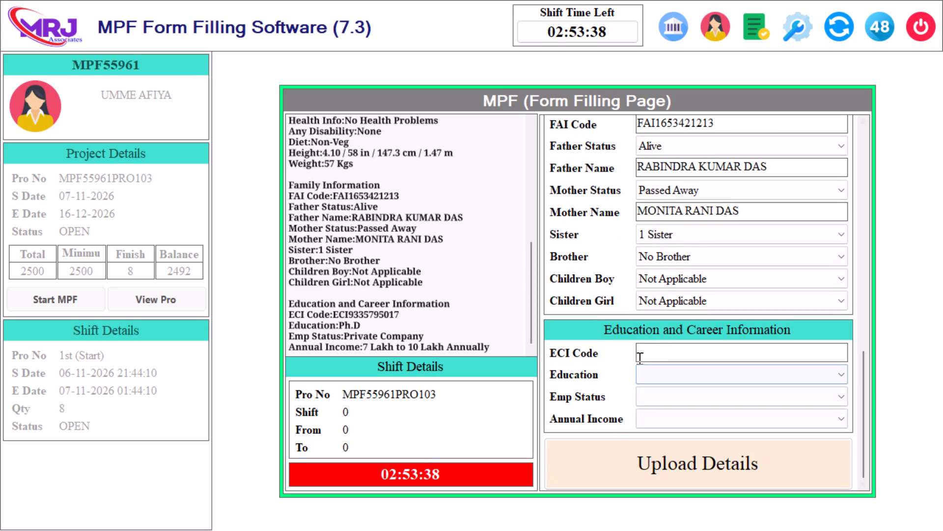
left_click(655, 363)
left_click(654, 340)
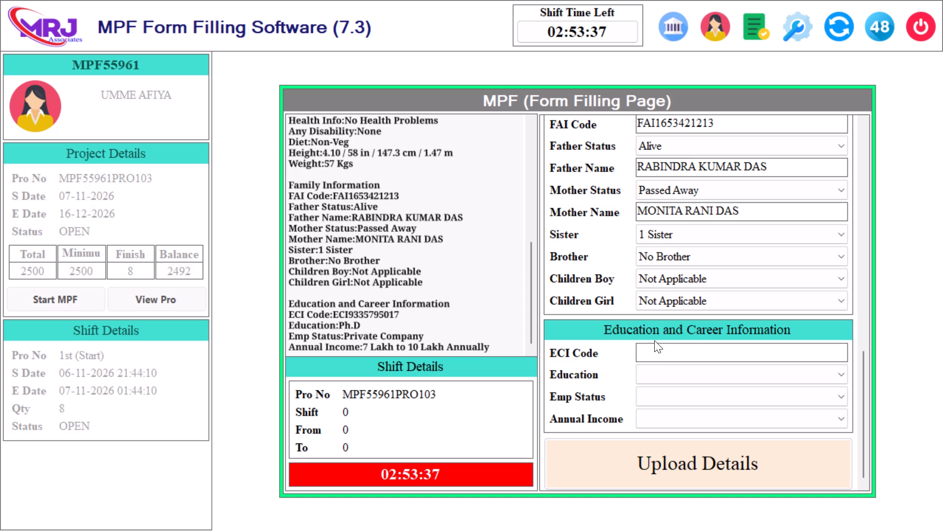
left_click(654, 350)
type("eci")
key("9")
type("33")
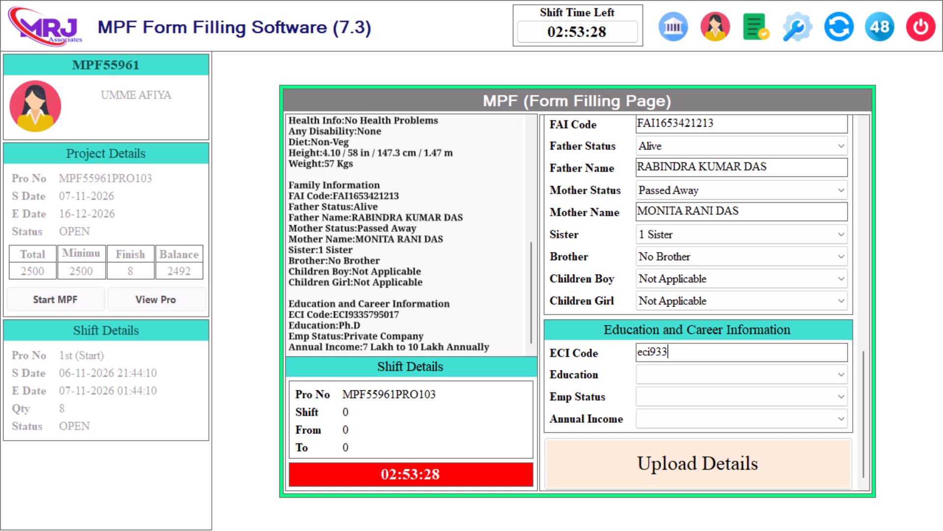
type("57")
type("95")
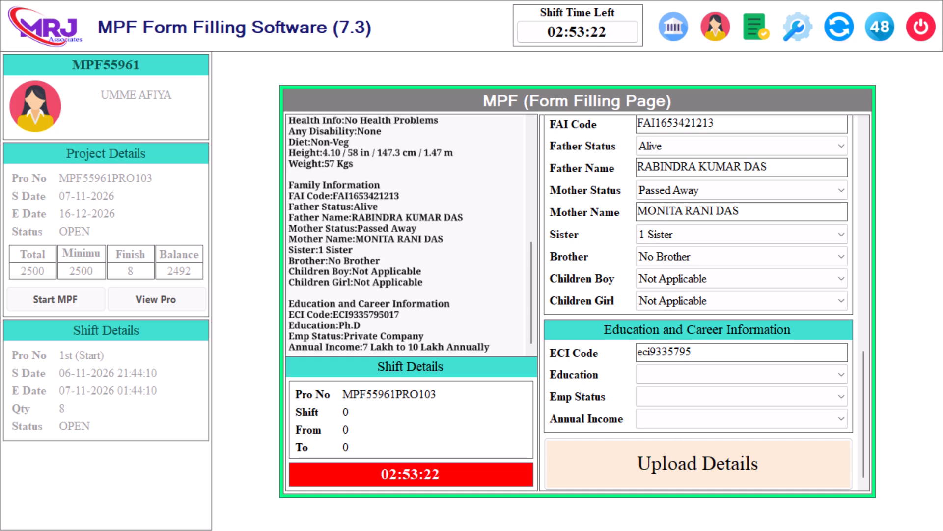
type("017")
Set Education to Ph.D in Education and Career Information.
left_click(654, 378)
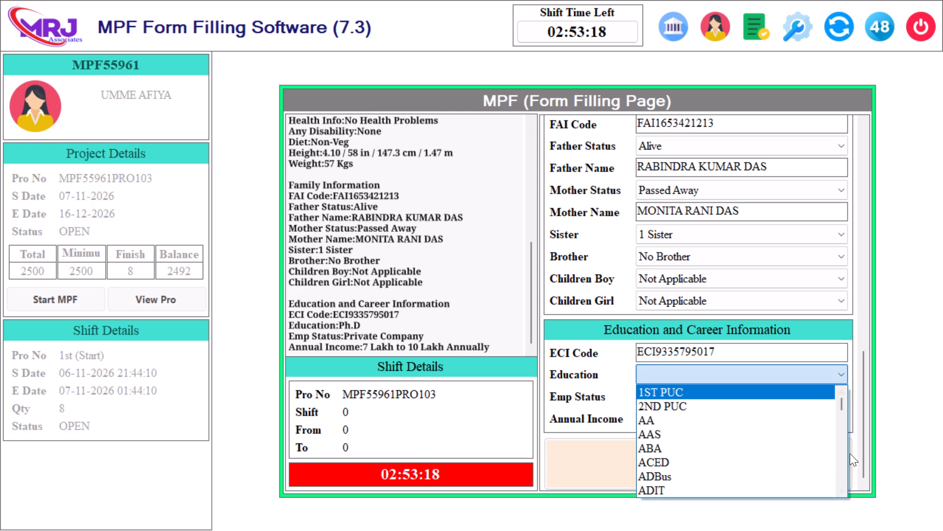
triple_click(842, 474)
left_click(842, 474)
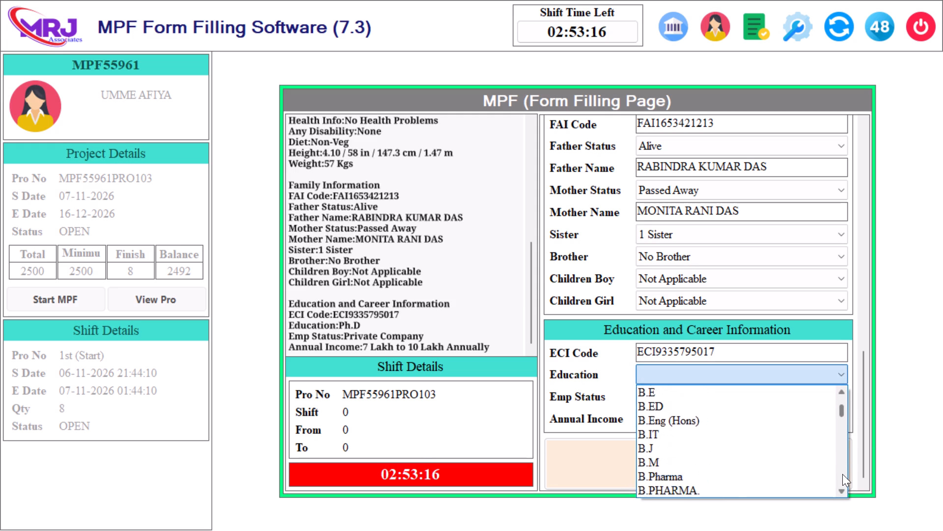
double_click(842, 474)
triple_click(842, 474)
left_click(842, 474)
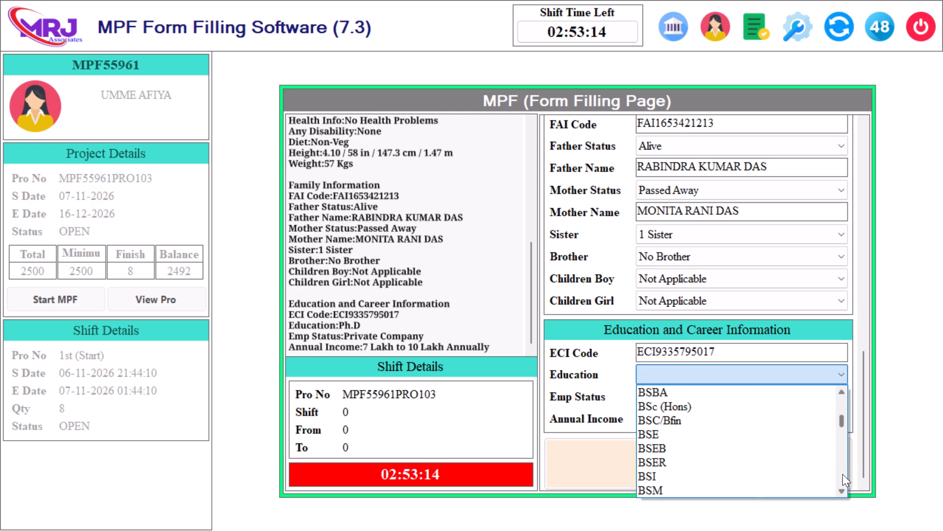
triple_click(842, 474)
triple_click(842, 474)
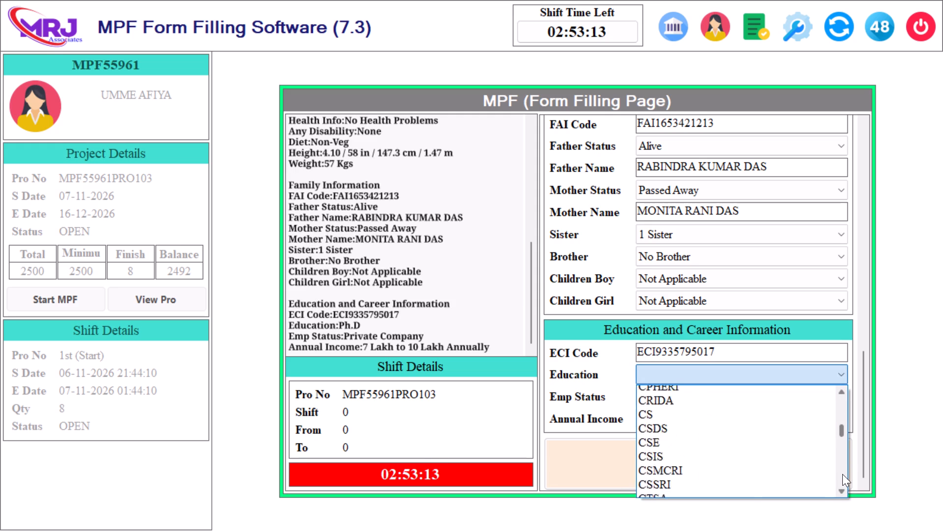
triple_click(842, 474)
triple_click(842, 474)
triple_click(842, 474)
left_click(842, 474)
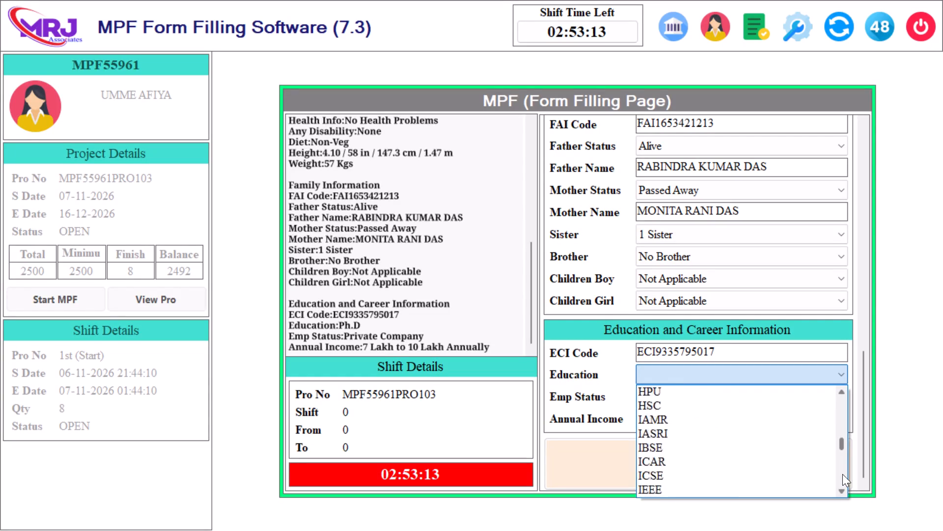
triple_click(842, 474)
triple_click(842, 474)
triple_click(842, 474)
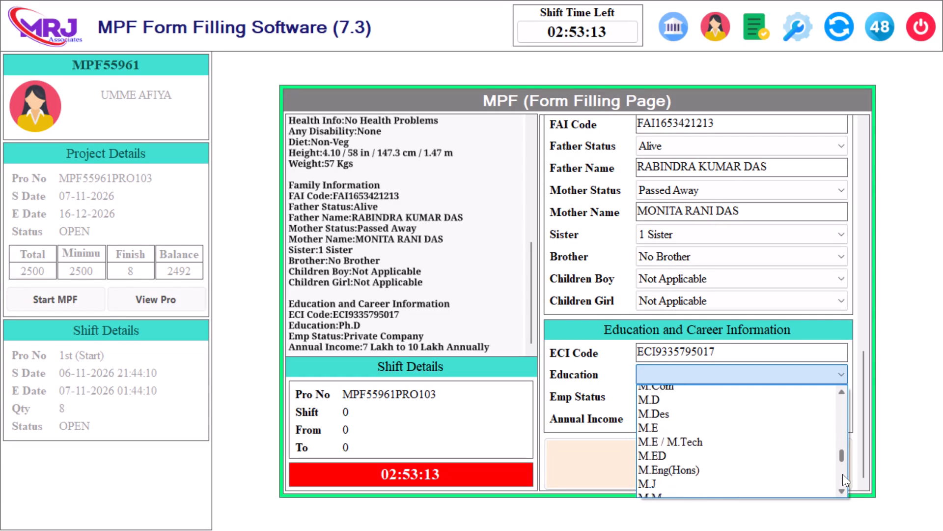
triple_click(842, 474)
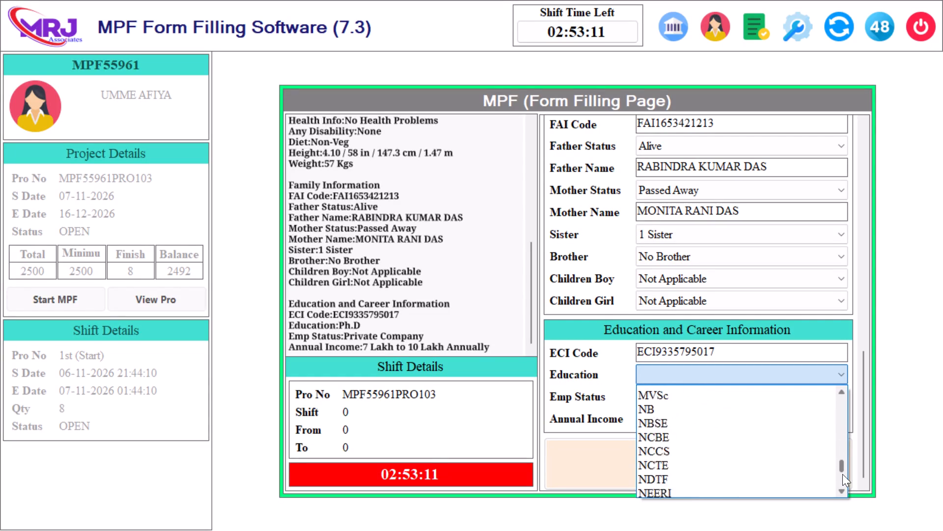
left_click(841, 470)
left_click_drag(841, 470, 843, 495)
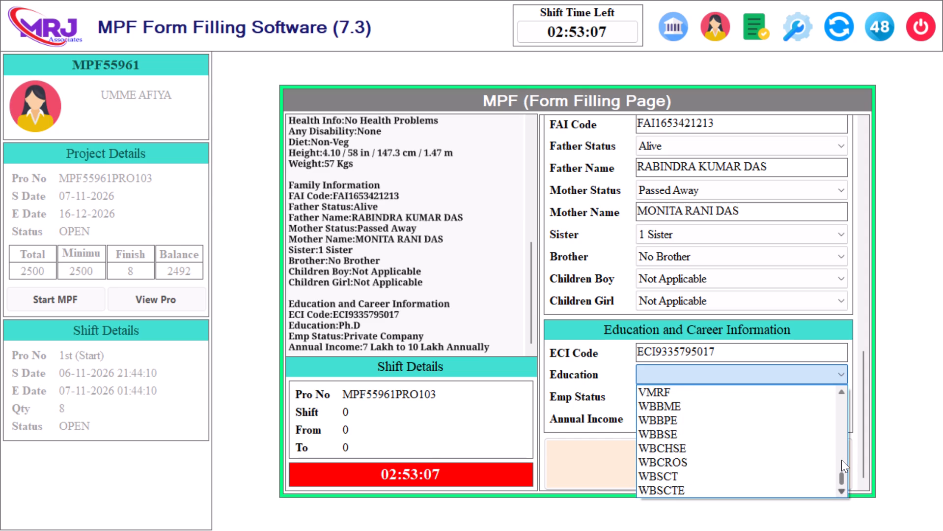
left_click(842, 446)
left_click(842, 446)
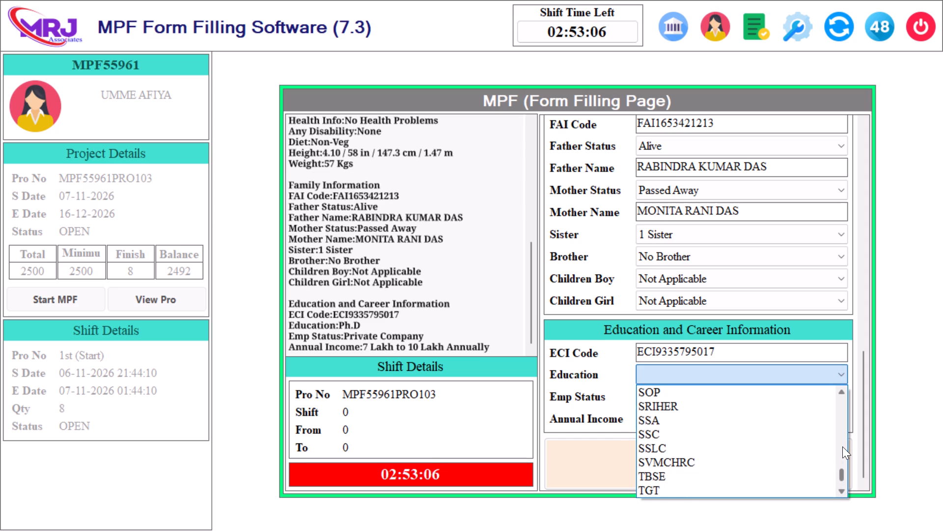
left_click(842, 446)
left_click(842, 446)
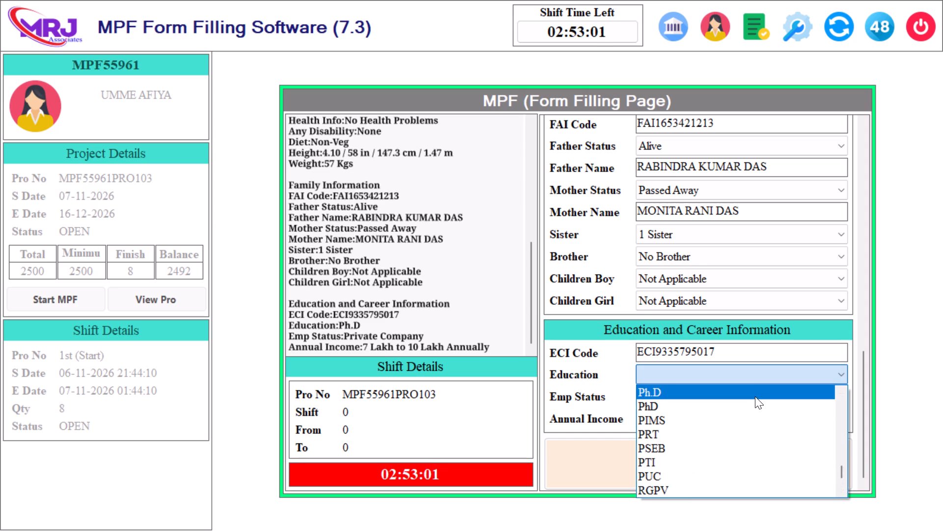
left_click(755, 396)
Set Emp Status to Private Company and Annual Income to 7 Lakh to 10 Lakh Annually.
left_click(749, 397)
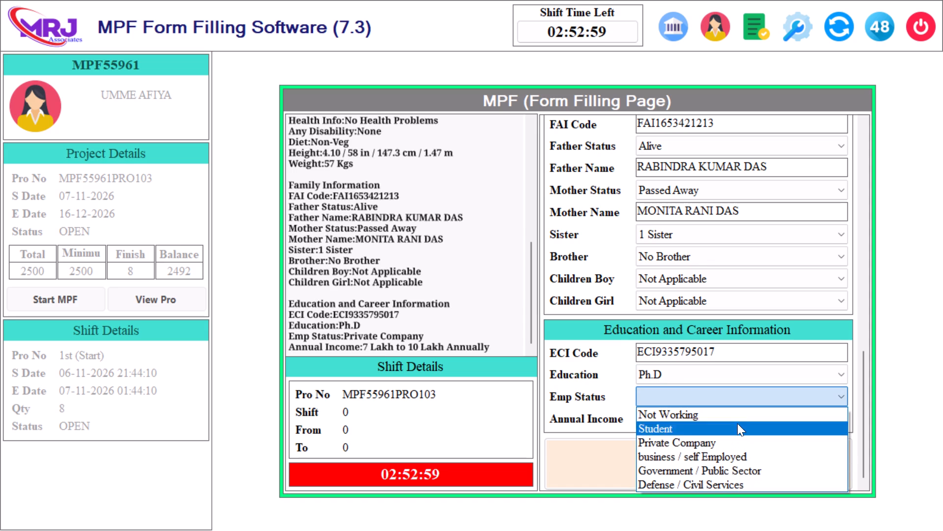
left_click_drag(729, 444, 690, 439)
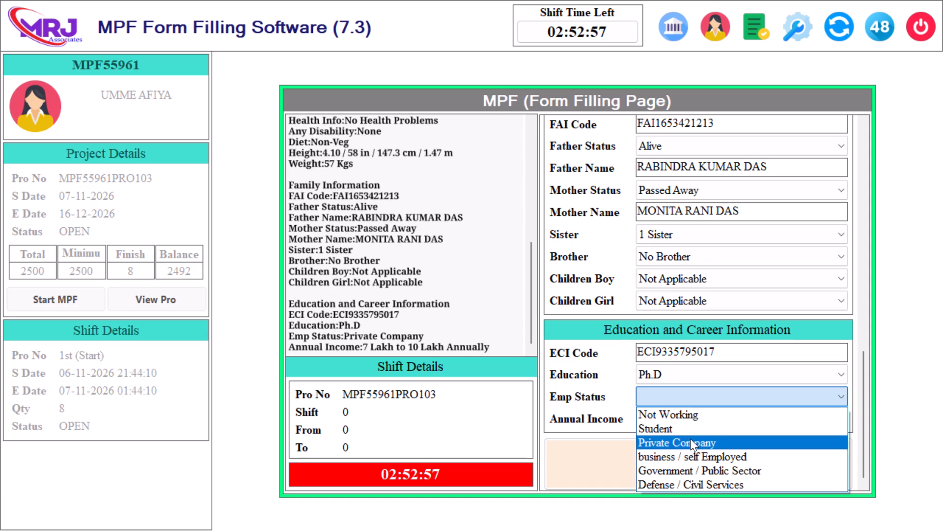
left_click_drag(690, 439, 689, 441)
left_click(689, 441)
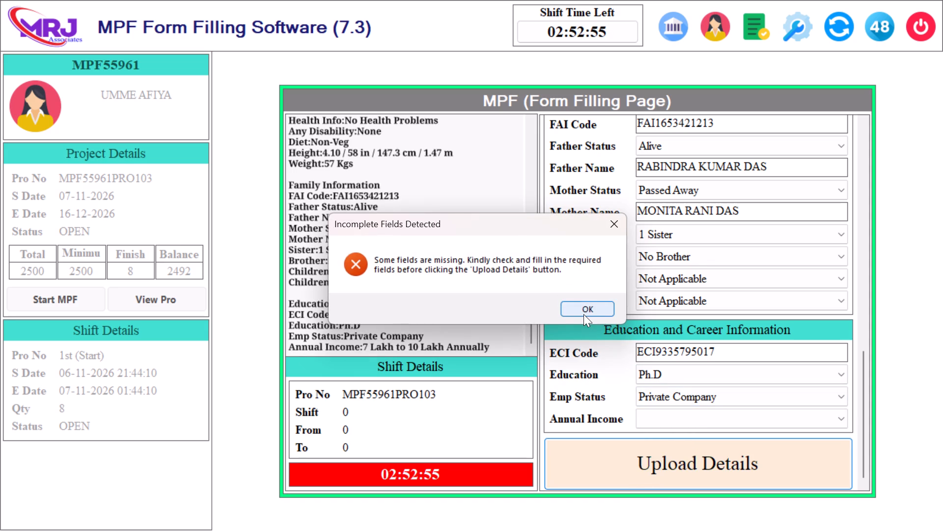
left_click(583, 314)
left_click(670, 419)
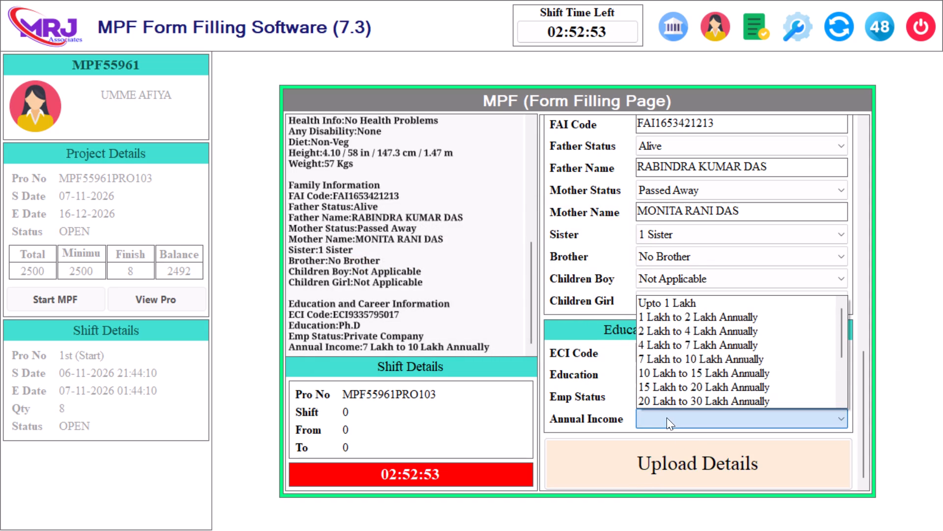
left_click(649, 355)
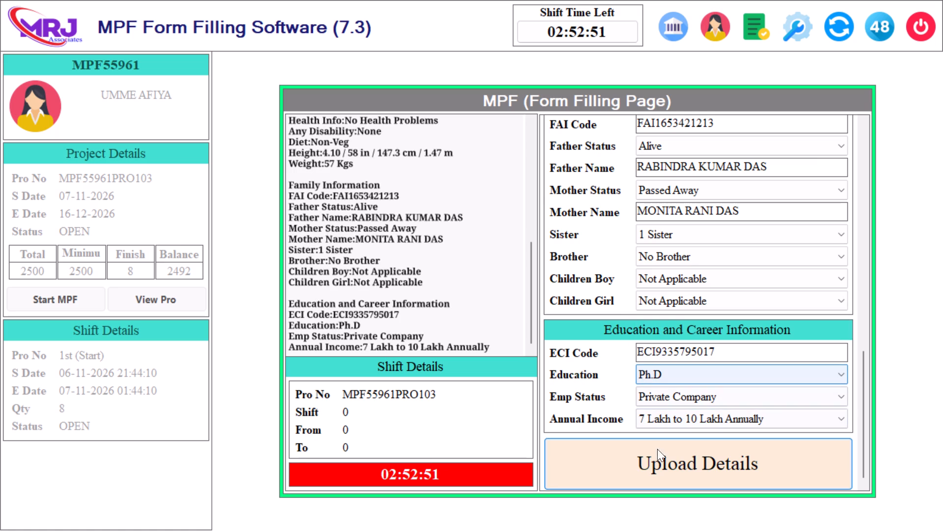
Upload the completed member profile and confirm the upload.
left_click(646, 473)
left_click(515, 312)
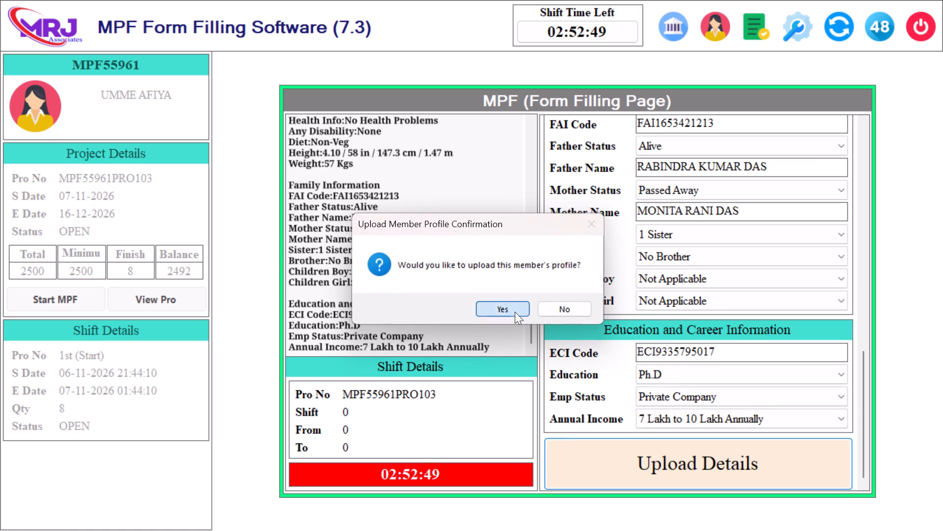
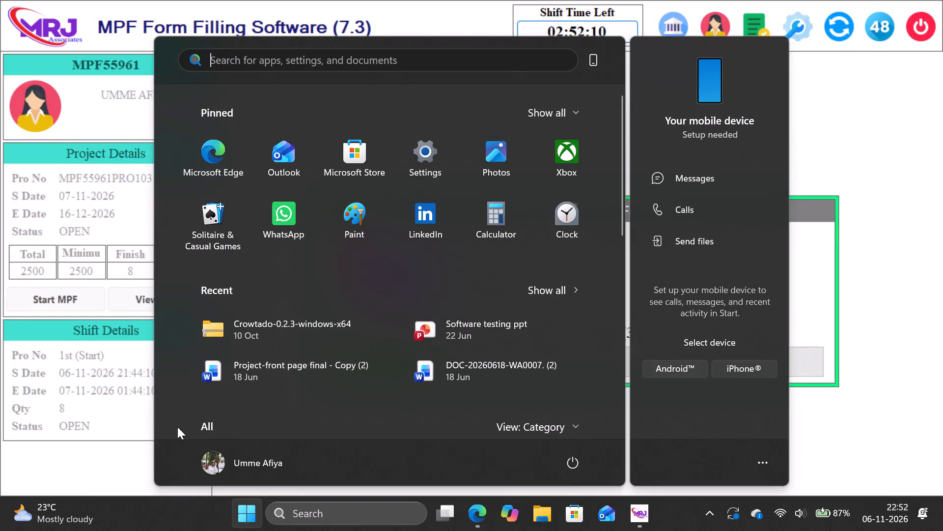
Open the Kuro app from the recent Windows searches.
left_click(327, 501)
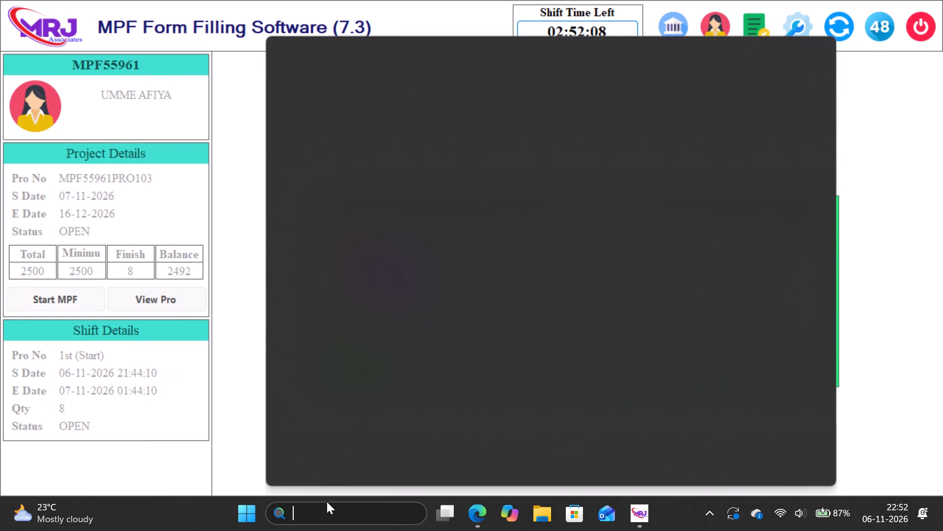
left_click(426, 99)
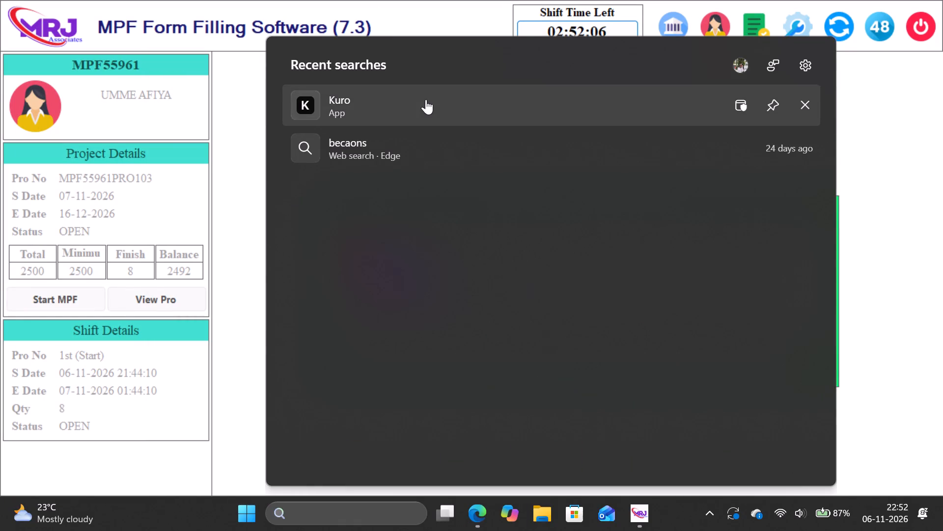
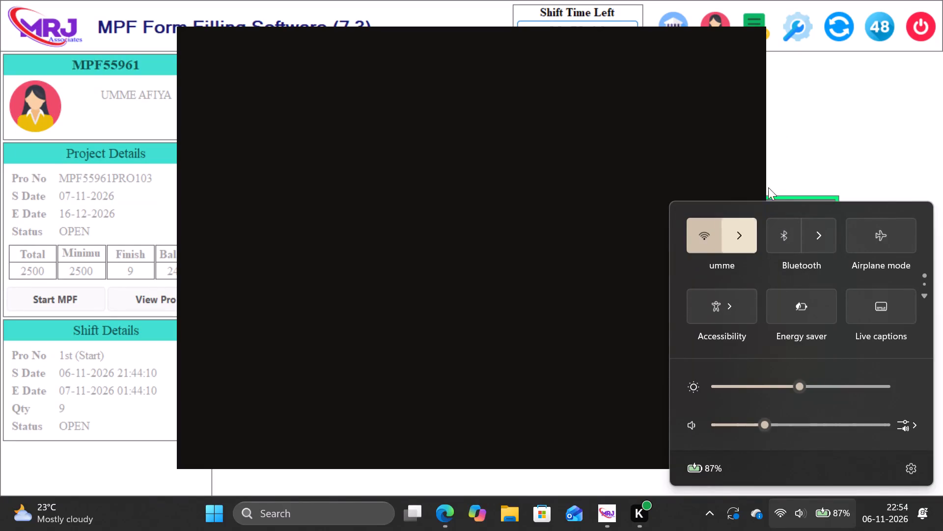
left_click(829, 56)
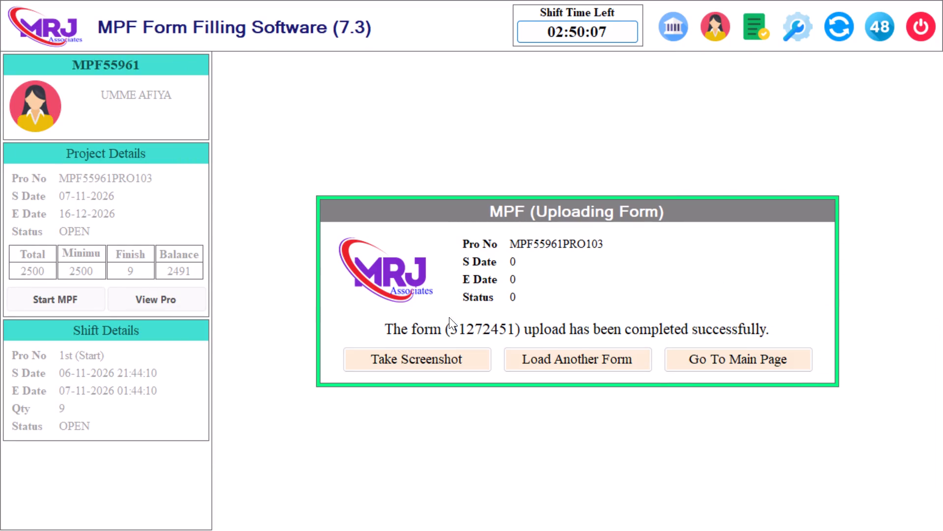
left_click(429, 352)
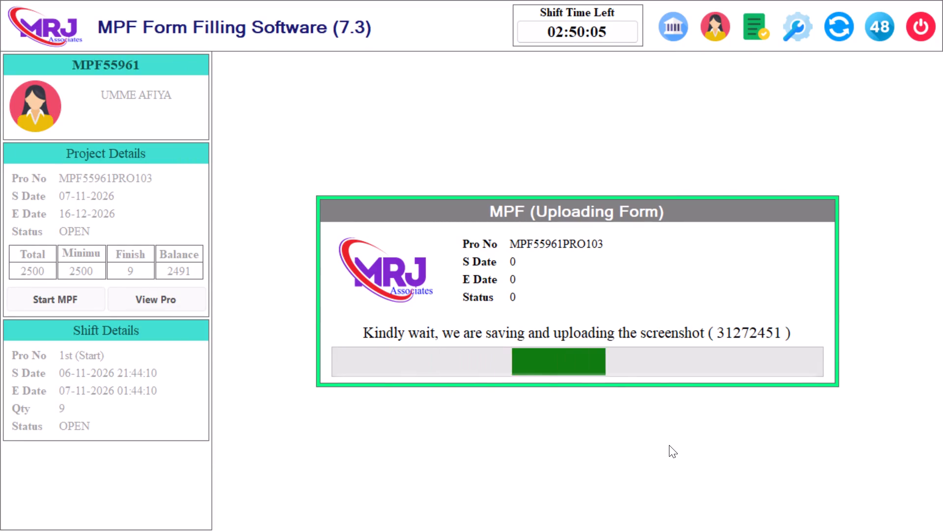
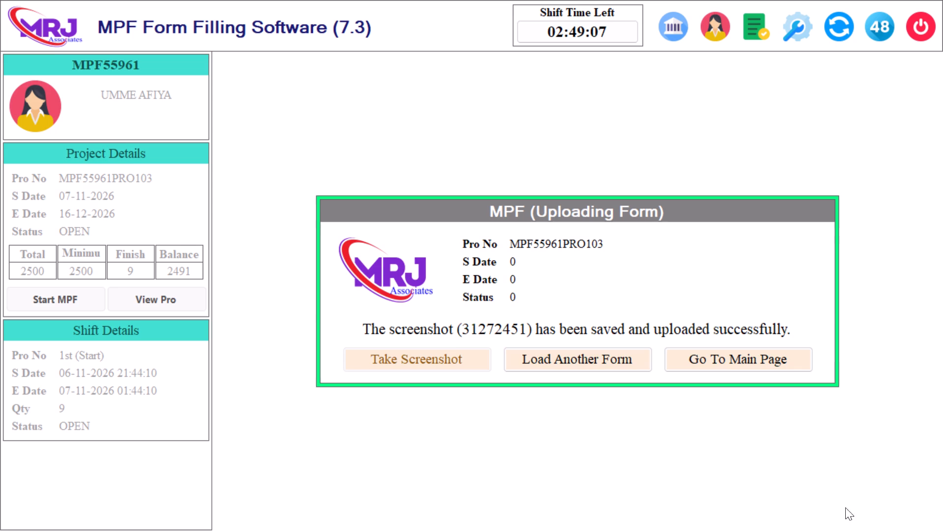
Load another form of project MPF55961PRO103 from the server.
left_click(634, 367)
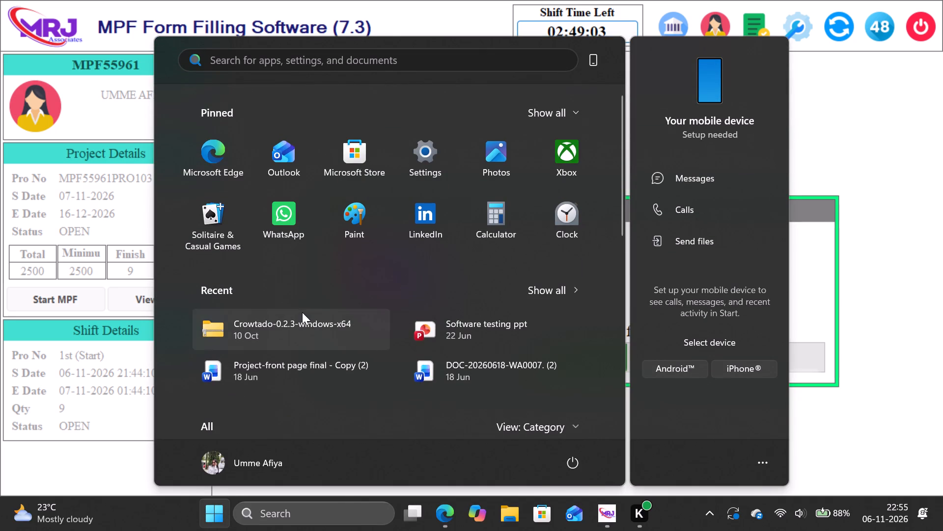
Switch to the Kuro app by opening it from the recent Windows searches.
left_click(313, 507)
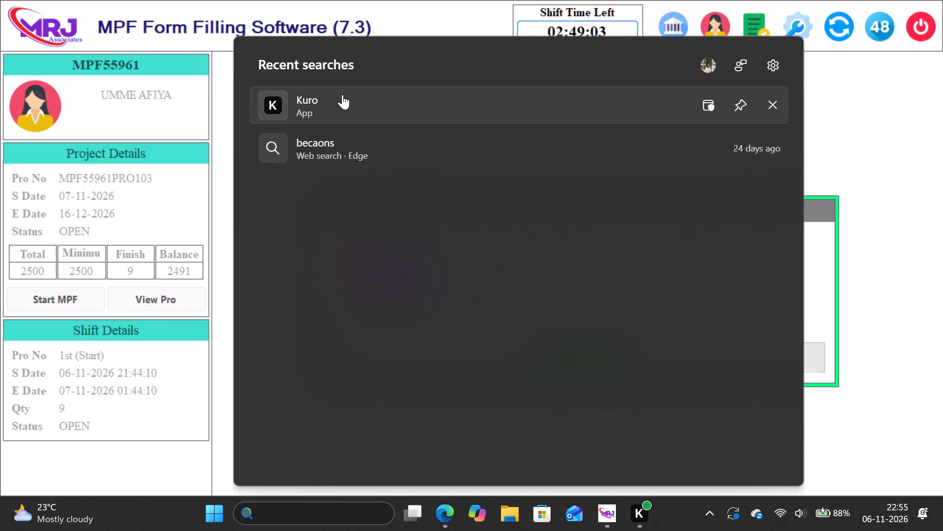
left_click(342, 94)
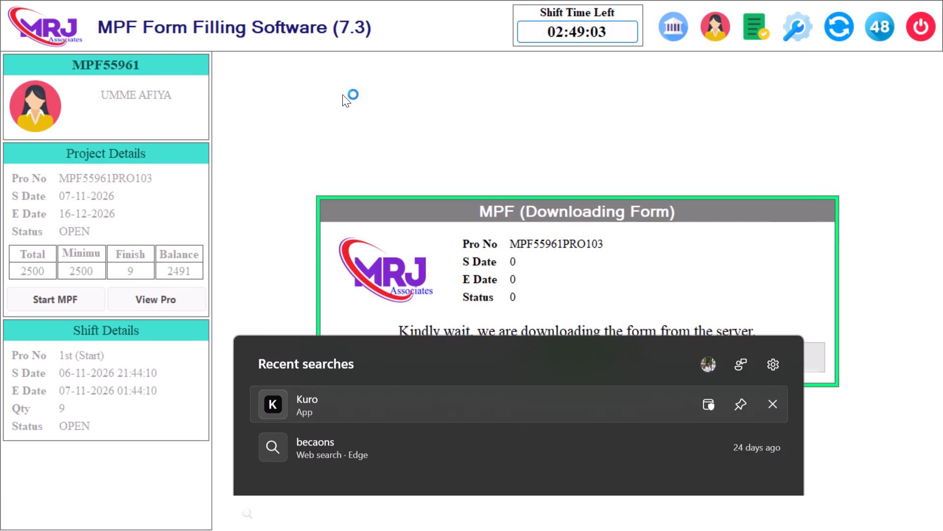
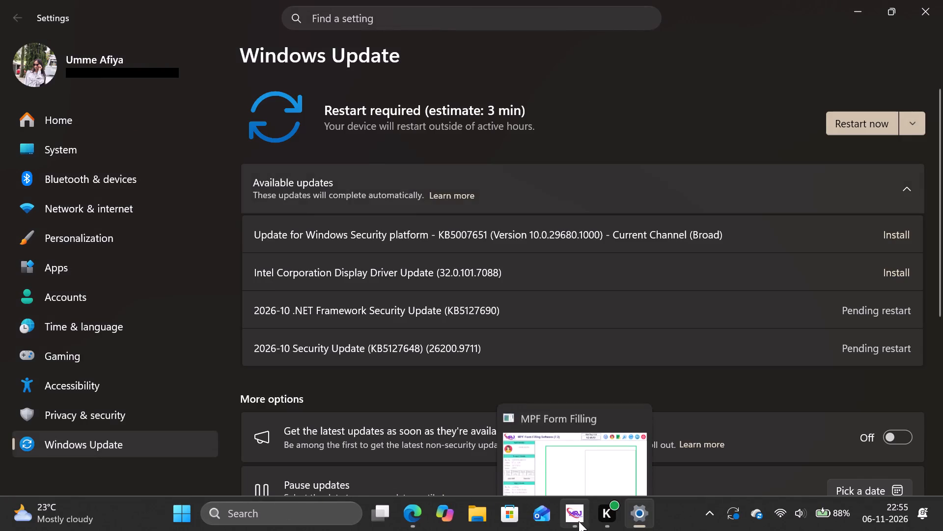
Leave the Windows Update settings and switch back to the MPF Form Filling software.
left_click(917, 116)
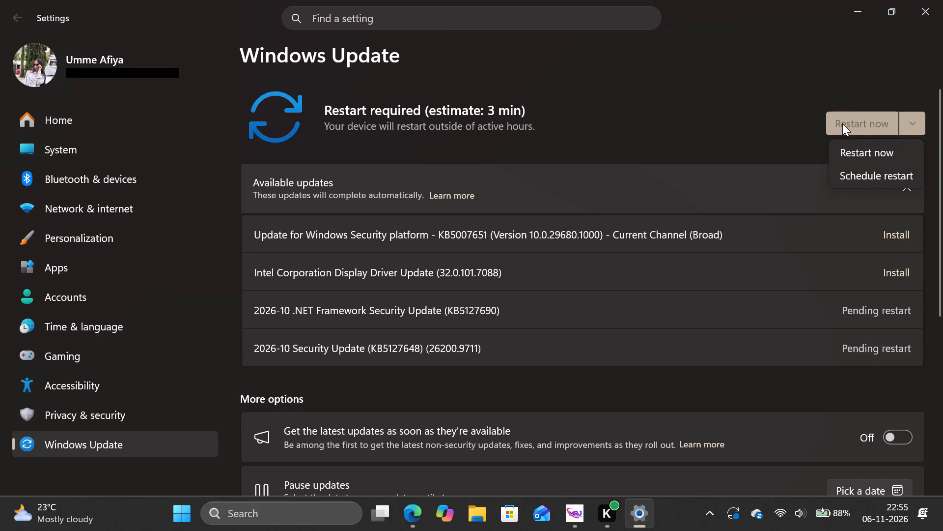
left_click(847, 86)
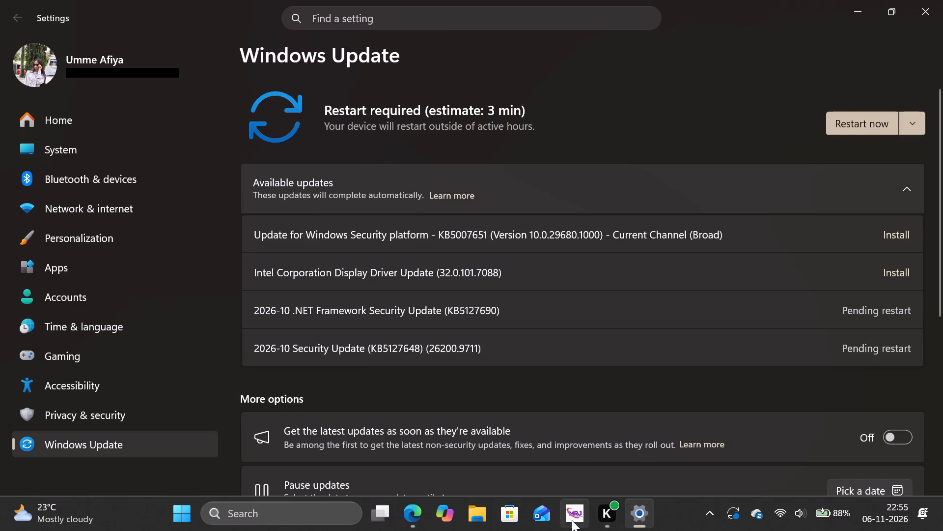
left_click(572, 521)
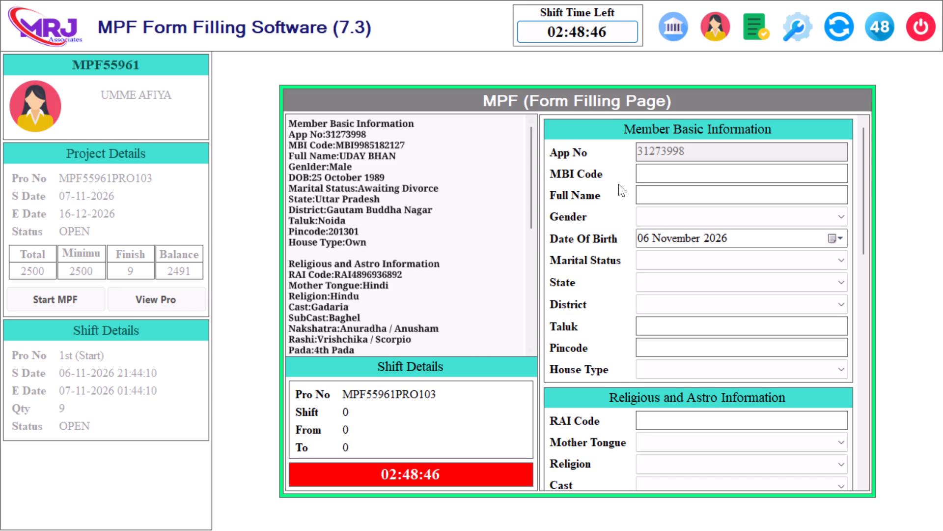
Enter the member's MBI code from the source record in Member Basic Information.
left_click(653, 176)
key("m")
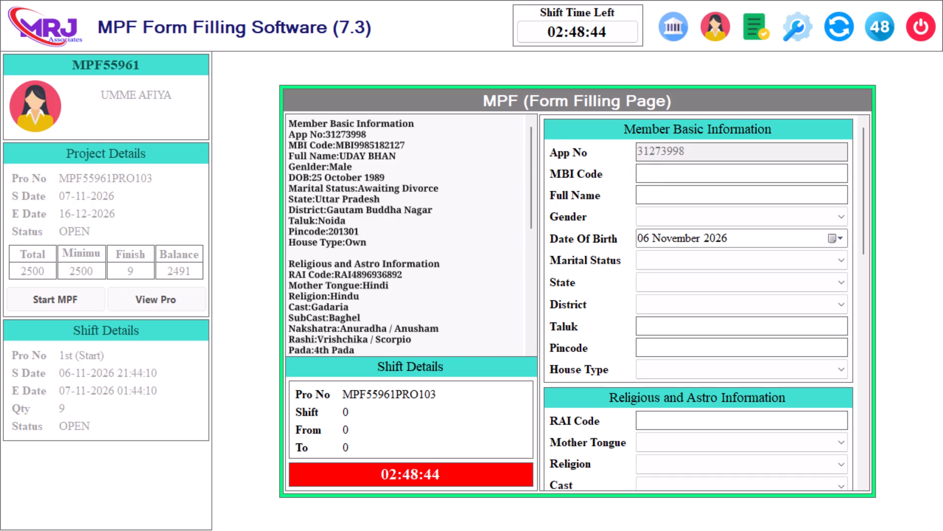
key("BackSpace")
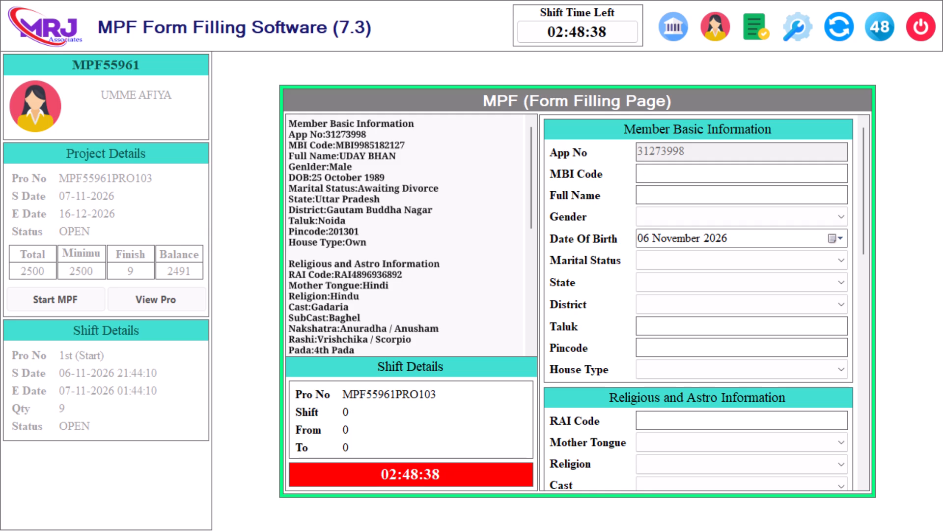
left_click(653, 176)
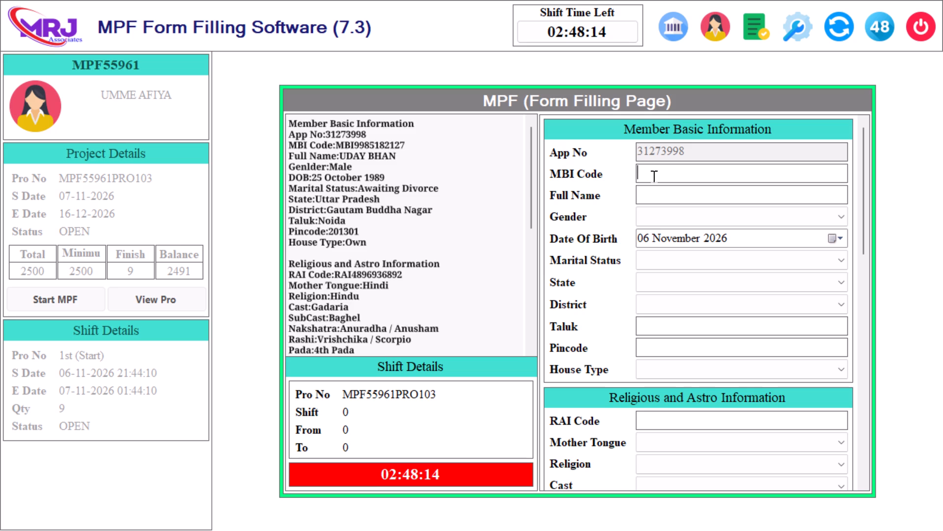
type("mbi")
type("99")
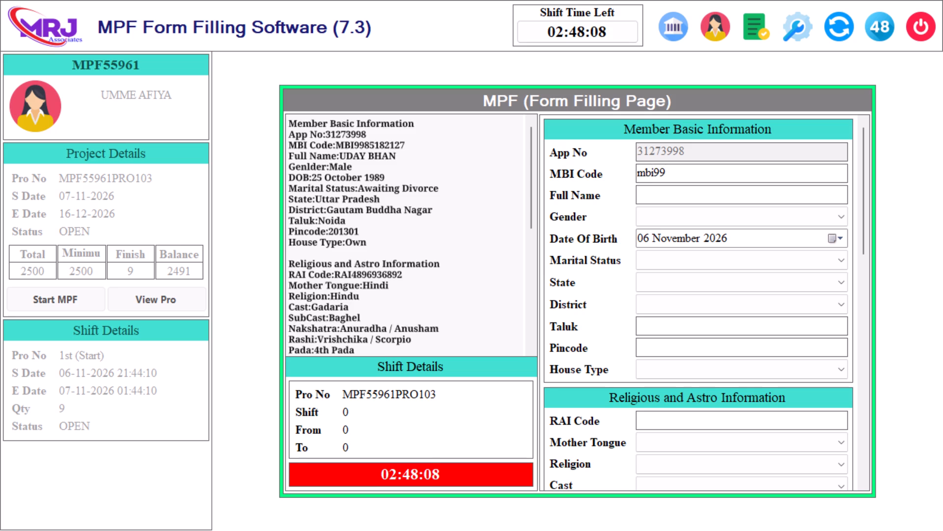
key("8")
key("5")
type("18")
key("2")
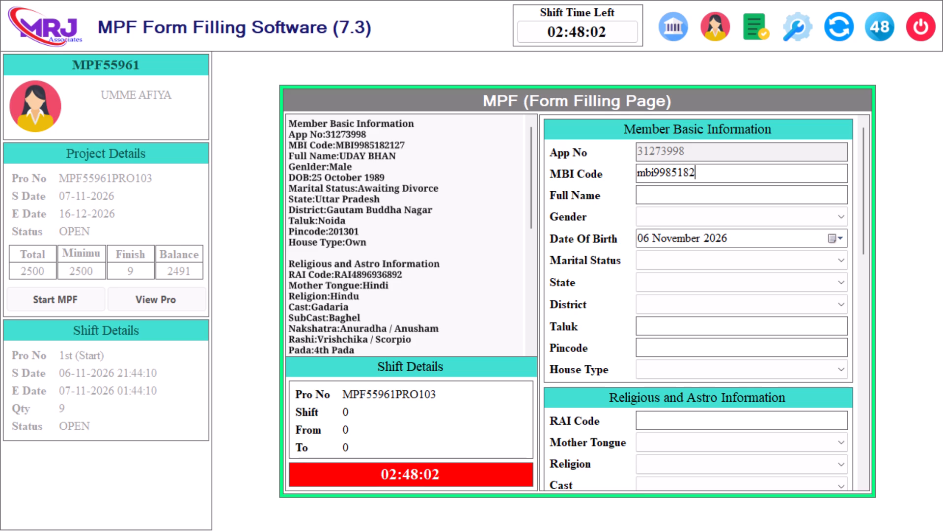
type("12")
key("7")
Enter the member's full name from the source record and set the gender to Male.
left_click(654, 193)
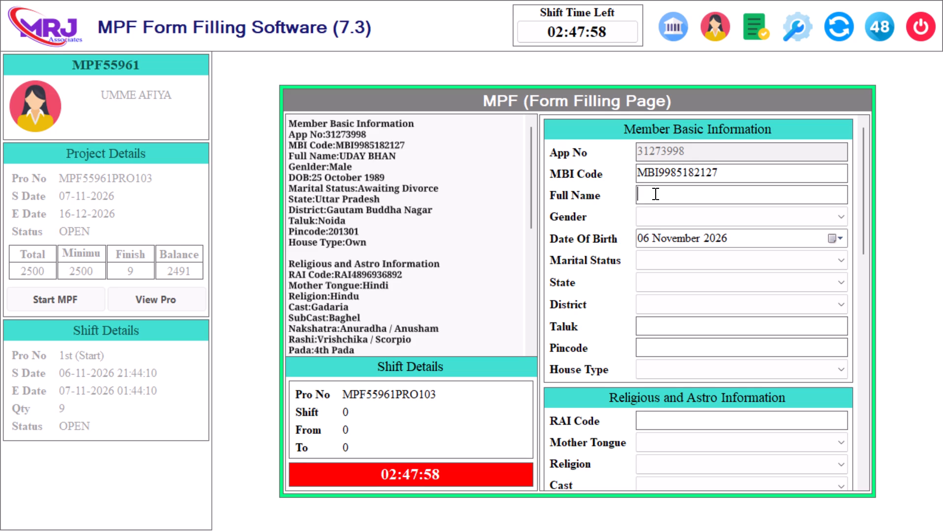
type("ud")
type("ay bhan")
left_click(654, 215)
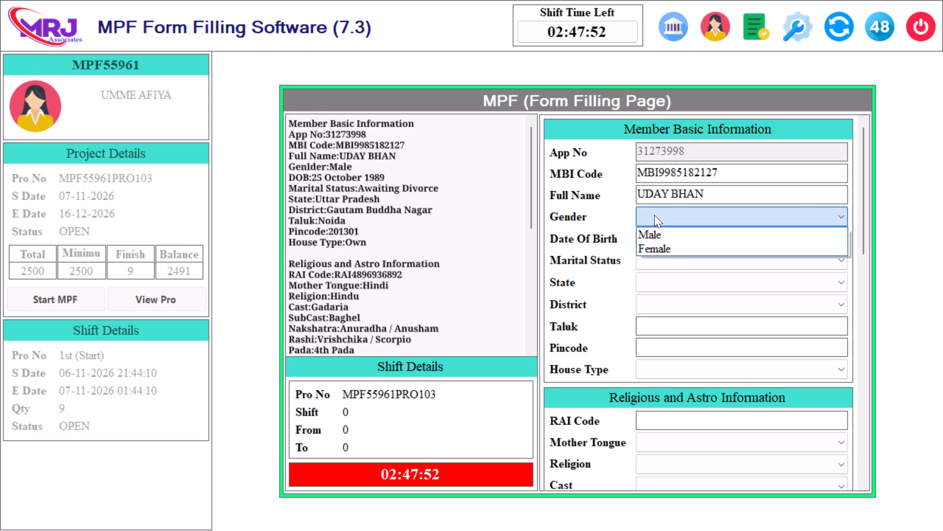
left_click(653, 230)
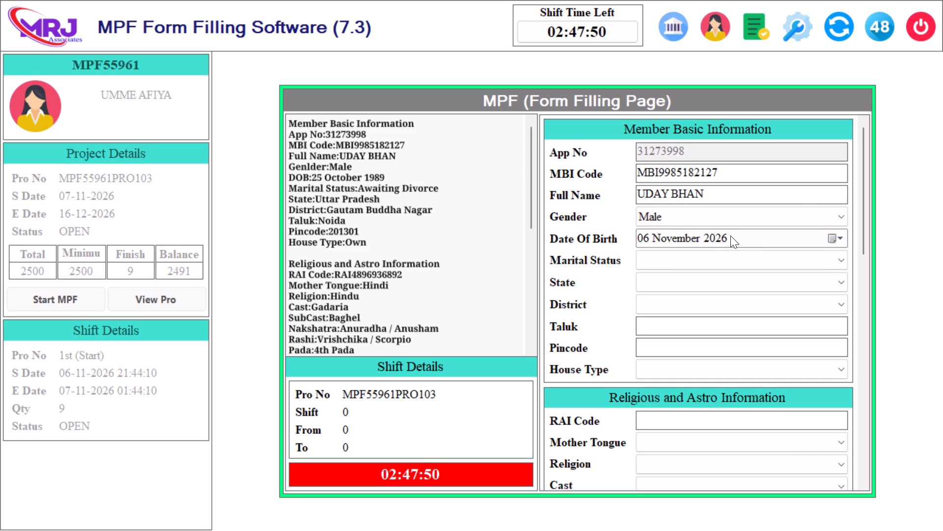
Set the member's date of birth to the day, month and year given in the source record.
left_click(725, 236)
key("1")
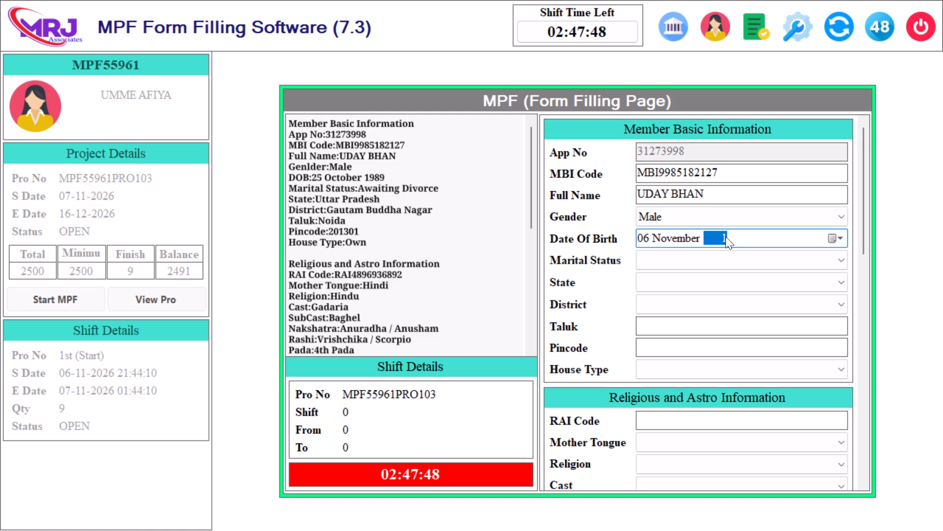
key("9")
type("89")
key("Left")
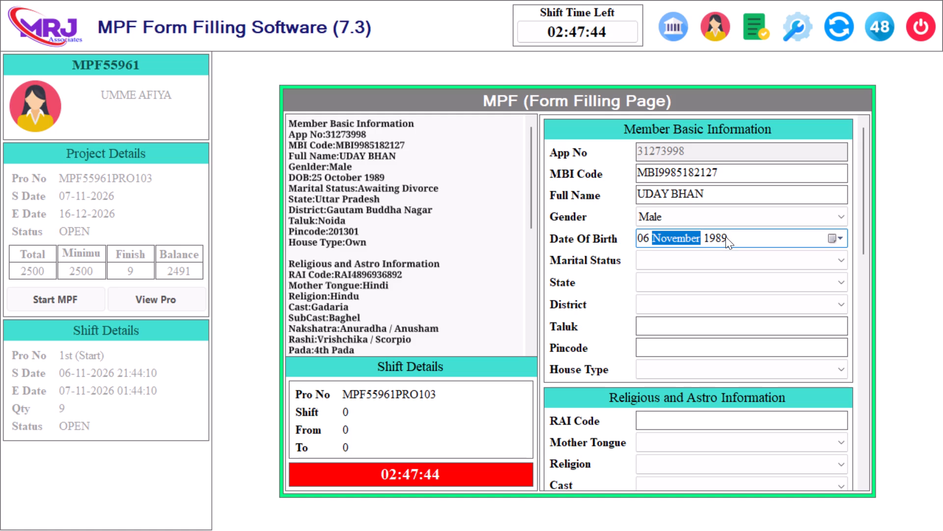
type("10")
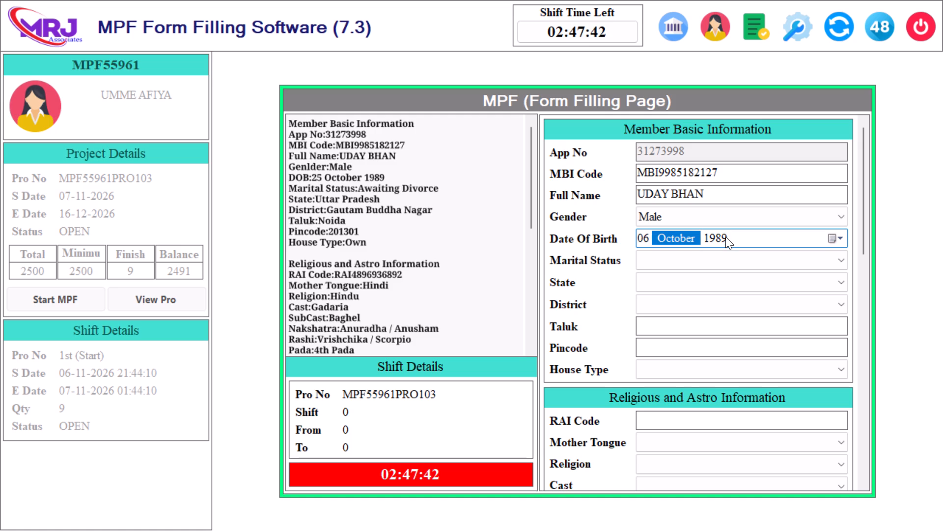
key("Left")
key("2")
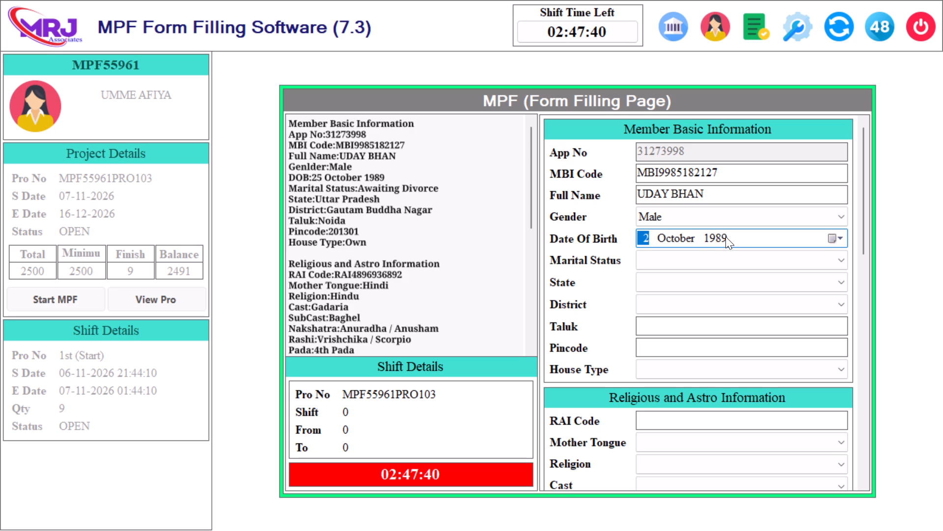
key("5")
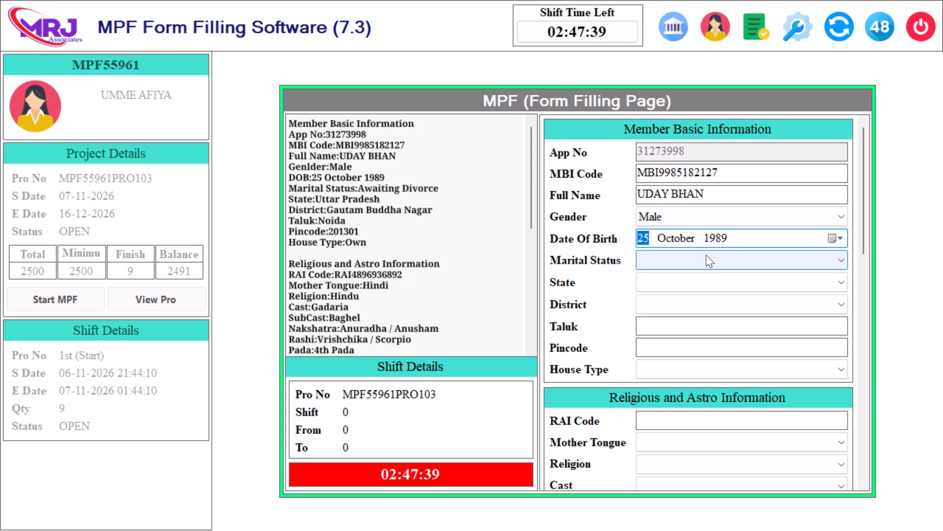
Set the marital status to Awaiting Divorce and the state to Uttar Pradesh.
left_click(705, 264)
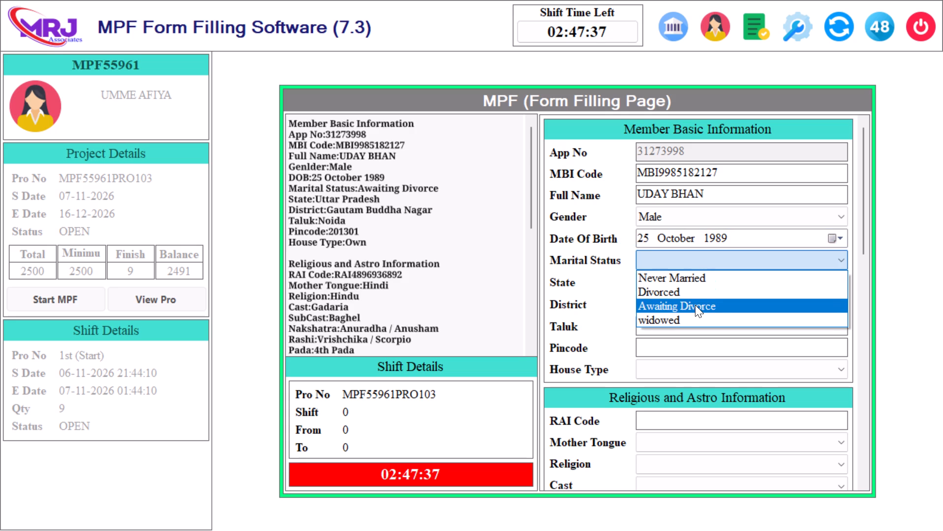
left_click(695, 305)
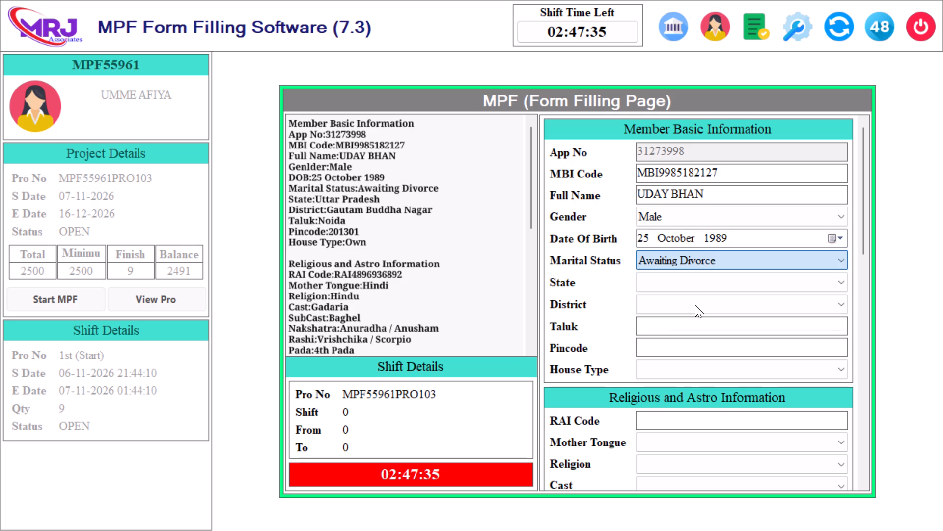
left_click(687, 279)
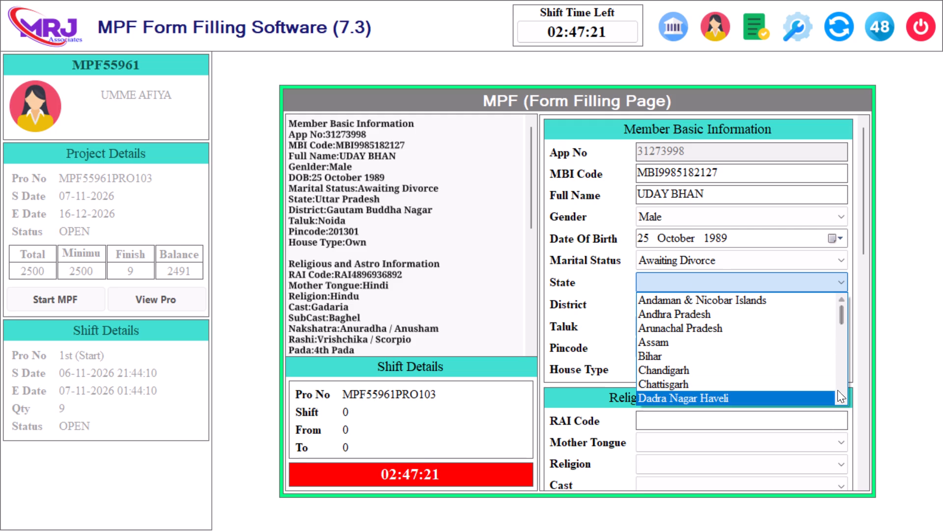
left_click(837, 360)
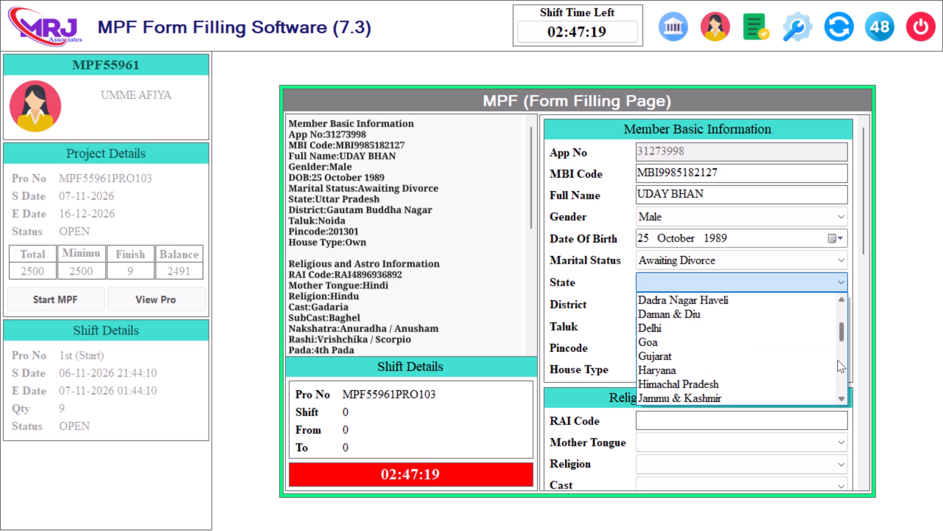
left_click(837, 360)
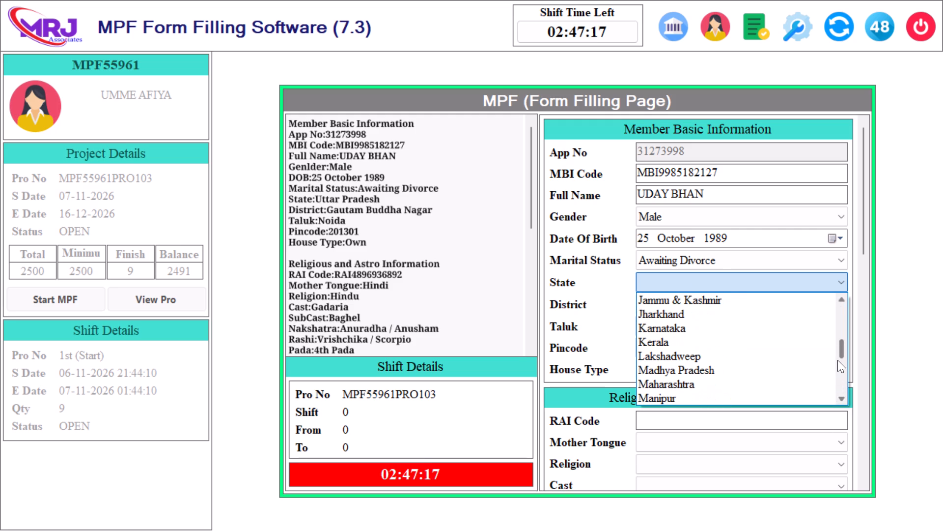
left_click(837, 360)
left_click(840, 366)
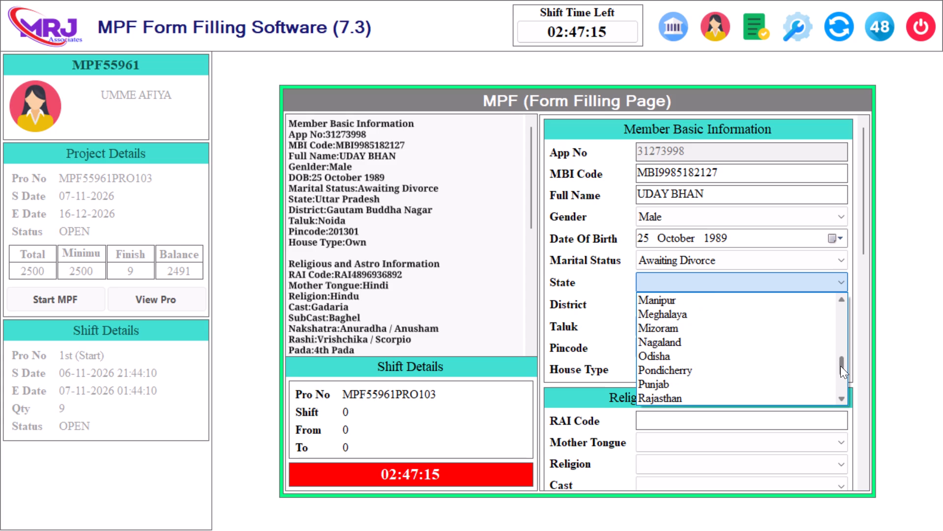
double_click(840, 366)
left_click_drag(840, 366, 843, 403)
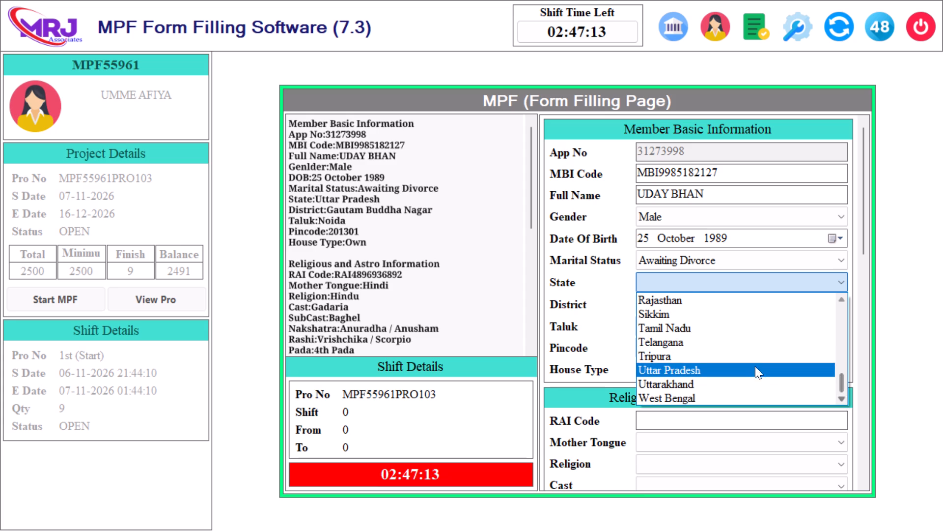
left_click(749, 363)
Set the member's district to Gautam Buddha Nagar.
left_click(647, 306)
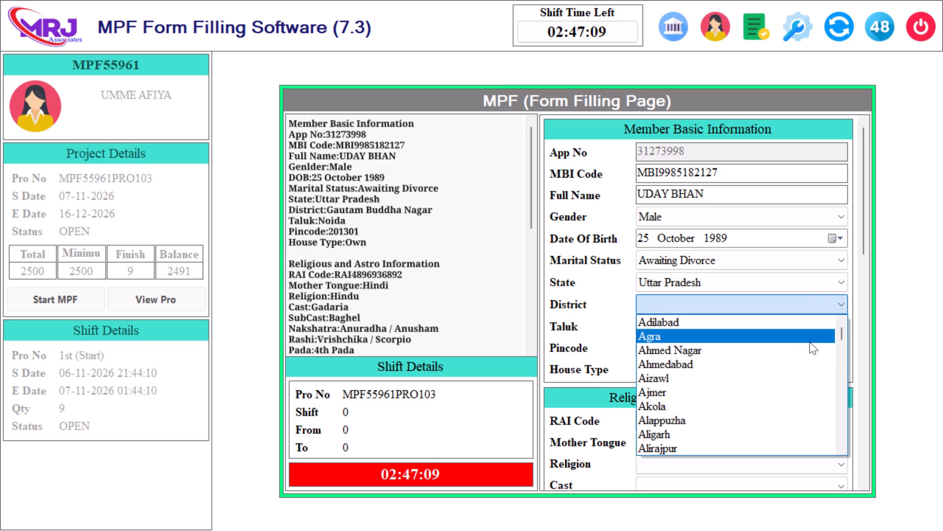
left_click(841, 334)
left_click_drag(841, 334, 841, 343)
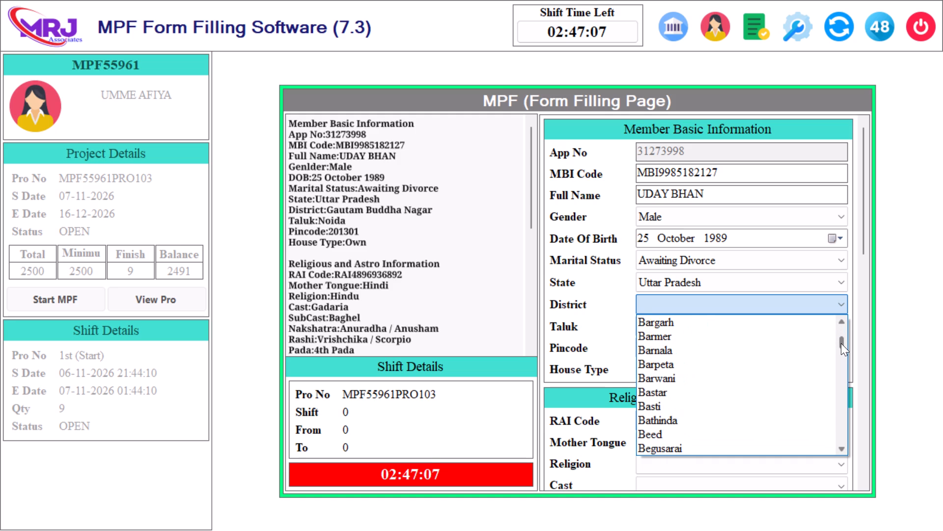
left_click_drag(841, 343, 841, 348)
left_click(841, 348)
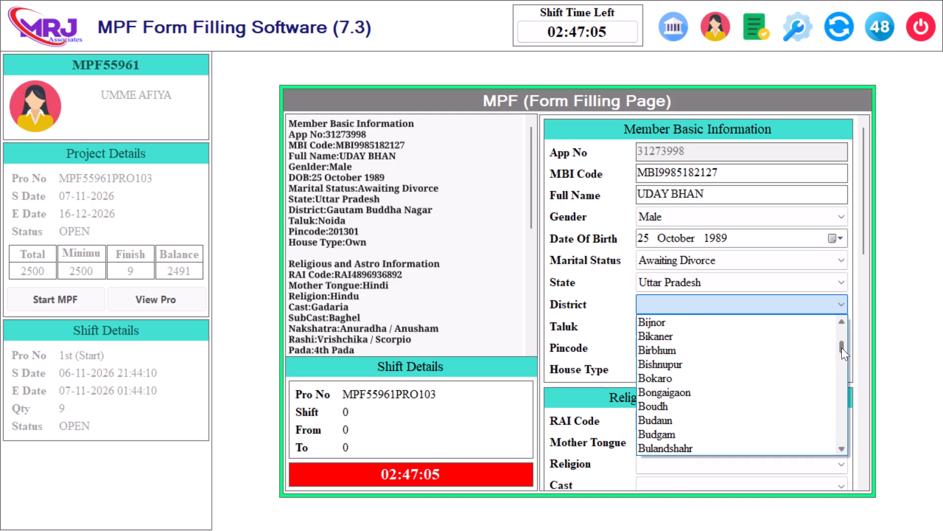
left_click_drag(841, 348, 841, 356)
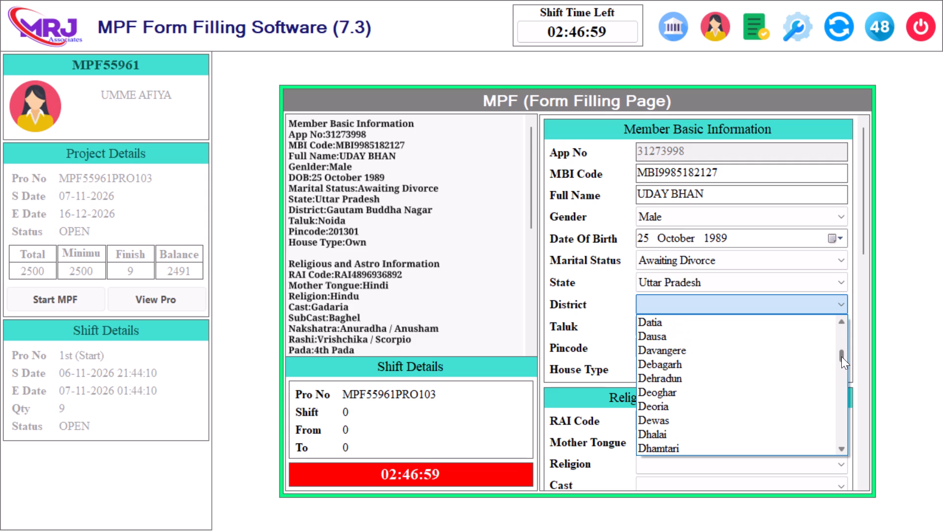
left_click(841, 356)
left_click_drag(841, 356, 844, 363)
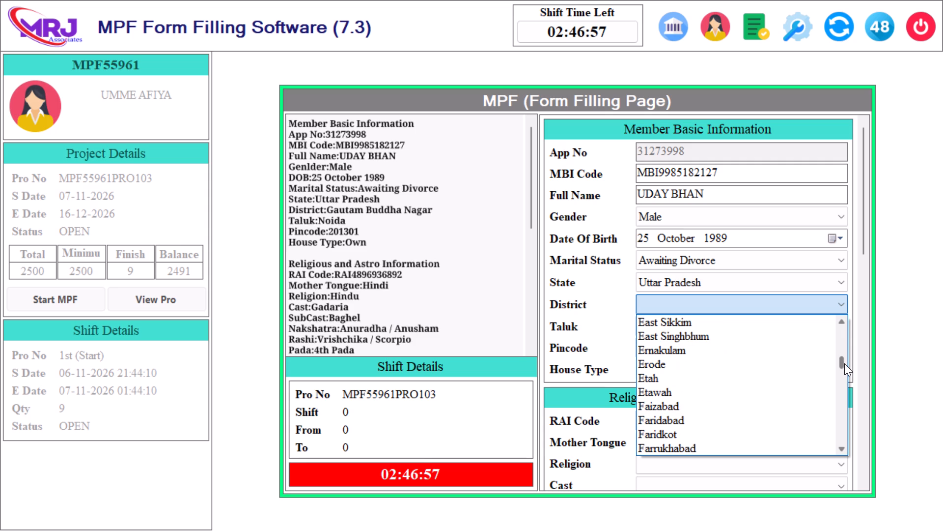
left_click_drag(844, 363, 844, 373)
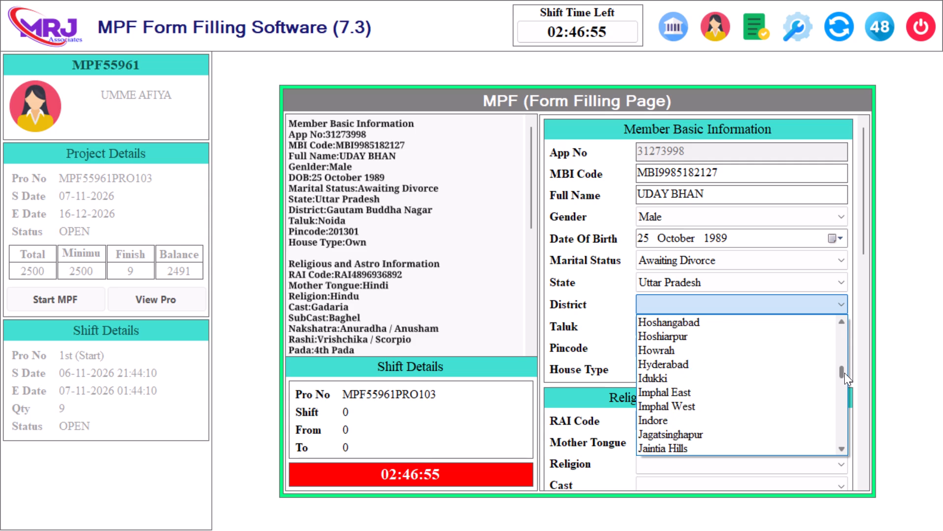
left_click_drag(844, 373, 846, 381)
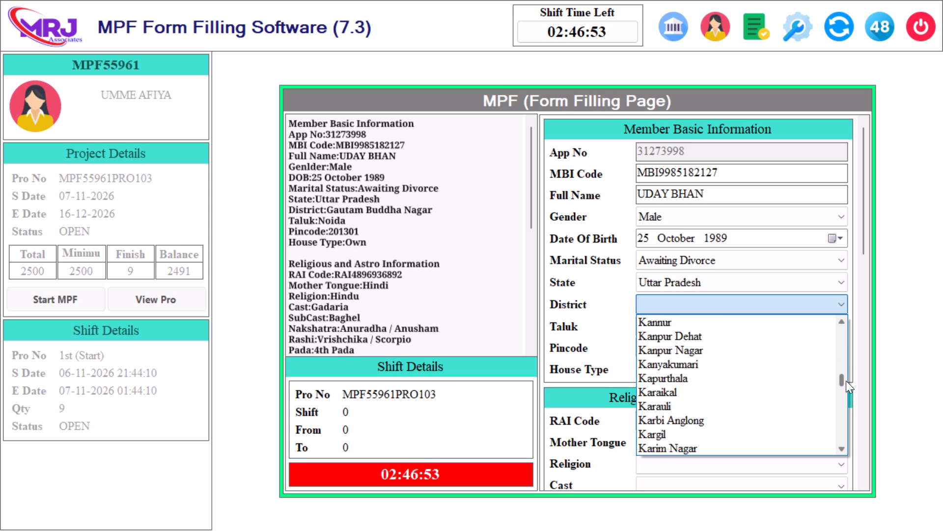
left_click_drag(846, 381, 847, 389)
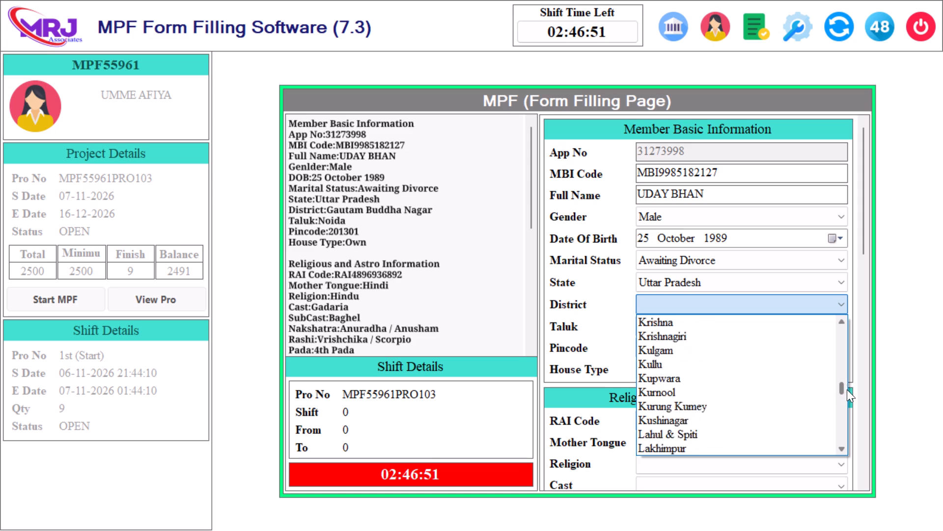
left_click_drag(847, 389, 847, 391)
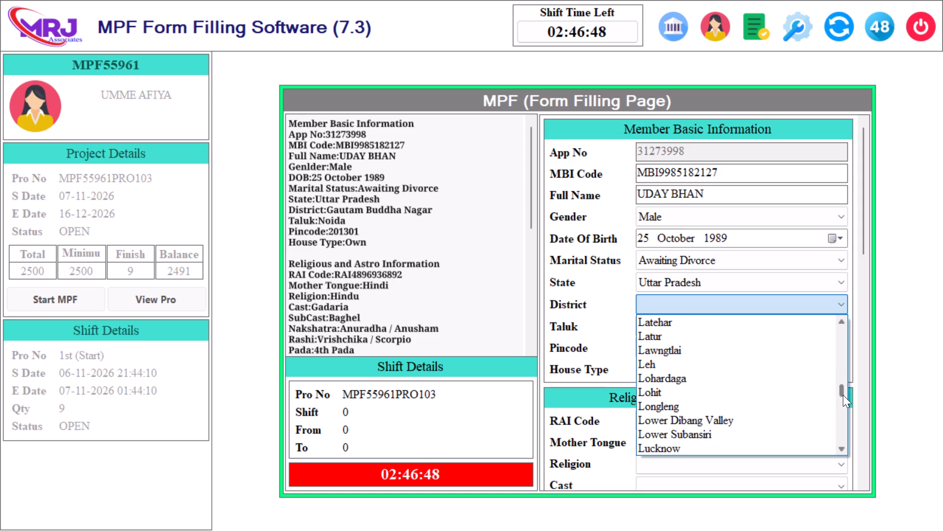
left_click(843, 395)
left_click_drag(843, 395, 846, 418)
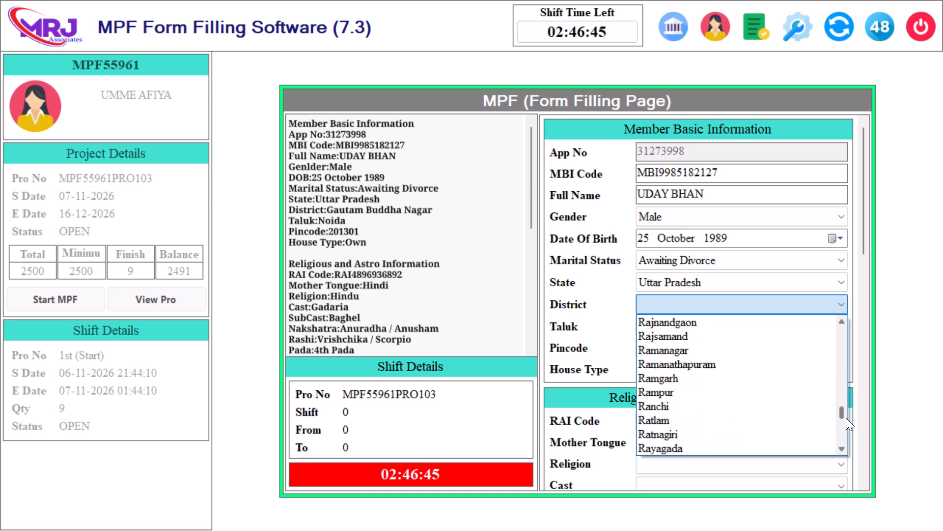
left_click_drag(846, 418, 845, 418)
left_click(843, 411)
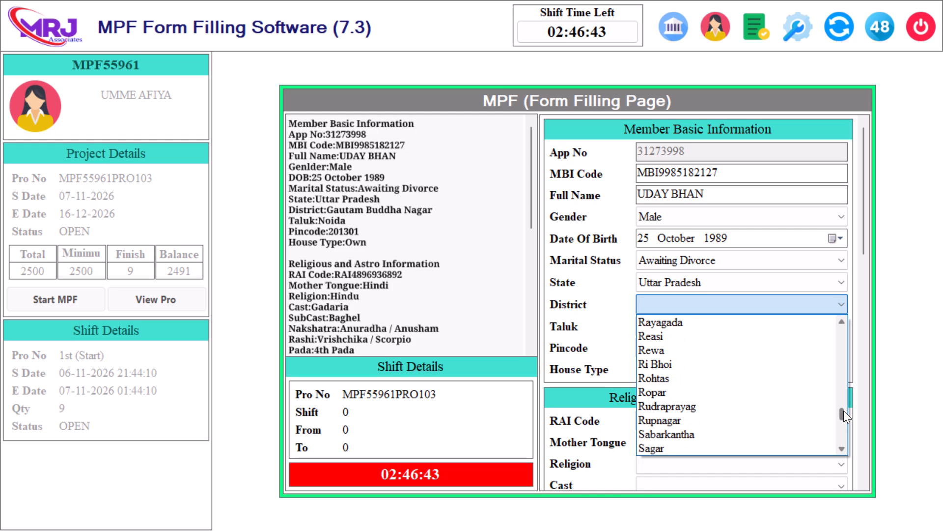
left_click_drag(843, 411, 846, 356)
left_click(842, 341)
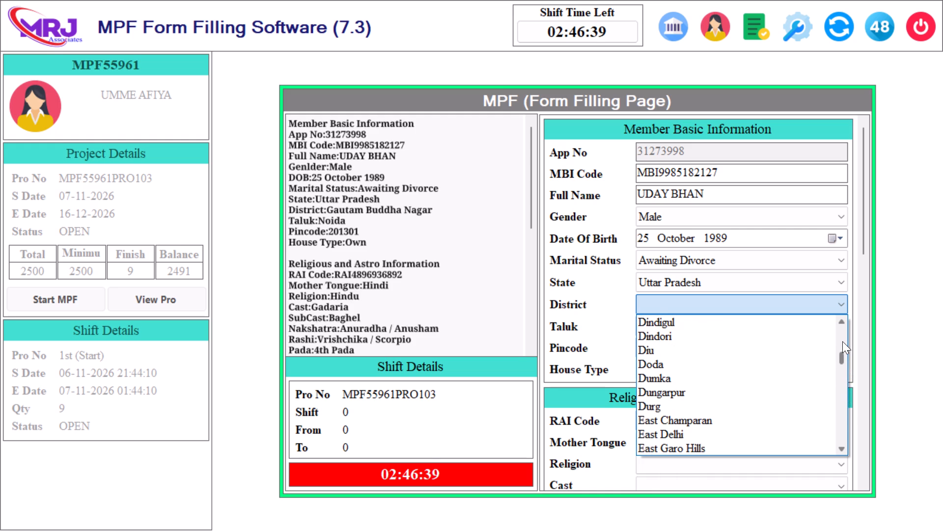
triple_click(842, 341)
left_click(842, 341)
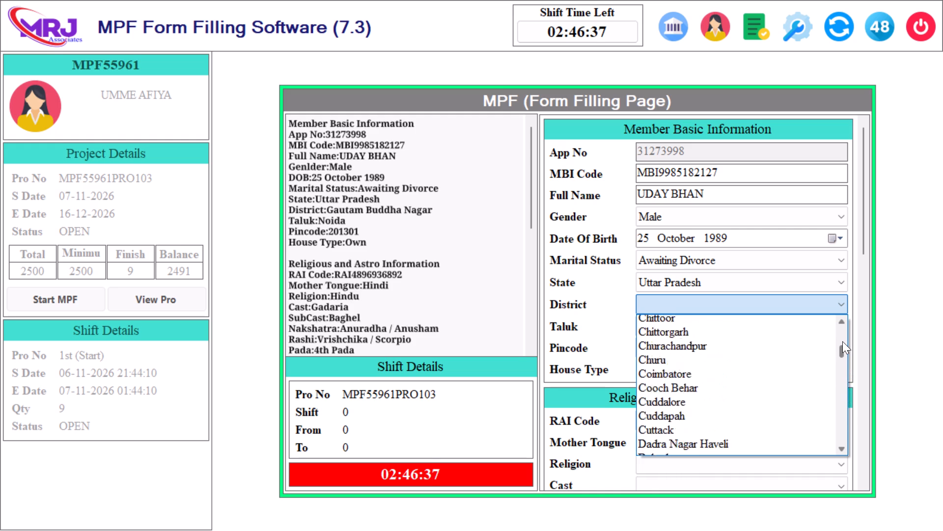
left_click(842, 341)
double_click(842, 341)
left_click(842, 341)
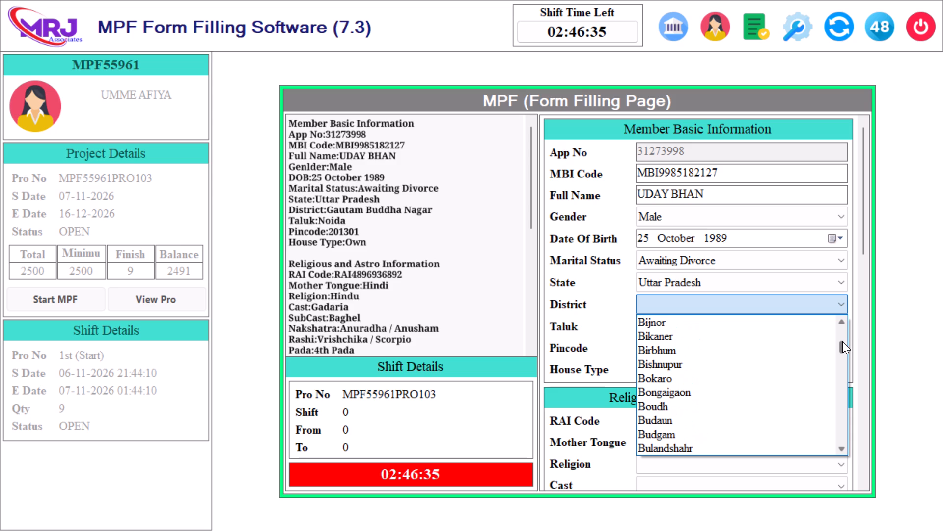
left_click(842, 345)
left_click_drag(842, 345, 842, 348)
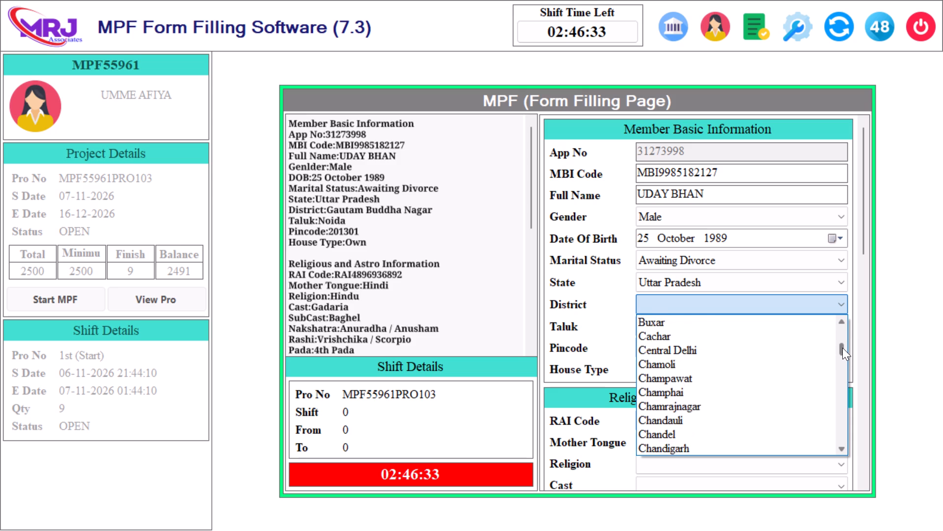
left_click_drag(842, 348, 844, 351)
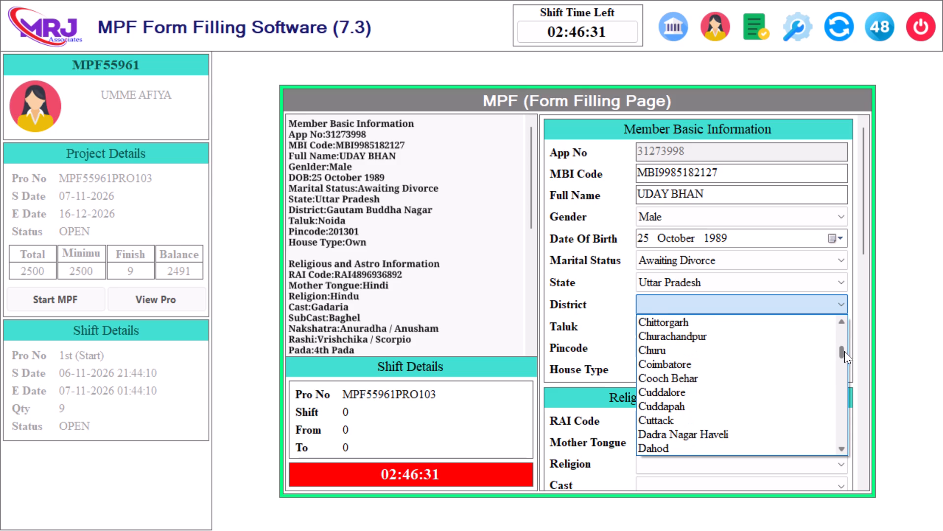
left_click_drag(844, 351, 847, 359)
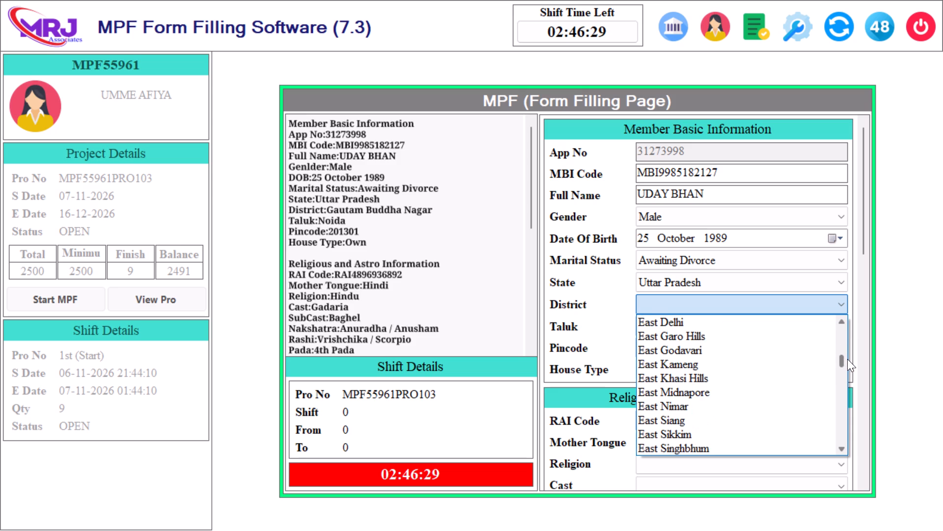
left_click_drag(847, 359, 849, 363)
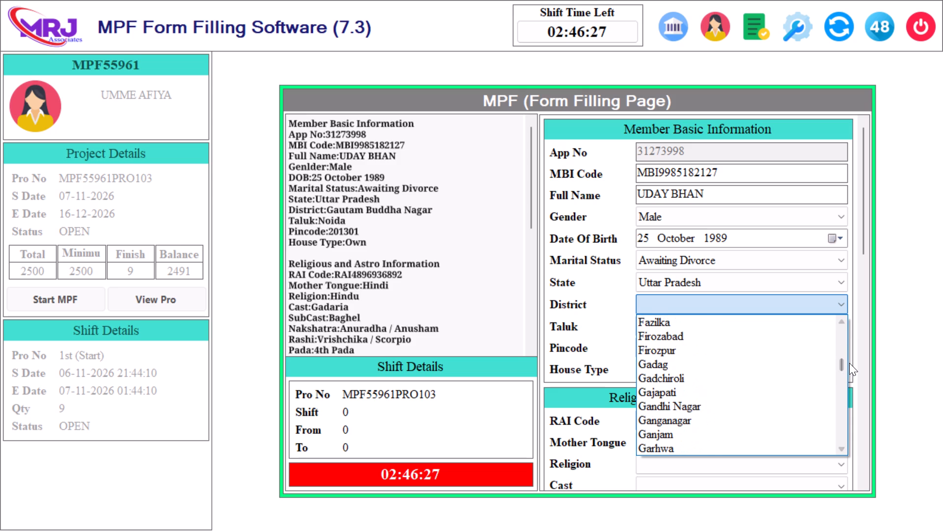
left_click(844, 386)
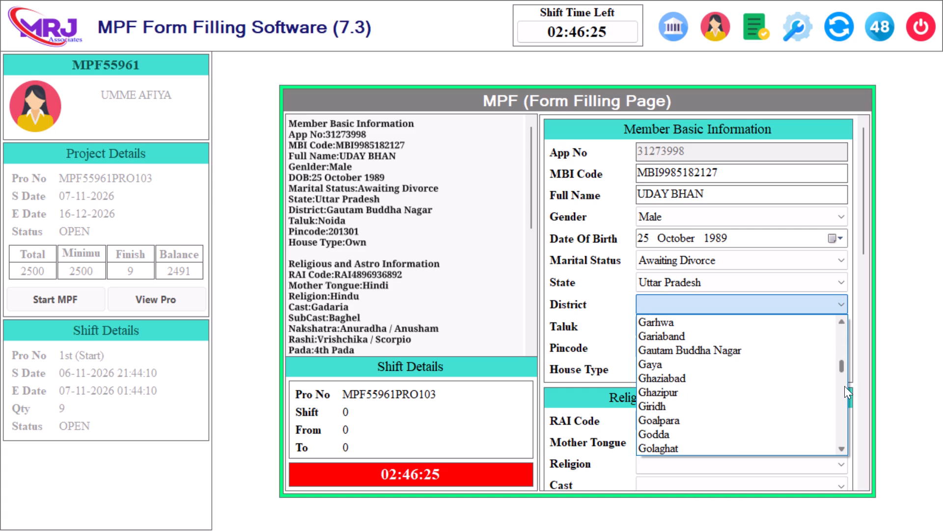
left_click(785, 351)
Enter Noida as the taluk and fill in the pincode from the source record.
left_click(743, 325)
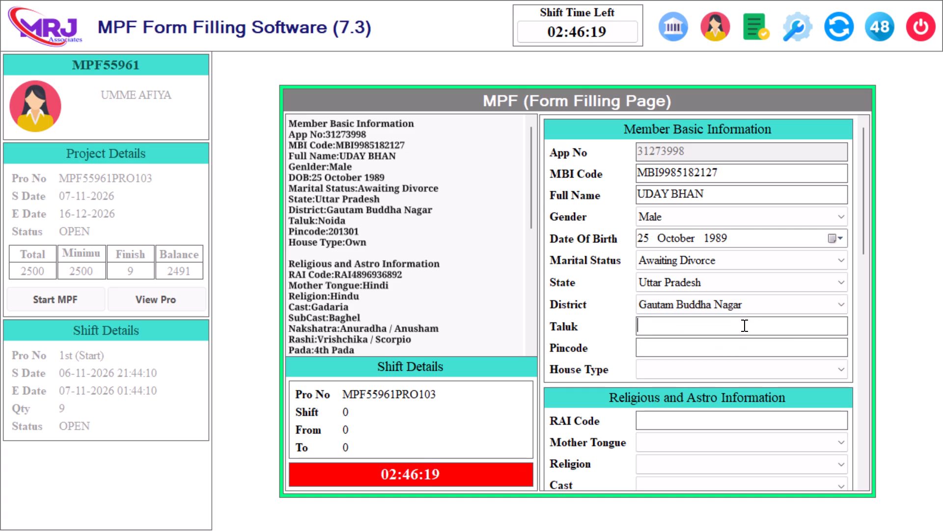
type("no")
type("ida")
left_click(729, 349)
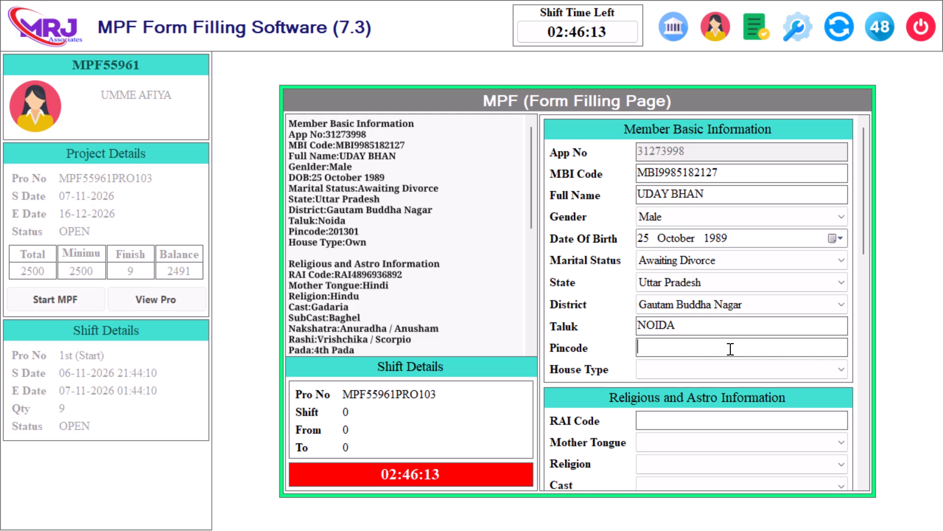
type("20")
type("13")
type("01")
Set the house type to Own in Member Basic Information.
left_click(729, 369)
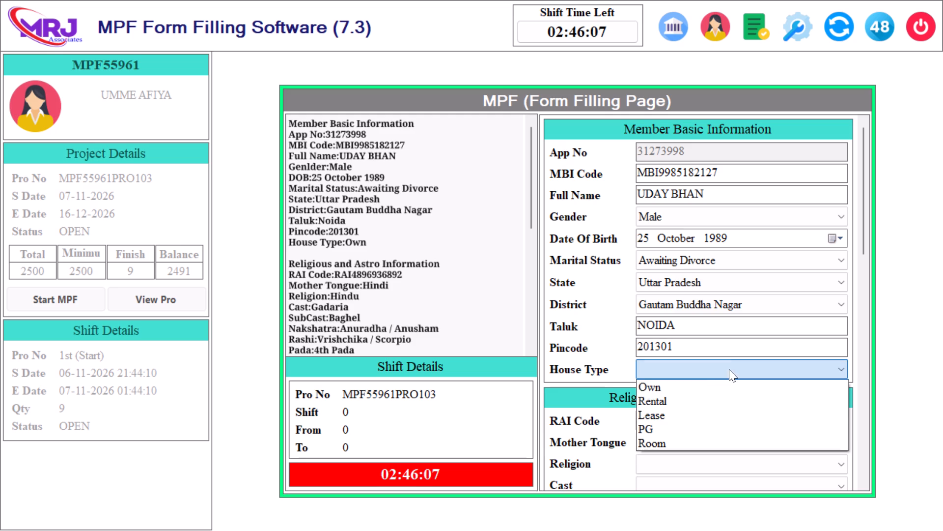
left_click(721, 382)
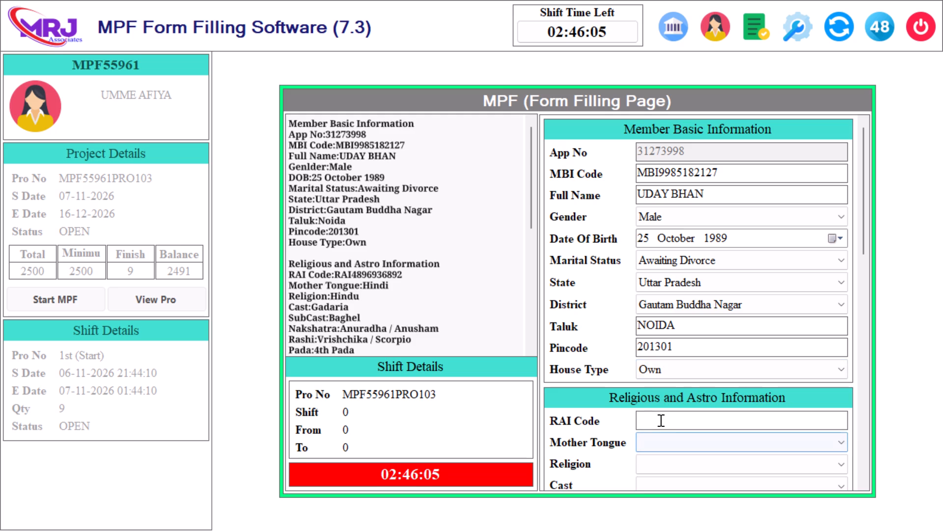
Enter the member's RAI code from the source record in Religious and Astro Information.
left_click(660, 420)
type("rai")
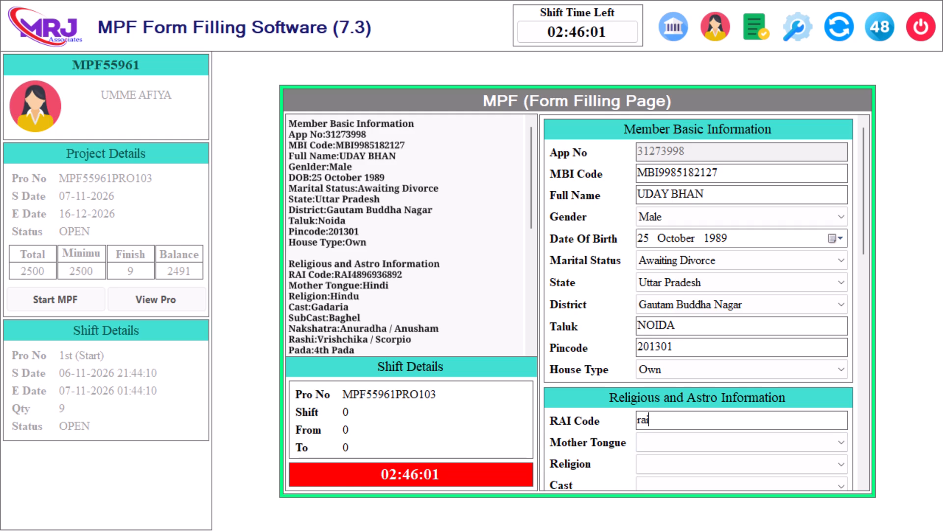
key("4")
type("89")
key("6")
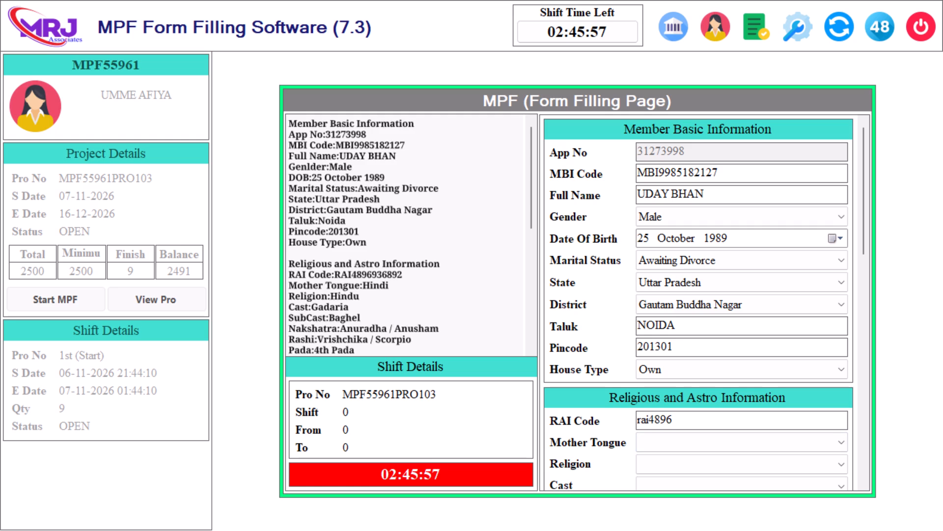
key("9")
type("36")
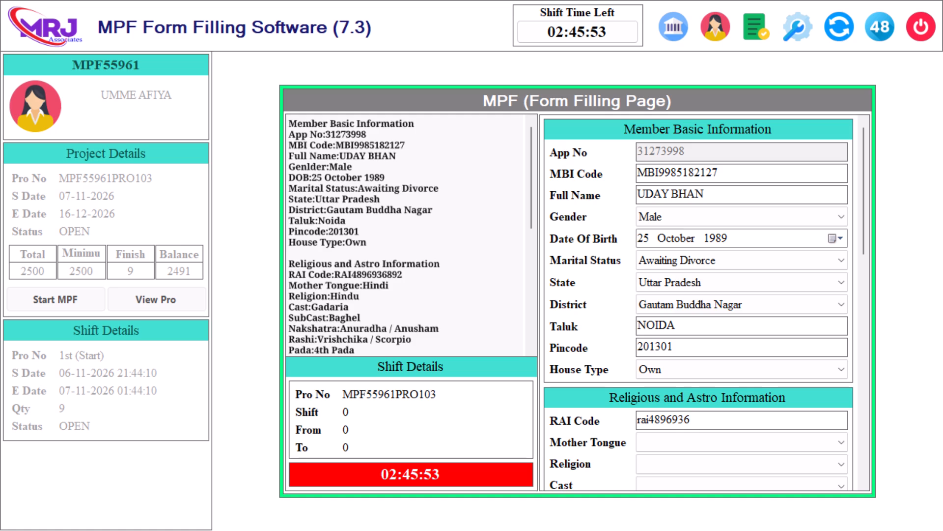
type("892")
Set the mother tongue to Hindi and the religion to Hindu.
left_click(659, 443)
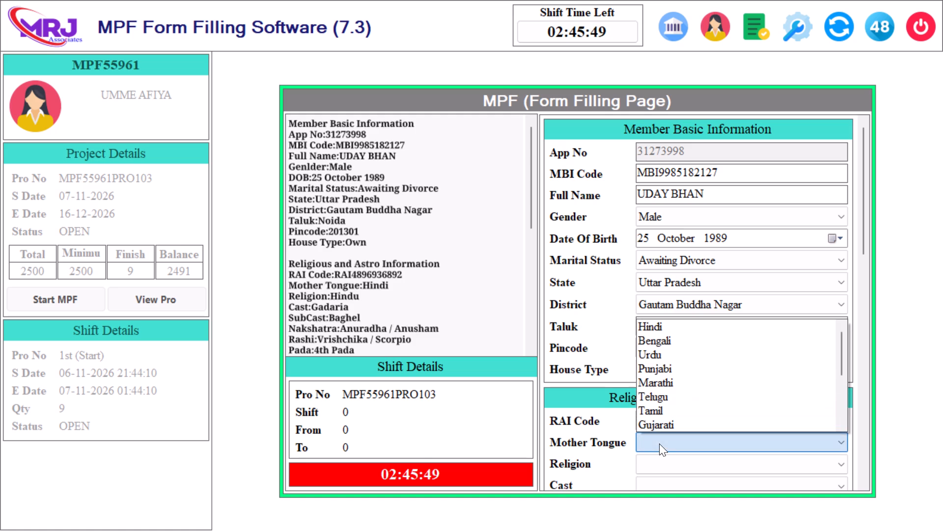
left_click(662, 328)
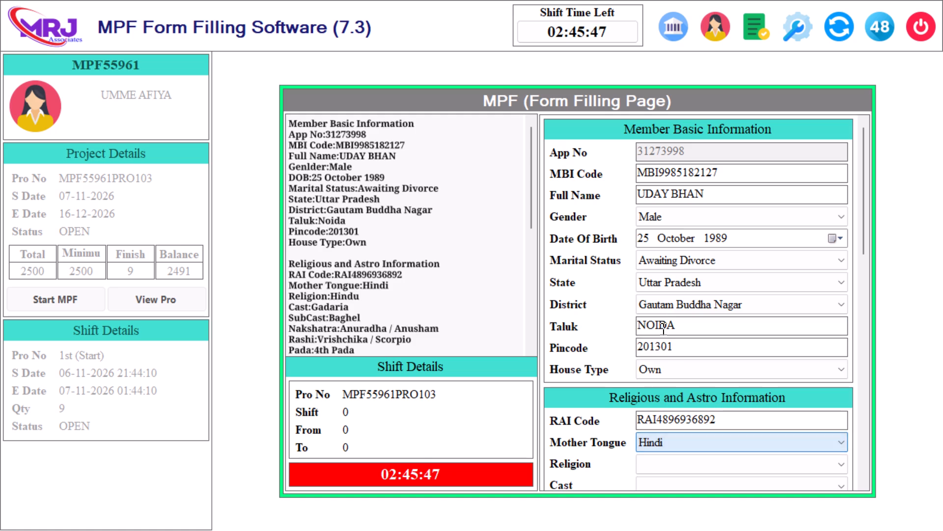
left_click(654, 464)
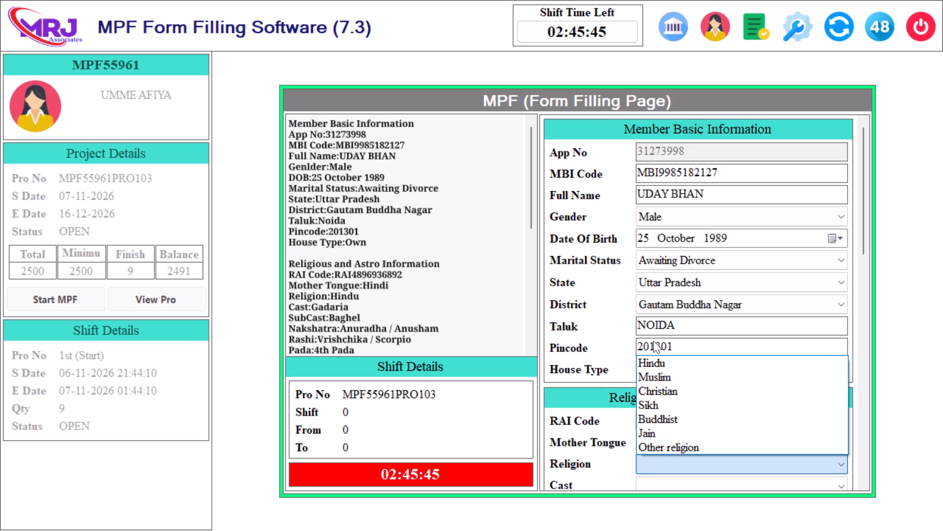
left_click(658, 364)
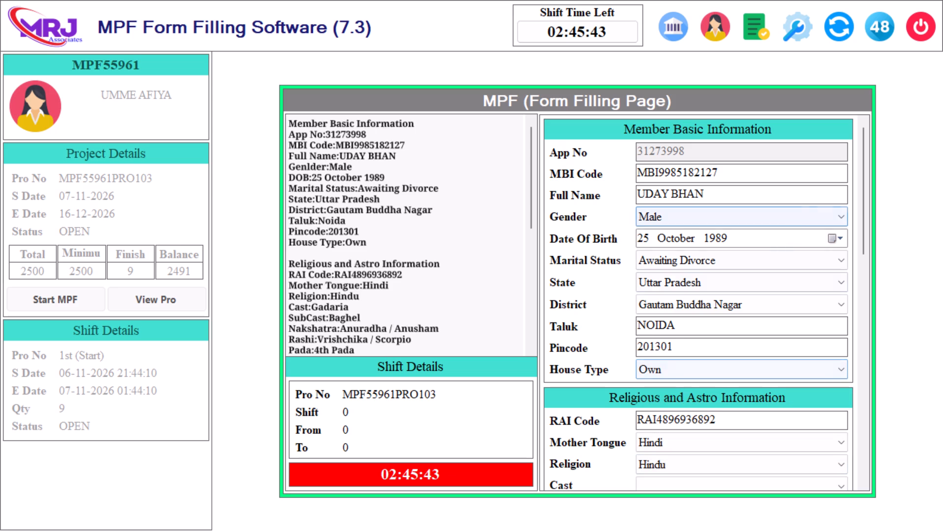
Set the cast to Gadaria in Religious and Astro Information.
left_click(864, 235)
left_click_drag(864, 235, 884, 289)
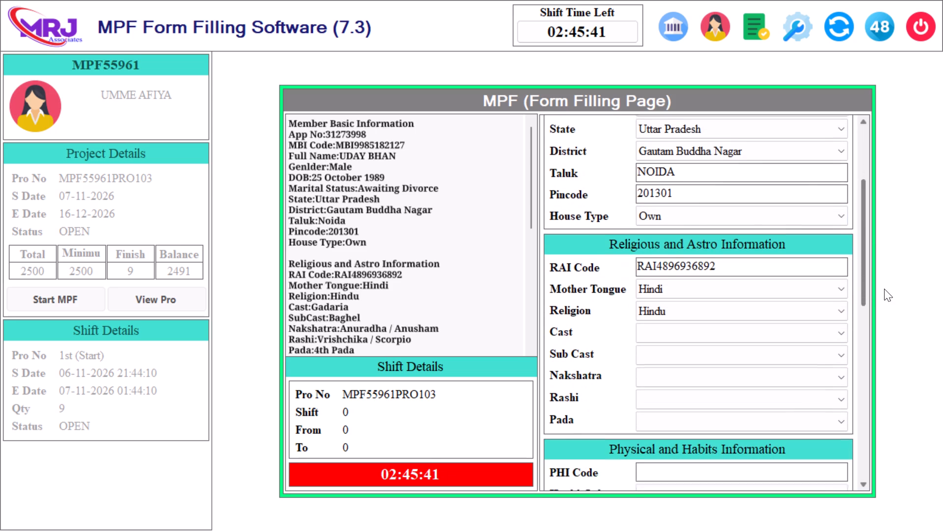
left_click_drag(884, 289, 884, 290)
left_click(652, 320)
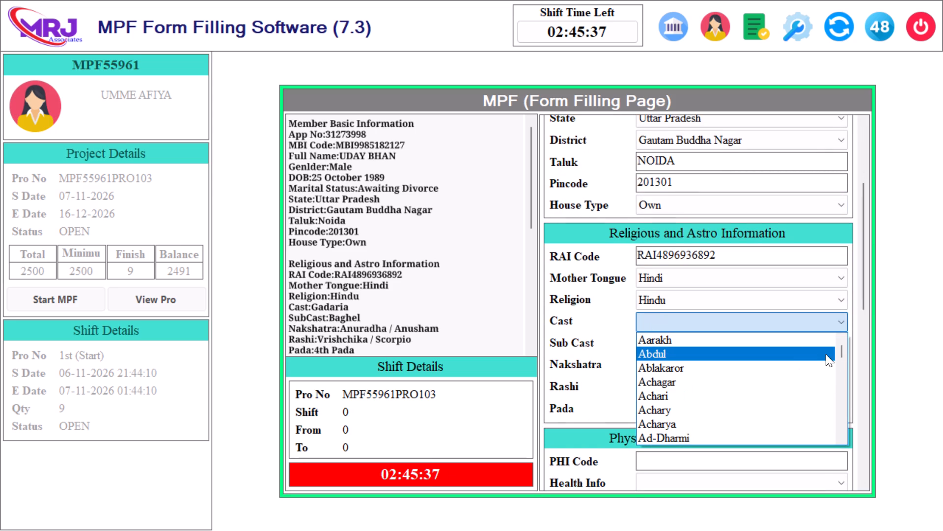
left_click(842, 354)
left_click_drag(842, 354, 848, 364)
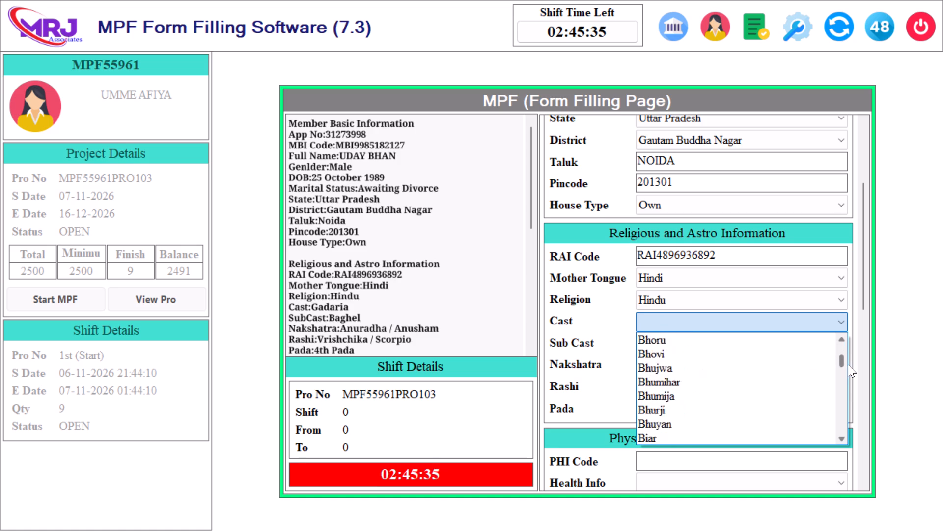
left_click_drag(848, 364, 854, 373)
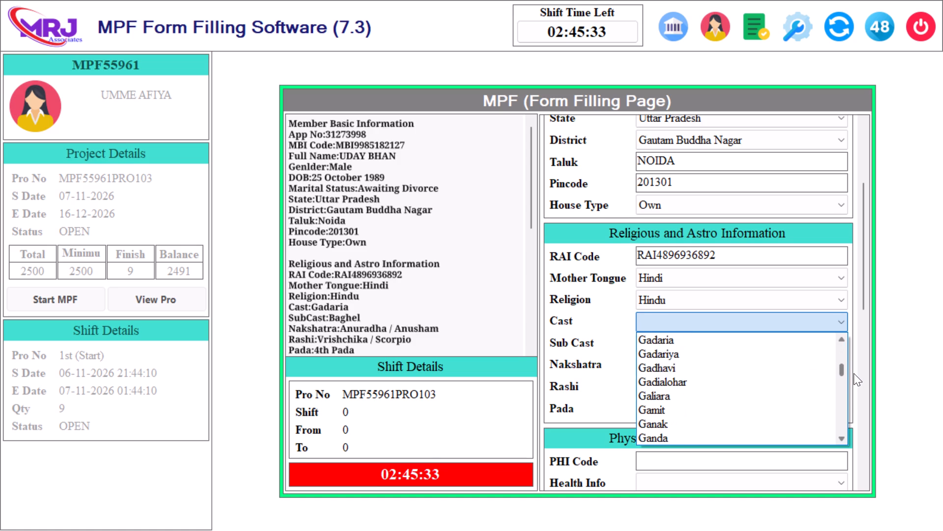
left_click_drag(854, 373, 854, 374)
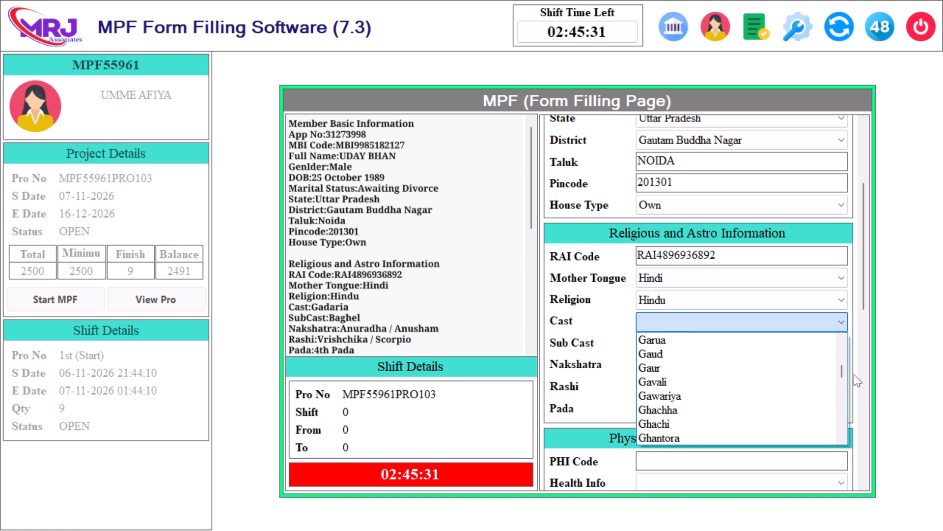
left_click(841, 415)
left_click(841, 415)
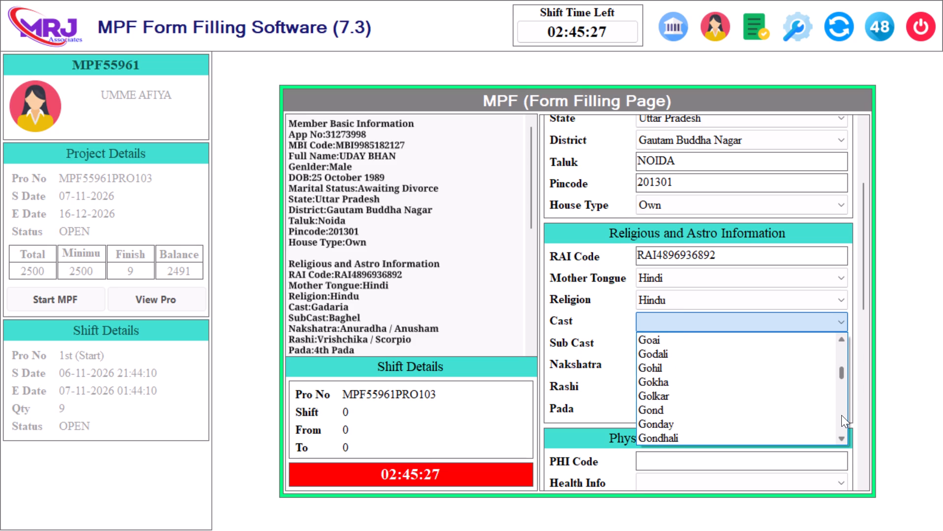
left_click(841, 415)
left_click(843, 351)
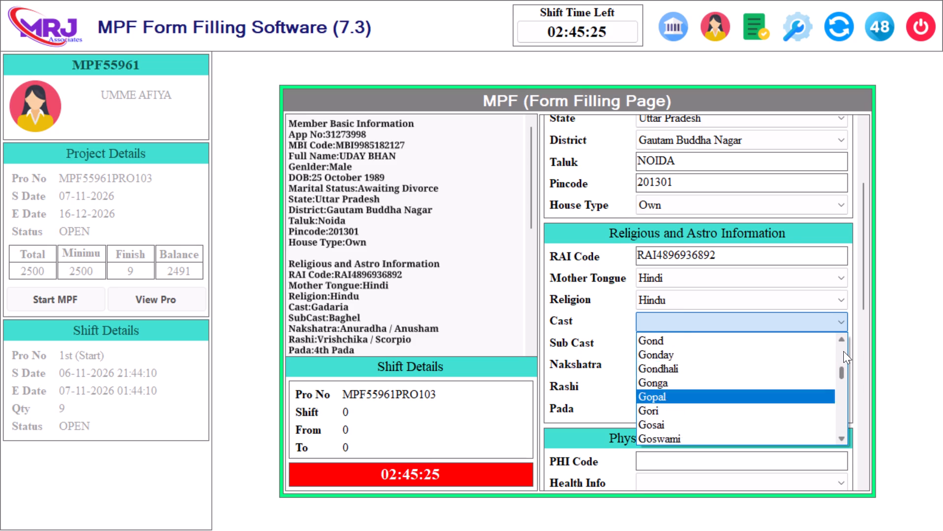
left_click(843, 351)
left_click(843, 351)
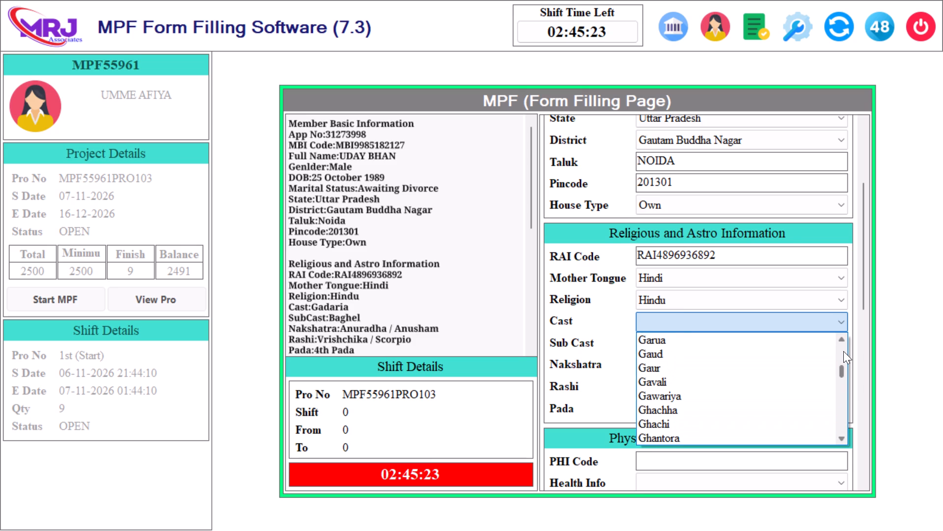
left_click(843, 351)
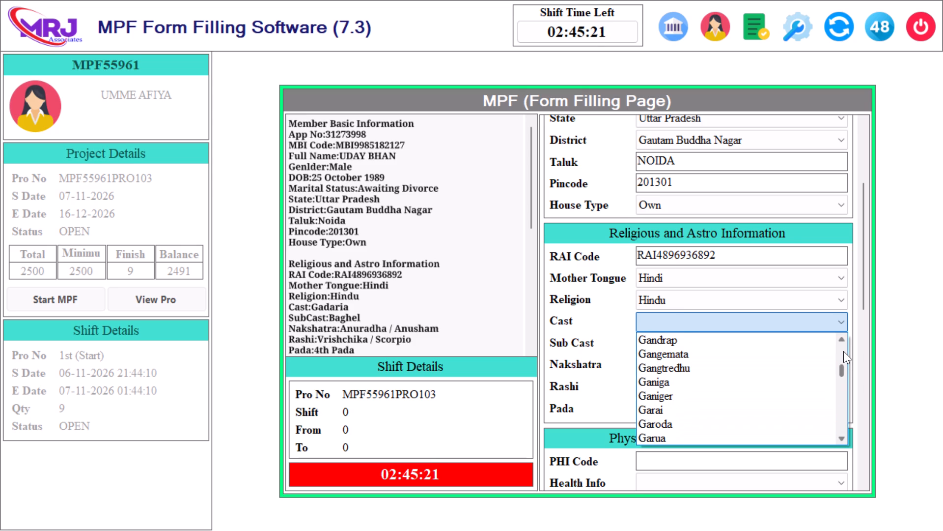
left_click(843, 351)
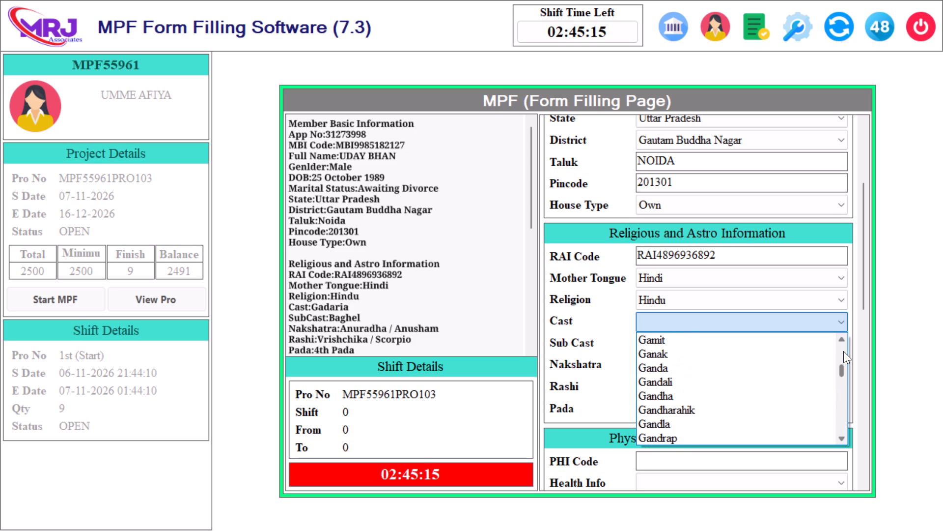
left_click(842, 352)
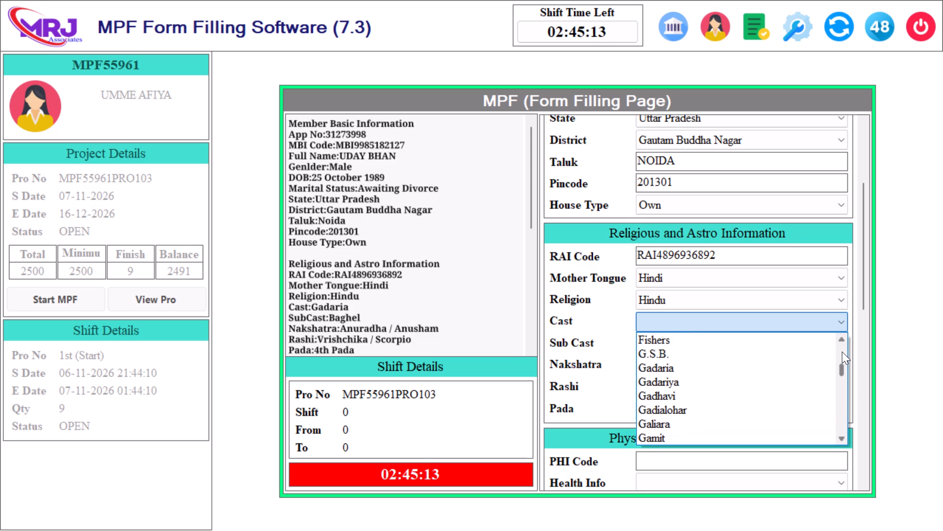
left_click(815, 370)
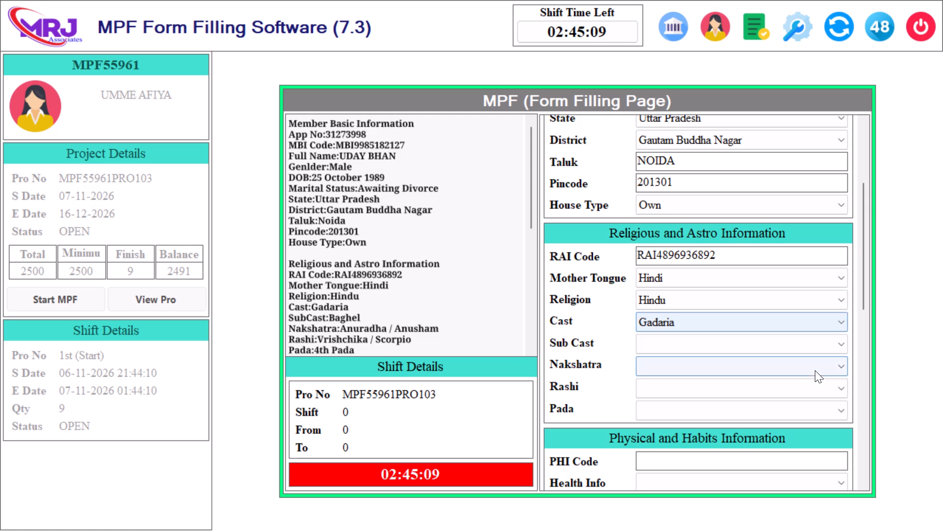
Find the source record's sub cast, Baghel, among the Sub Cast options and select it.
left_click(734, 350)
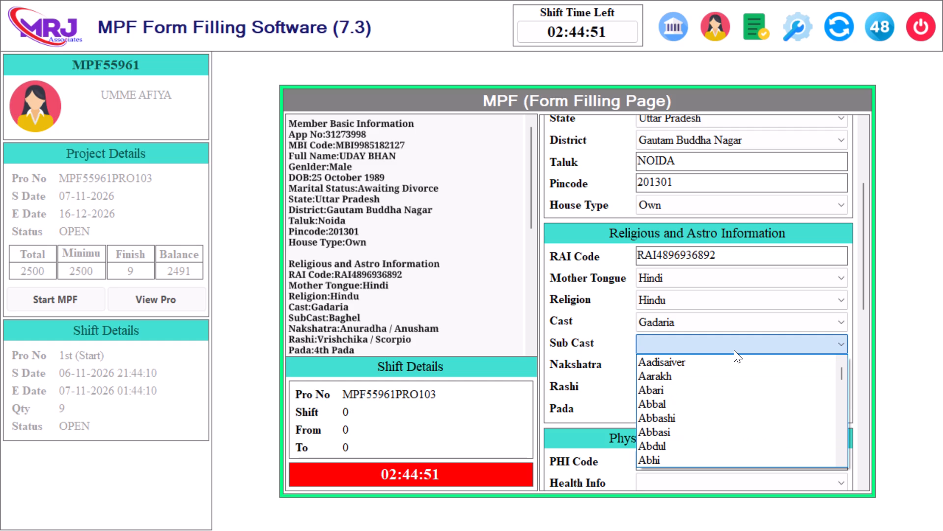
left_click(839, 374)
left_click_drag(839, 374, 844, 380)
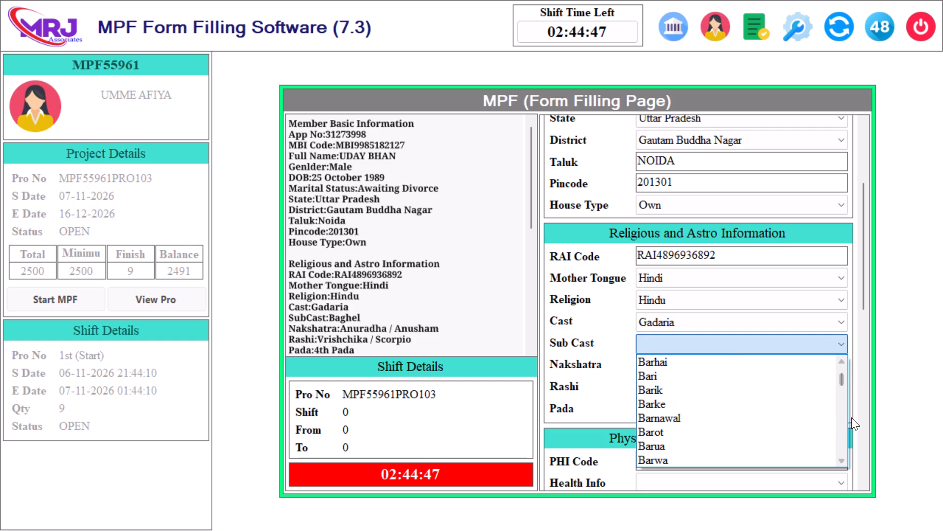
left_click(839, 422)
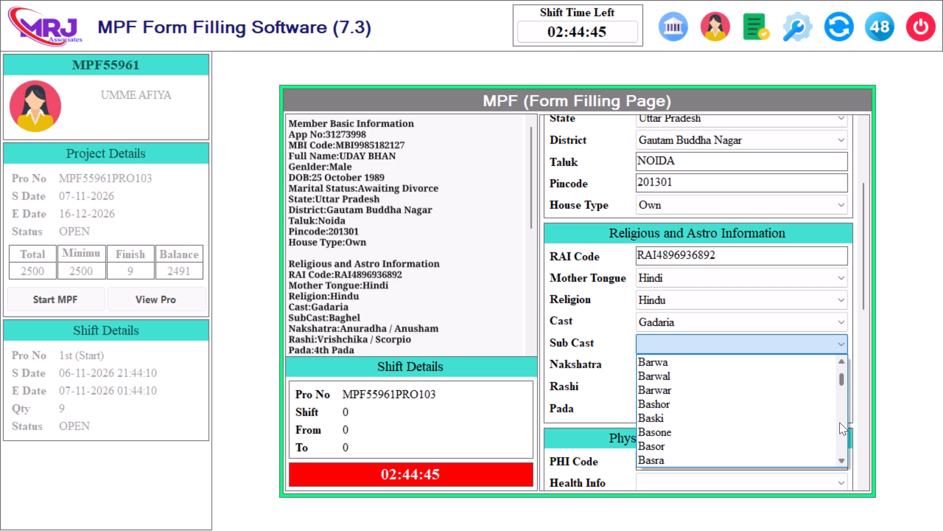
left_click(839, 422)
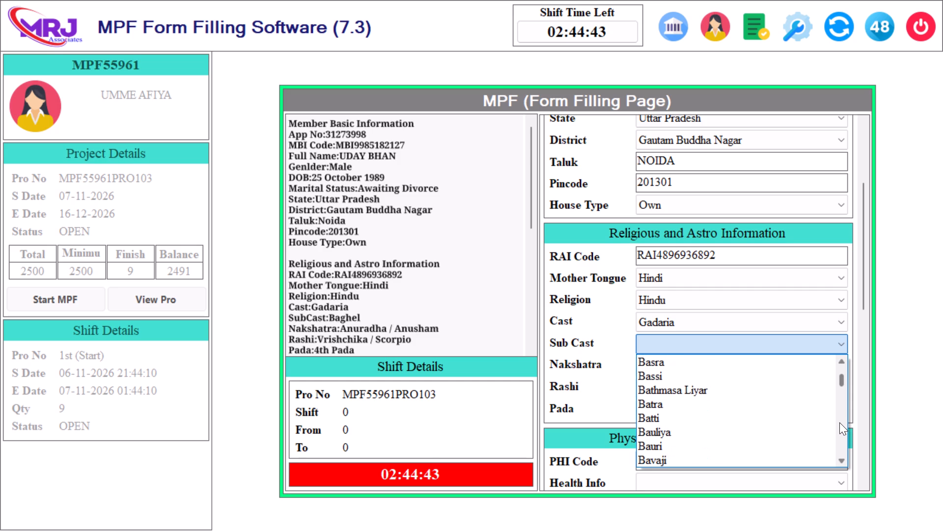
left_click(839, 422)
left_click(839, 422)
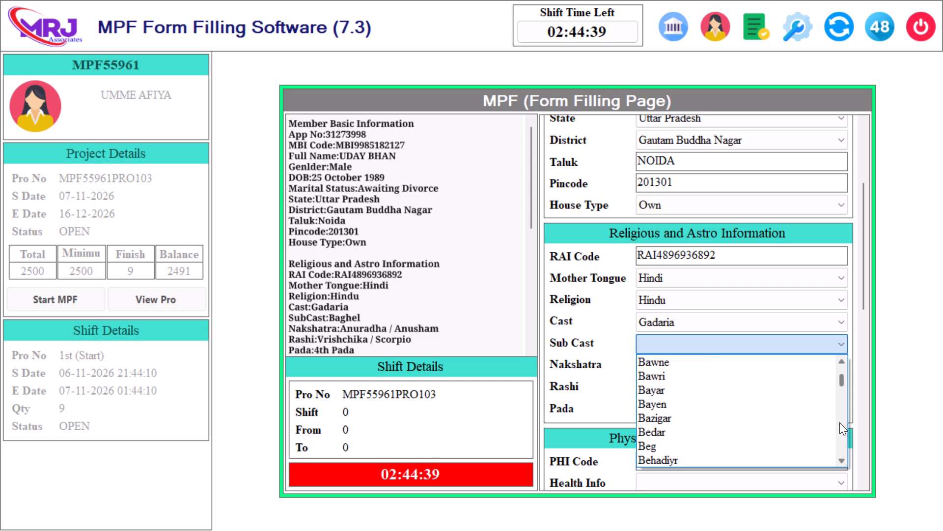
left_click(839, 422)
left_click(839, 422)
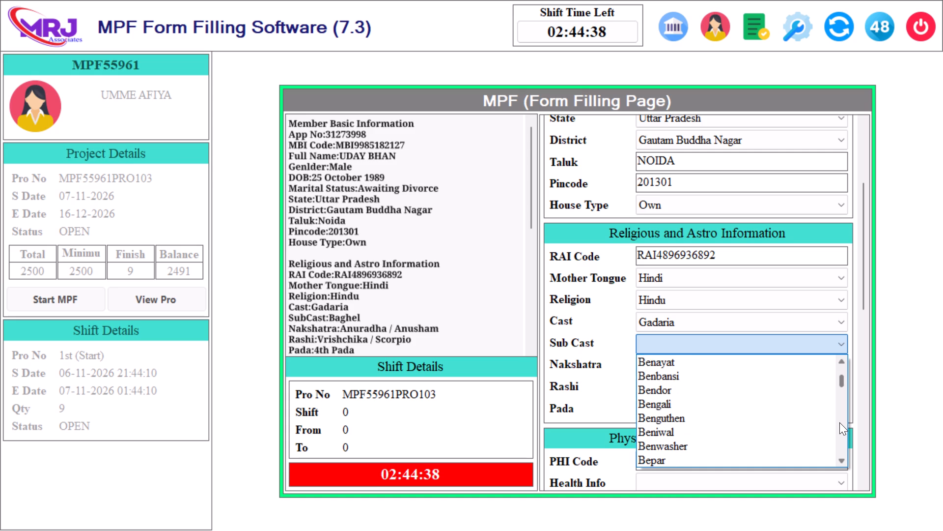
left_click(843, 366)
left_click_drag(843, 366, 843, 374)
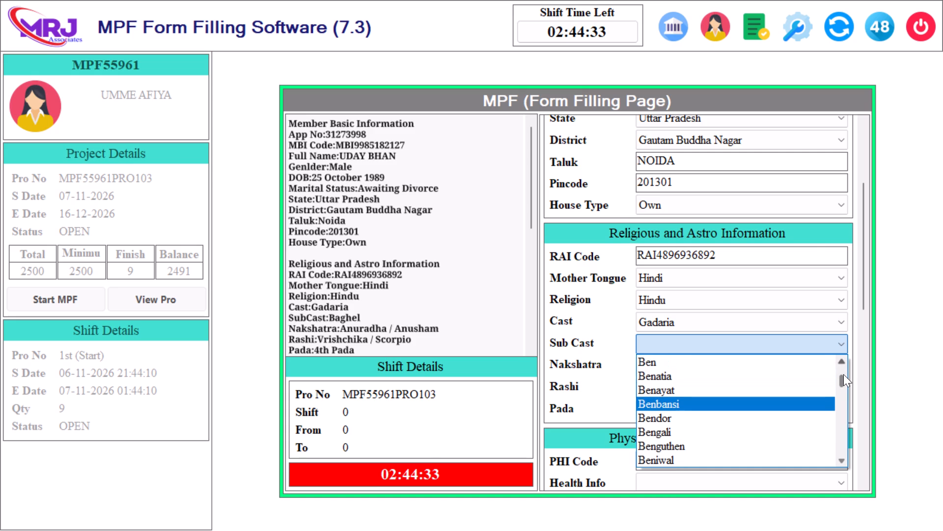
left_click(838, 378)
left_click_drag(838, 378, 838, 372)
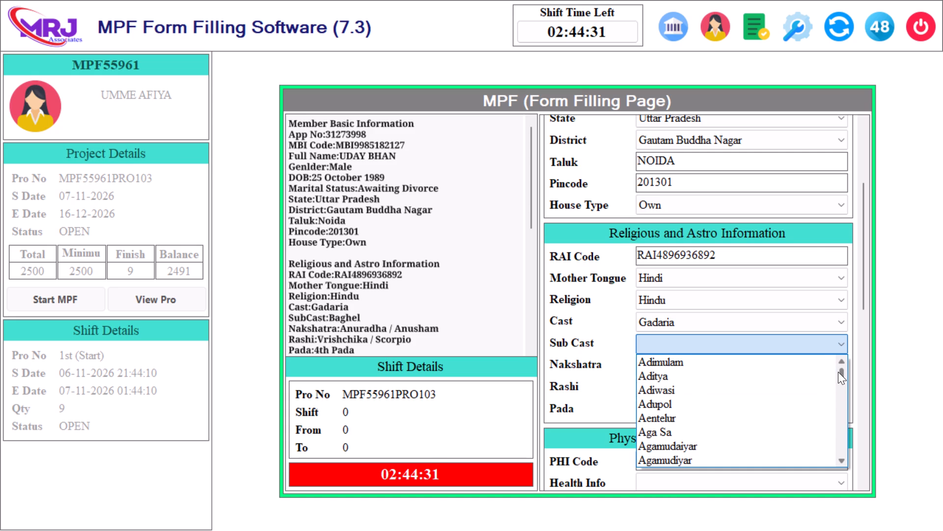
left_click(838, 389)
left_click(838, 389)
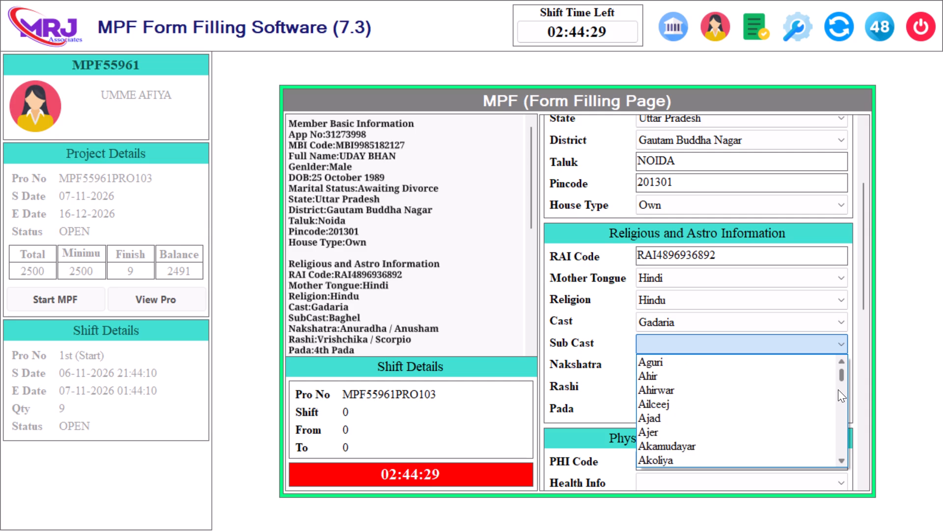
left_click(838, 389)
left_click(838, 389)
left_click(838, 389)
double_click(838, 389)
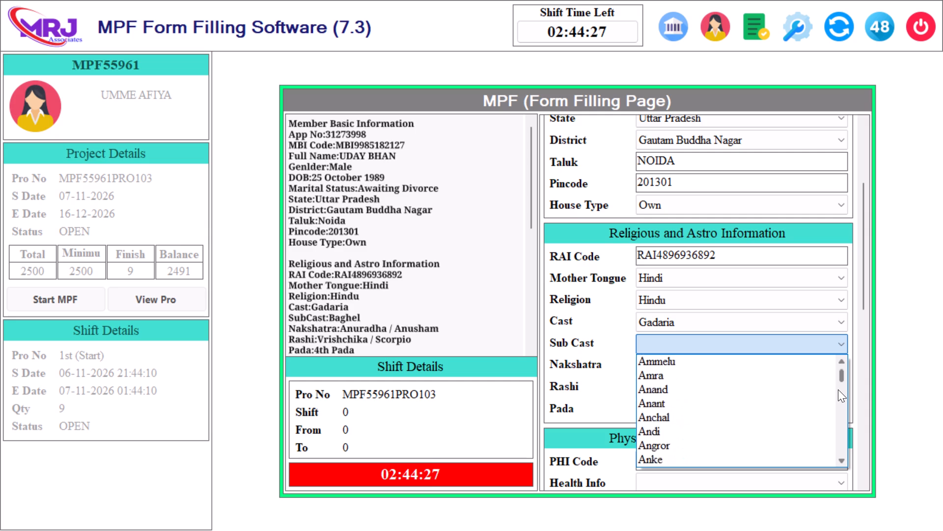
triple_click(838, 389)
left_click(838, 389)
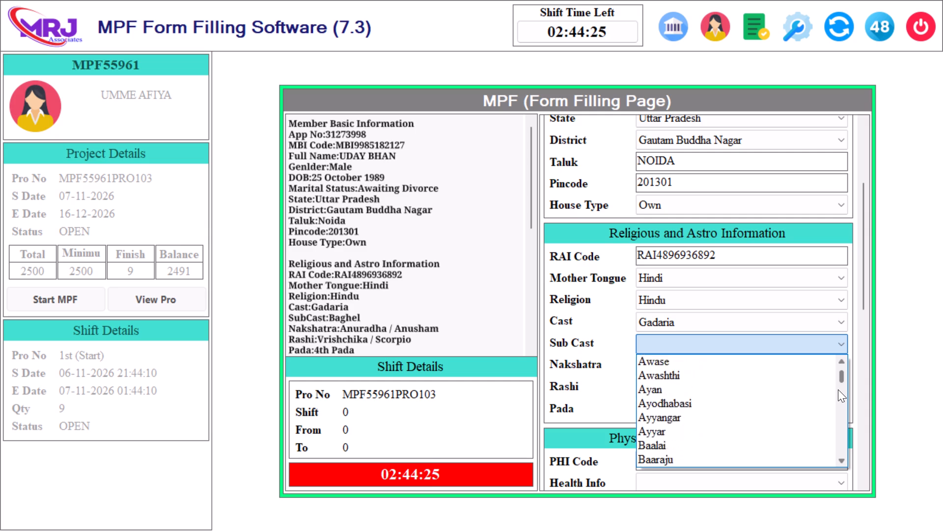
left_click(838, 389)
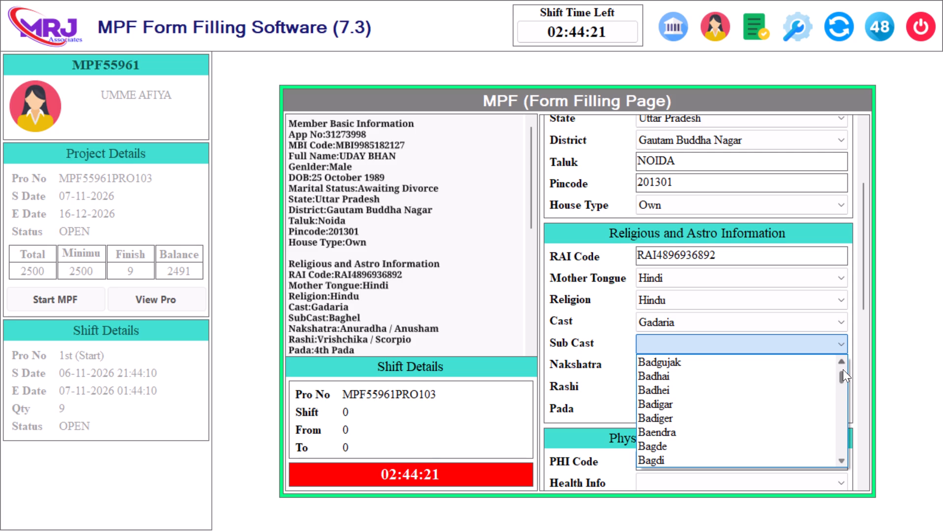
left_click(843, 369)
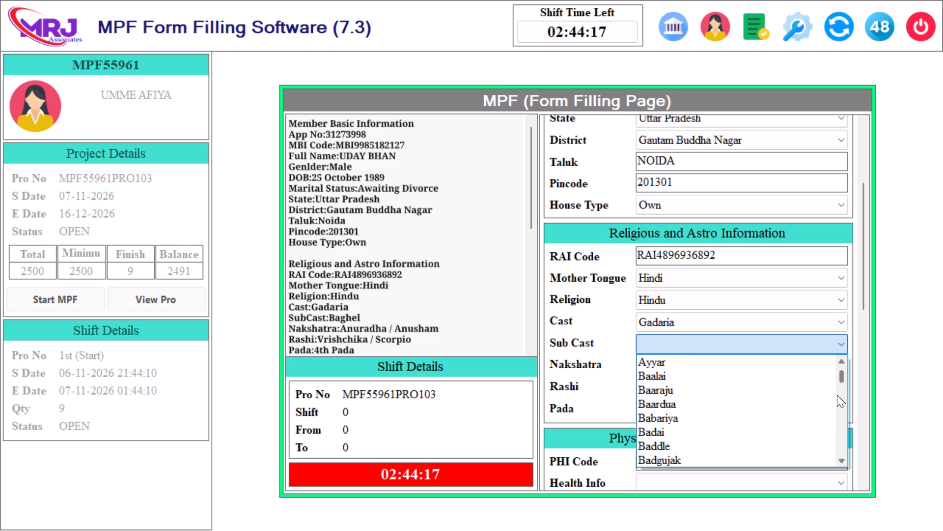
left_click(842, 413)
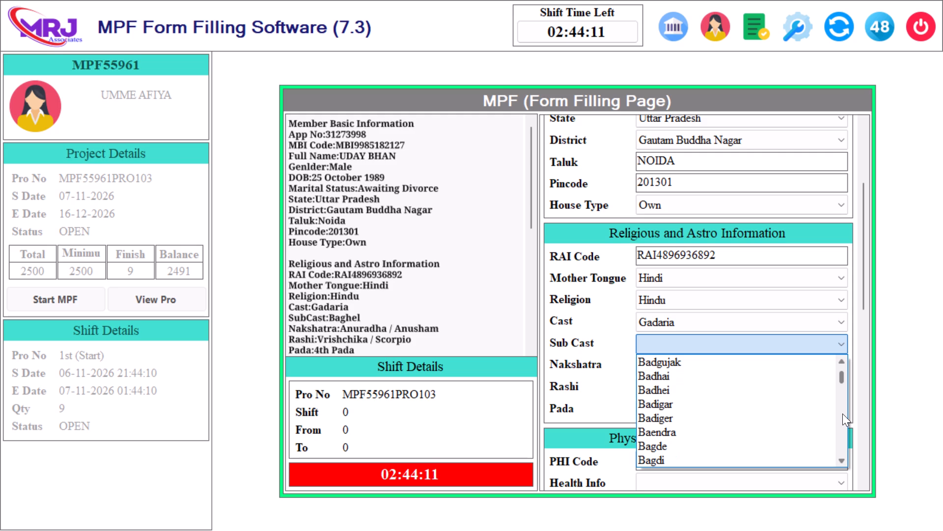
left_click(842, 413)
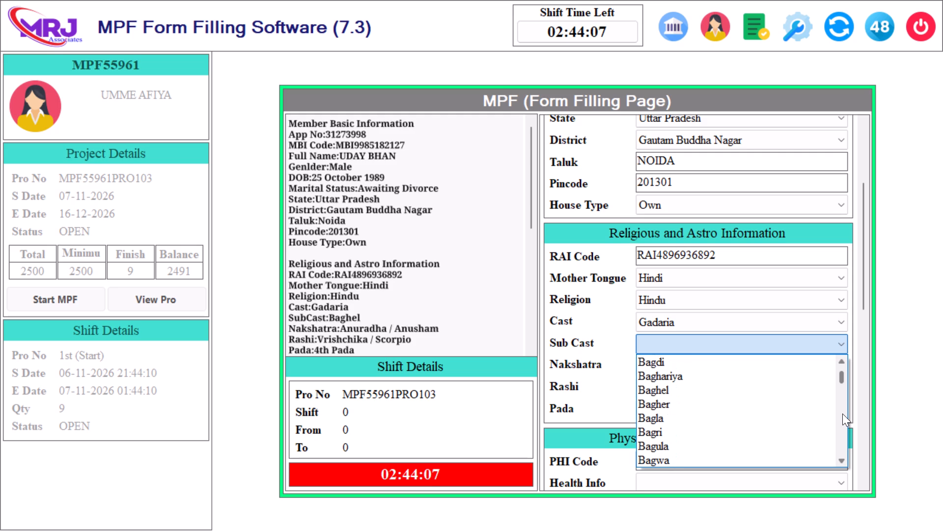
left_click(842, 413)
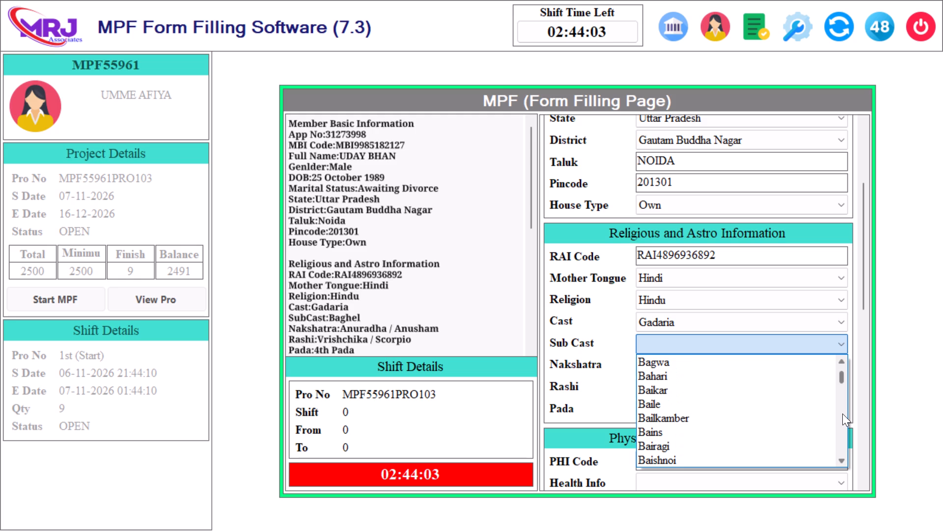
left_click(842, 413)
left_click(842, 413)
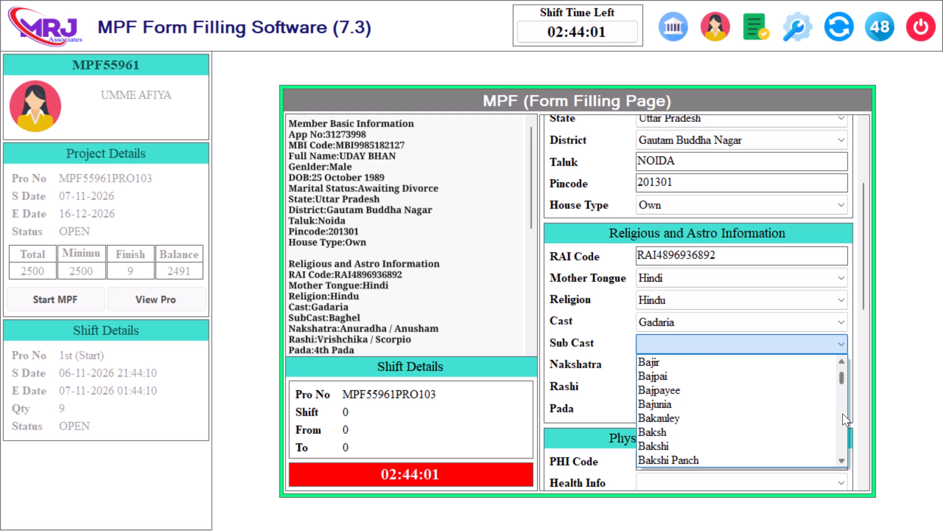
left_click(842, 413)
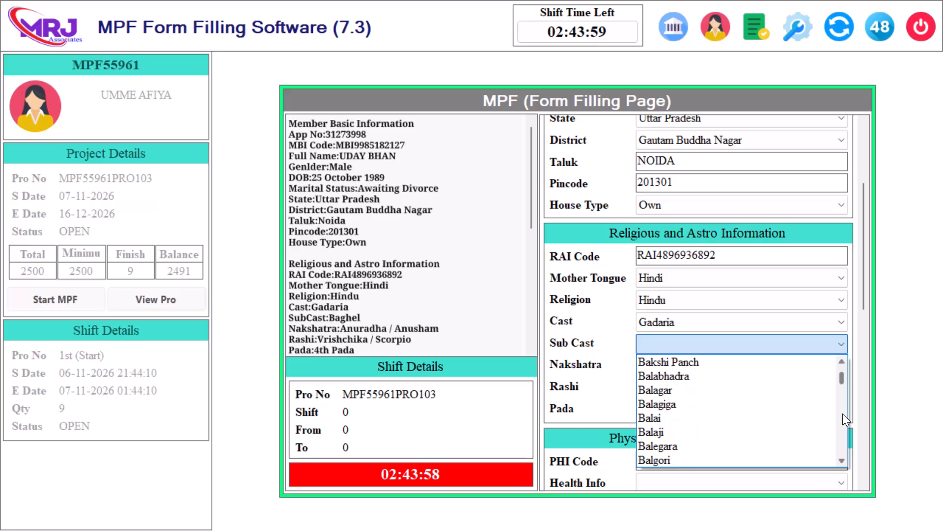
left_click(842, 413)
left_click(842, 413)
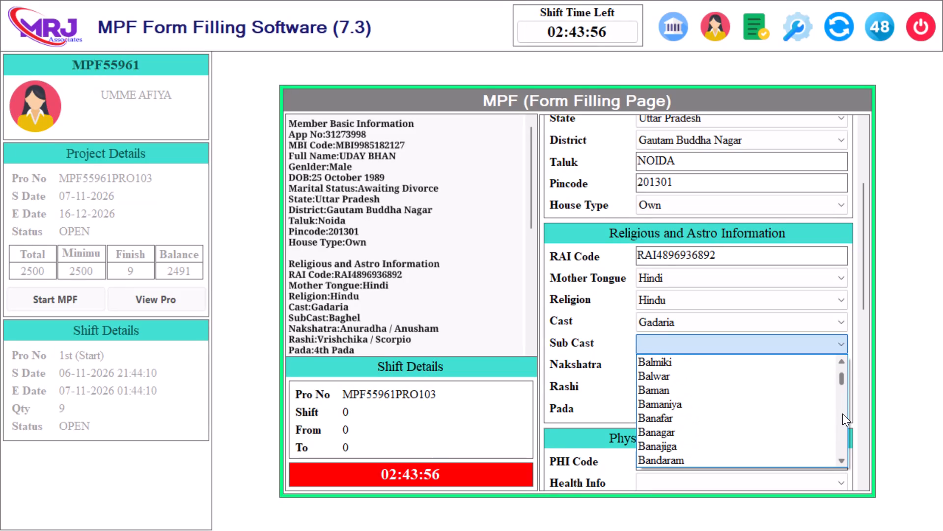
left_click(843, 367)
left_click(843, 367)
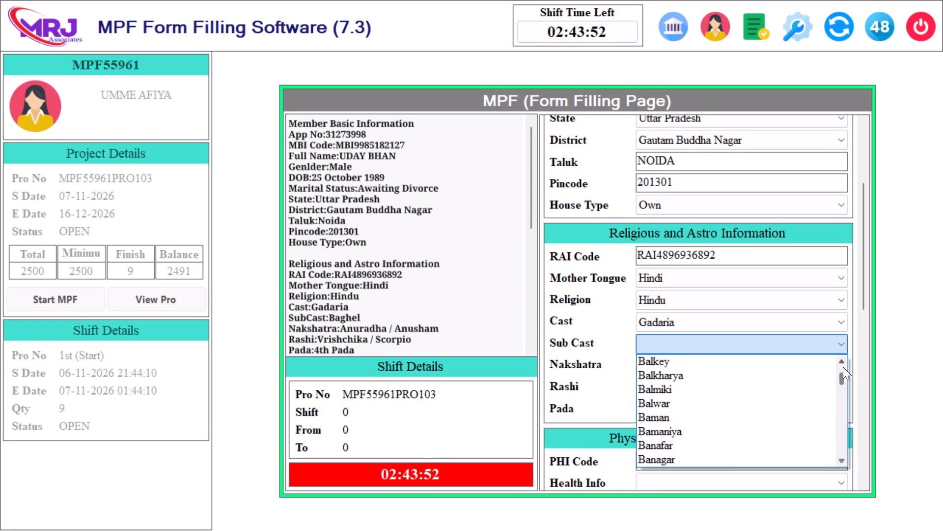
left_click(843, 367)
left_click(843, 367)
left_click(843, 367)
left_click(843, 367)
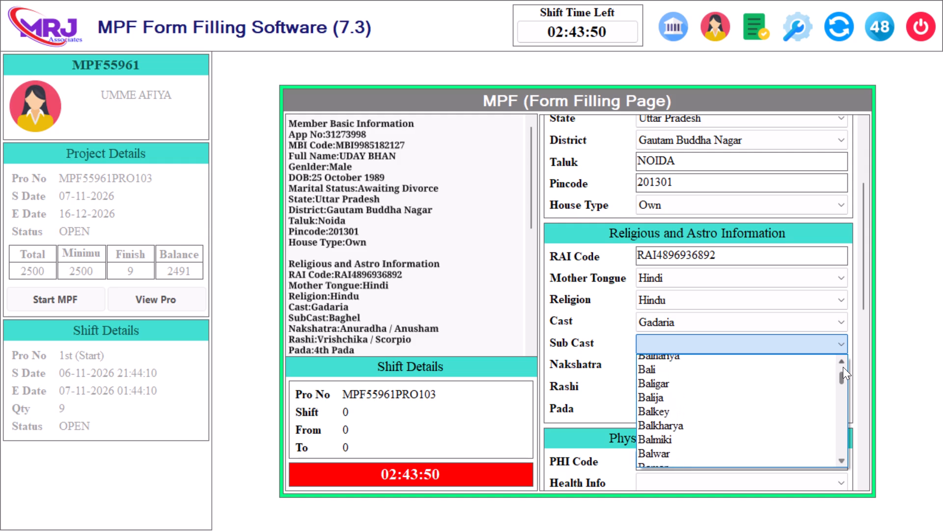
left_click(843, 367)
left_click(843, 367)
left_click(843, 367)
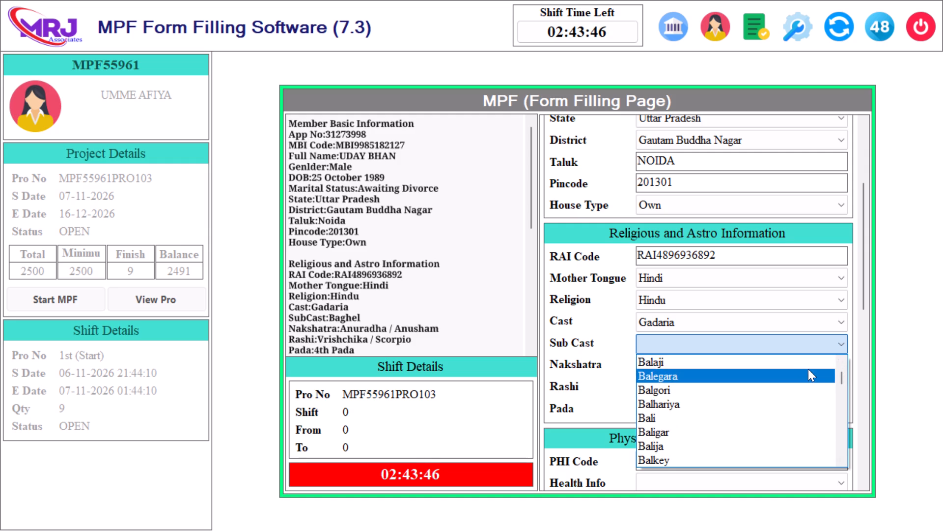
left_click(840, 361)
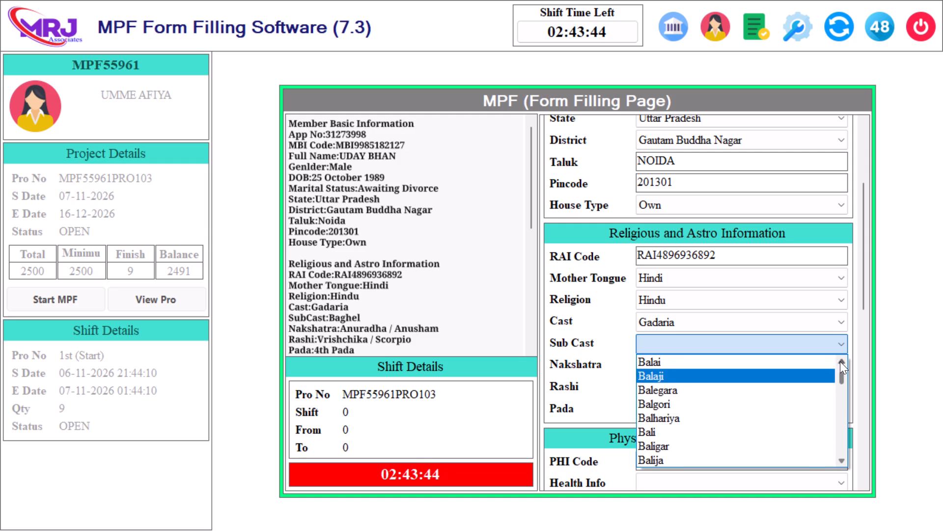
Find Baghel among the Sub Cast options and select it as the sub cast in Religious and Astro Information.
left_click(840, 361)
left_click(840, 361)
left_click(840, 361)
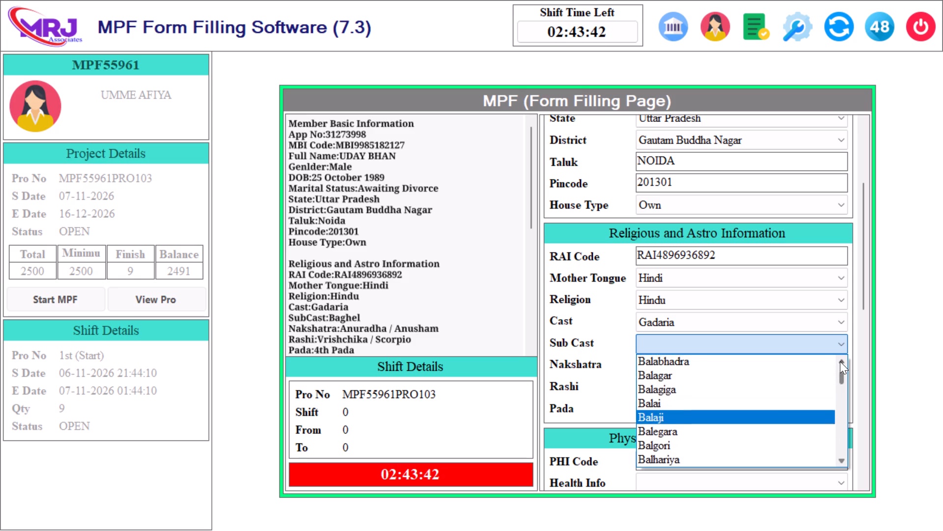
left_click(840, 361)
left_click(840, 361)
left_click(840, 361)
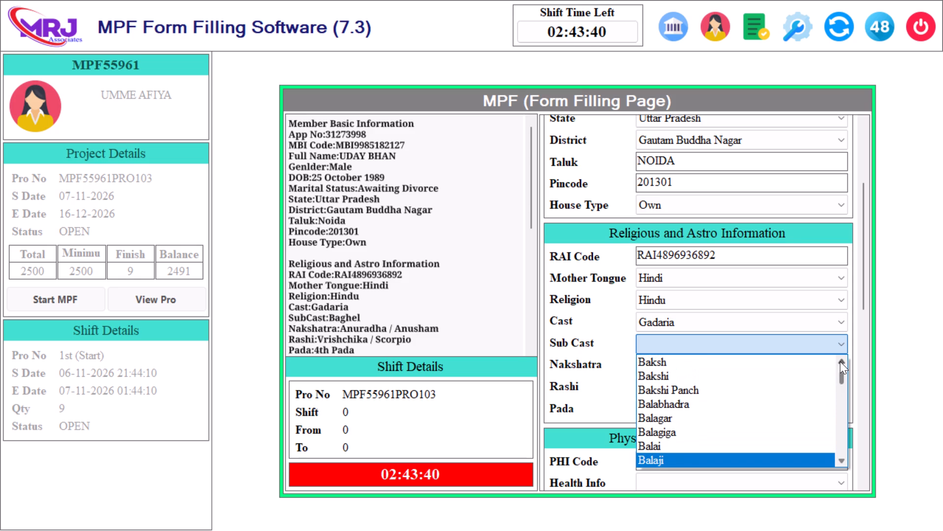
left_click(840, 361)
left_click(840, 361)
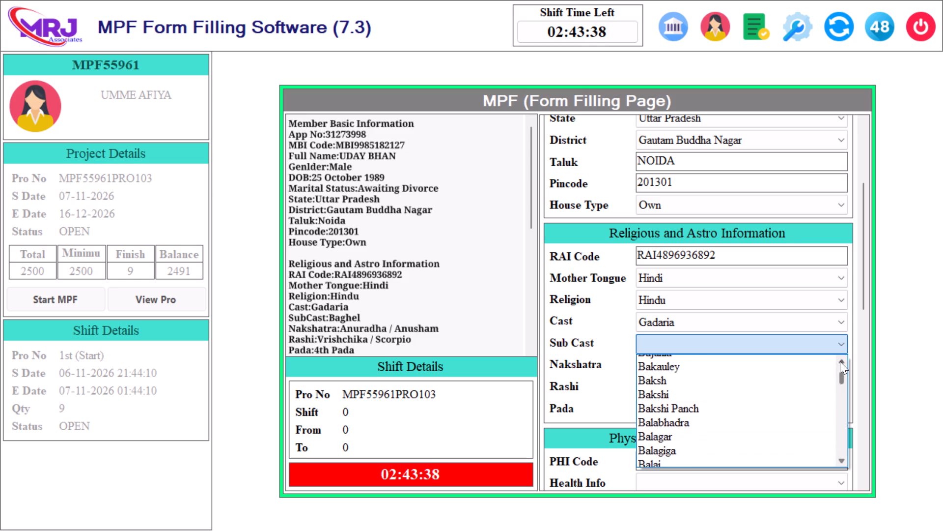
left_click(840, 361)
left_click(840, 361)
left_click(840, 361)
double_click(840, 361)
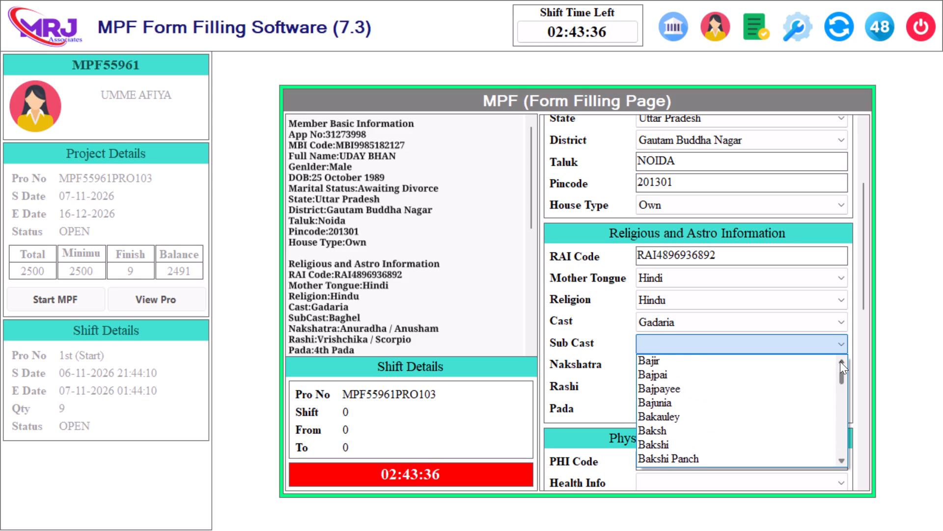
left_click(840, 361)
left_click(840, 361)
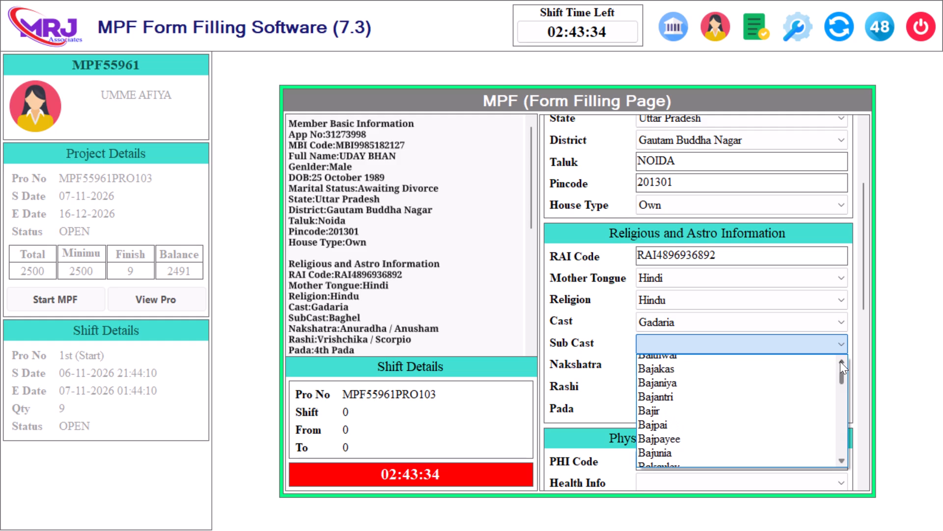
left_click(840, 361)
left_click(840, 361)
left_click(840, 361)
left_click(840, 361)
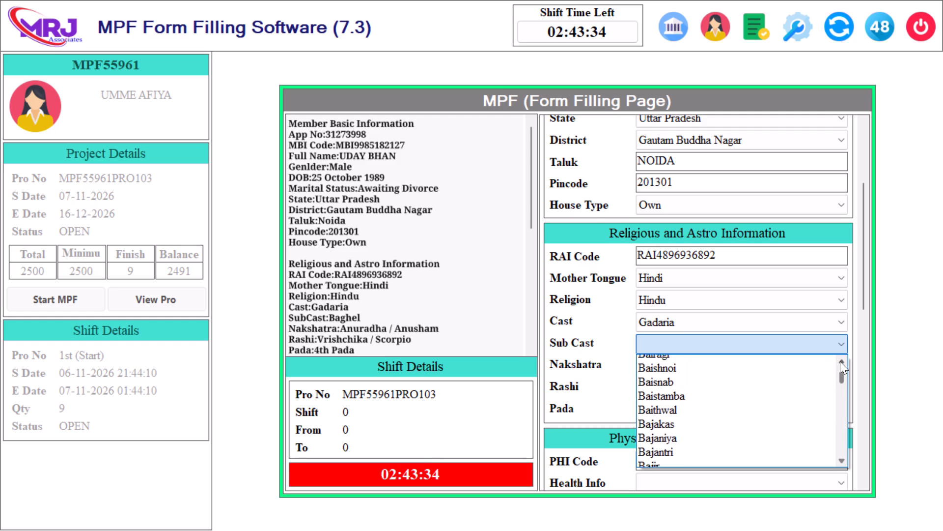
left_click(840, 361)
left_click(840, 361)
left_click(840, 361)
left_click(840, 361)
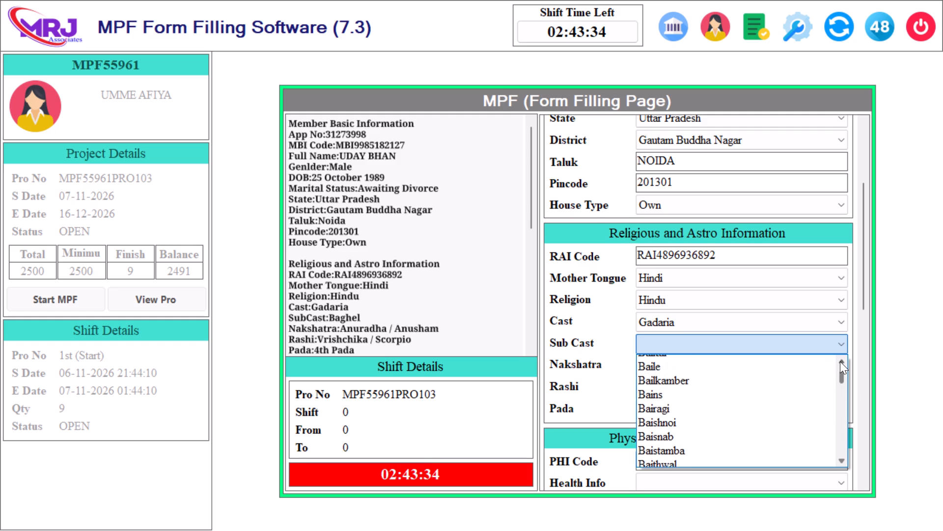
left_click(840, 361)
left_click(840, 361)
left_click(840, 361)
left_click(840, 361)
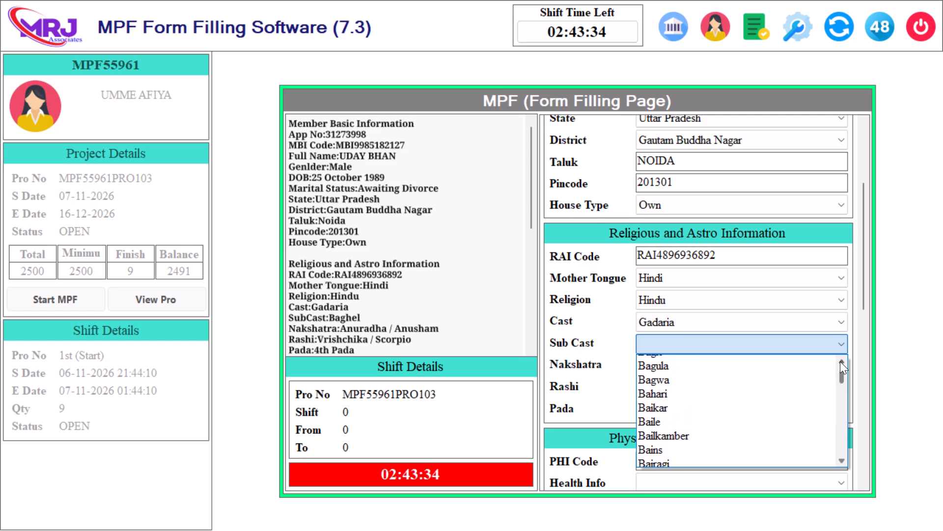
left_click(840, 361)
left_click(840, 361)
left_click(840, 361)
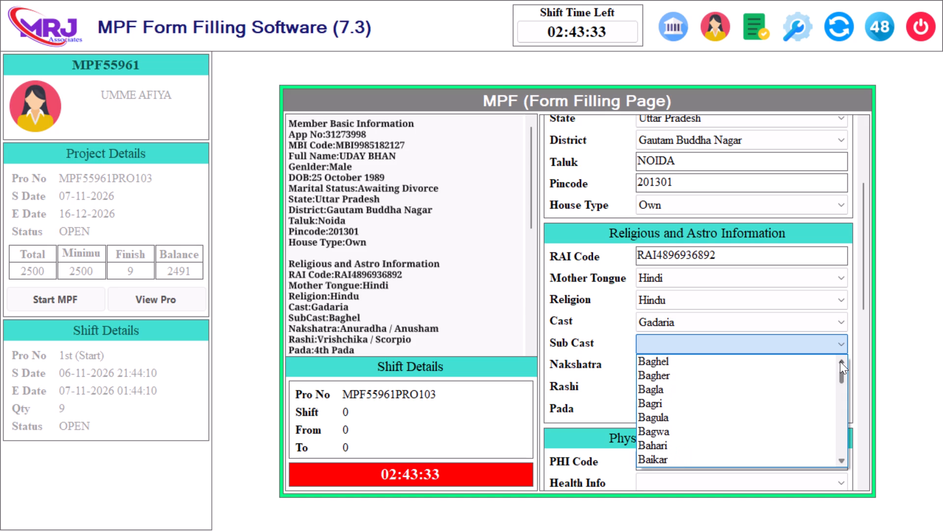
left_click(797, 355)
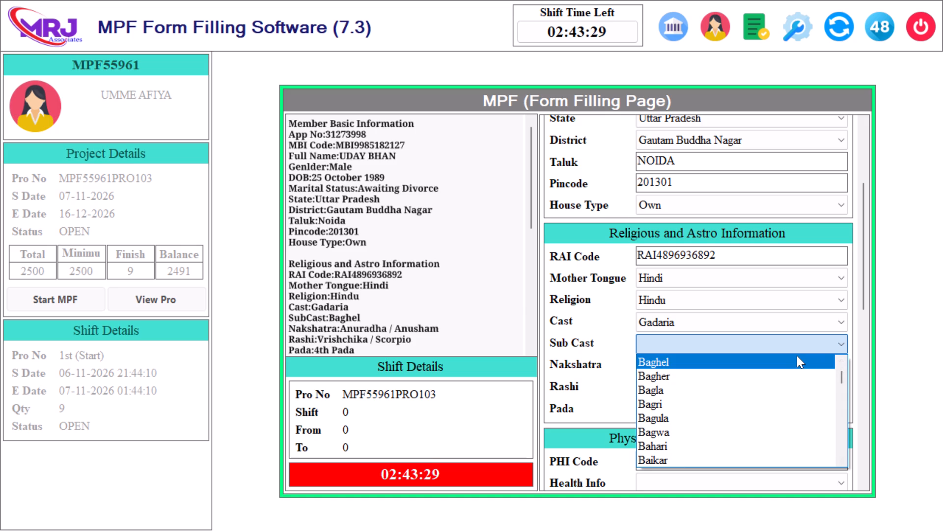
Set the nakshatra to Anuradha / Anusham in Religious and Astro Information.
left_click(773, 364)
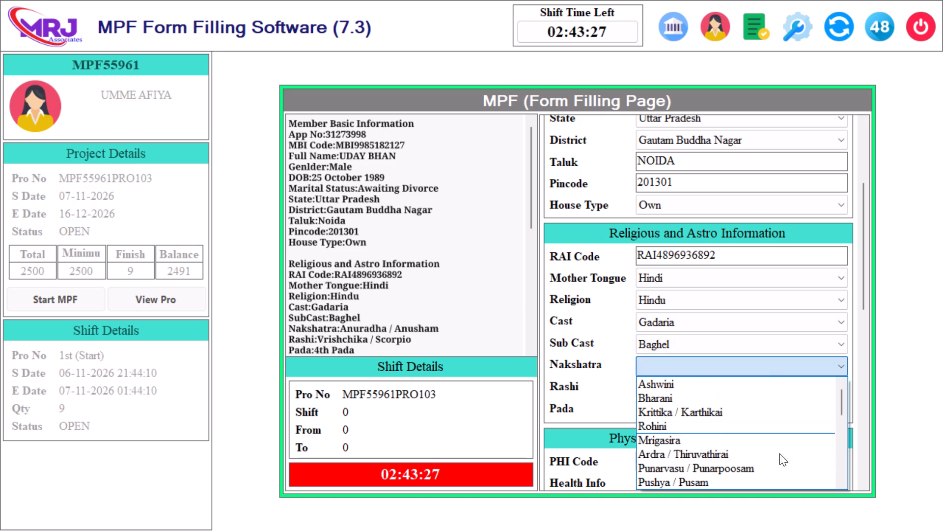
left_click(837, 457)
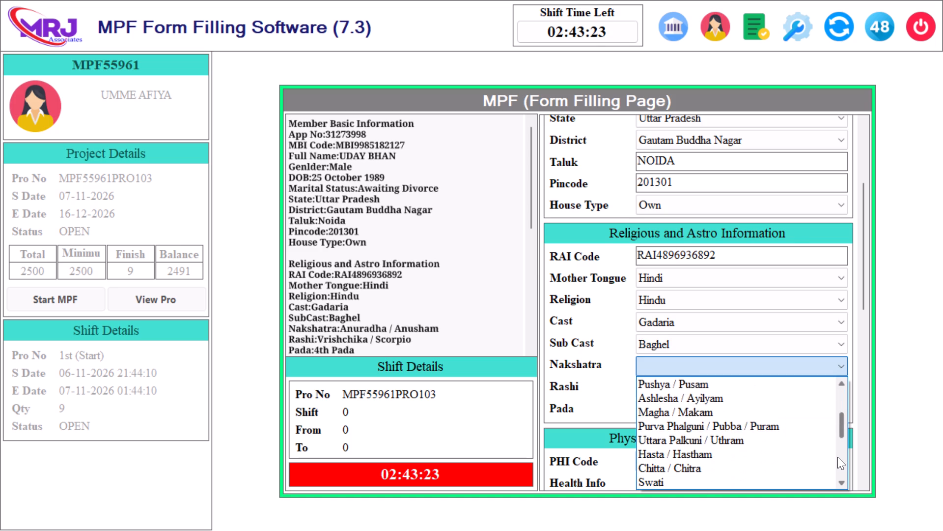
left_click(837, 457)
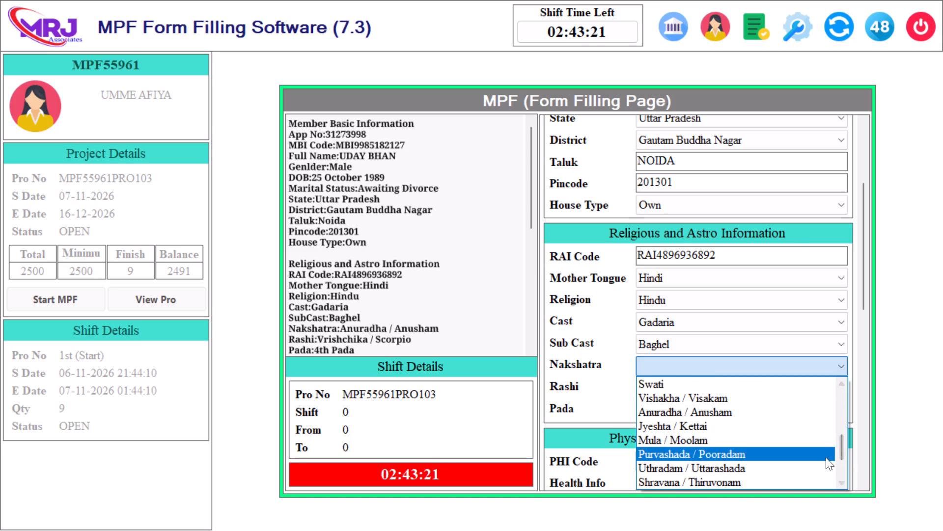
left_click(778, 416)
Set the rashi to Vrishchika / Scorpio and the pada to 4th Pada.
left_click(700, 382)
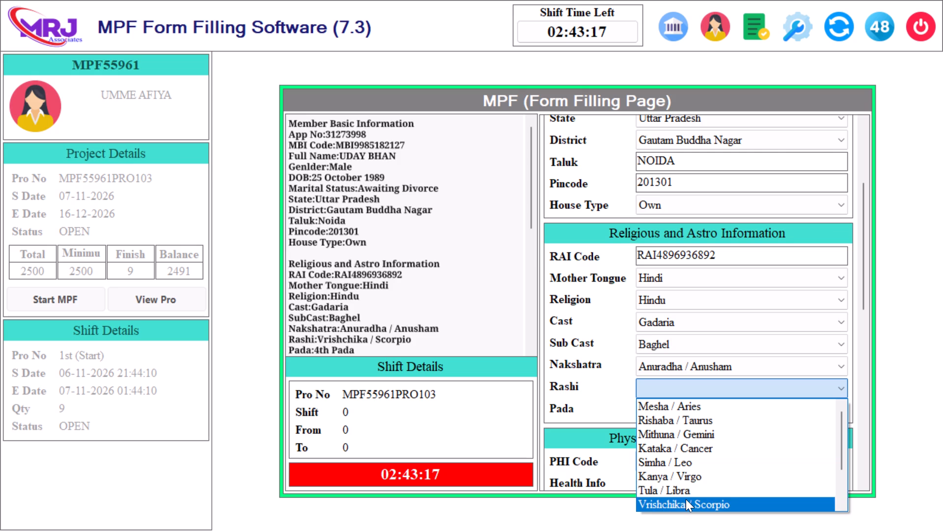
left_click(688, 501)
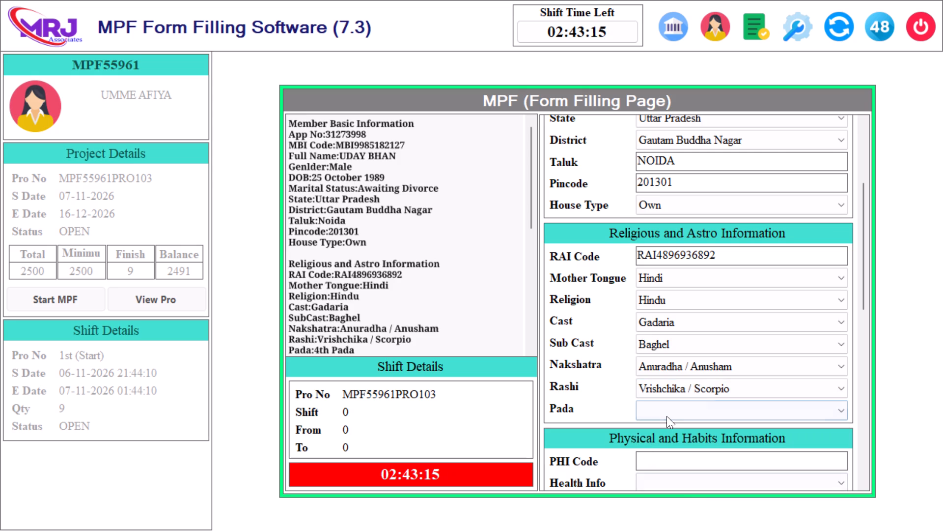
left_click(665, 408)
left_click(658, 464)
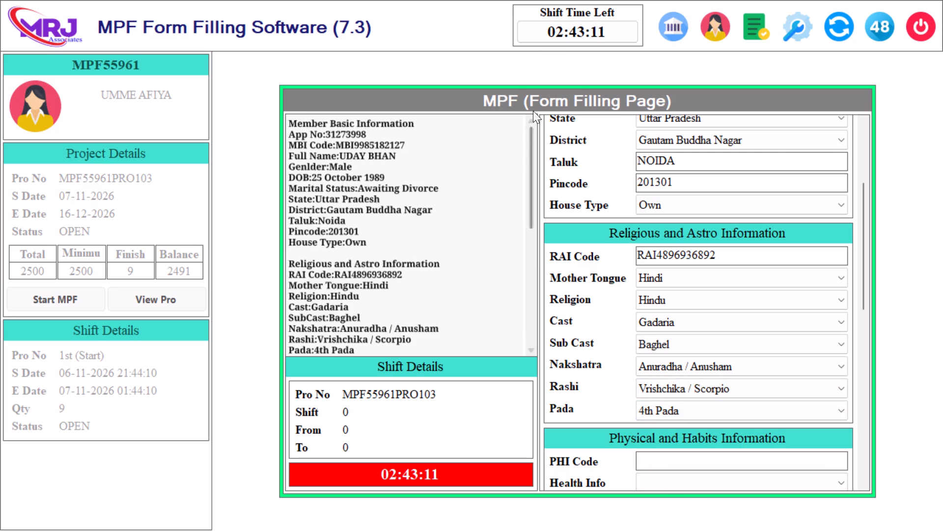
Enter the member's PHI code from the source record in Physical and Habits Information.
left_click(531, 186)
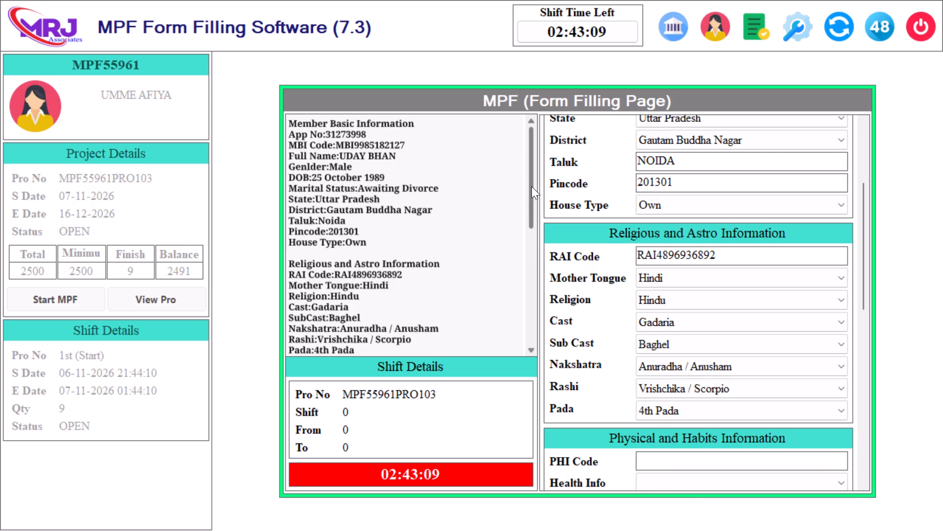
left_click_drag(531, 186, 537, 253)
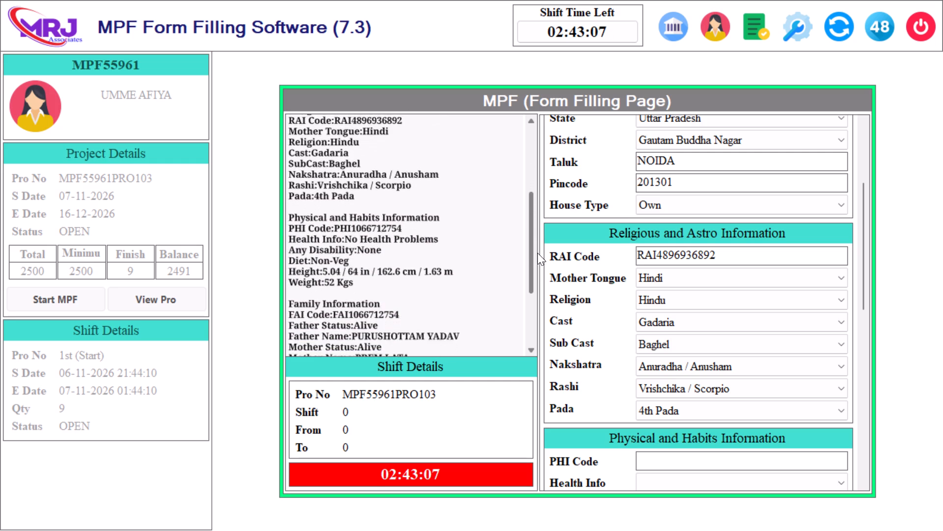
left_click_drag(537, 253, 539, 261)
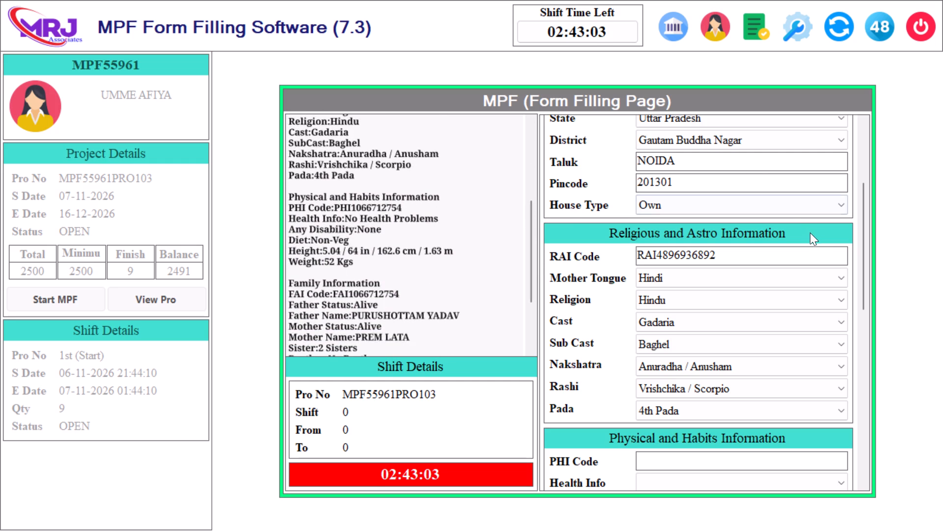
left_click(863, 261)
left_click_drag(863, 261, 873, 292)
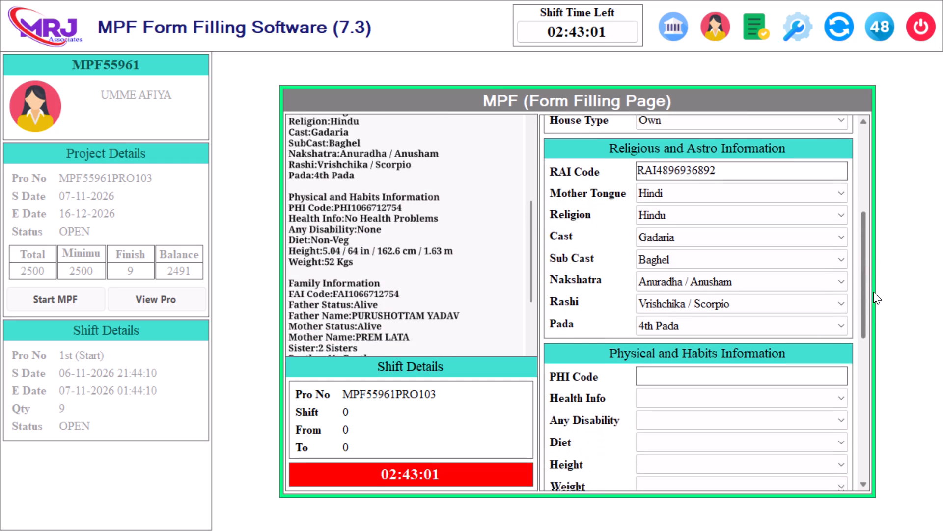
left_click_drag(873, 292, 877, 310)
left_click(720, 317)
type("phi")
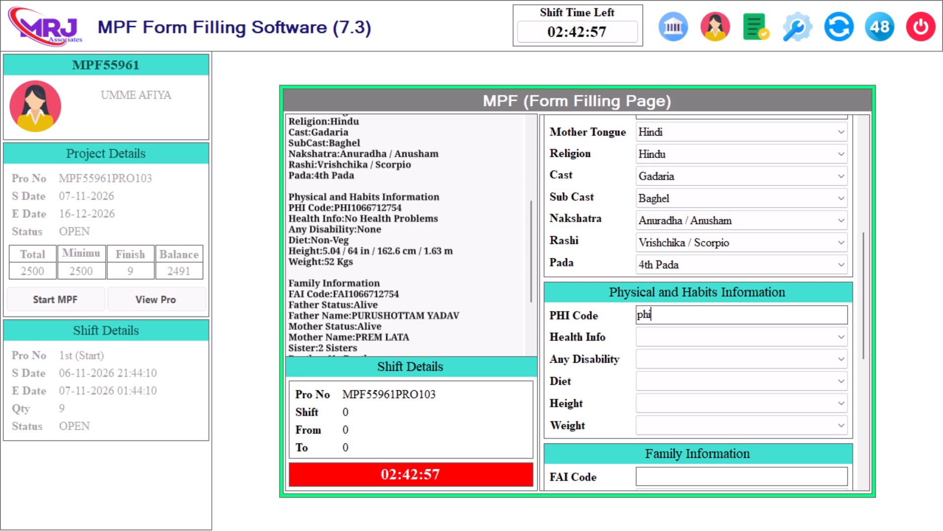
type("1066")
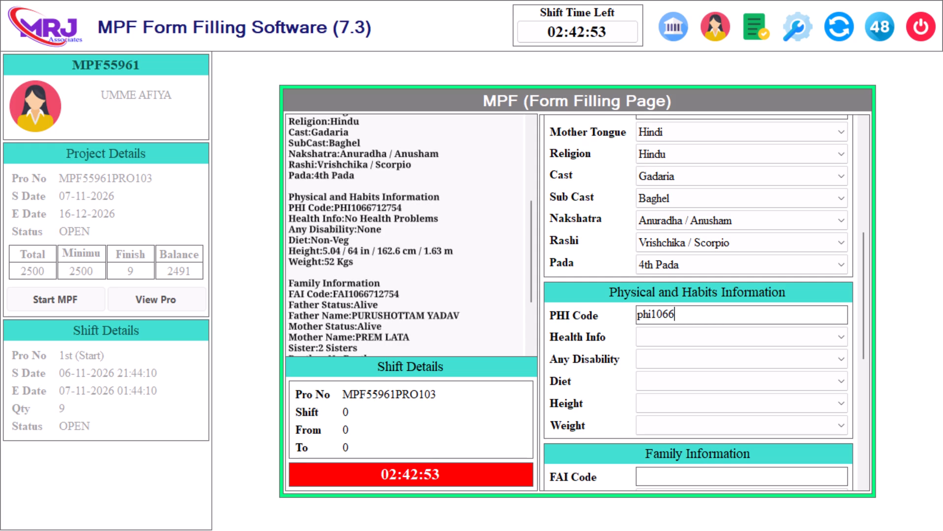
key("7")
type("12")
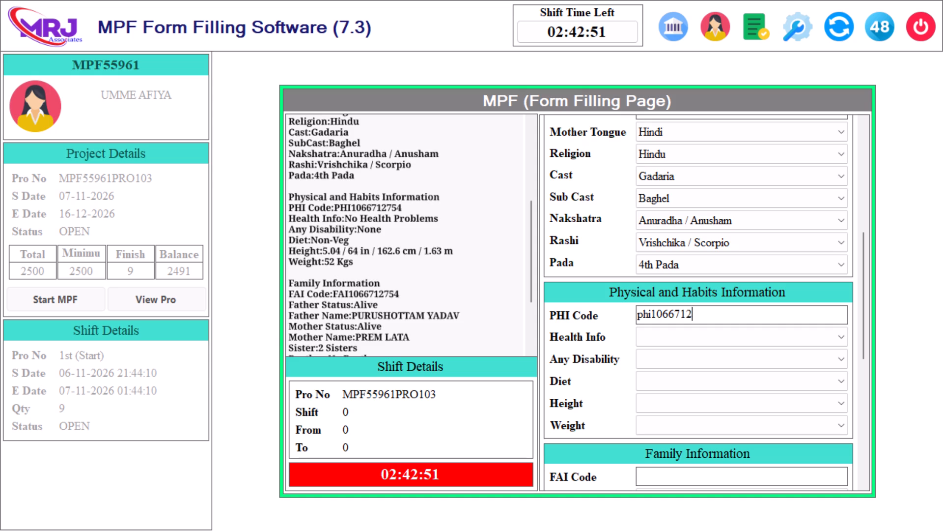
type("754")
Set the health info to No Health Problems and any disability to None.
left_click(718, 339)
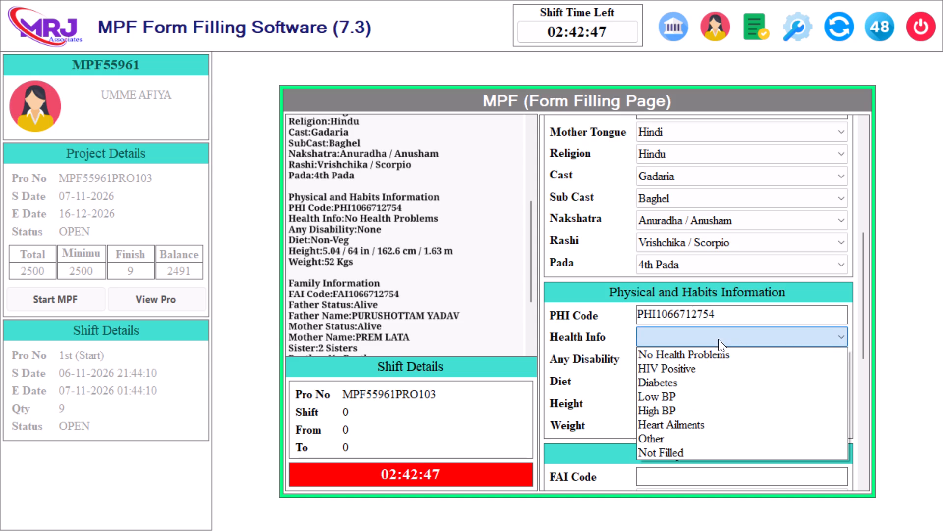
left_click(715, 349)
left_click(715, 349)
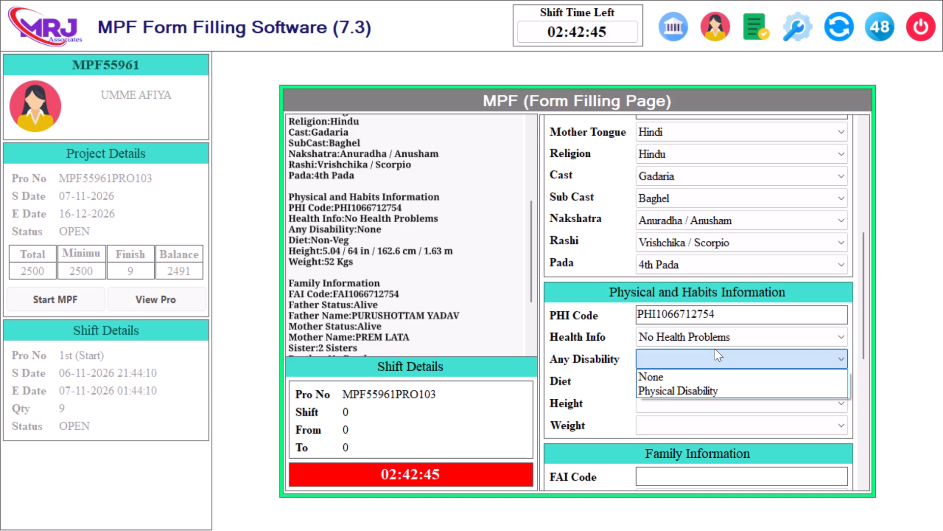
left_click(700, 373)
Set the diet to Non-Veg and the height to 5.04 / 64 in / 162.6 cm / 1.63 m.
left_click(700, 373)
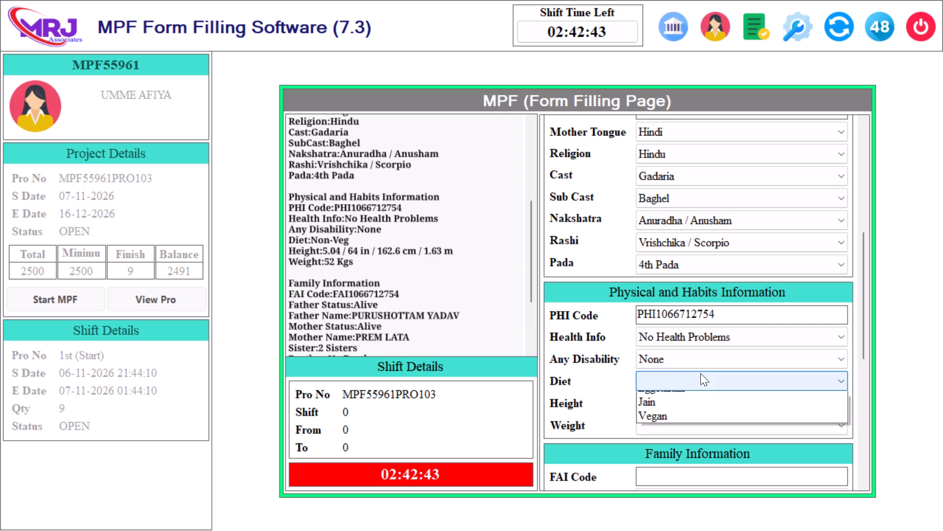
left_click(676, 413)
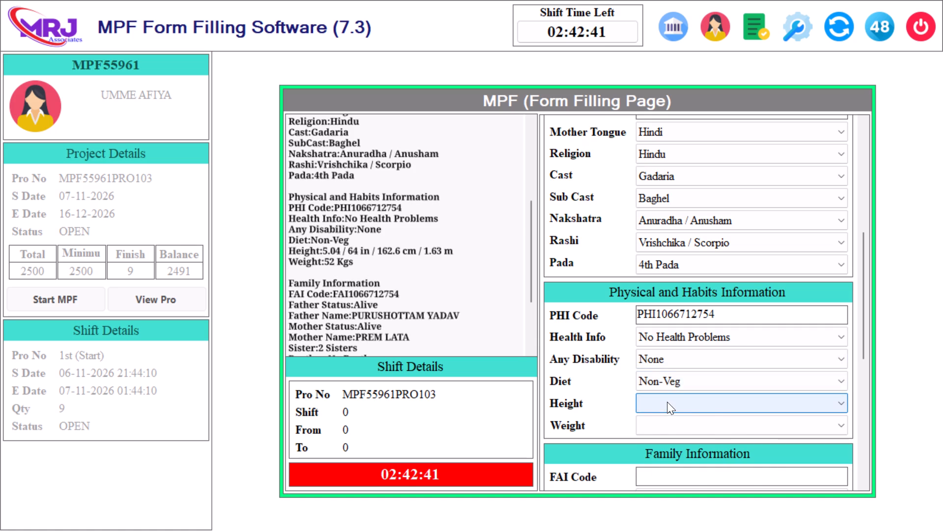
left_click(667, 402)
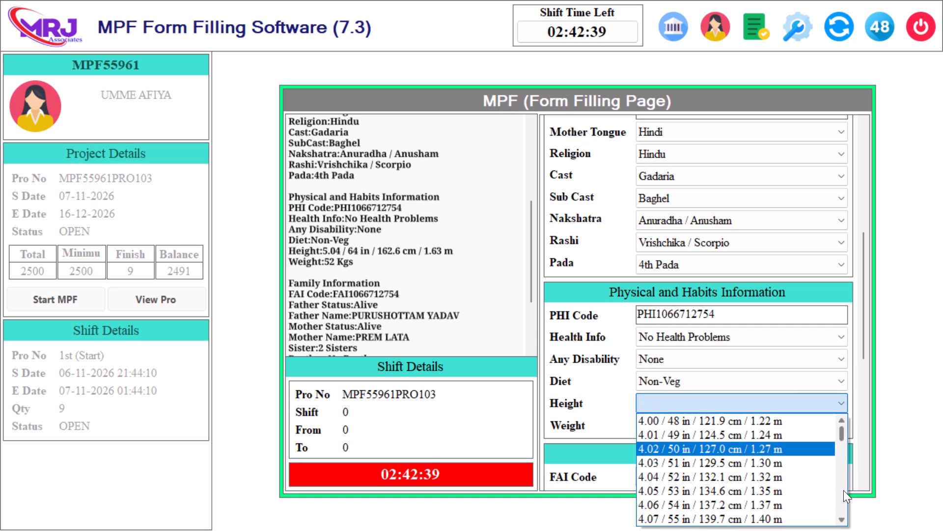
left_click(843, 490)
left_click(843, 490)
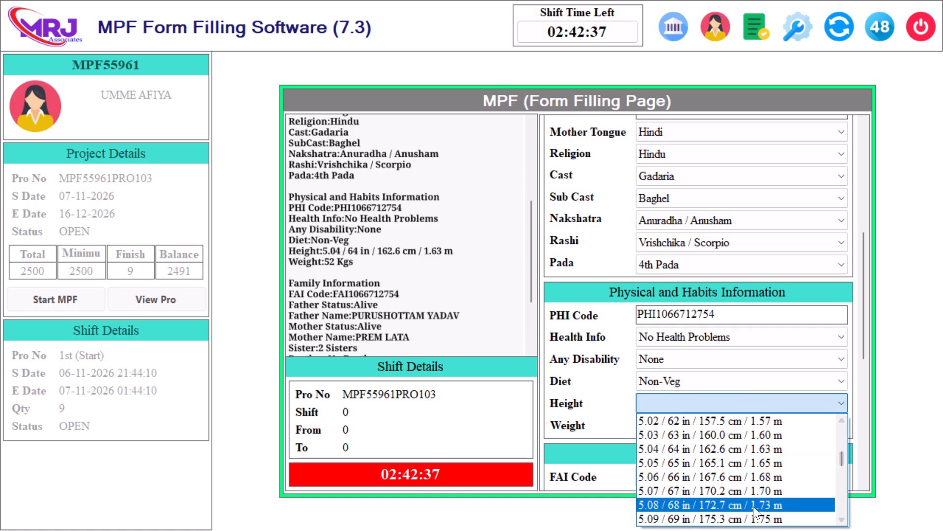
left_click(721, 447)
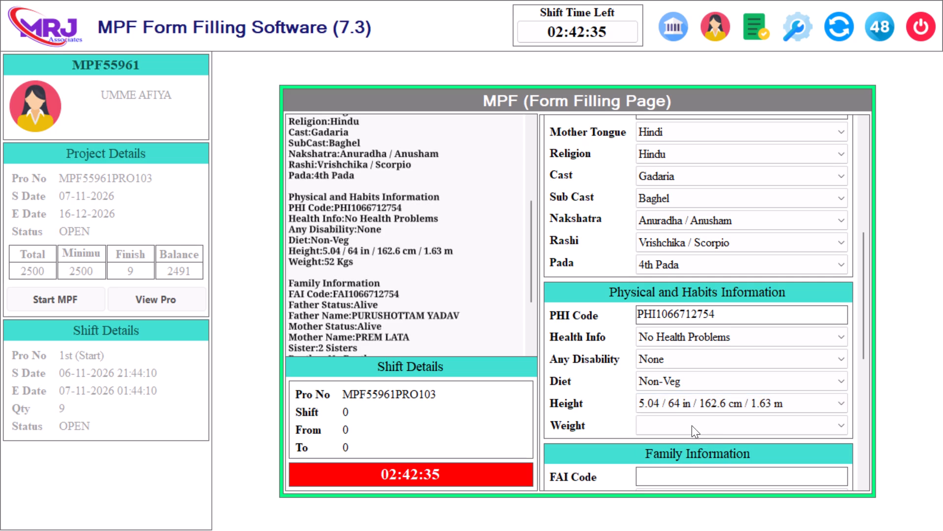
Set the weight to 52 Kgs in Physical and Habits Information.
left_click(684, 420)
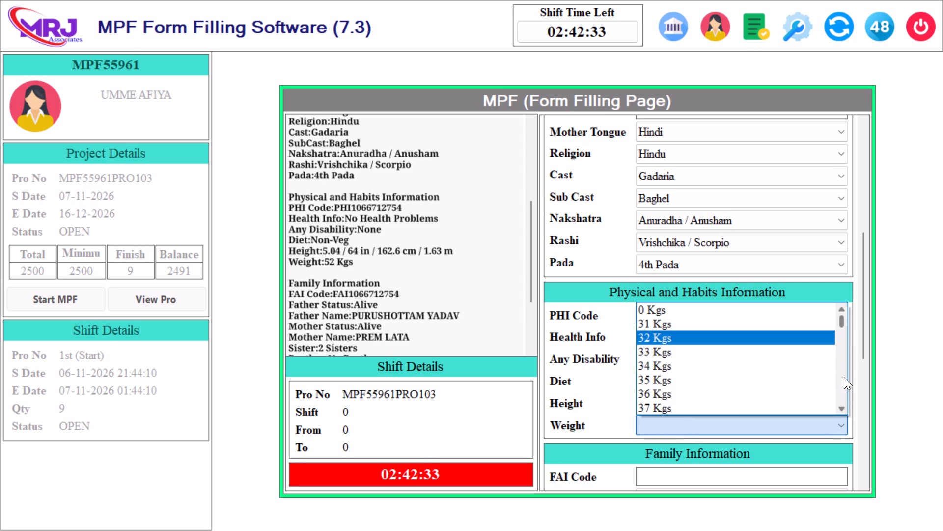
double_click(844, 380)
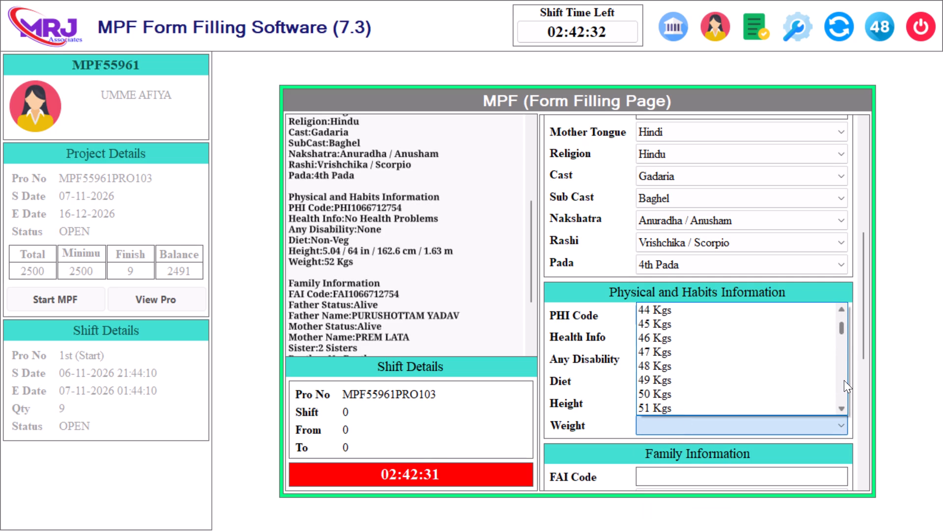
left_click(844, 380)
left_click(745, 325)
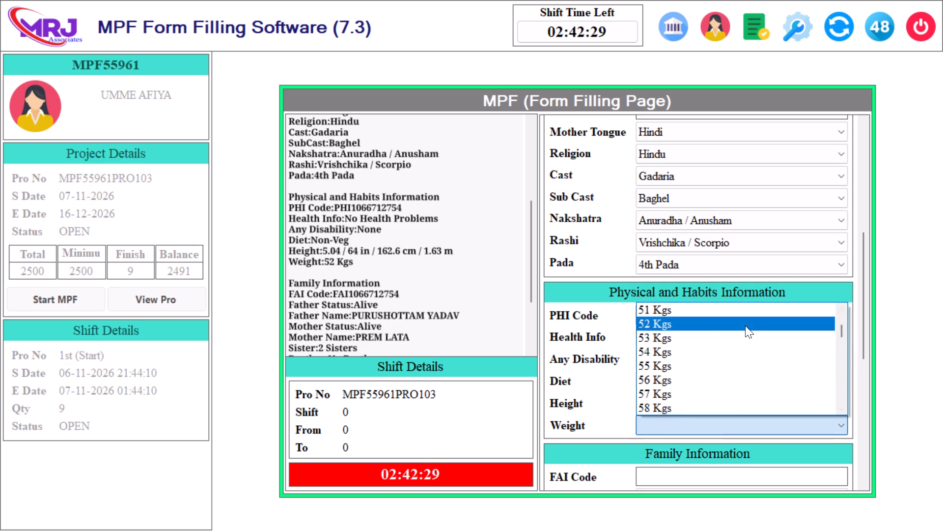
Enter the member's FAI code from the source record in Family Information.
left_click(865, 350)
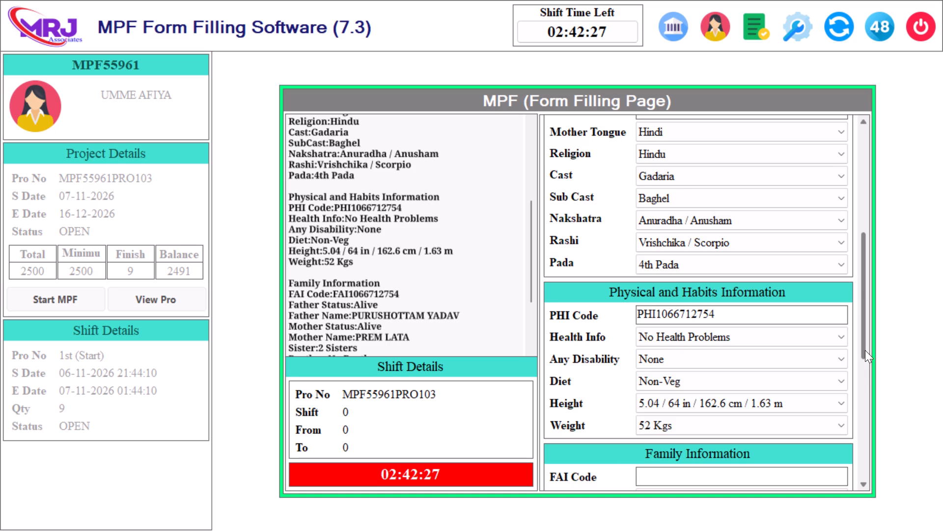
left_click_drag(865, 350, 888, 435)
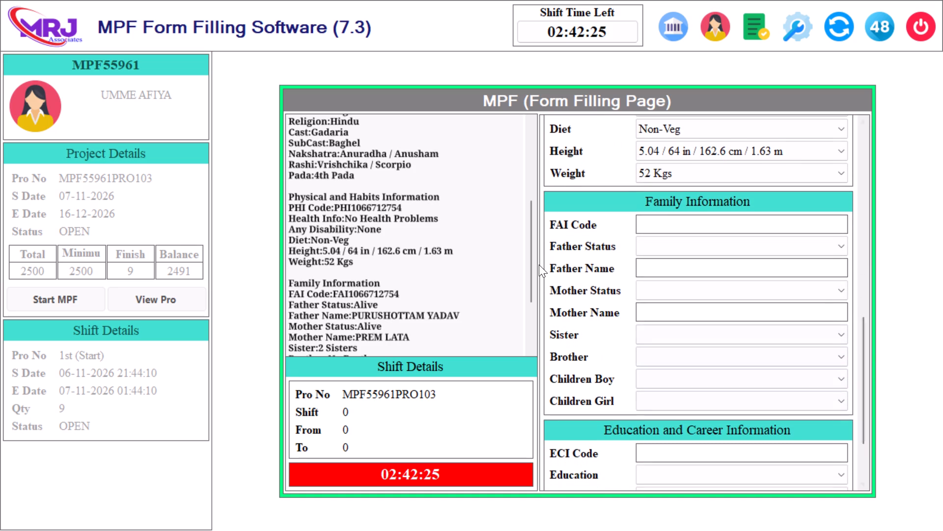
left_click(534, 264)
left_click_drag(534, 264, 547, 299)
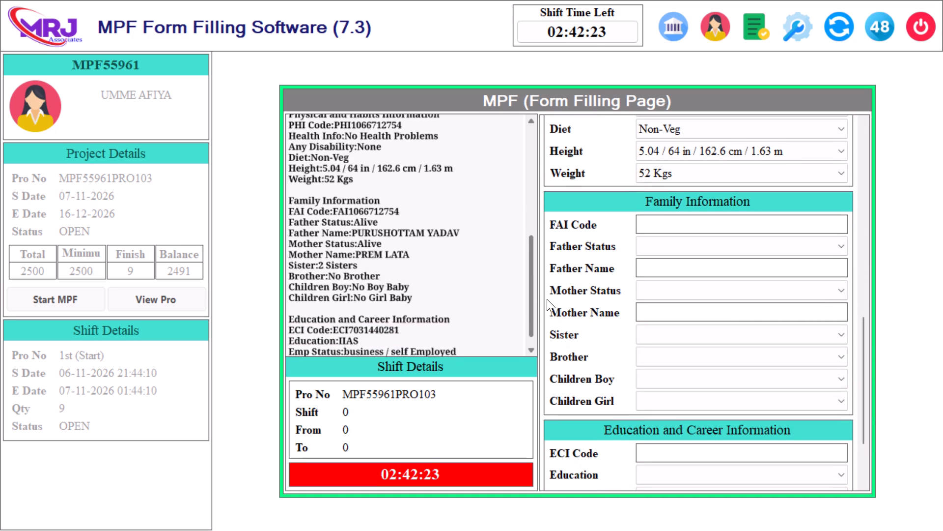
left_click_drag(547, 299, 554, 313)
left_click(711, 224)
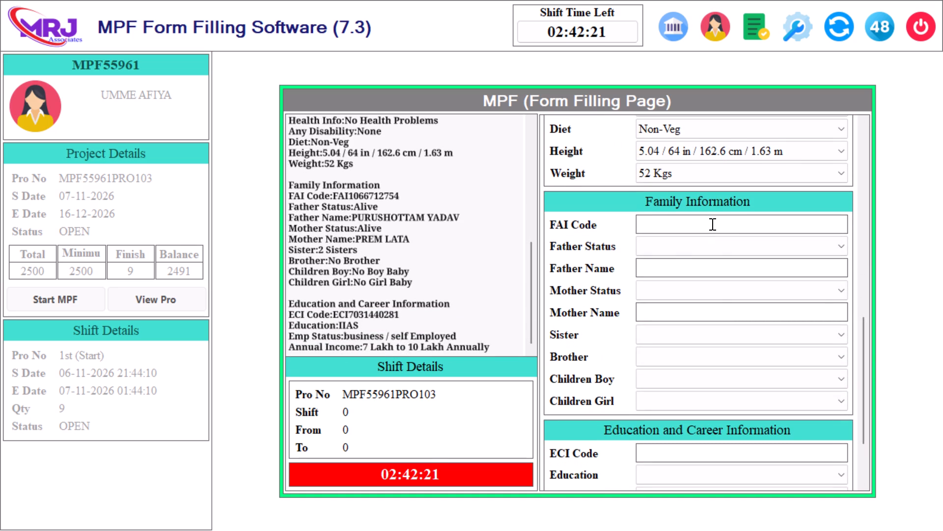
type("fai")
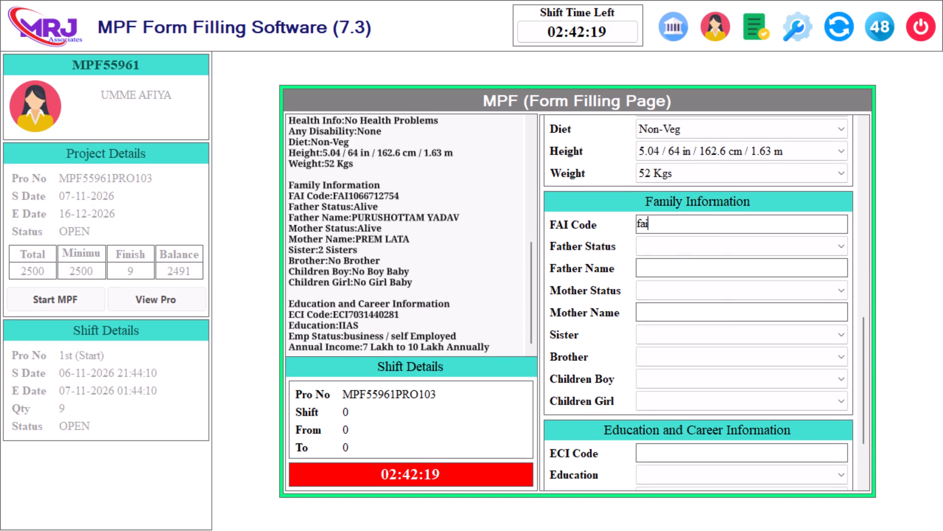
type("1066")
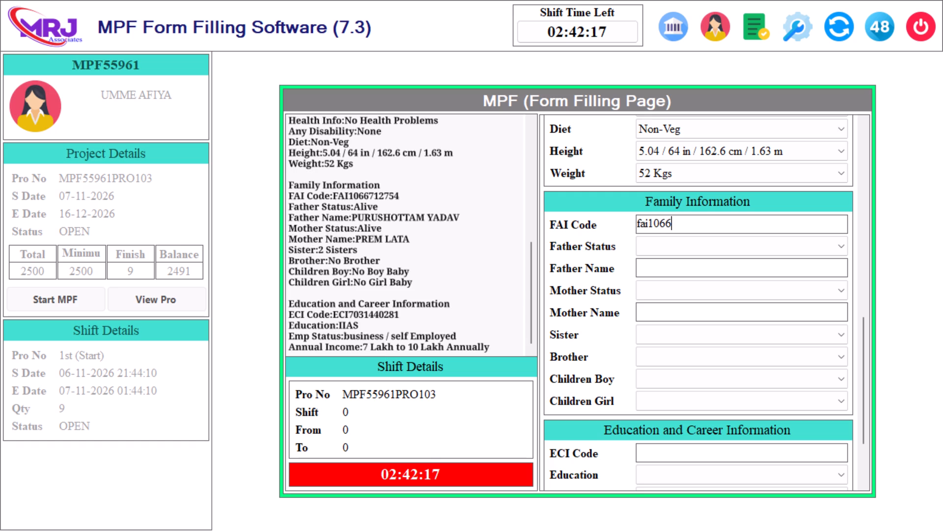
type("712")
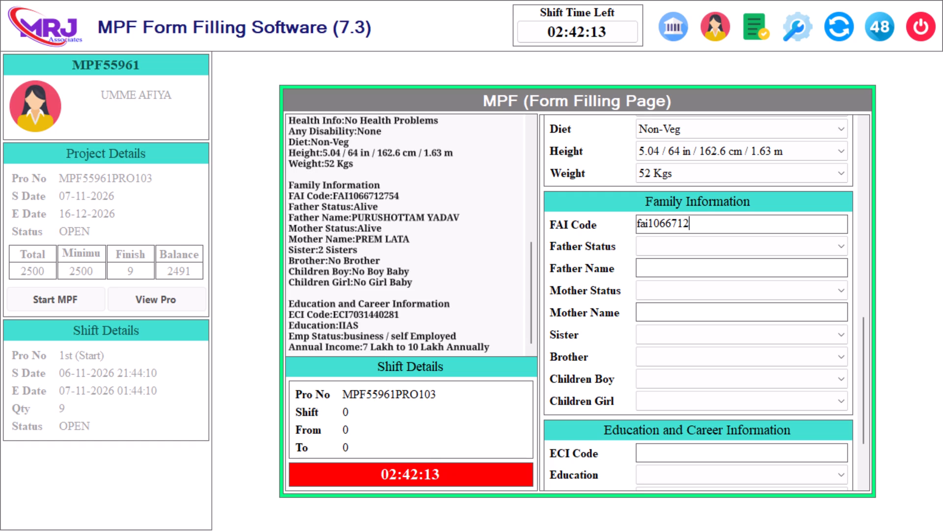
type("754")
Set the father status to Alive and enter the father's name from the source record.
left_click(711, 239)
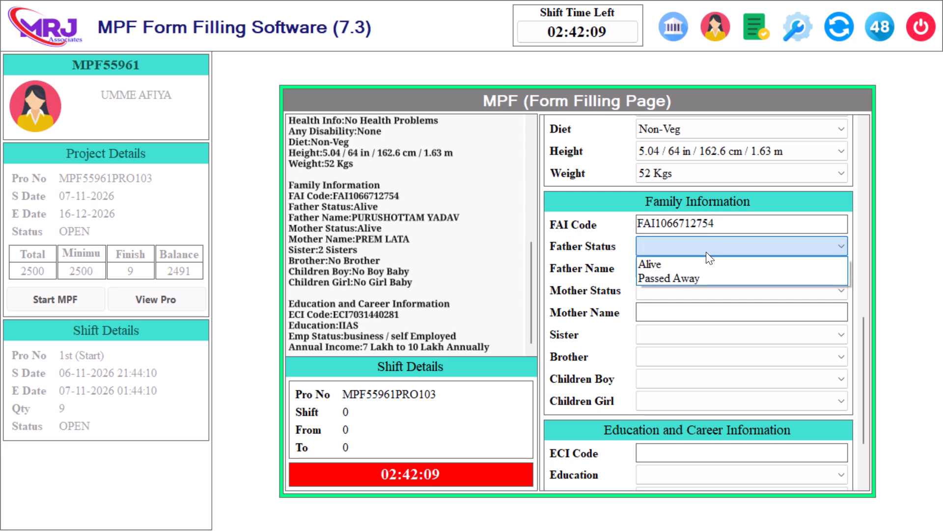
left_click(705, 260)
left_click(705, 260)
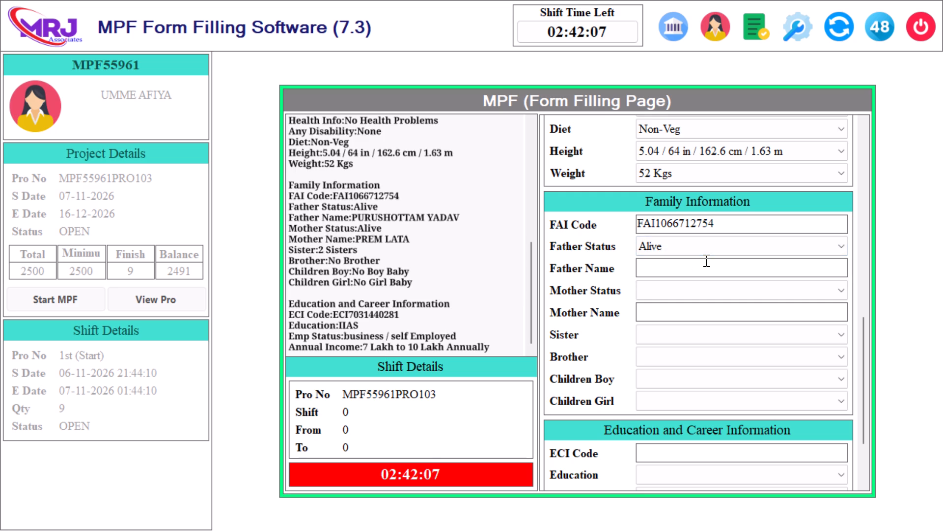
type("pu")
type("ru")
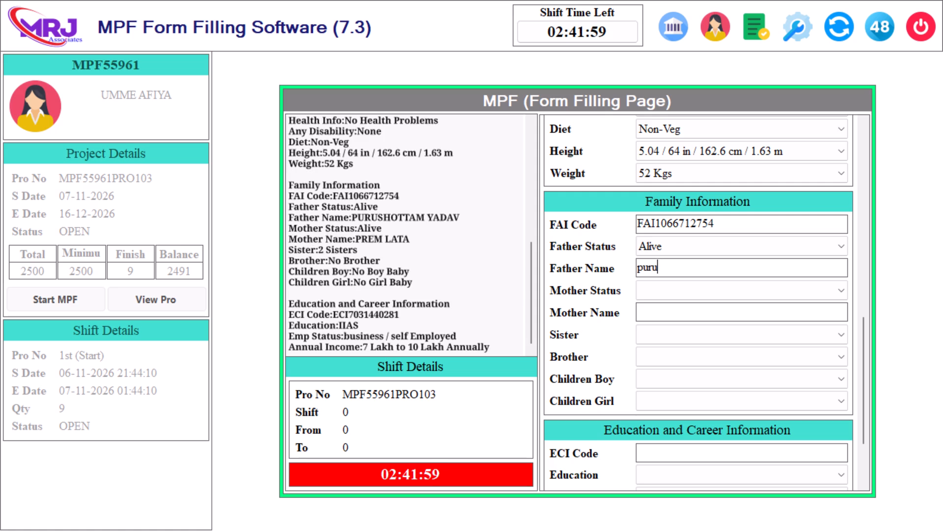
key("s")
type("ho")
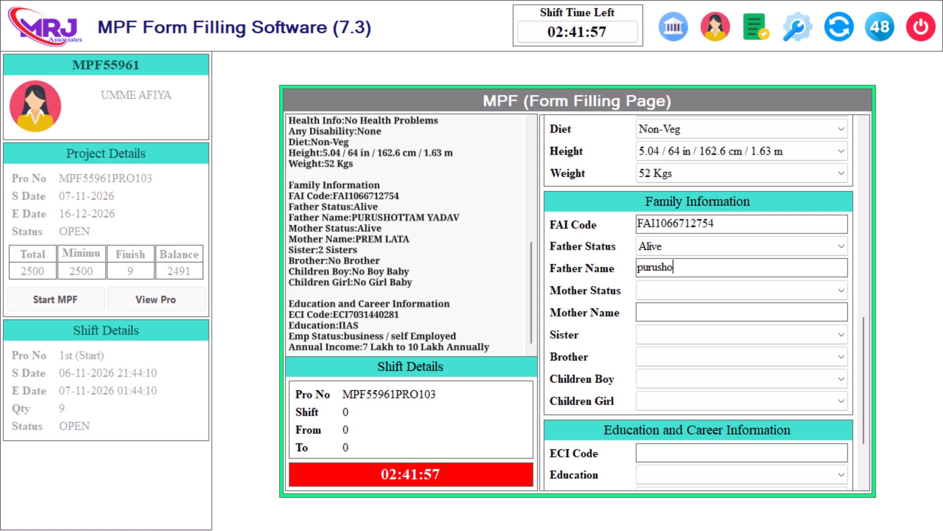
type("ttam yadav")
Set the mother status to Alive and enter the mother's name from the source record.
left_click(705, 284)
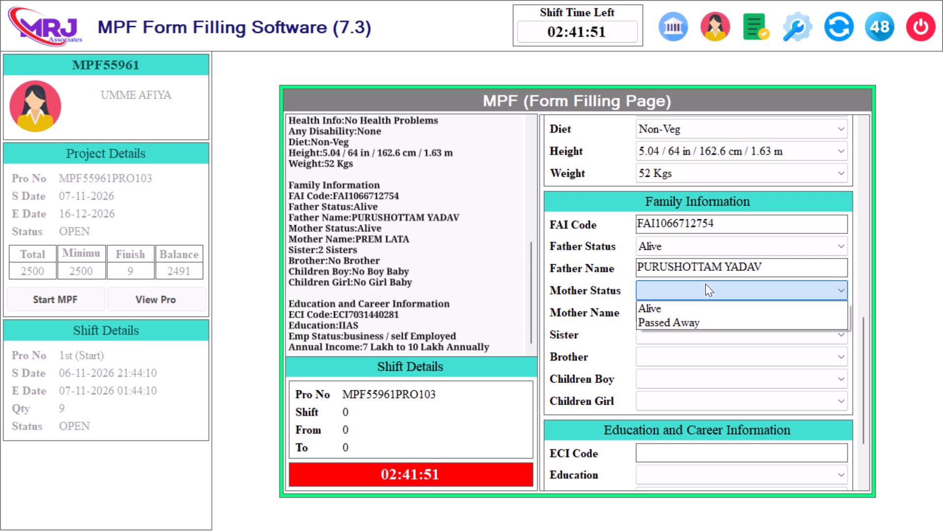
left_click(688, 304)
left_click(688, 304)
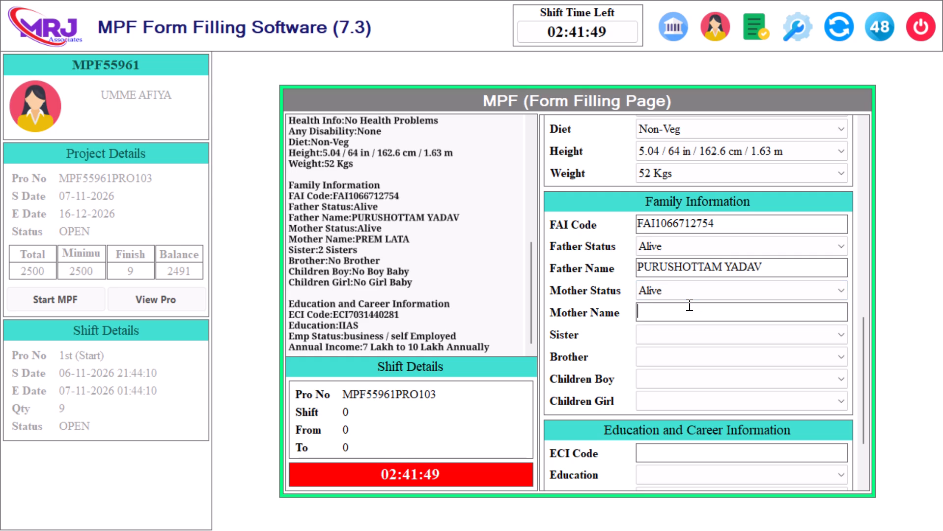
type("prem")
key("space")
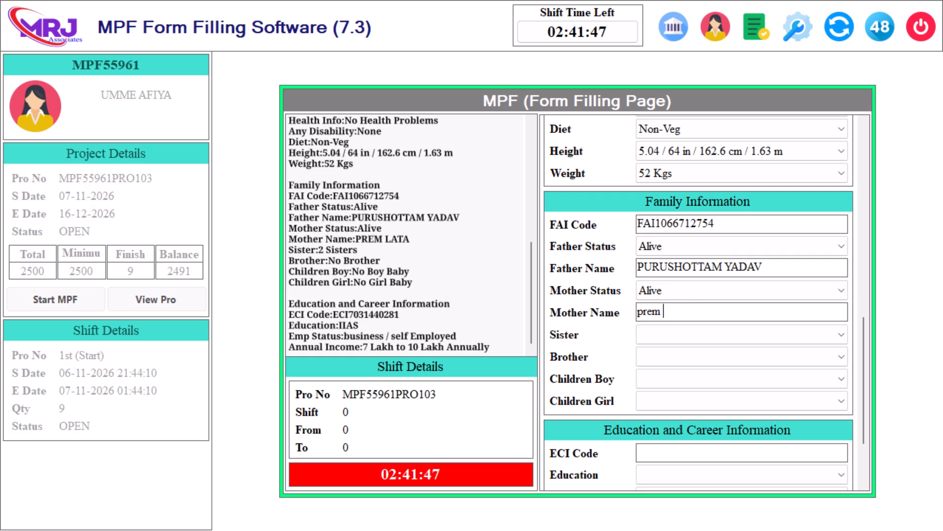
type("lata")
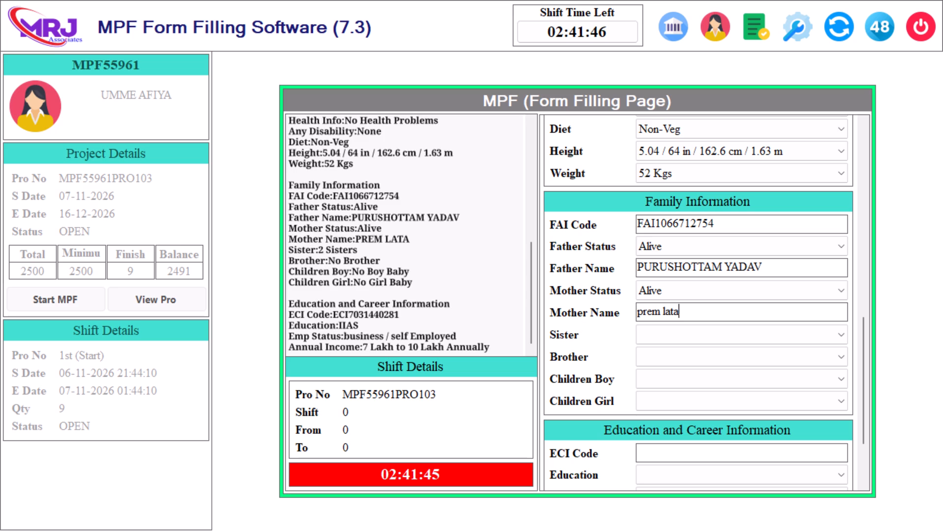
Set the siblings in Family Information to 2 Sisters and No Brother.
left_click(680, 332)
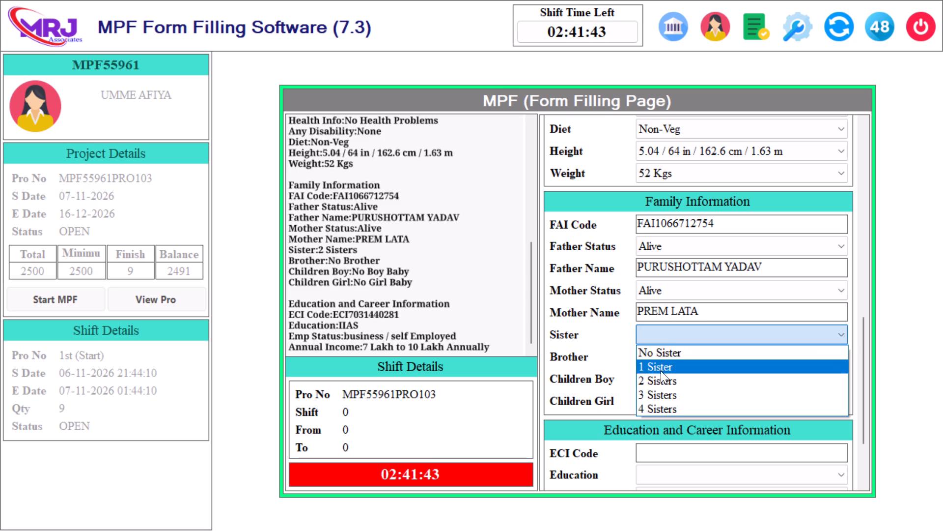
left_click(657, 380)
left_click(663, 360)
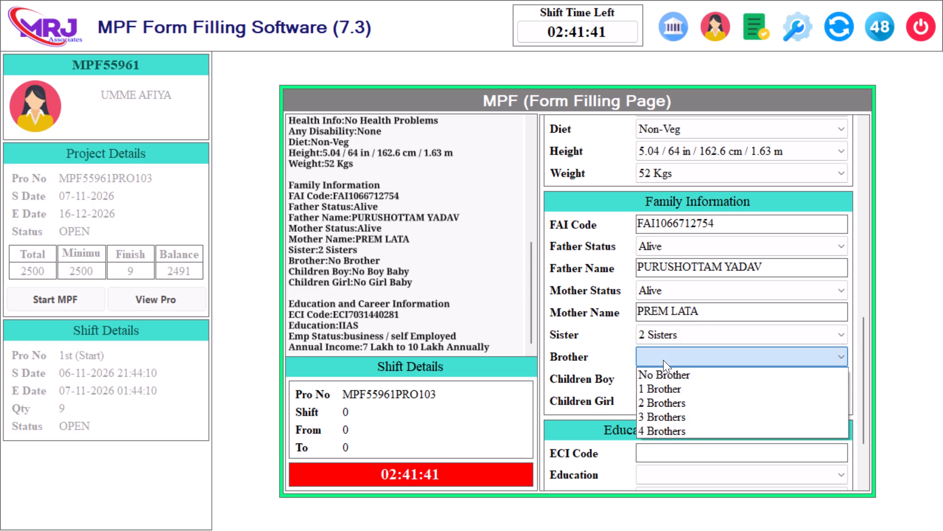
left_click(663, 368)
left_click_drag(663, 368, 662, 377)
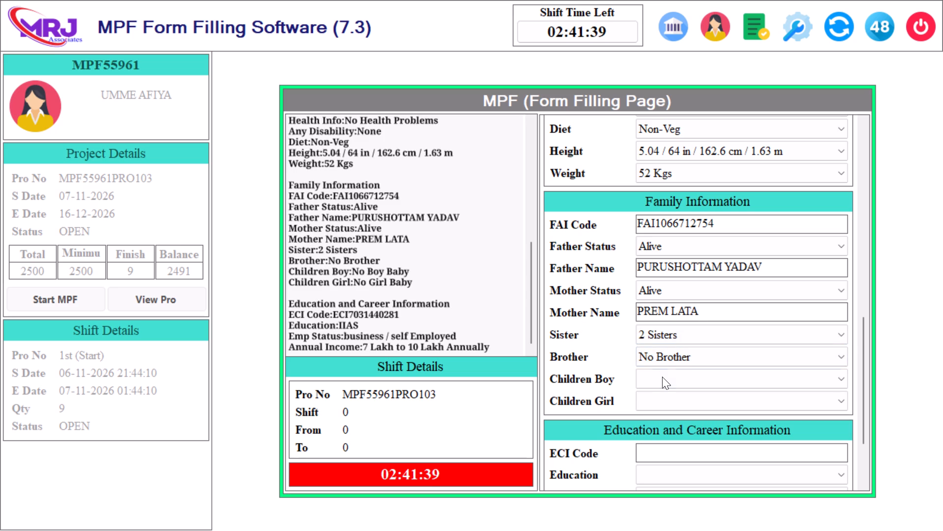
Set the children in Family Information to No Boy Baby and No Girl Baby.
left_click(662, 377)
left_click(657, 411)
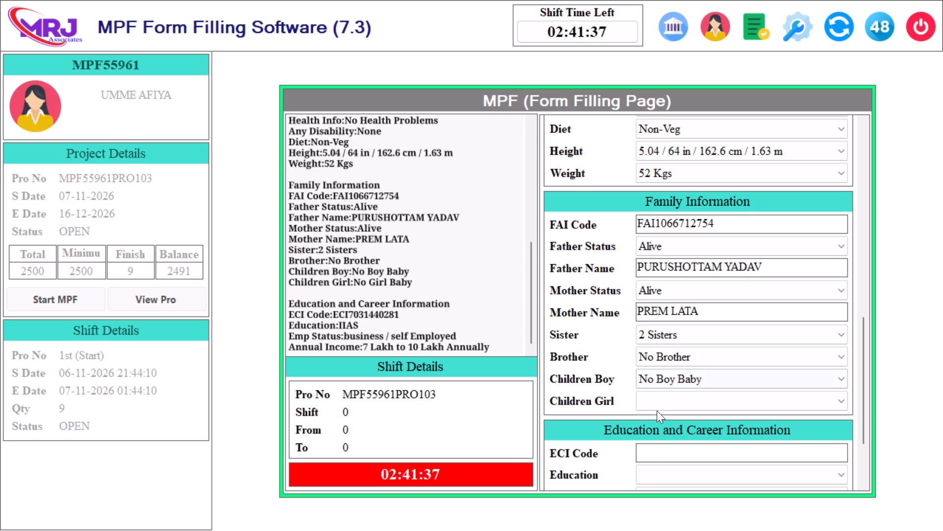
left_click(657, 411)
left_click(655, 403)
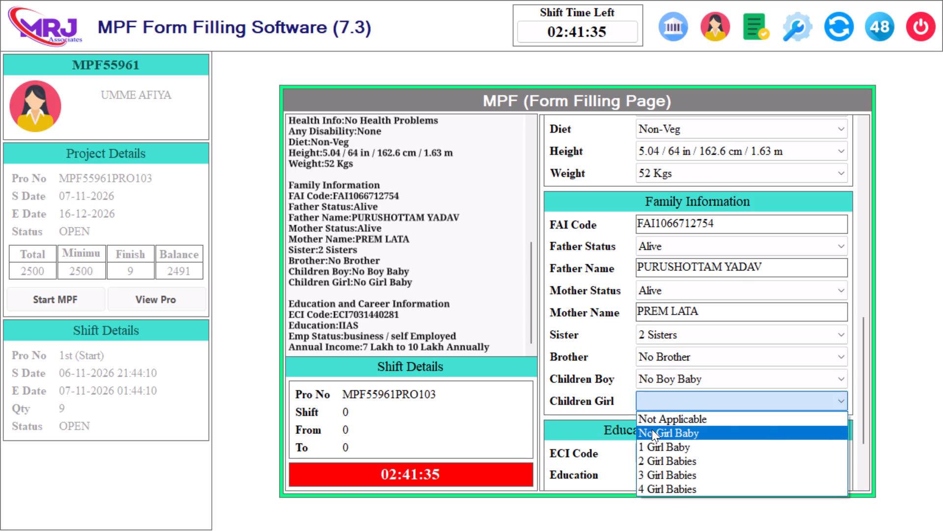
left_click(652, 429)
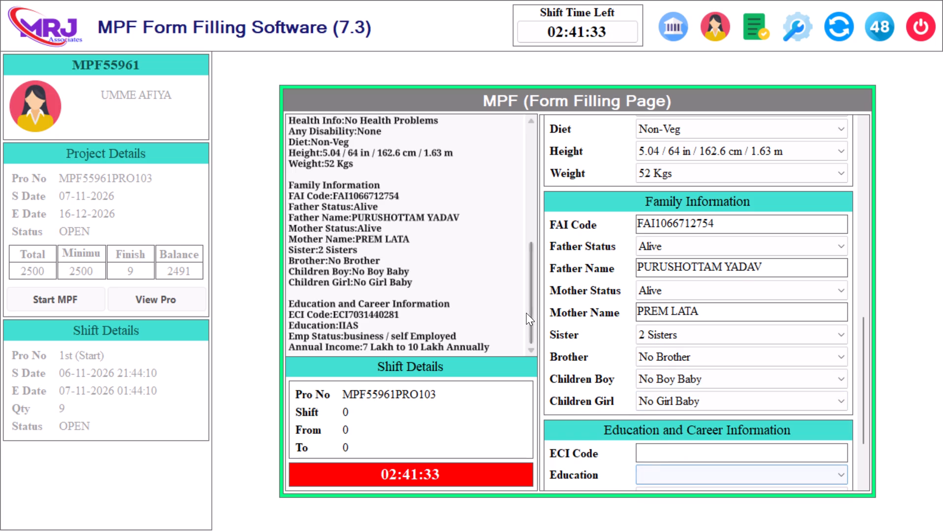
Enter the member's ECI code from the source record in Education and Career Information.
left_click_drag(531, 318, 629, 441)
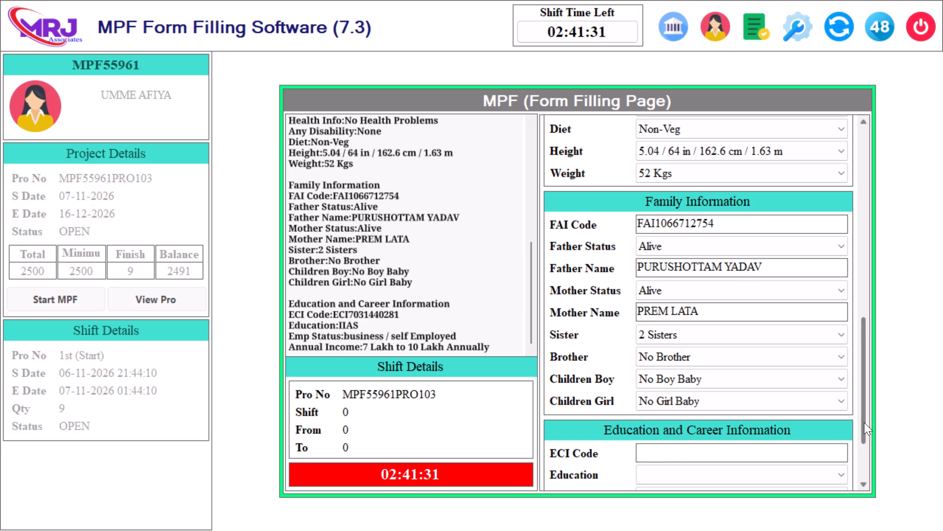
left_click(864, 422)
left_click_drag(864, 422, 870, 458)
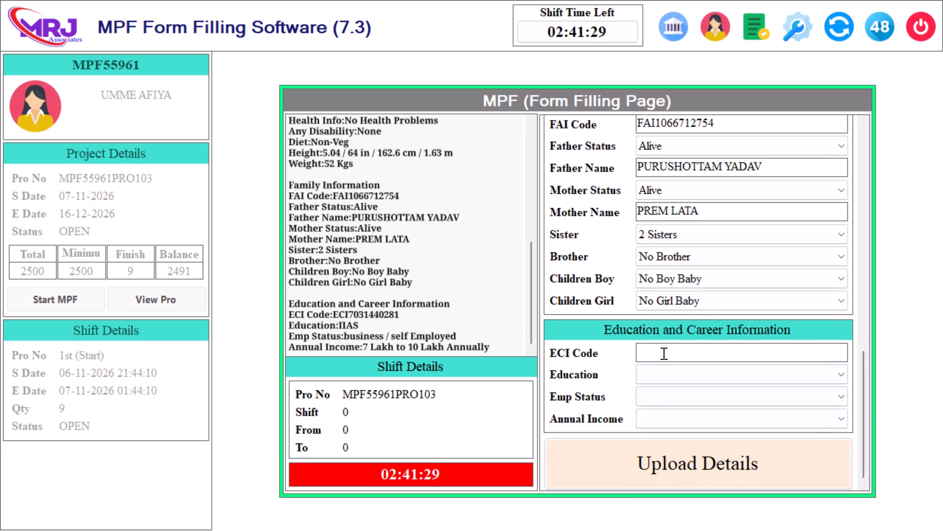
left_click(666, 354)
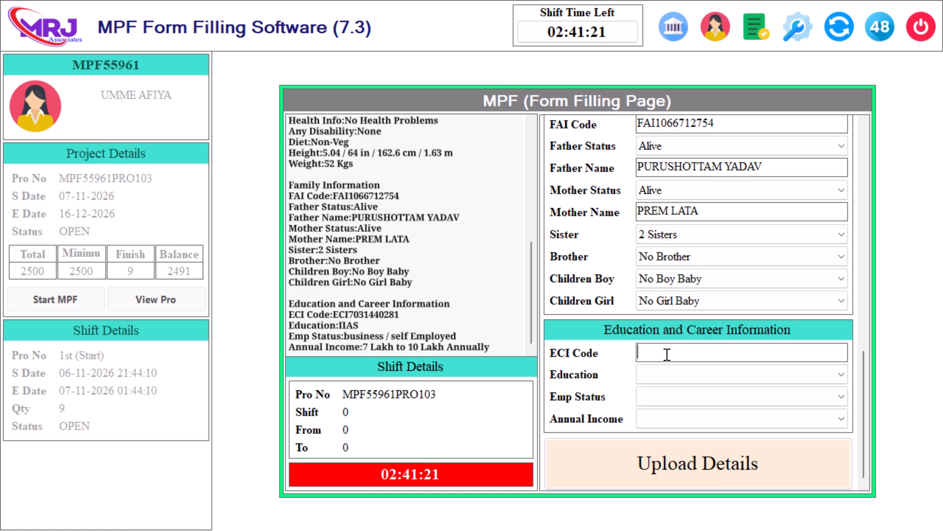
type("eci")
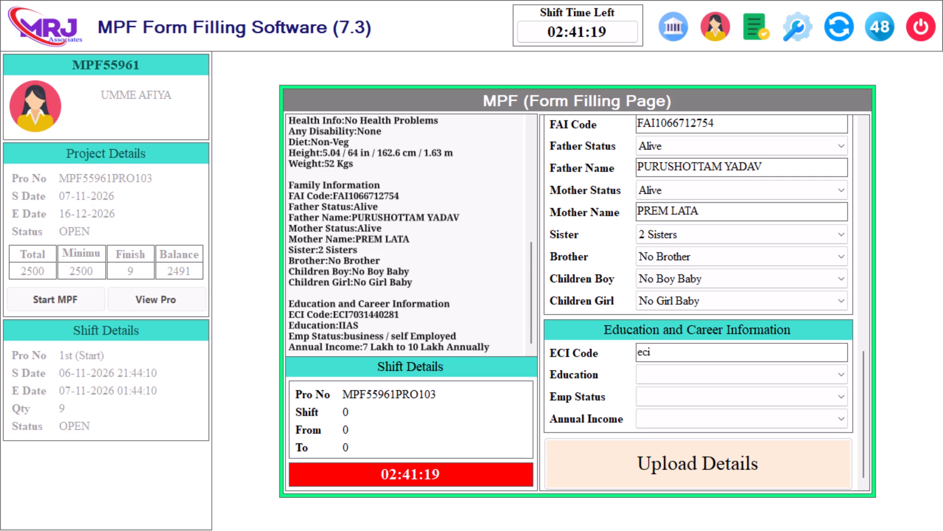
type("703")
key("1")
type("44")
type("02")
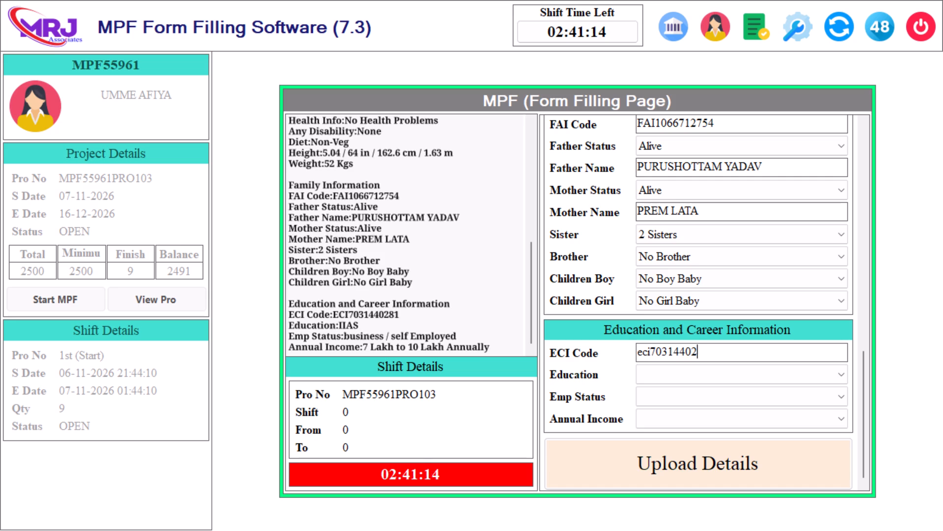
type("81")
Set the education in Education and Career Information to IIAS.
left_click(665, 376)
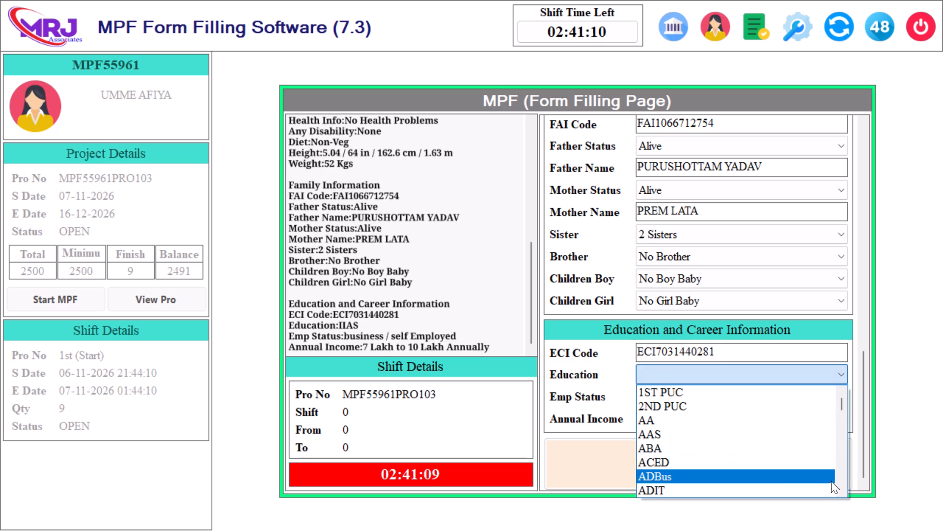
left_click(842, 464)
left_click(842, 464)
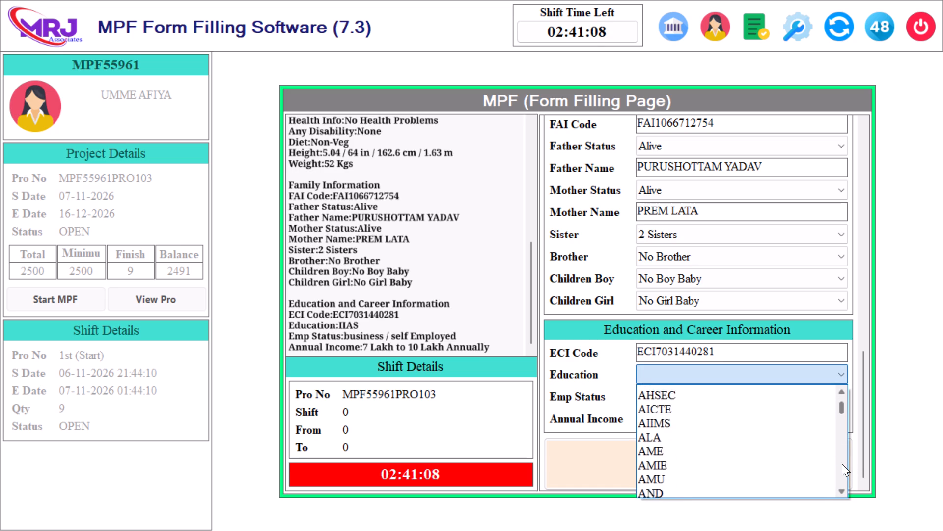
left_click(842, 464)
left_click(842, 464)
left_click(842, 464)
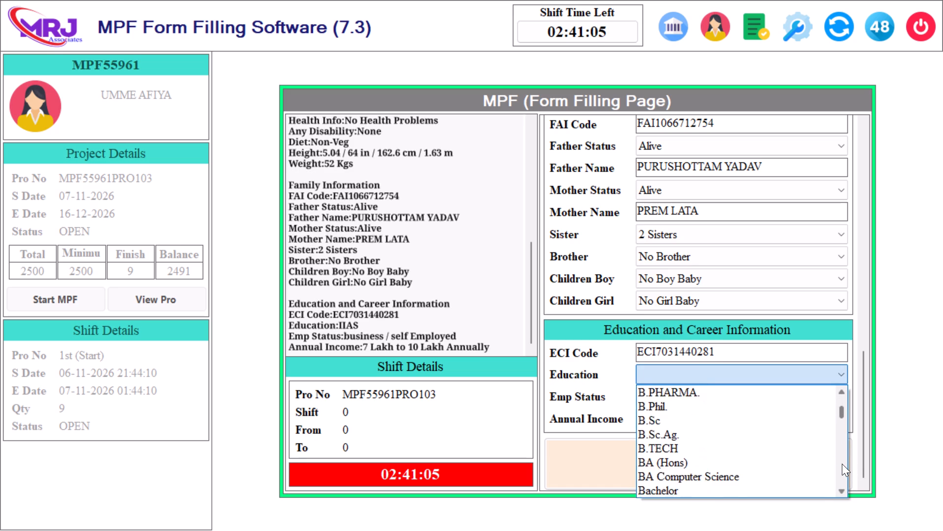
triple_click(842, 464)
left_click(842, 464)
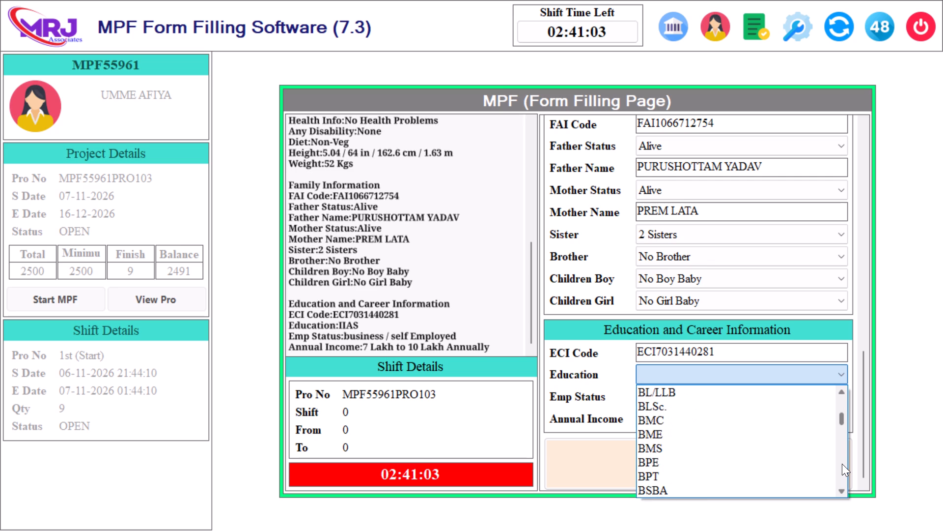
triple_click(842, 464)
left_click(842, 464)
left_click(842, 464)
left_click(842, 464)
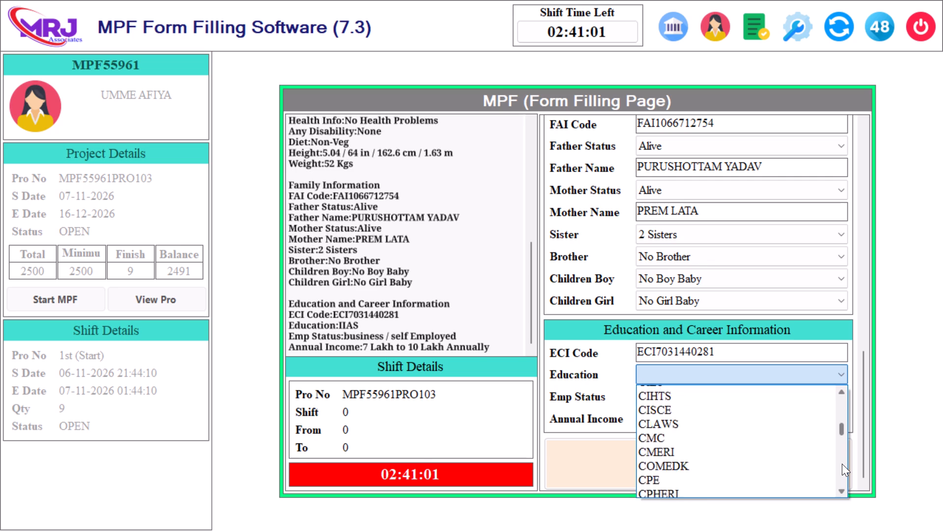
left_click(842, 464)
left_click(842, 464)
double_click(842, 464)
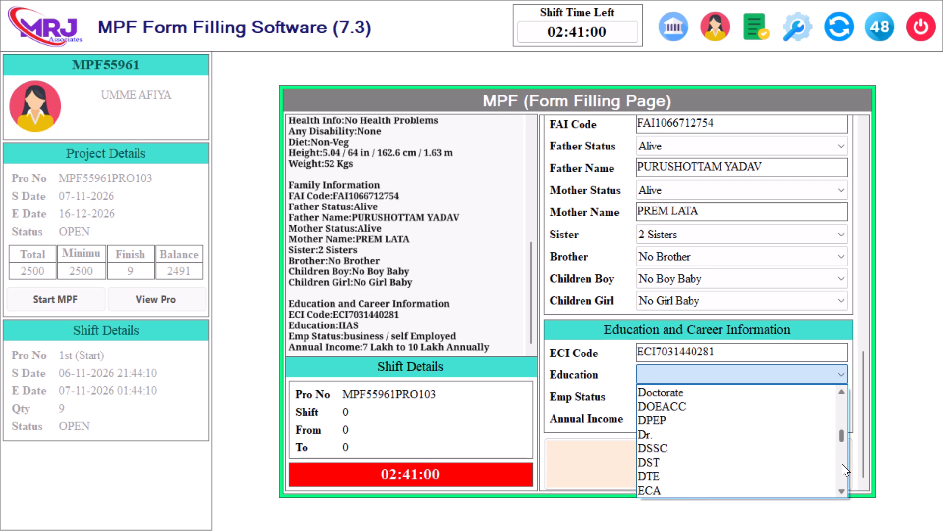
left_click(842, 464)
left_click(842, 464)
left_click(842, 464)
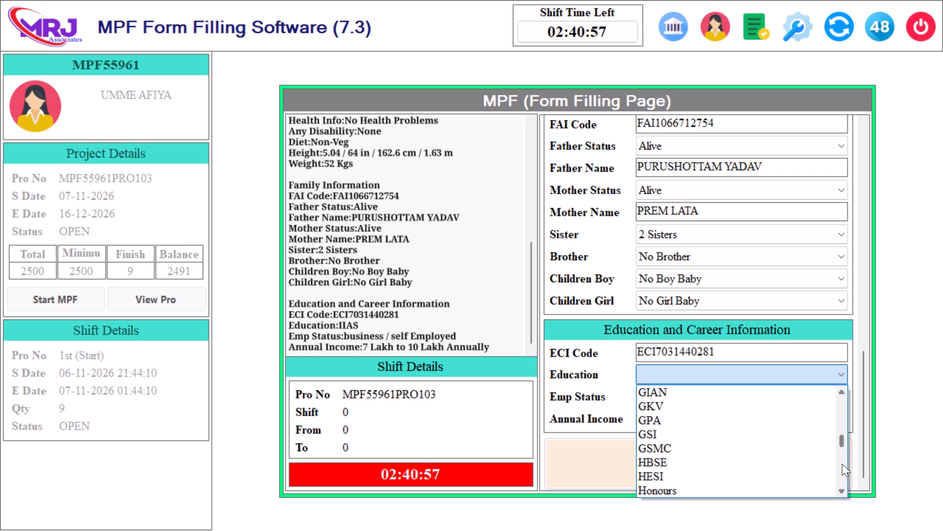
left_click(842, 464)
left_click(842, 464)
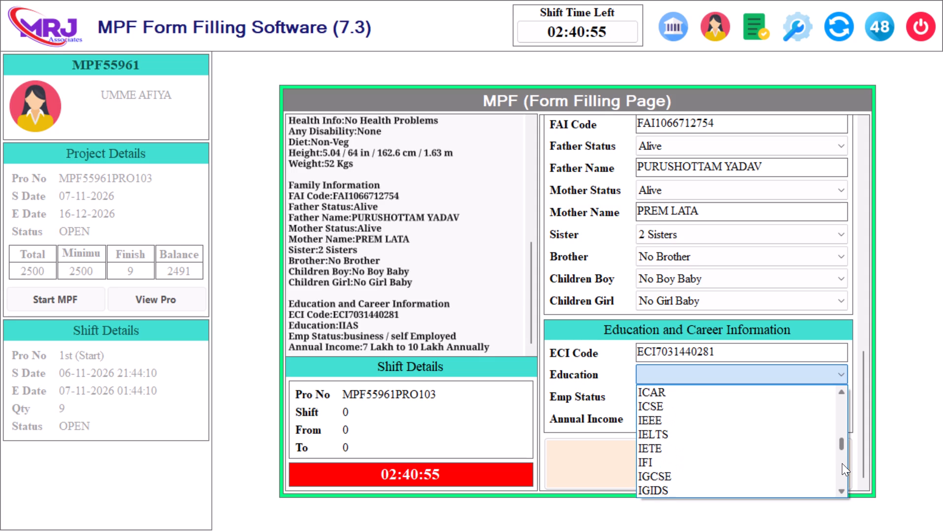
left_click(842, 464)
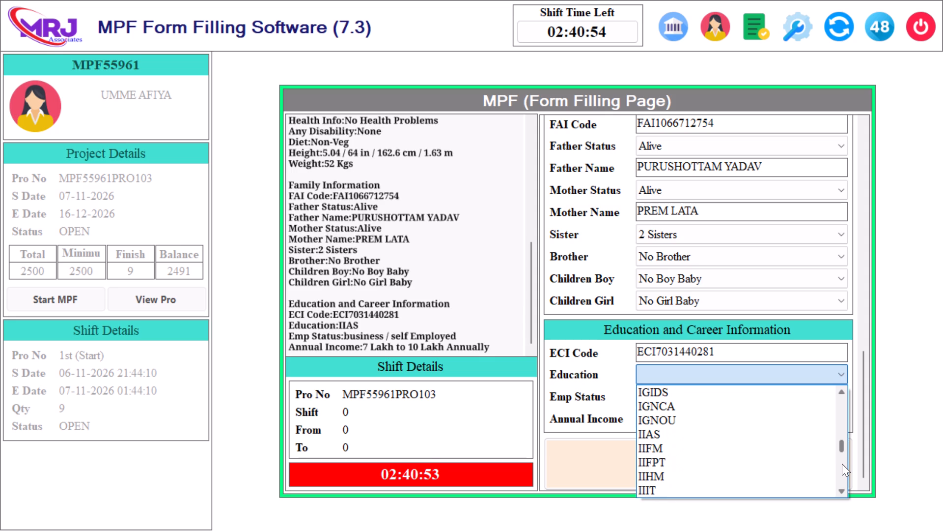
left_click(754, 427)
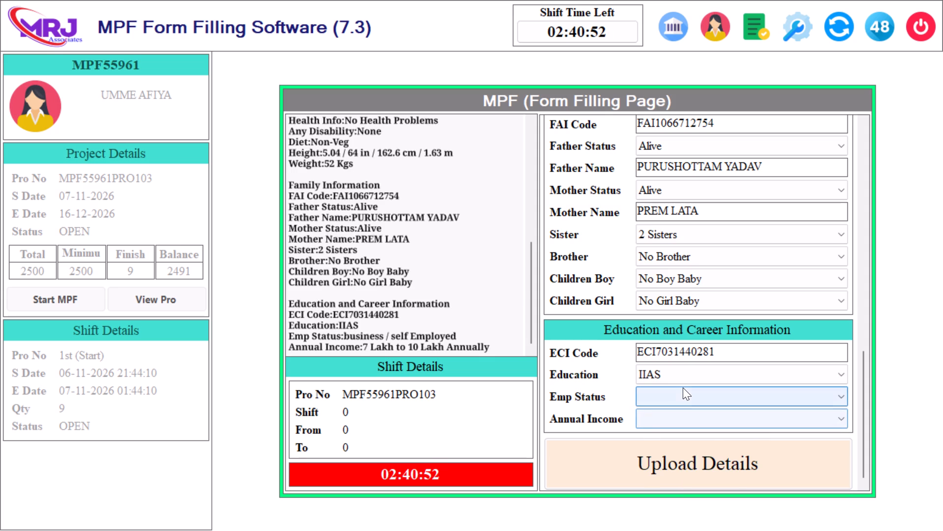
Set the employment status to business / self Employed and the annual income to 7 Lakh to 10 Lakh Annually.
left_click(683, 387)
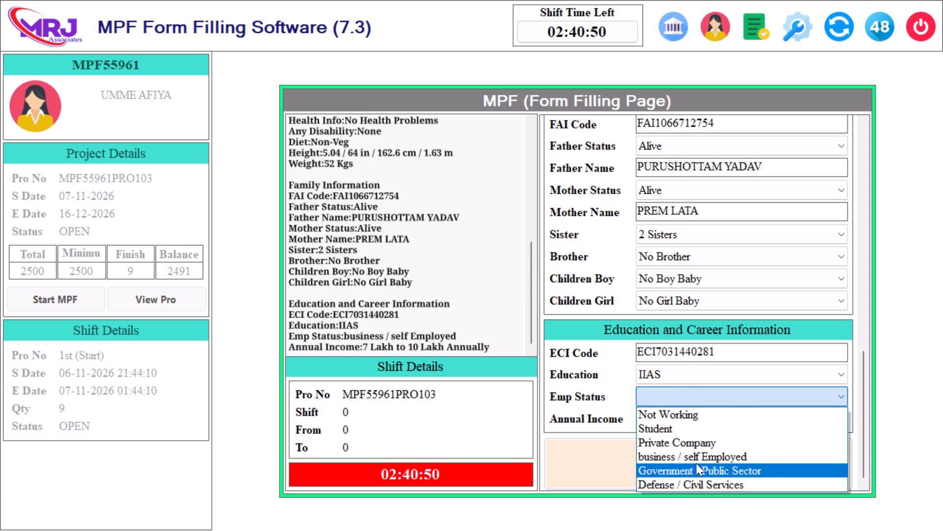
left_click(696, 459)
left_click(685, 418)
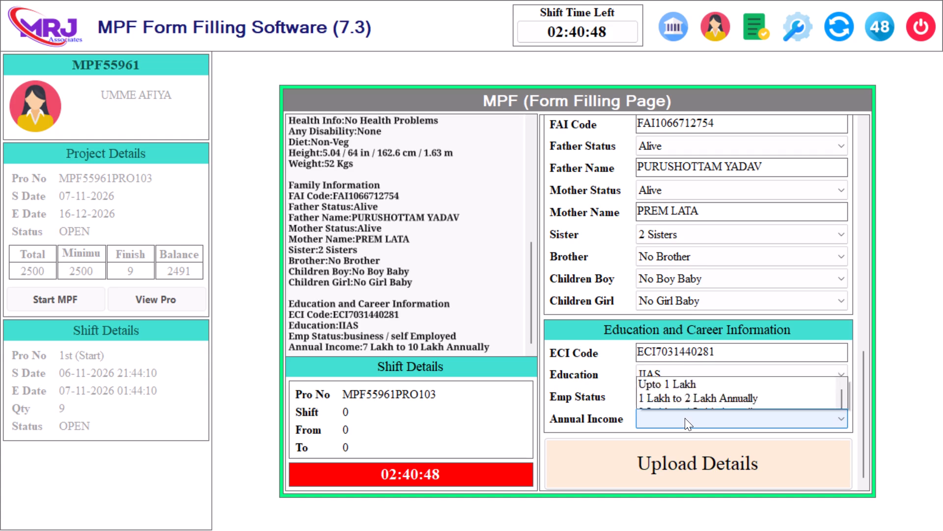
left_click(675, 357)
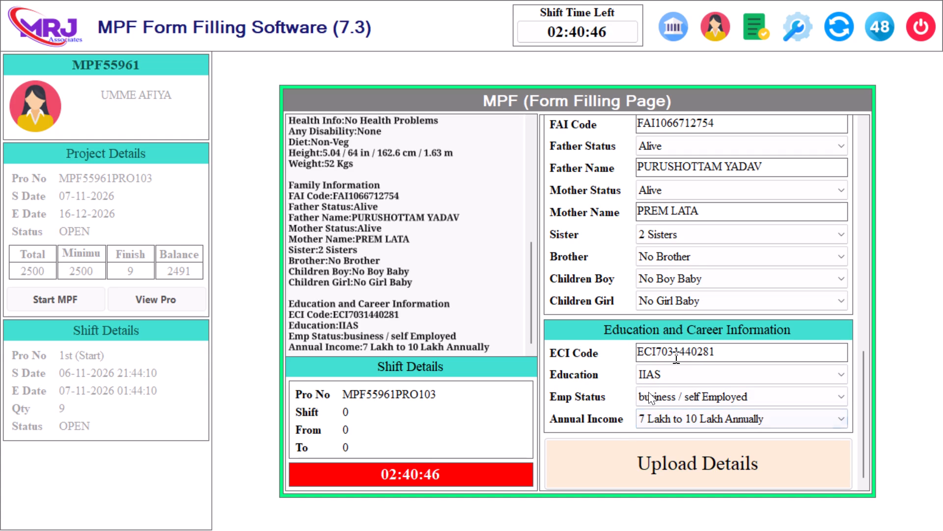
Upload the completed member profile to the server and accept the upload confirmation.
left_click(627, 451)
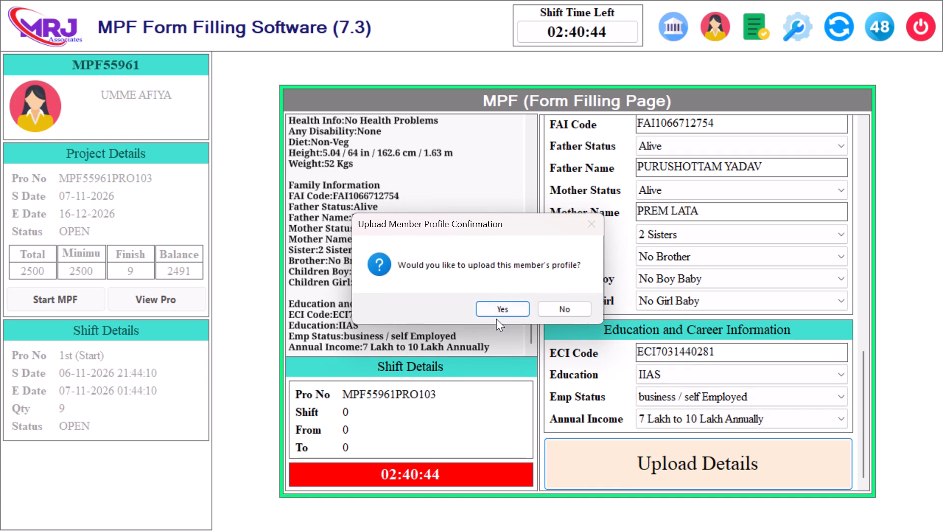
left_click(498, 315)
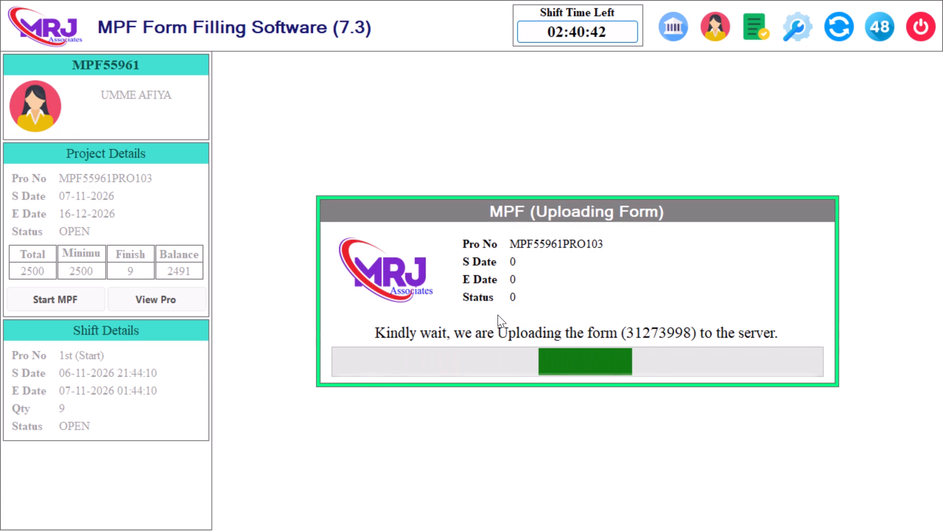
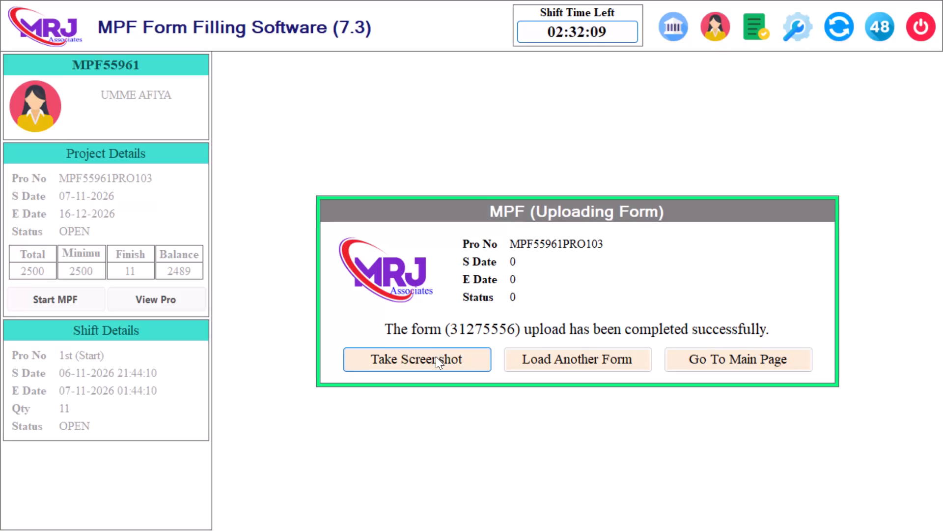
Save and upload a screenshot of the form that was just uploaded.
left_click(436, 356)
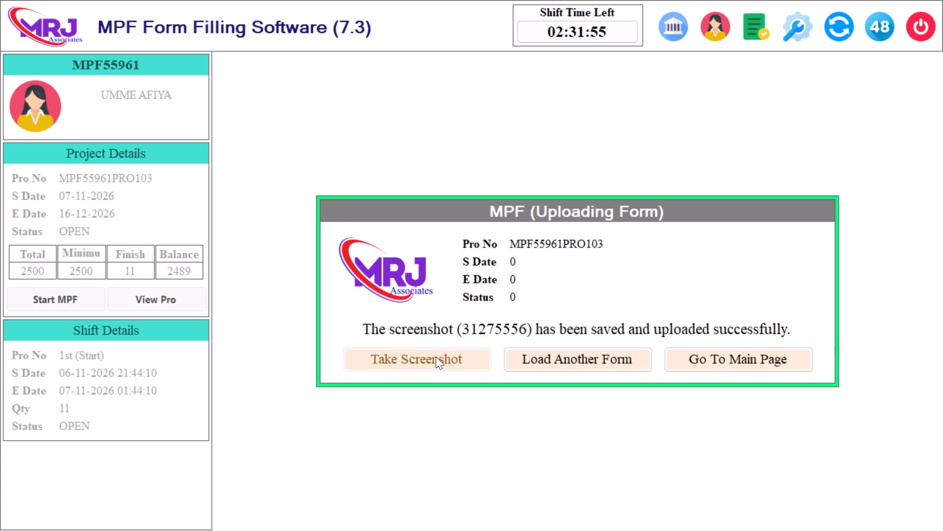
Load another form of project MPF55961PRO103 from the server.
left_click(530, 359)
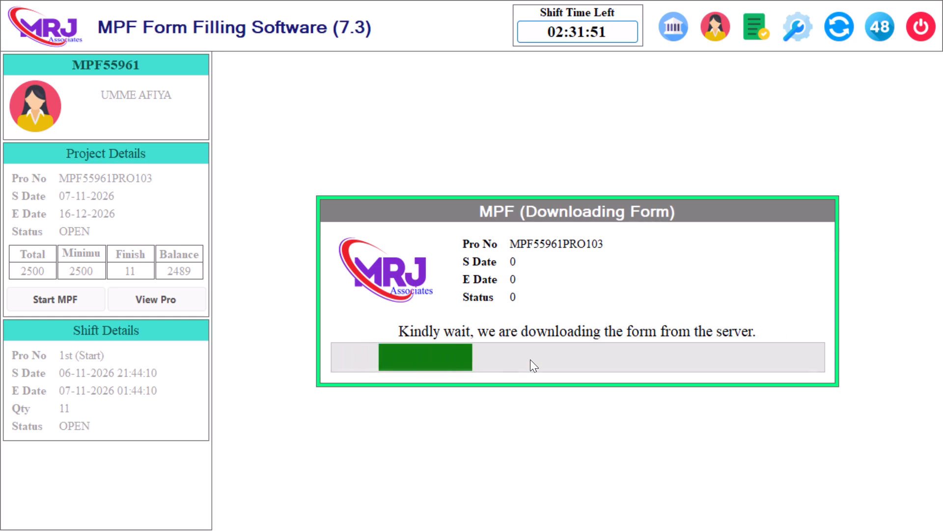
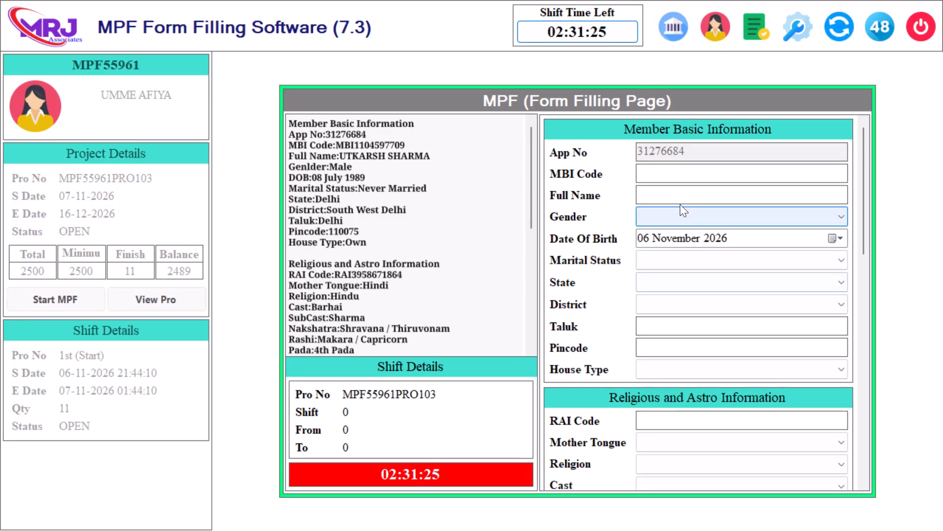
left_click(668, 177)
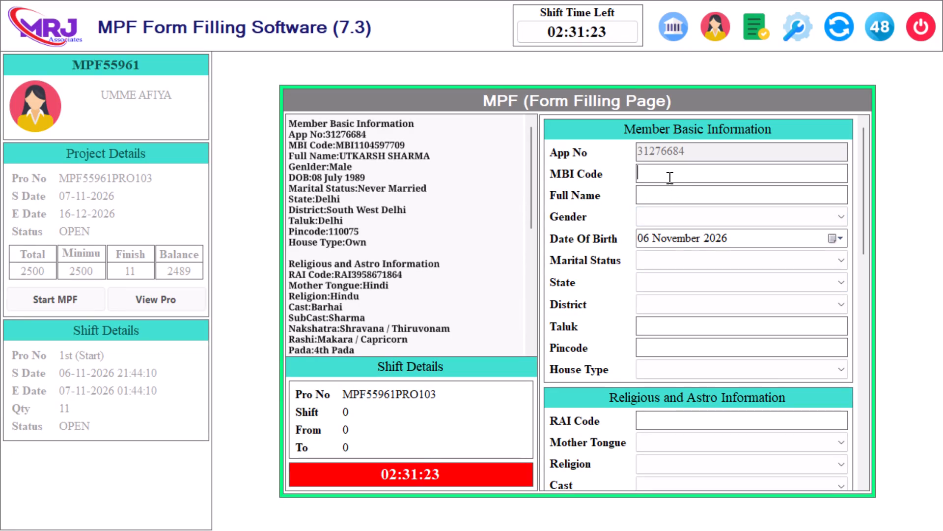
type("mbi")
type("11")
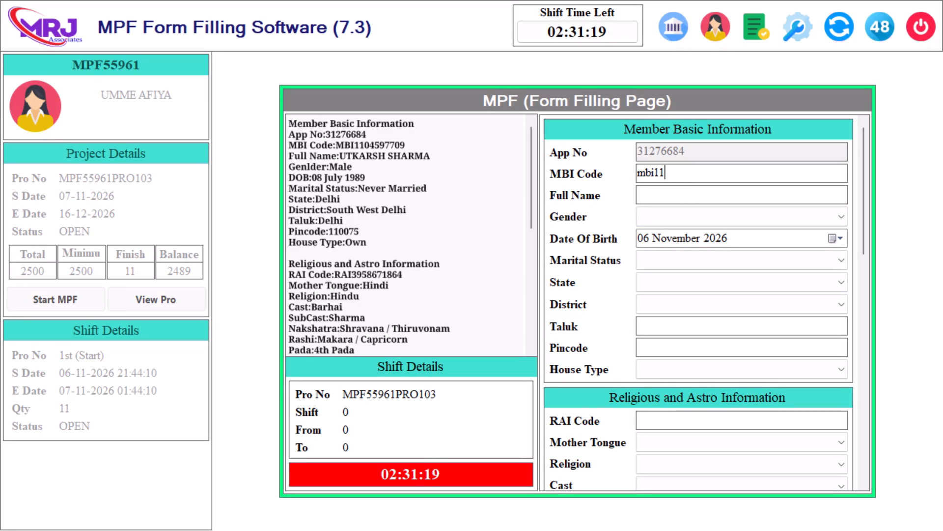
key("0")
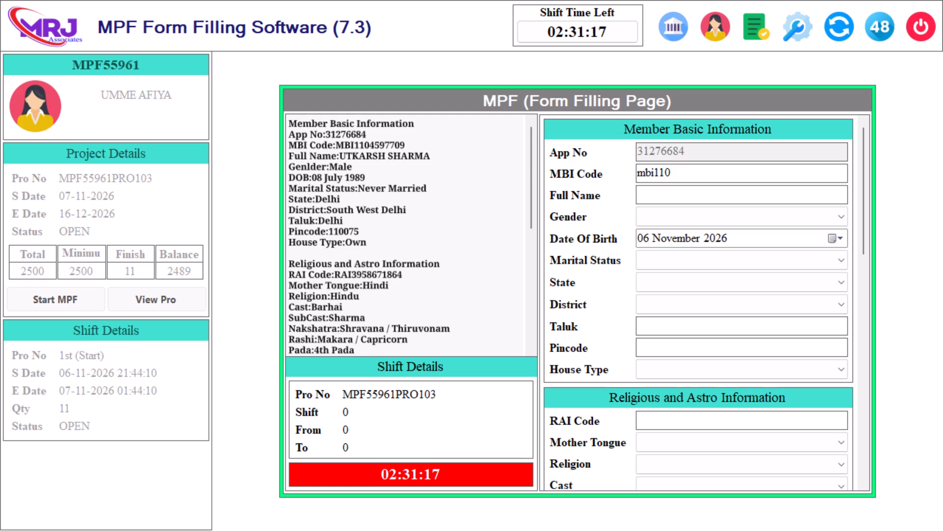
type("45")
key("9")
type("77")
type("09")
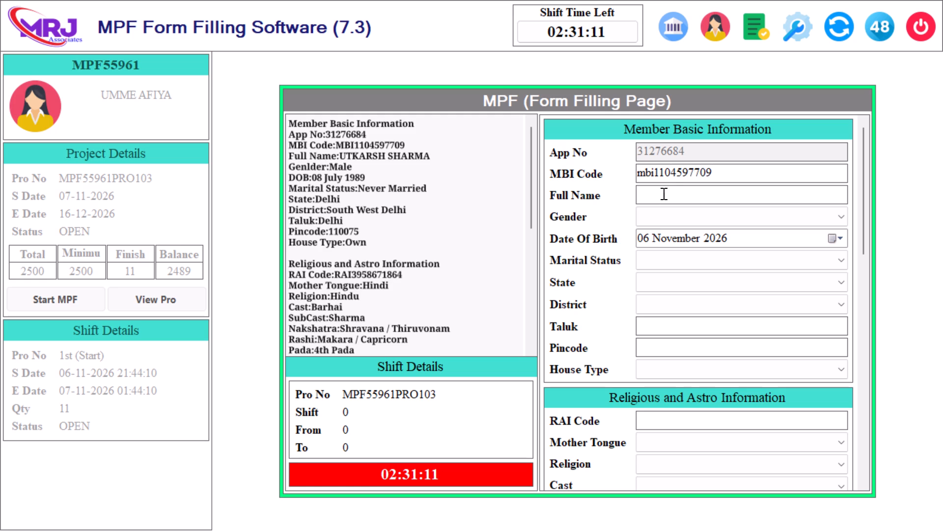
Enter the member's full name from the source record and set the gender to Male.
left_click(661, 200)
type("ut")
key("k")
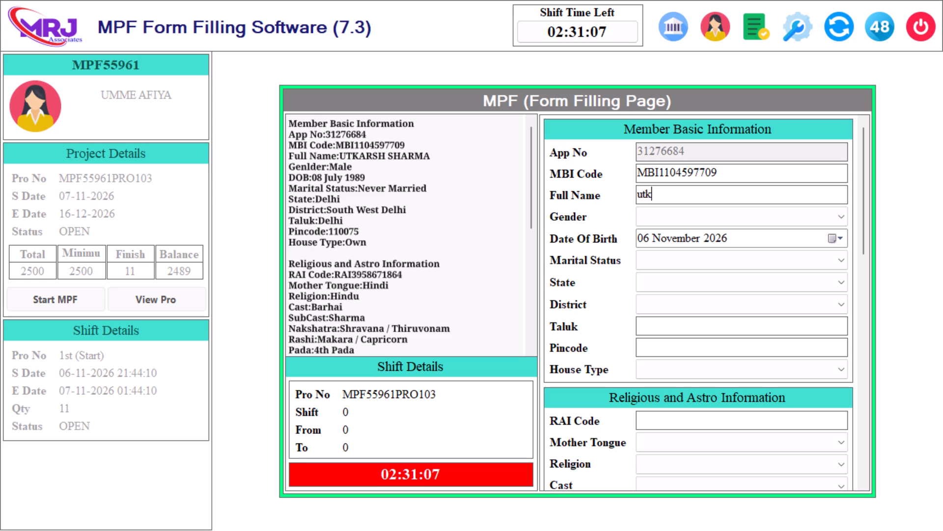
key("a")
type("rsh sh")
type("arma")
left_click(664, 214)
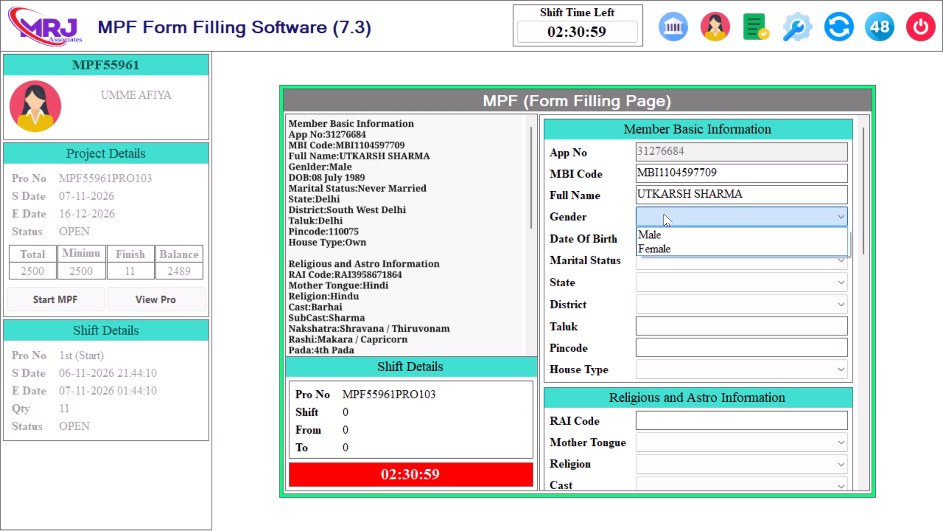
left_click(658, 231)
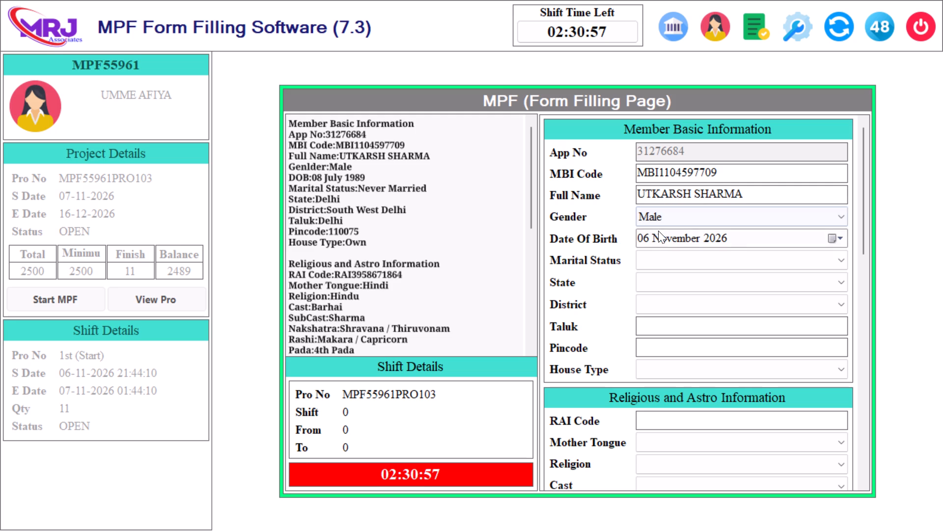
Set the date of birth from the source record and the marital status to Never Married.
left_click(723, 239)
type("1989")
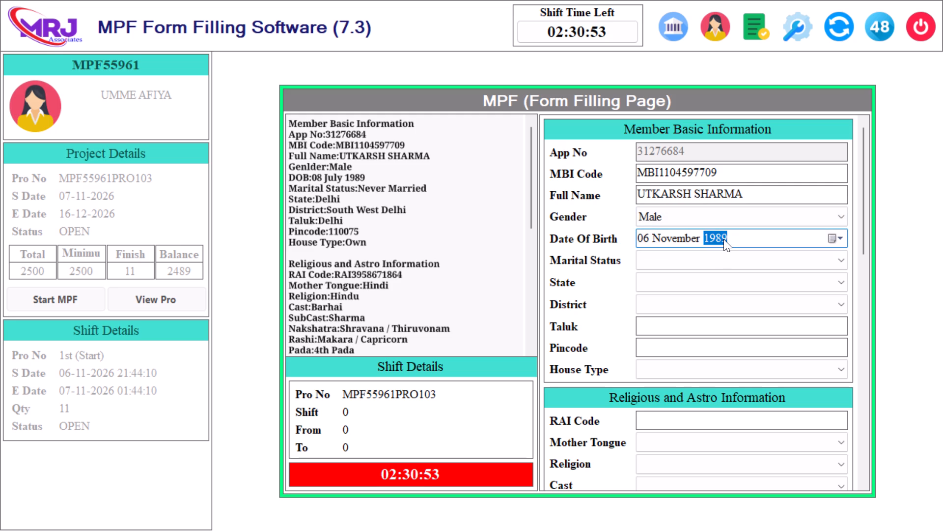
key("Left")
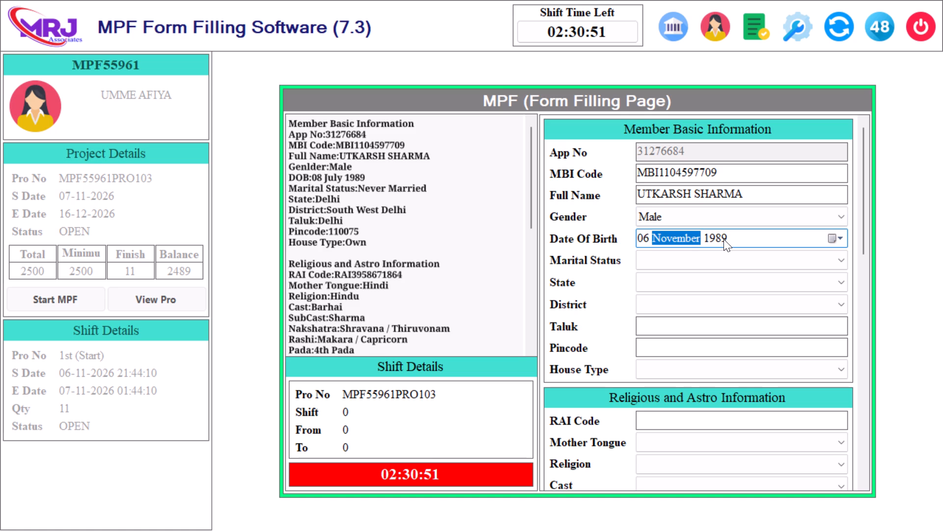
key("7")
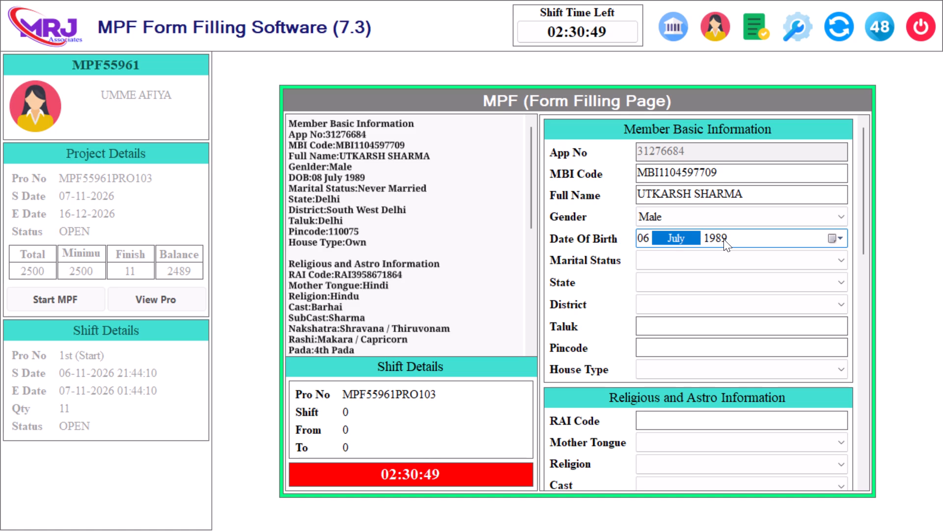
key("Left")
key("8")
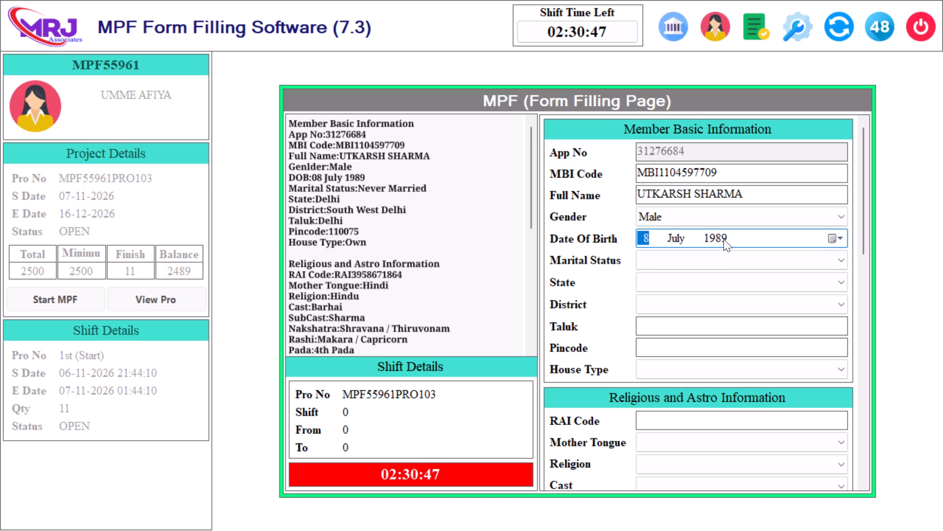
left_click(693, 255)
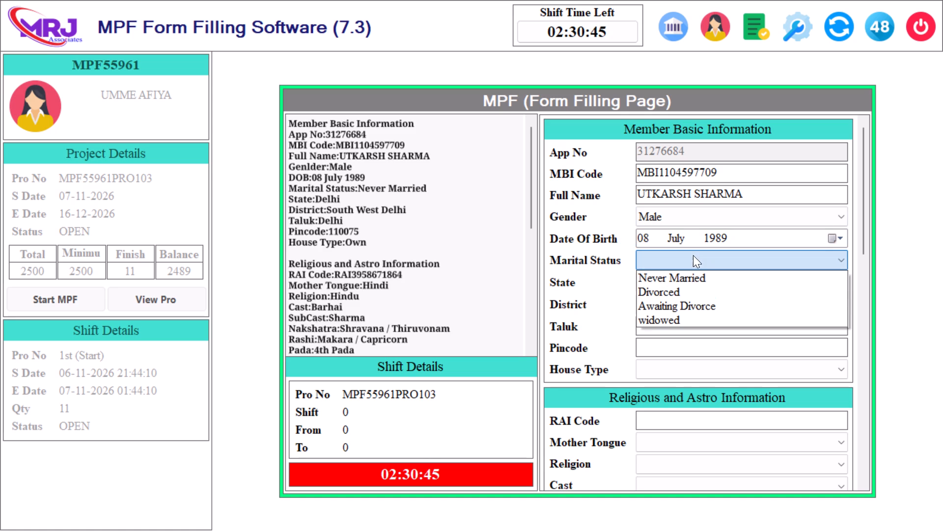
left_click(687, 272)
Set the member's state to Delhi.
left_click(687, 272)
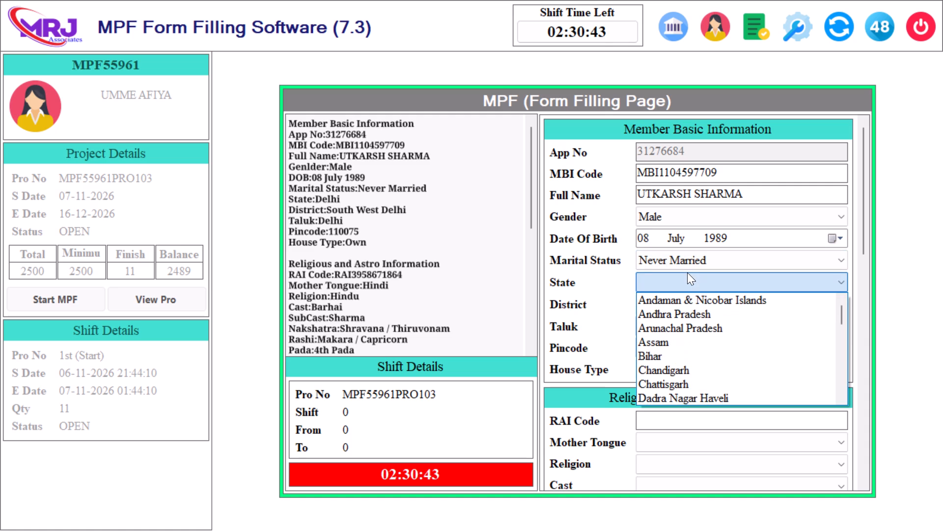
left_click(843, 376)
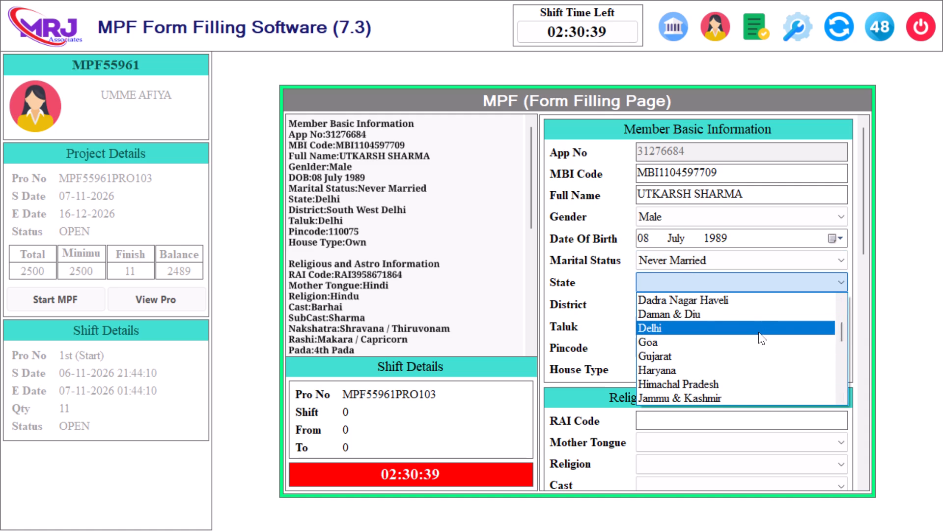
left_click(758, 332)
Set the member's district to South West Delhi.
left_click(707, 313)
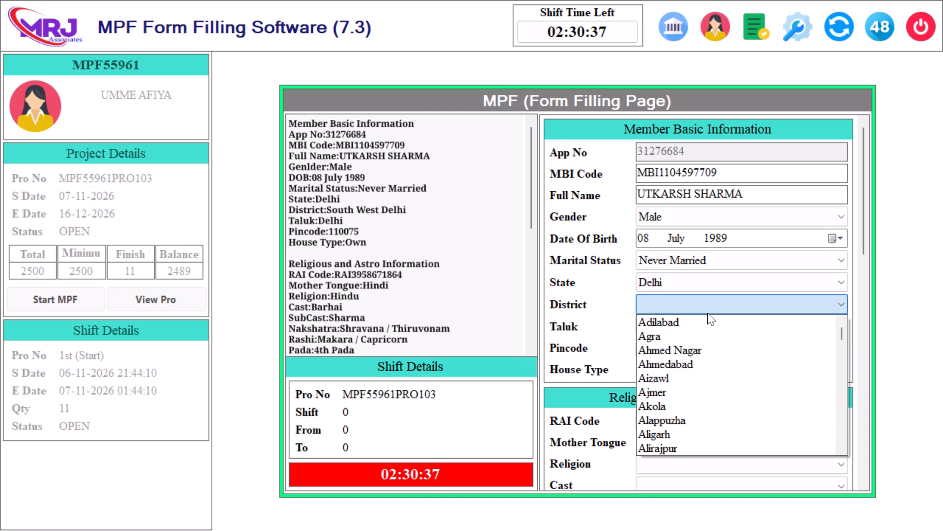
left_click(840, 332)
left_click_drag(840, 332, 846, 354)
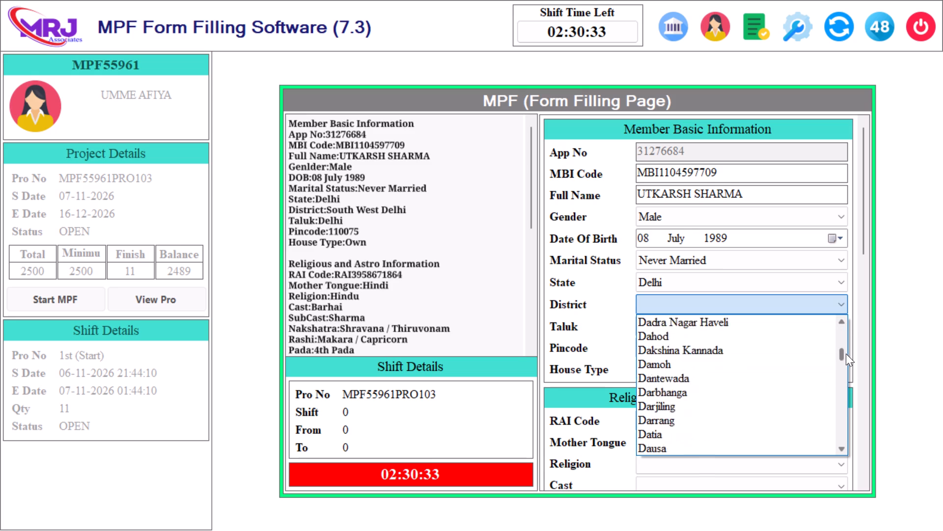
left_click_drag(846, 354, 850, 370)
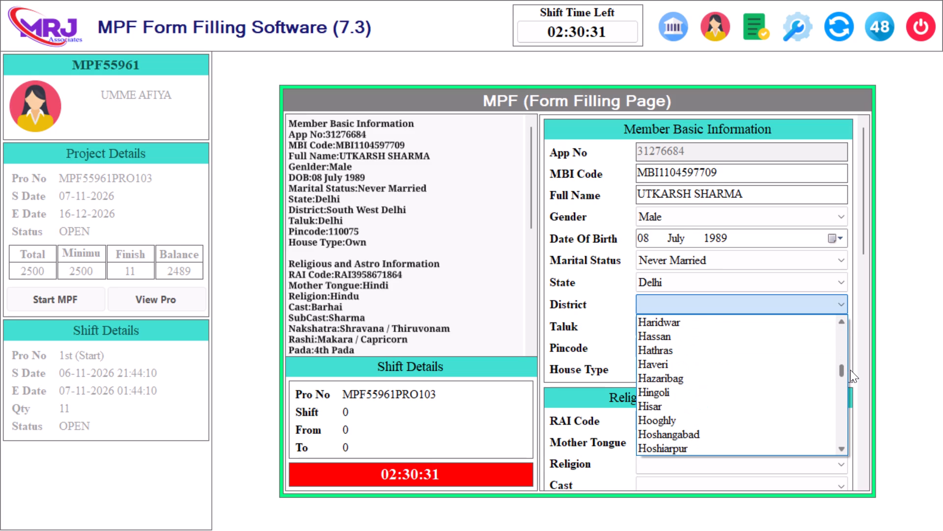
left_click_drag(850, 370, 854, 390)
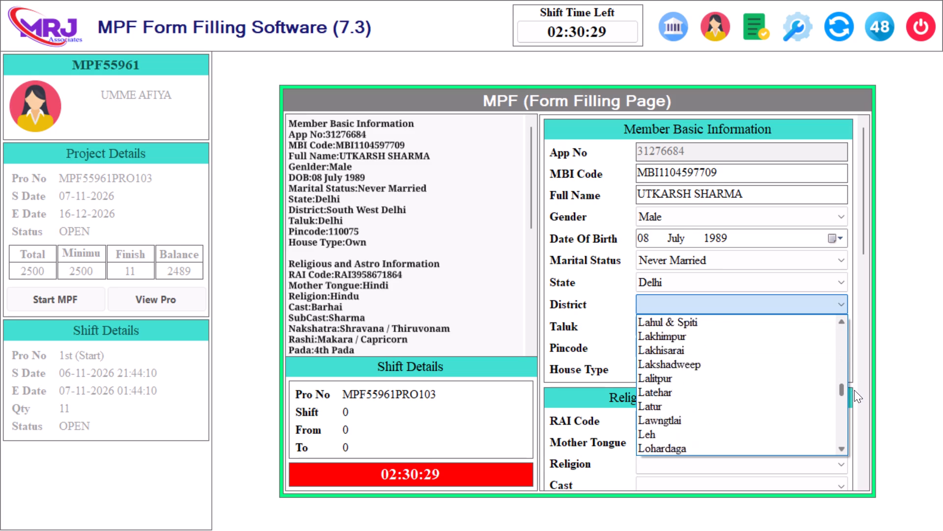
left_click_drag(854, 390, 854, 401)
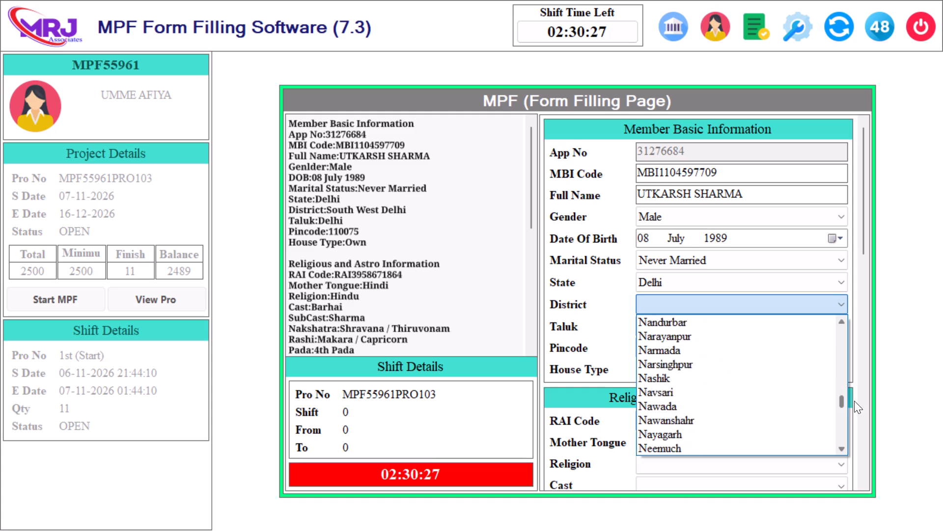
left_click_drag(854, 401, 854, 404)
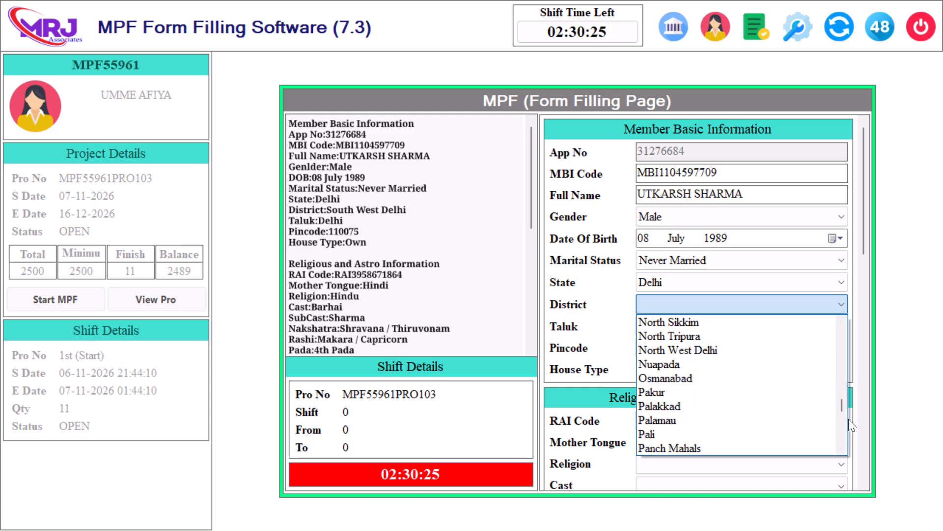
left_click(844, 423)
left_click(844, 423)
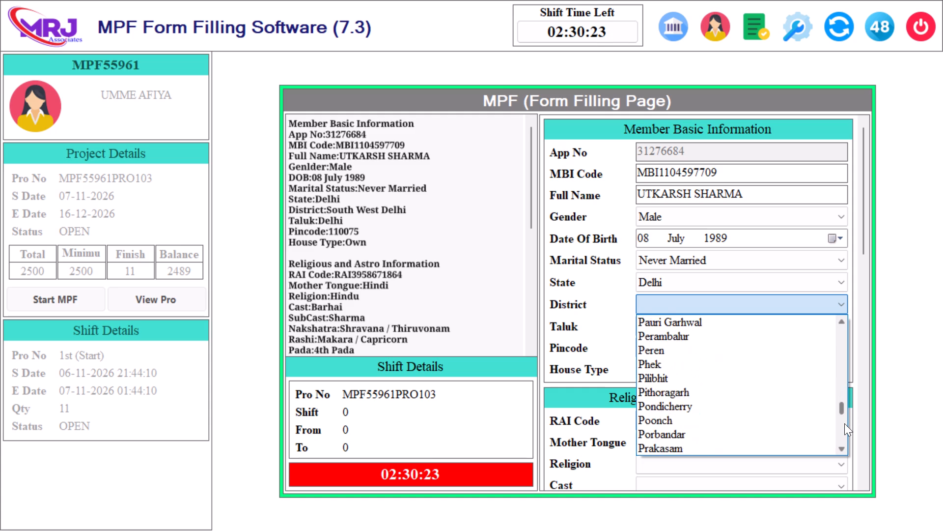
left_click(844, 423)
left_click(844, 423)
double_click(844, 423)
left_click(844, 423)
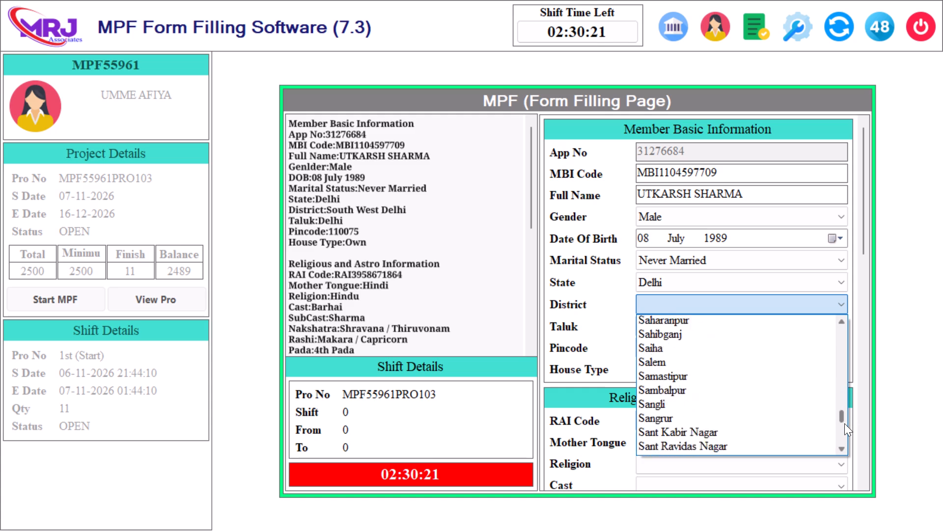
left_click(844, 423)
left_click(844, 423)
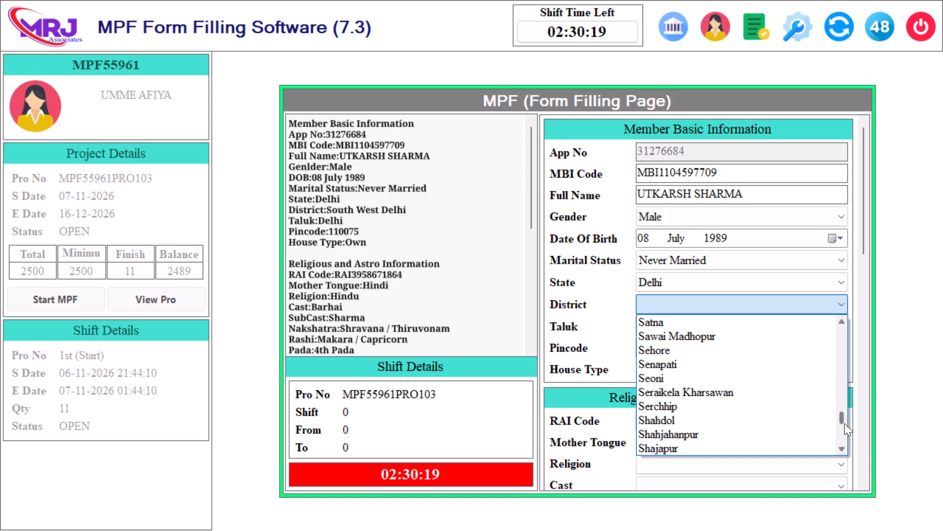
left_click(839, 431)
left_click(839, 431)
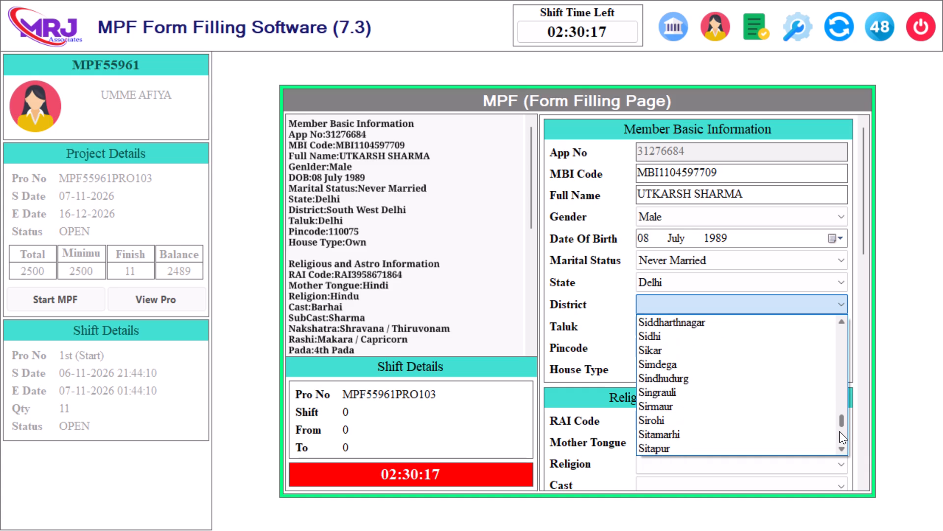
left_click(839, 431)
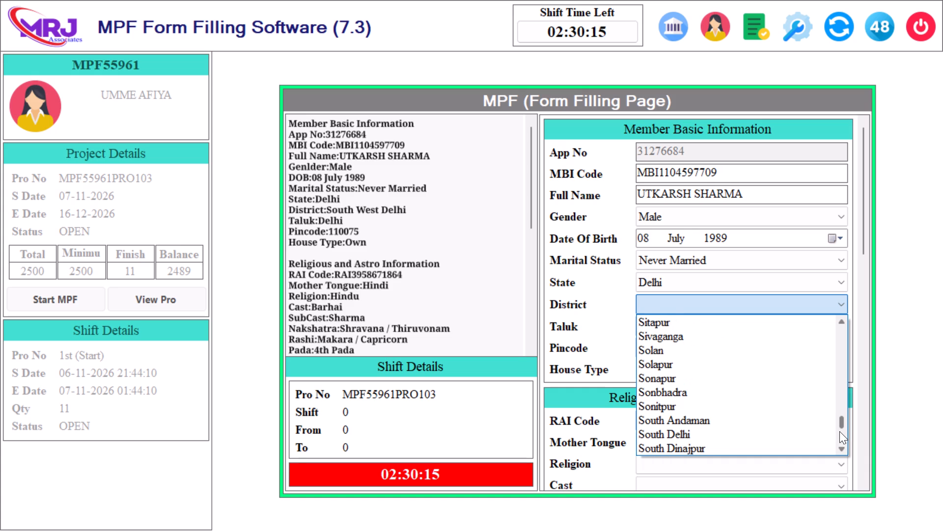
left_click(839, 431)
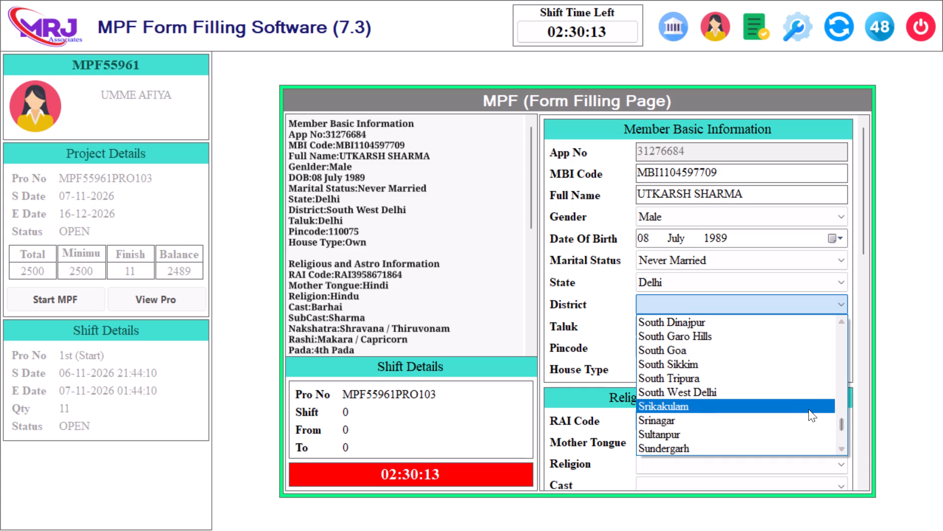
left_click(794, 392)
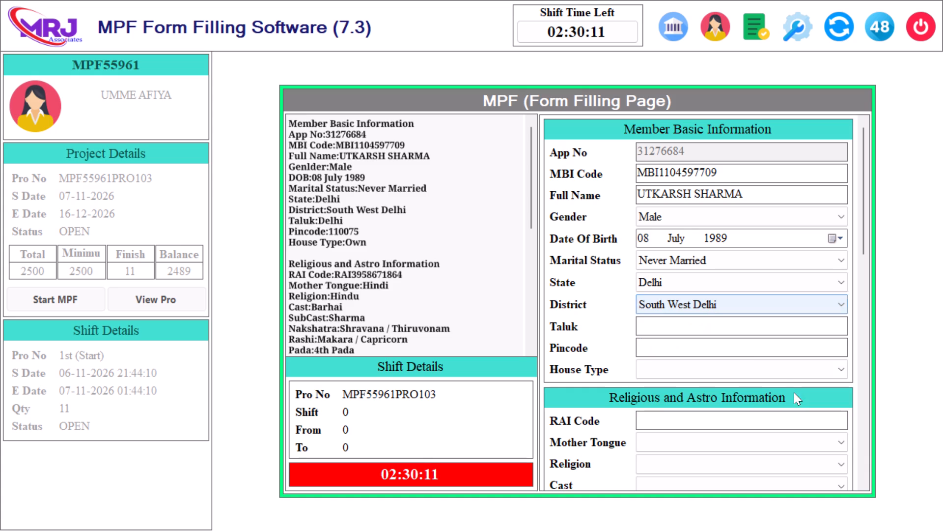
Enter Delhi as the taluk and 110075 as the pincode in the member basic information.
left_click(722, 334)
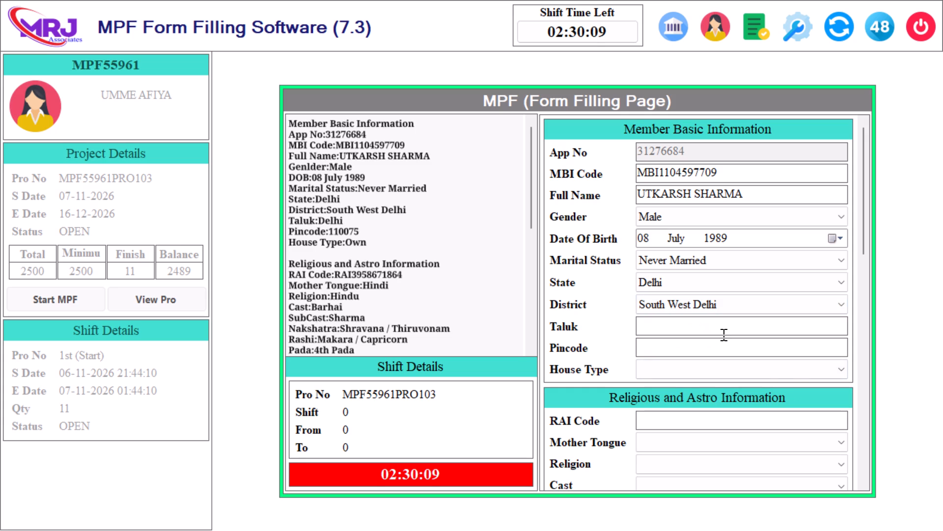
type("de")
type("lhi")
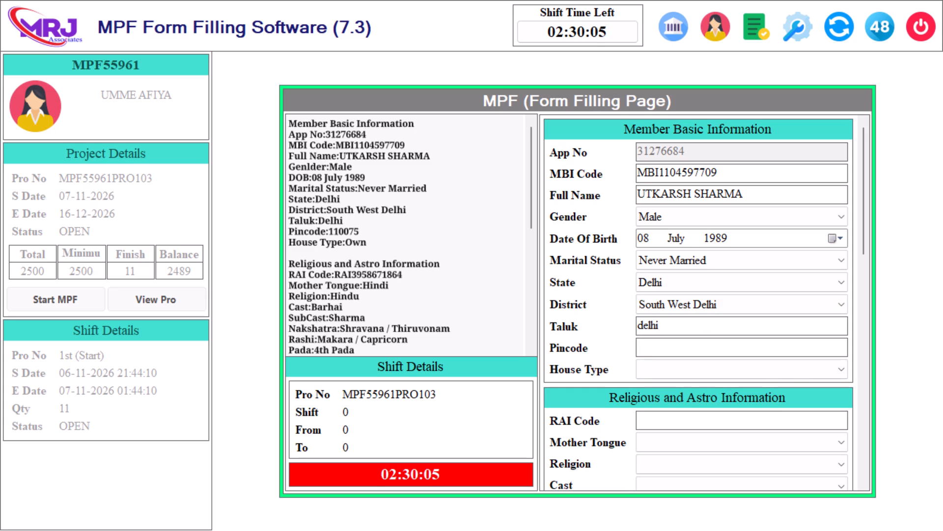
left_click(716, 352)
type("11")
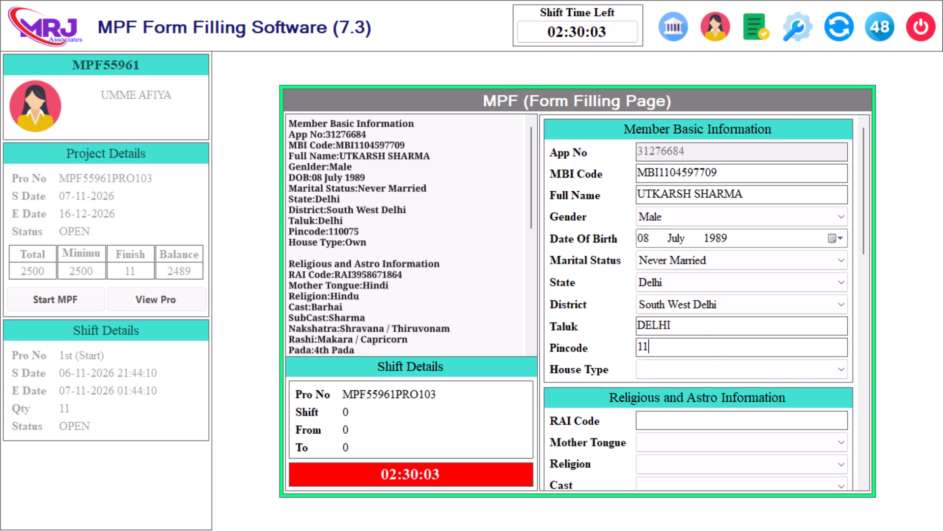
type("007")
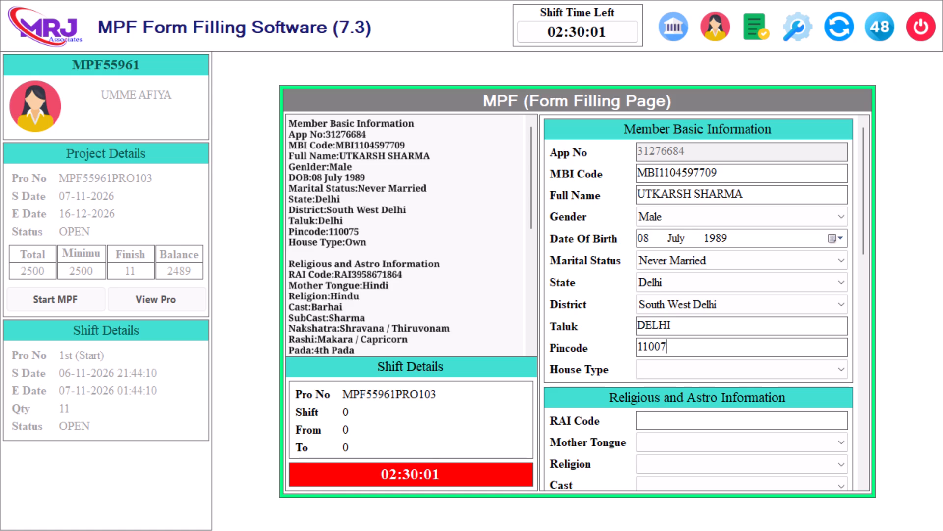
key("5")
Set the member's house type to Own.
left_click(706, 377)
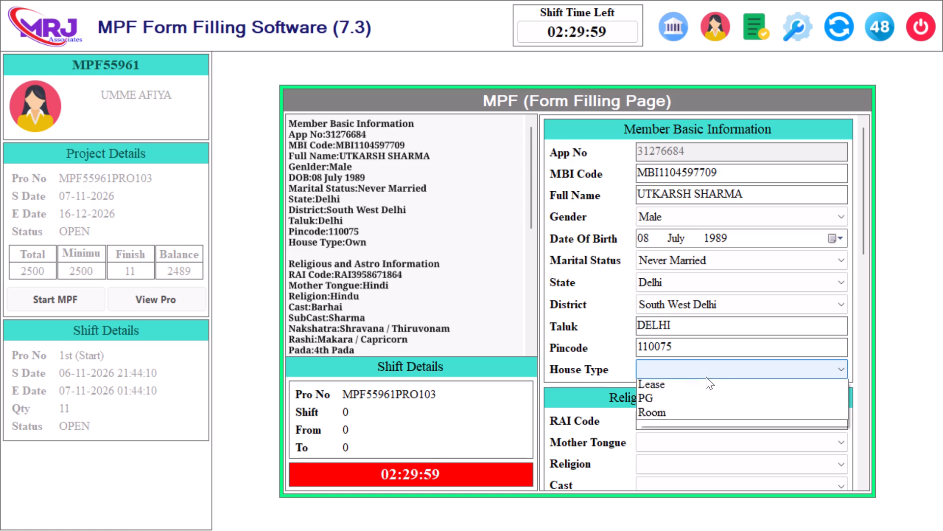
left_click(700, 384)
left_click(676, 408)
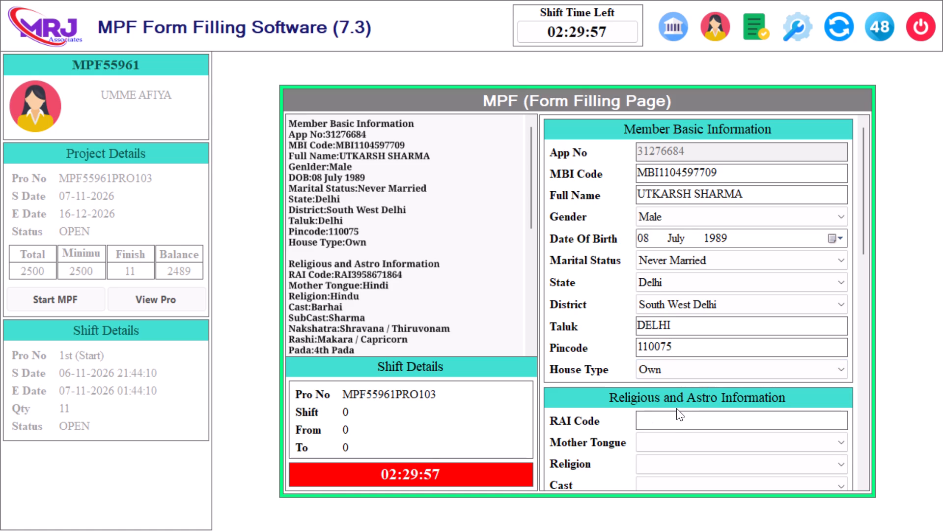
Enter the RAI code from the source record in the religious and astro information.
left_click(668, 426)
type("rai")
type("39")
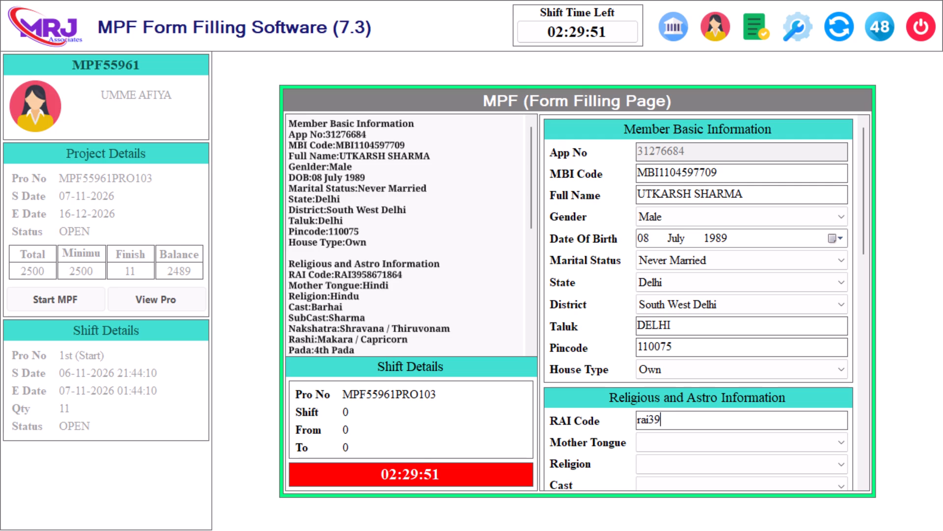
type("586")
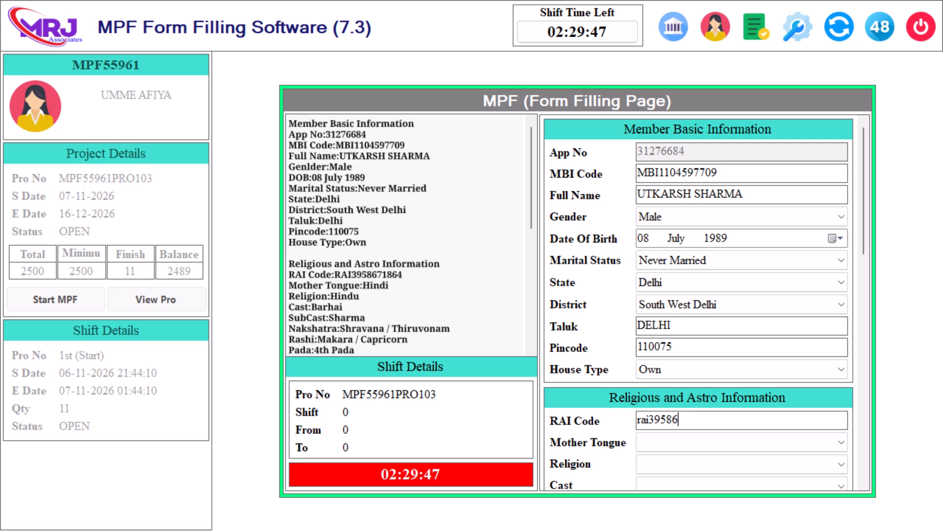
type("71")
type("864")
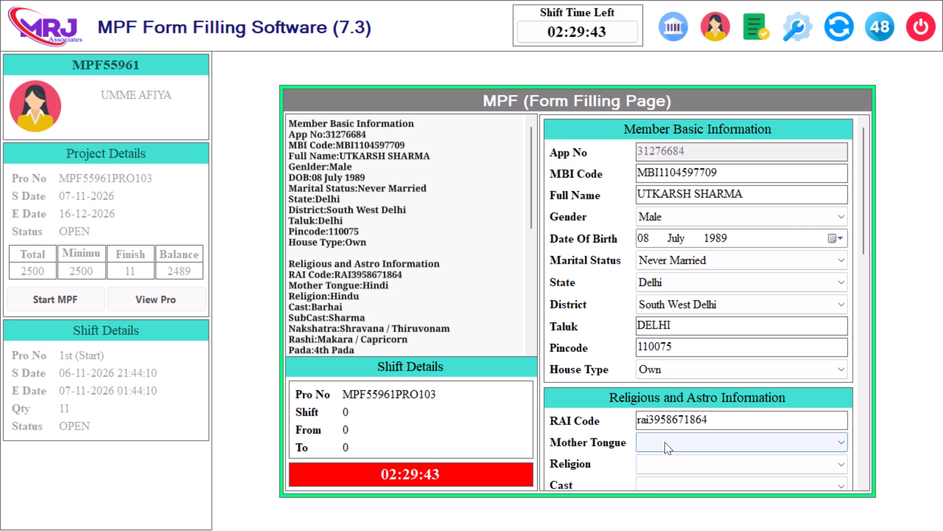
Set the mother tongue to Hindi and the religion to Hindu.
left_click(659, 446)
left_click(668, 325)
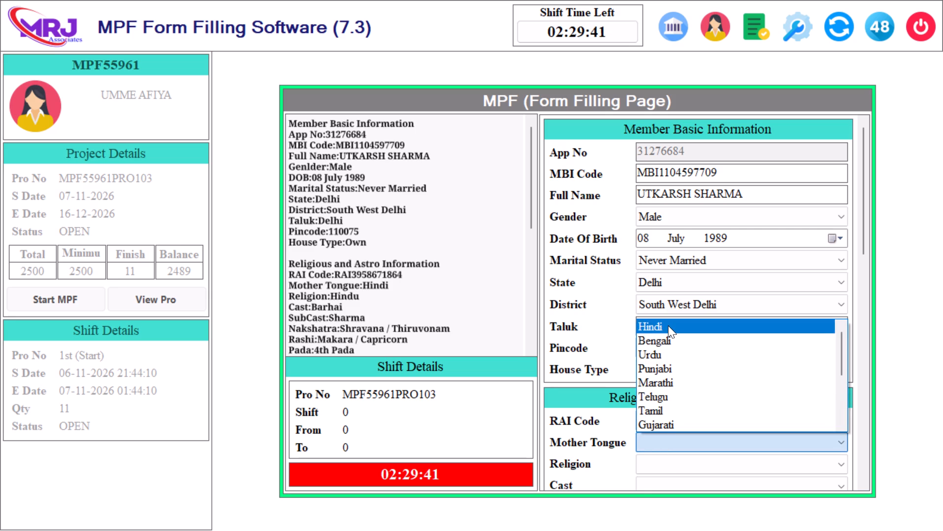
left_click(658, 467)
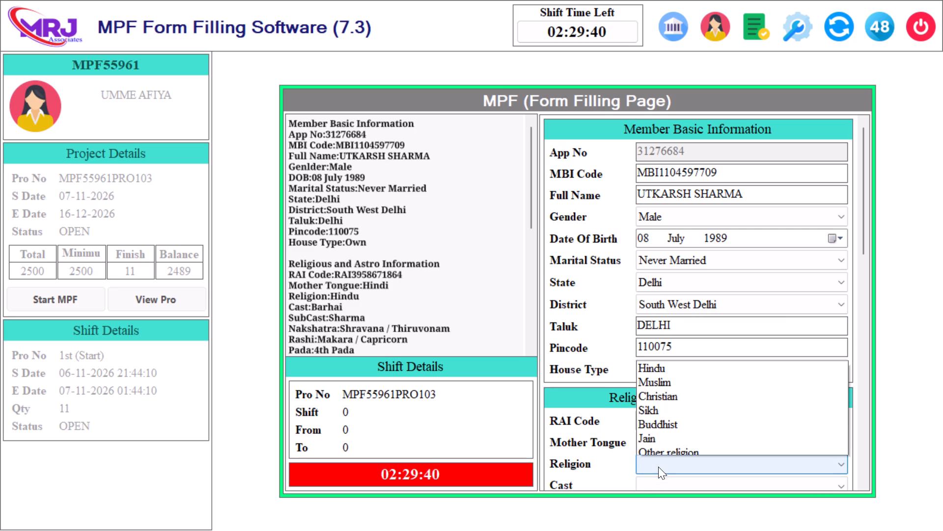
left_click(649, 366)
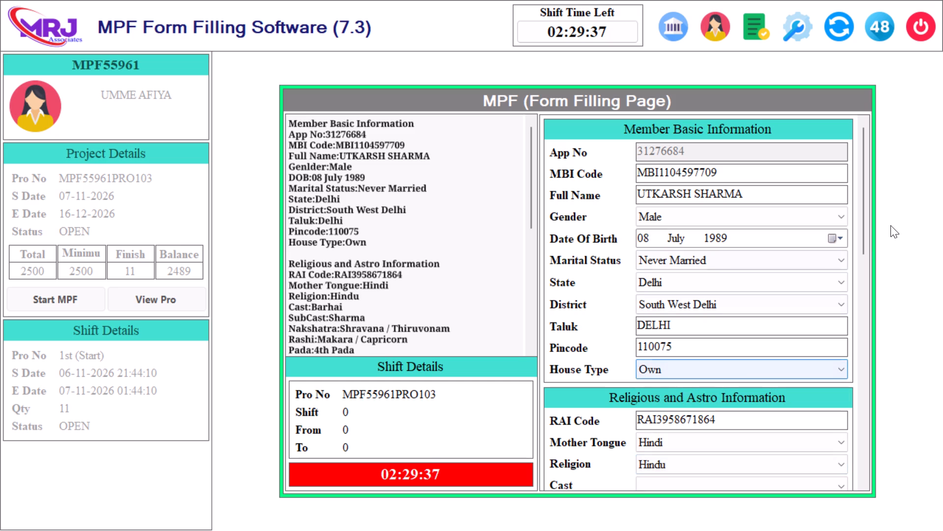
Set the member's cast to Barhai in the religious and astro information.
left_click(866, 232)
left_click_drag(866, 232, 886, 307)
left_click(651, 264)
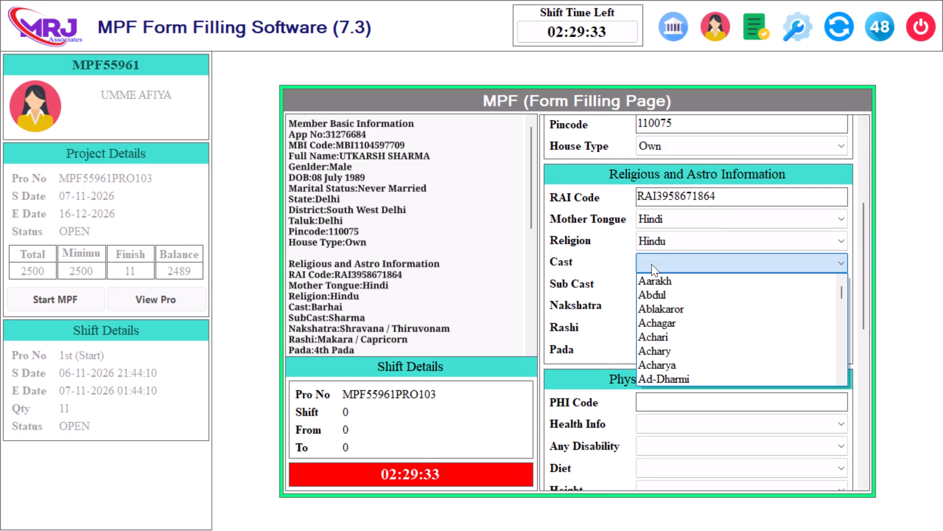
left_click(842, 354)
left_click(842, 354)
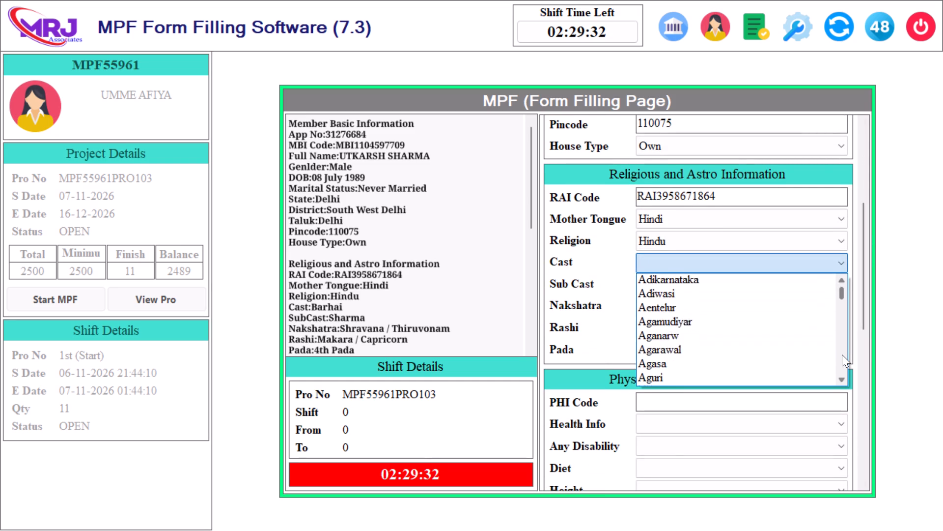
left_click(842, 354)
left_click(842, 354)
triple_click(842, 354)
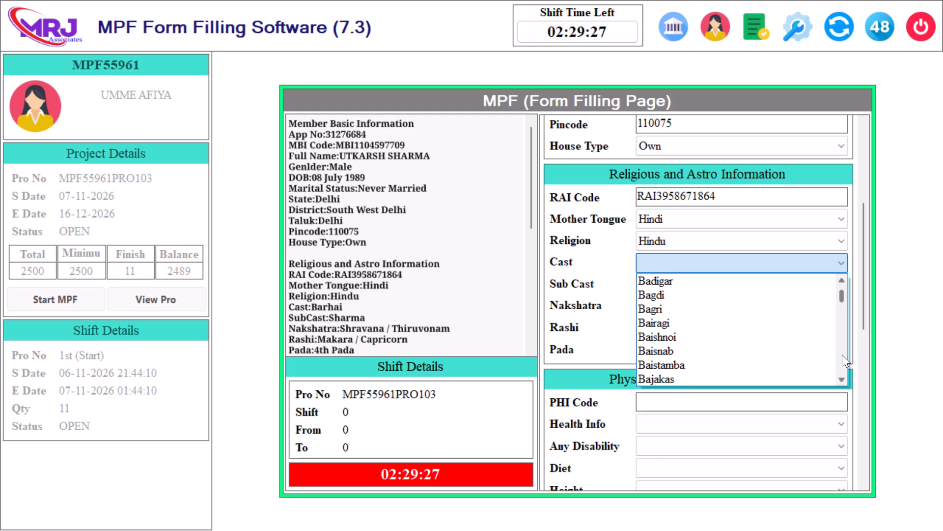
left_click(842, 311)
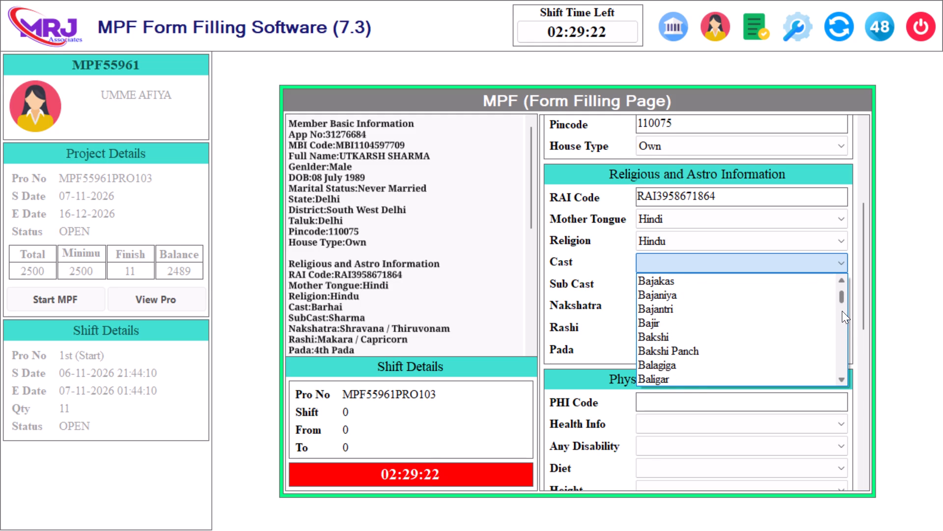
left_click(842, 311)
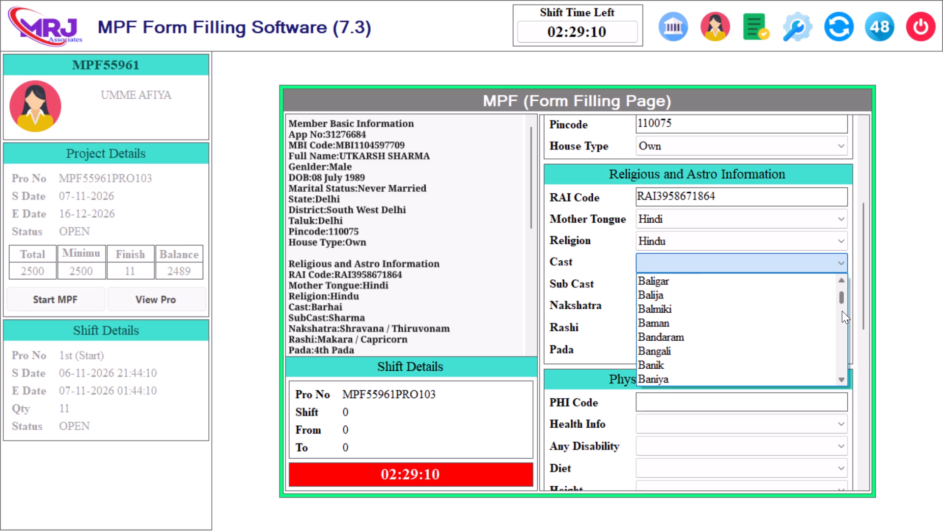
left_click(842, 286)
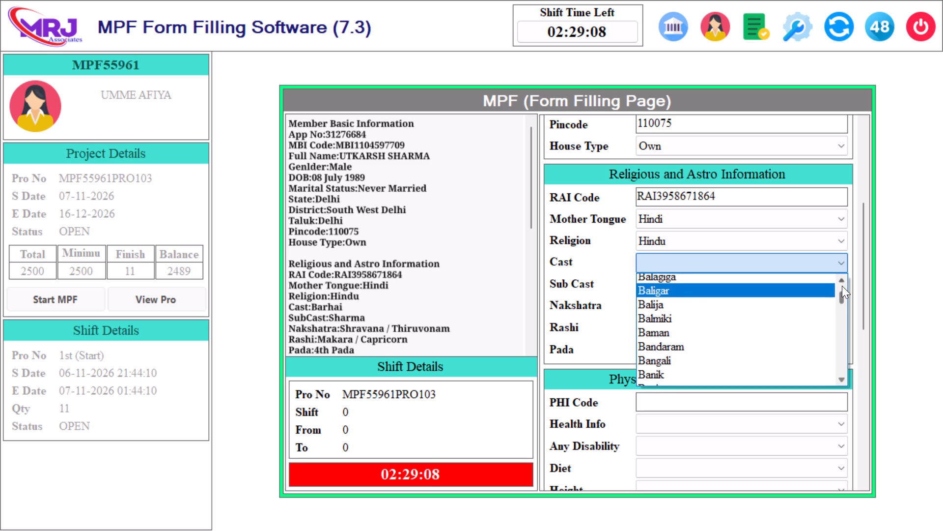
left_click(842, 286)
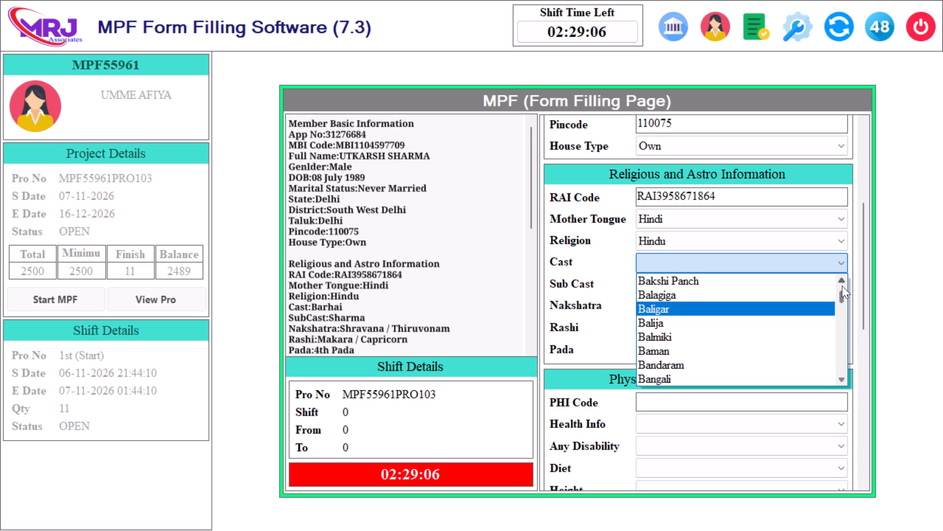
left_click(842, 338)
left_click(842, 338)
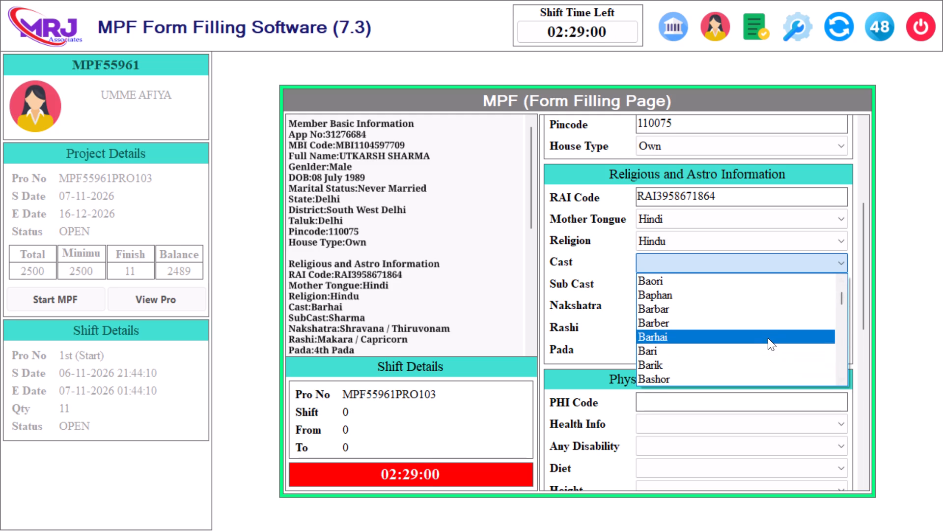
left_click(768, 338)
Set the member's sub cast to Sharma in the religious and astro information.
left_click(675, 278)
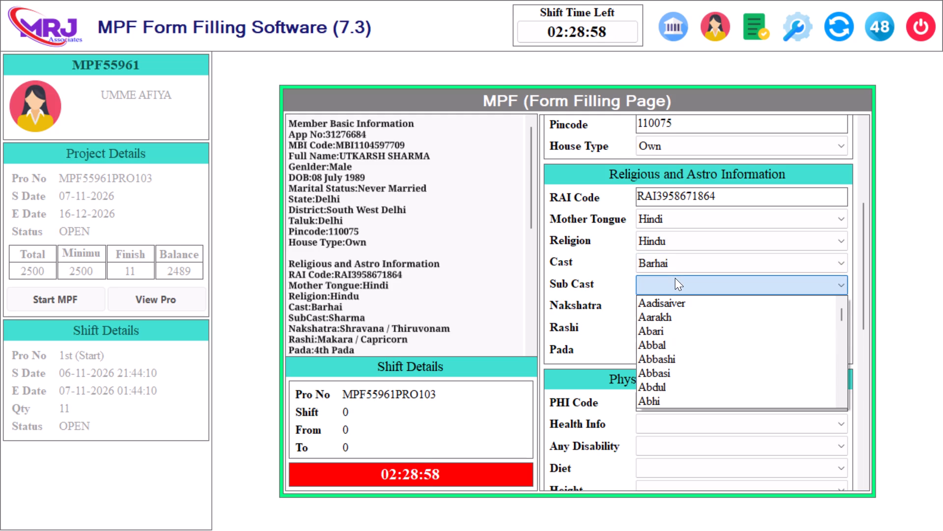
left_click(842, 365)
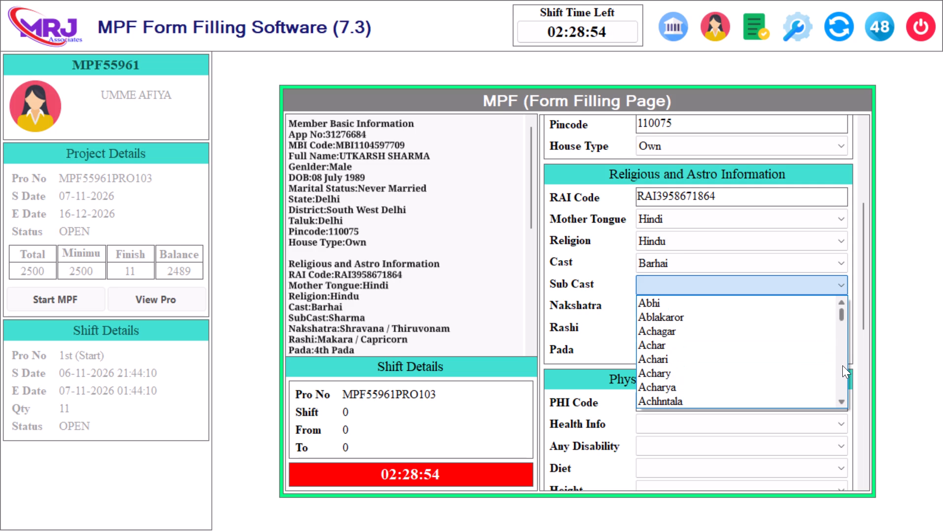
left_click(842, 365)
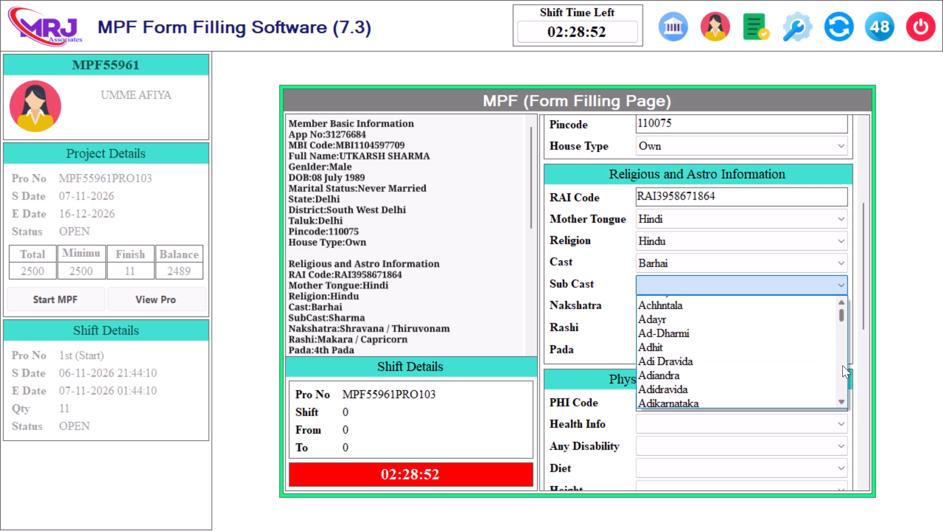
left_click(842, 365)
left_click(842, 315)
left_click_drag(842, 315, 849, 343)
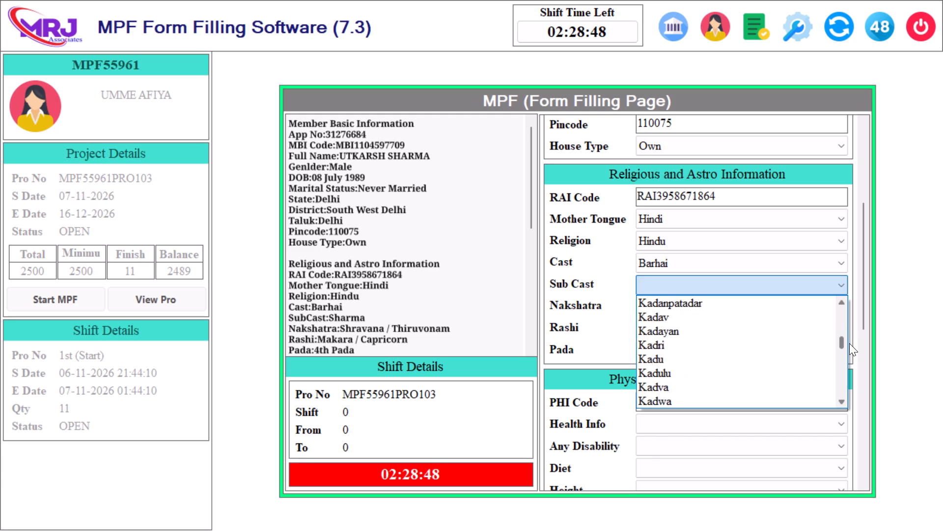
left_click_drag(849, 343, 853, 358)
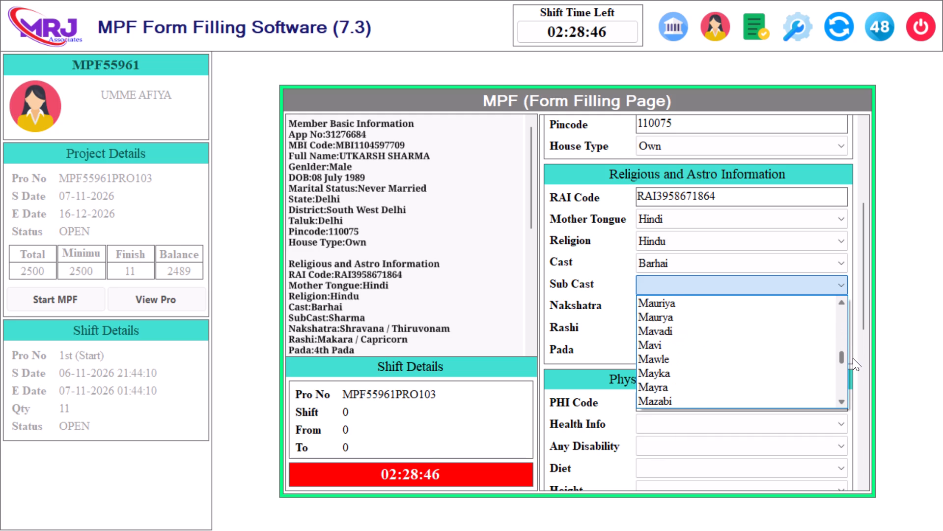
left_click_drag(853, 358, 851, 374)
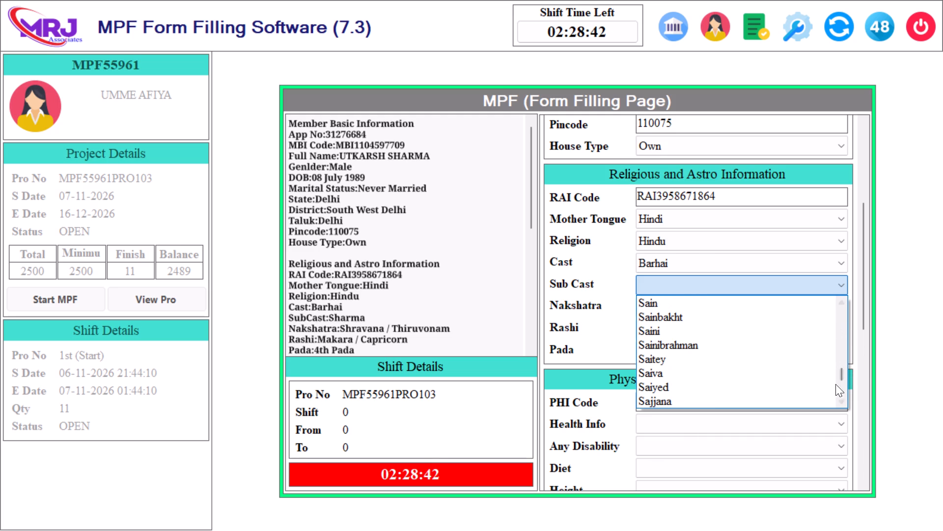
left_click(839, 388)
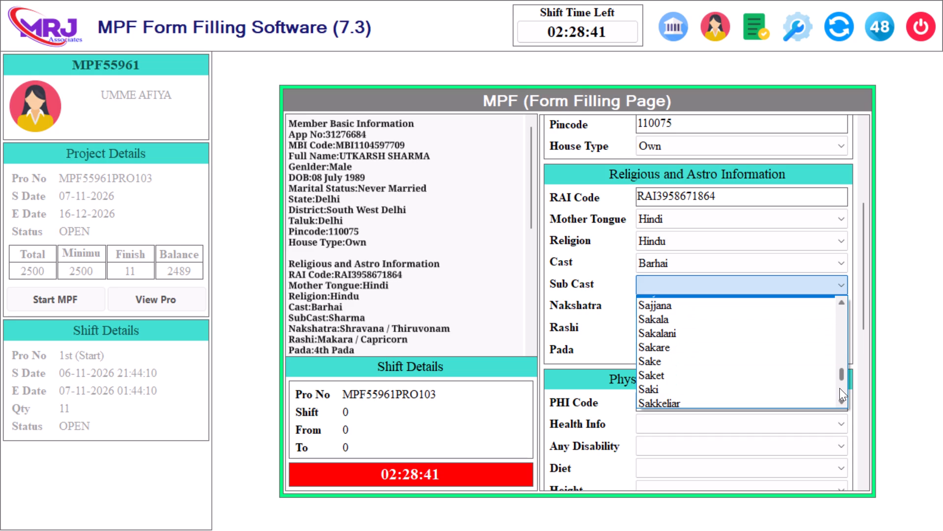
left_click(839, 388)
left_click(839, 388)
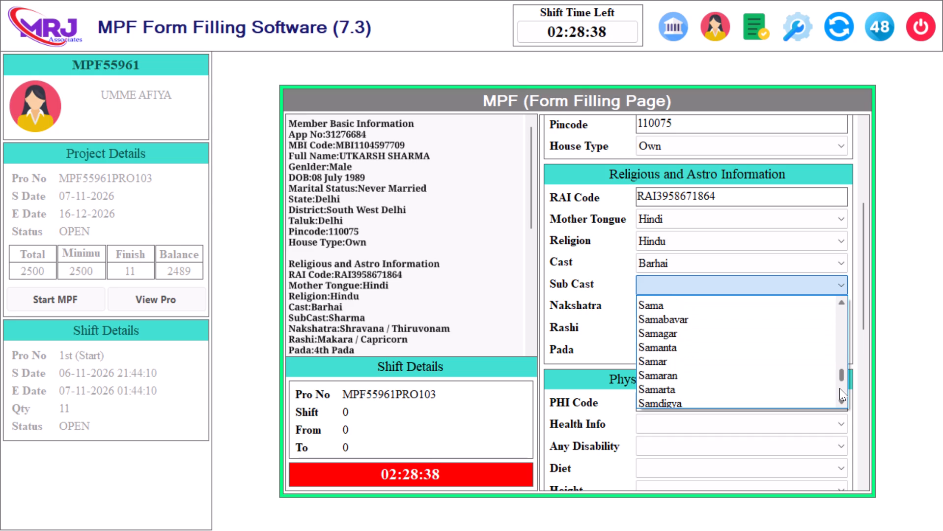
left_click(839, 388)
left_click(839, 388)
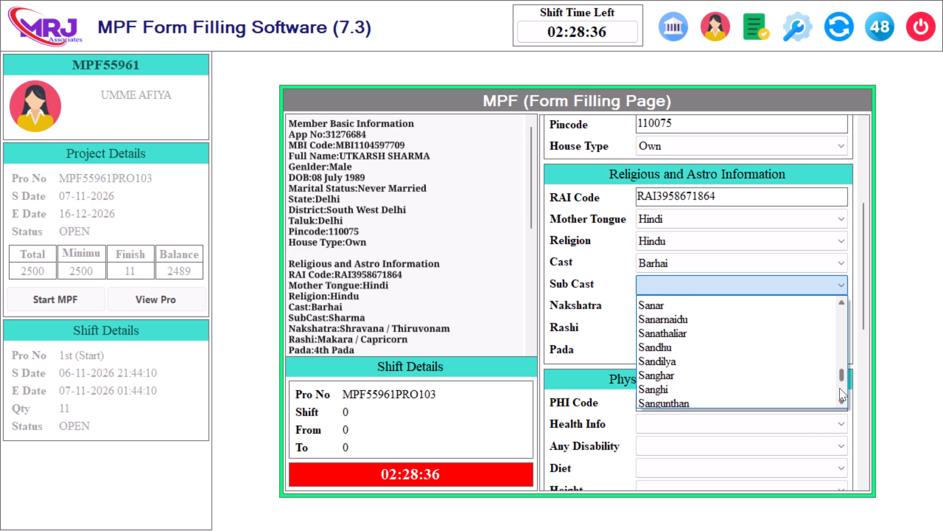
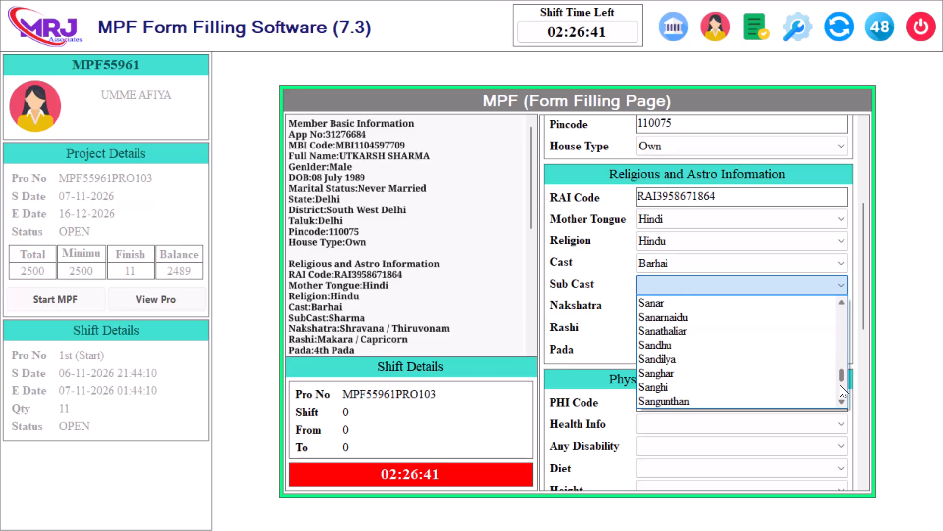
Set the member's sub cast to Sharma in the religious and astro information.
left_click(840, 385)
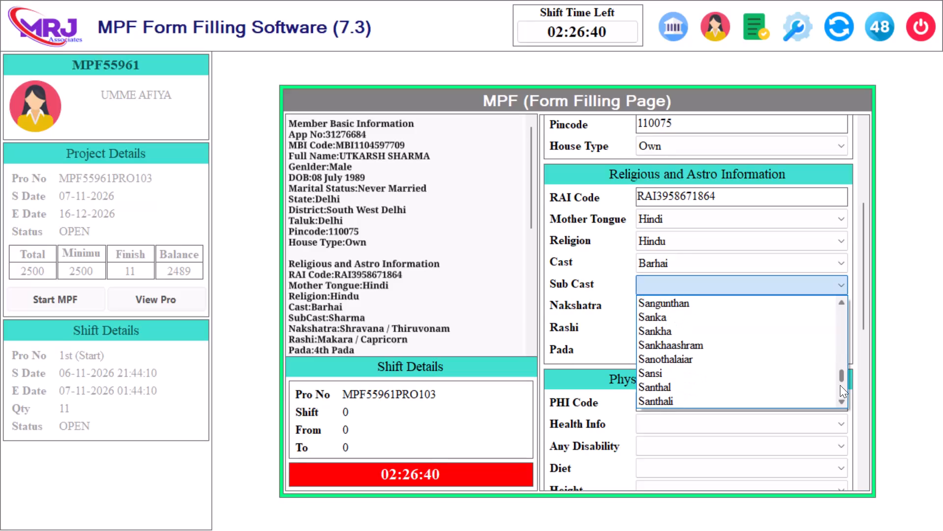
left_click(840, 385)
left_click(840, 385)
left_click(840, 385)
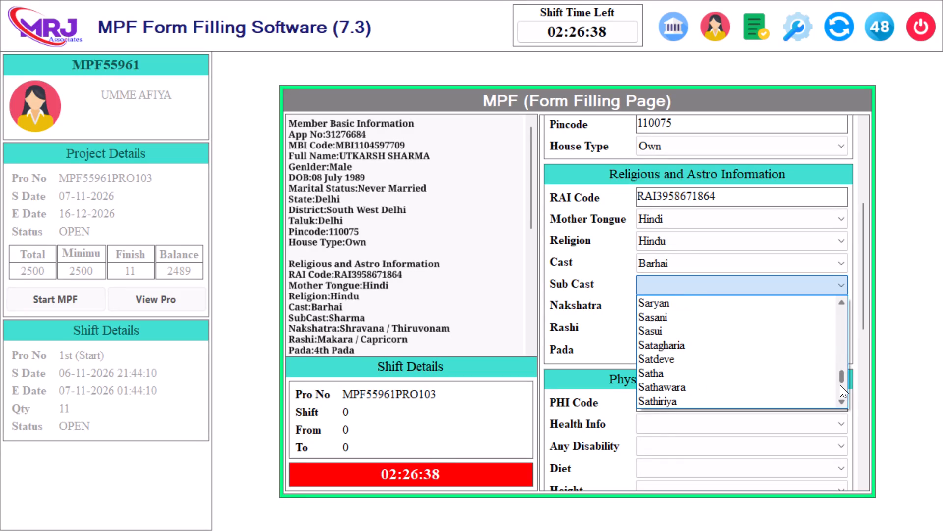
left_click(840, 385)
left_click(840, 385)
left_click(840, 385)
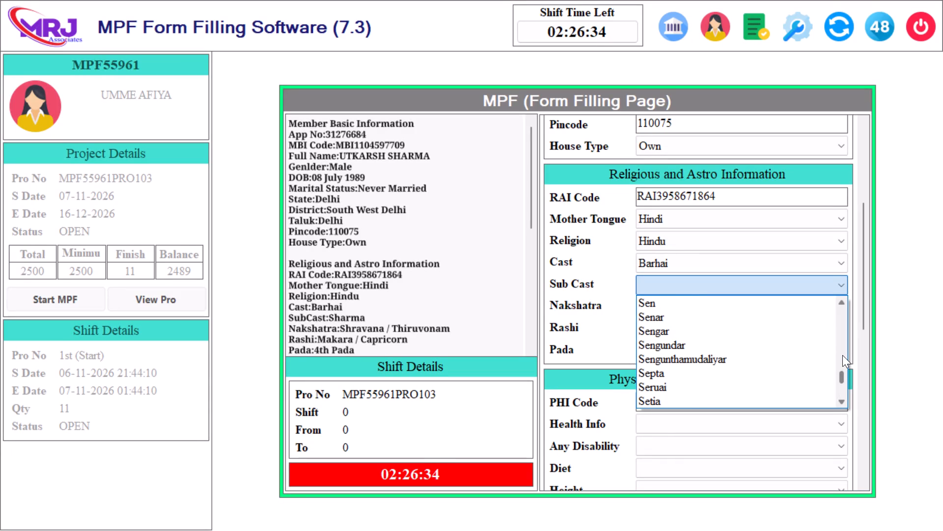
left_click(843, 385)
left_click(843, 385)
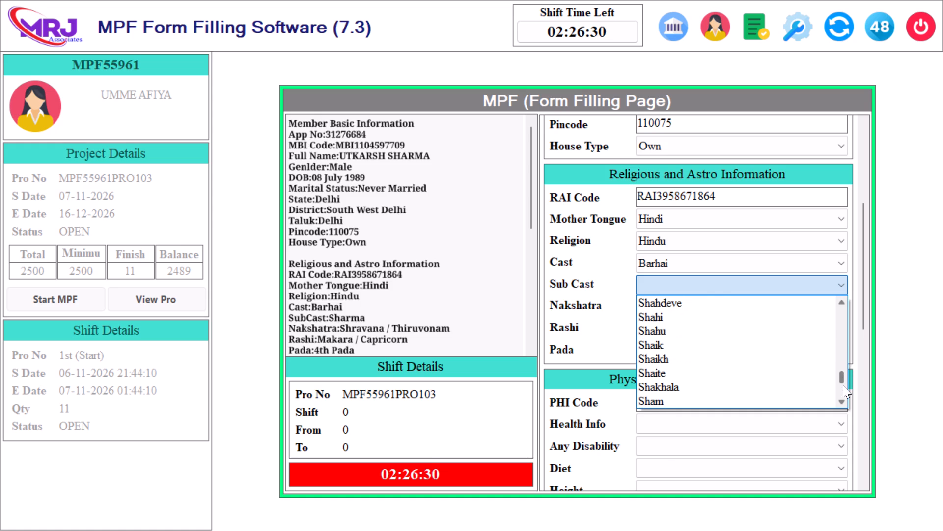
left_click(843, 389)
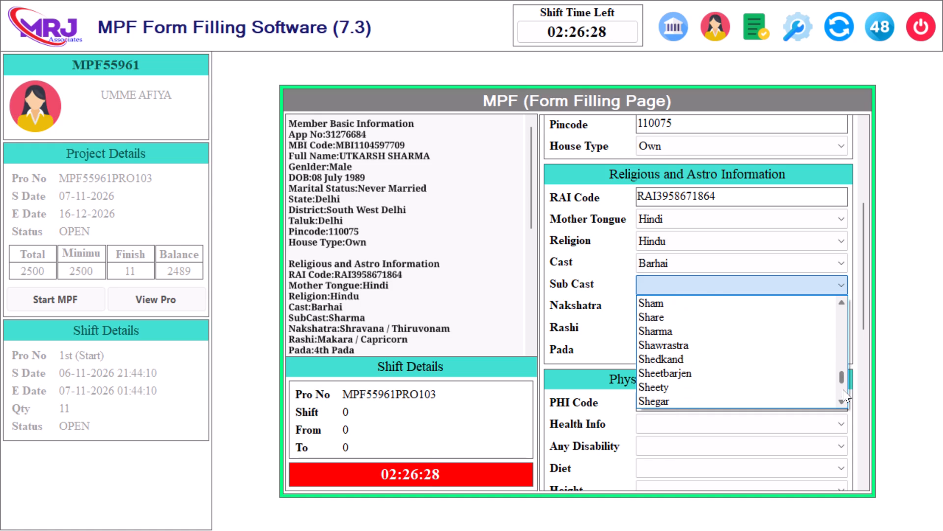
left_click(778, 329)
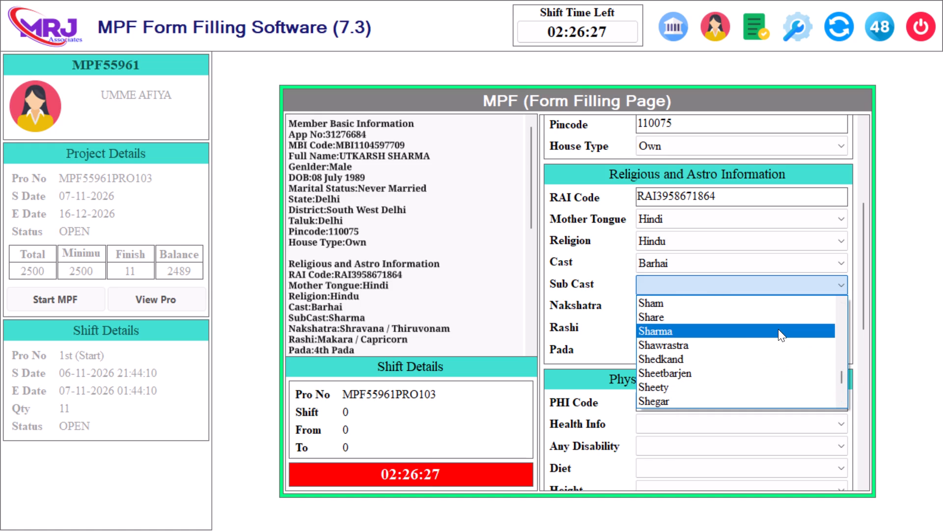
Set the member's nakshatra to Shravana / Thiruvonam in the religious and astro information.
left_click(729, 307)
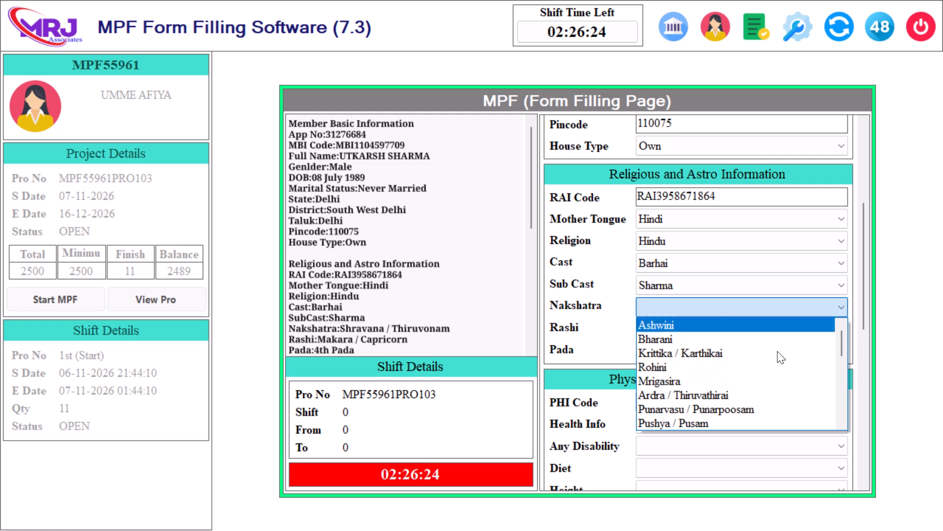
left_click(843, 398)
left_click(843, 398)
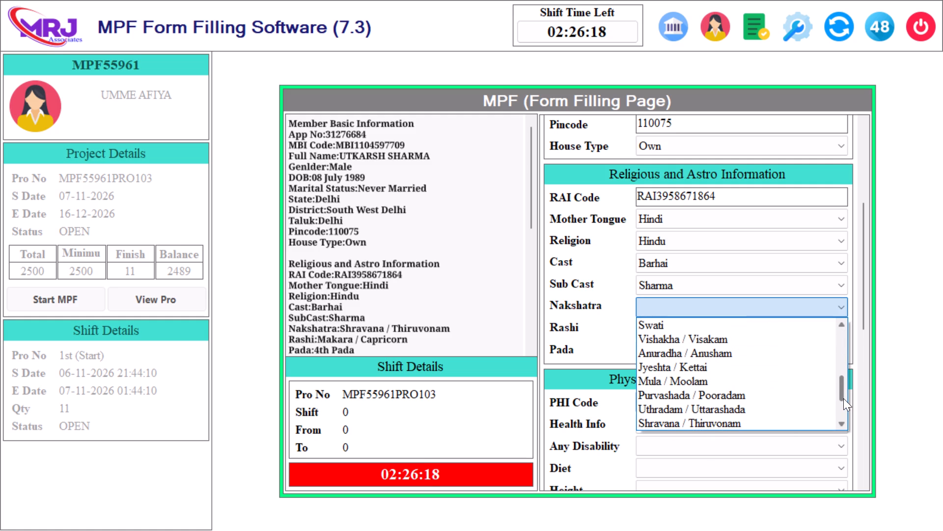
left_click(789, 426)
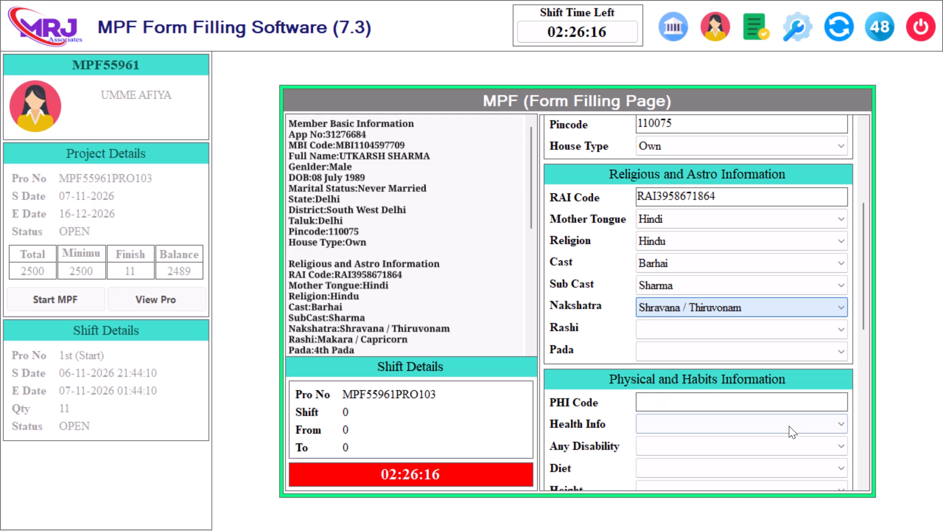
Set the rashi to Makara / Capricorn and the pada to 4th Pada in the religious and astro information.
left_click(756, 323)
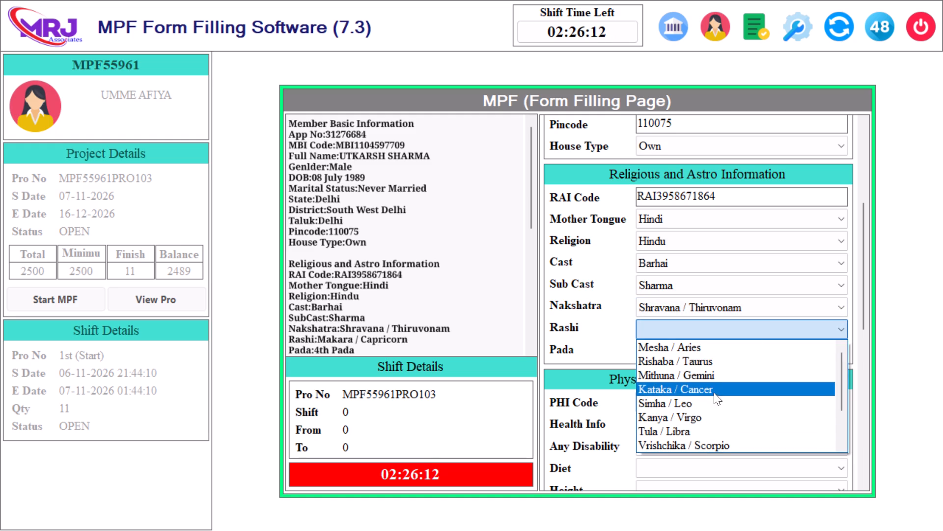
left_click(842, 430)
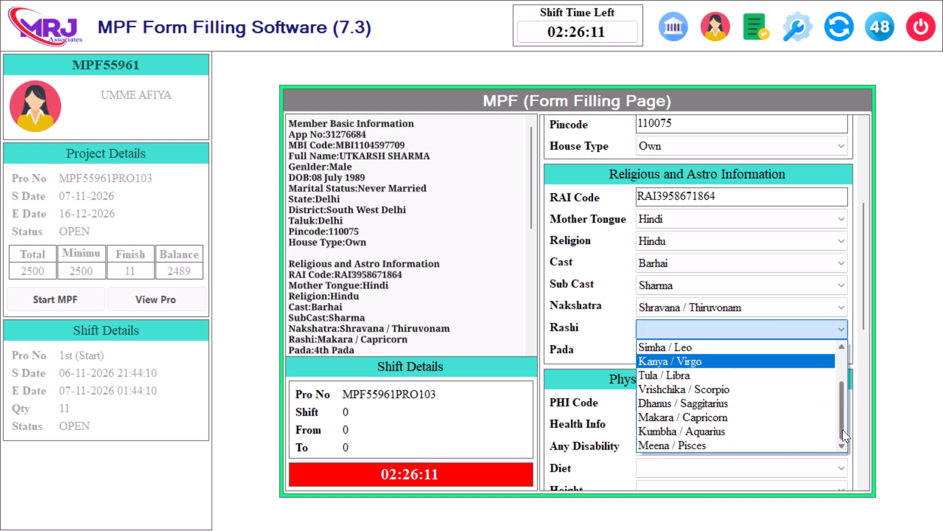
left_click(750, 413)
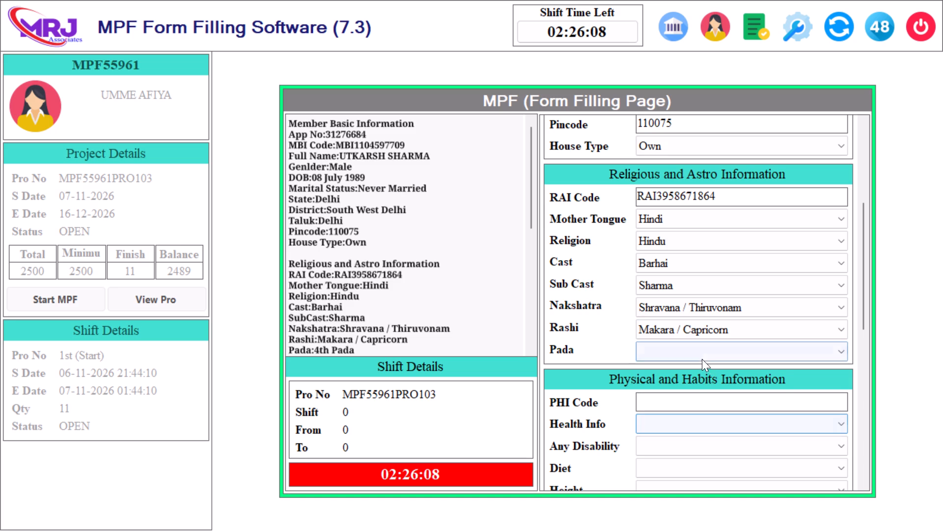
left_click(700, 350)
left_click(666, 406)
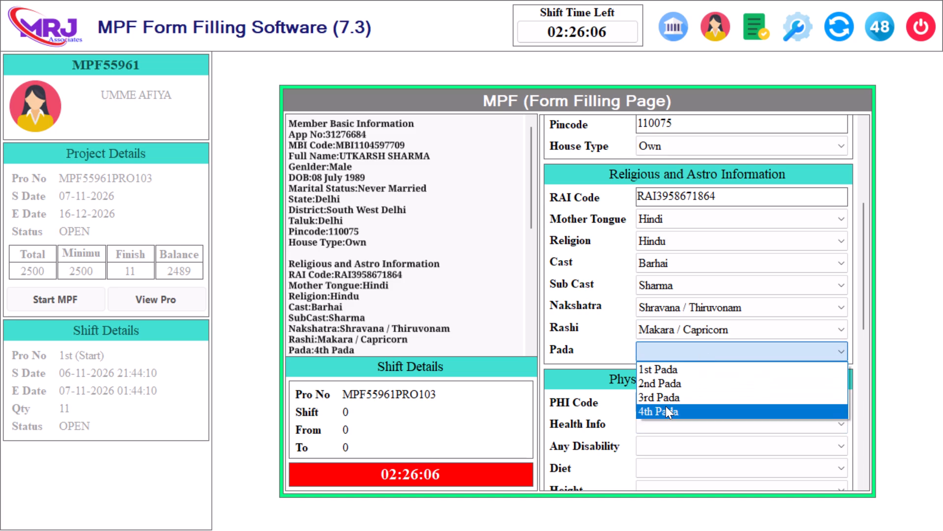
Enter the PHI code from the source record in the physical and habits information.
left_click(534, 222)
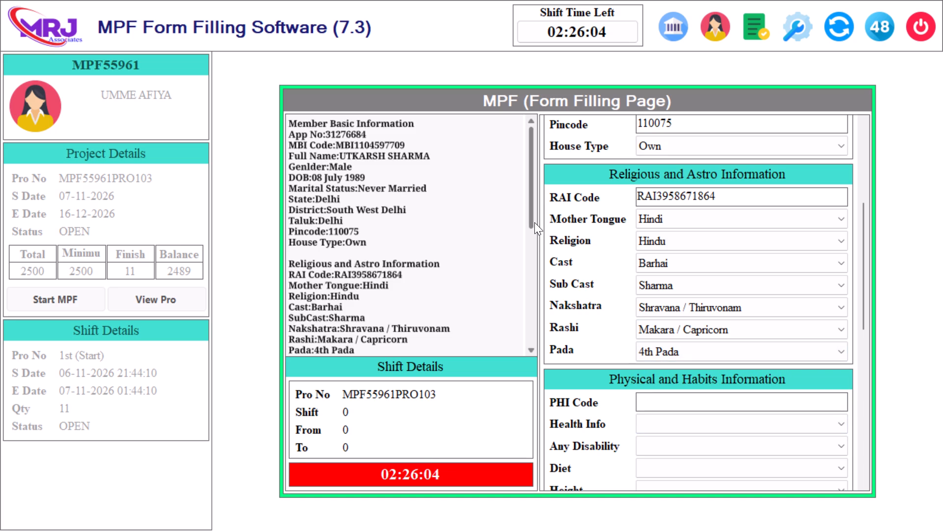
left_click_drag(534, 222, 533, 307)
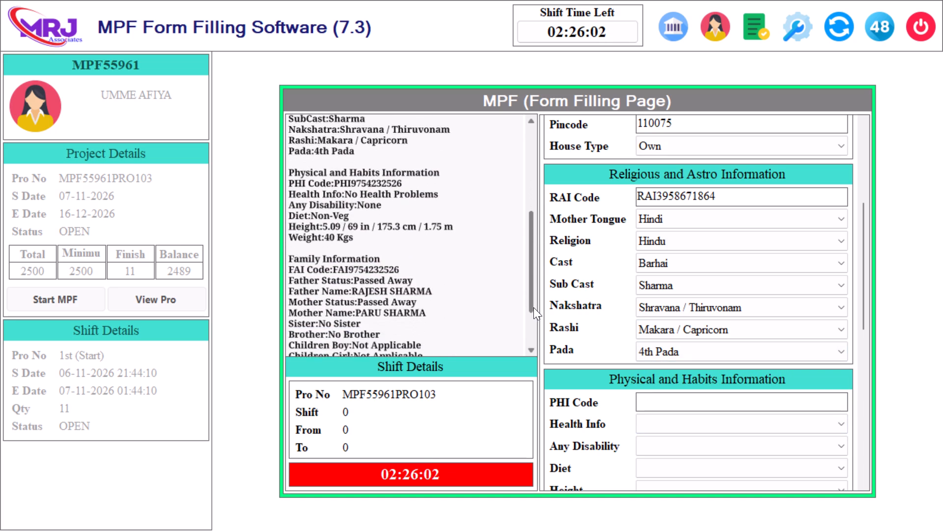
left_click_drag(533, 307, 529, 325)
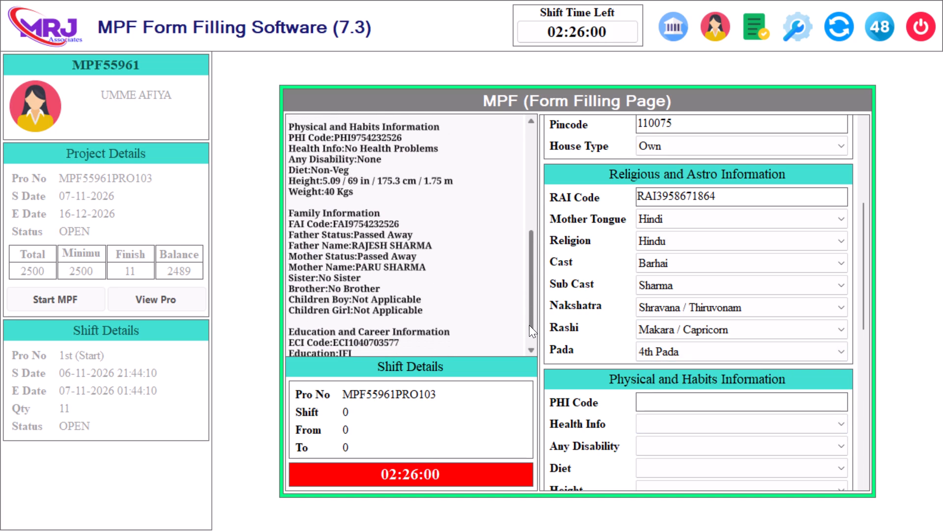
left_click_drag(529, 325, 529, 324)
left_click(713, 402)
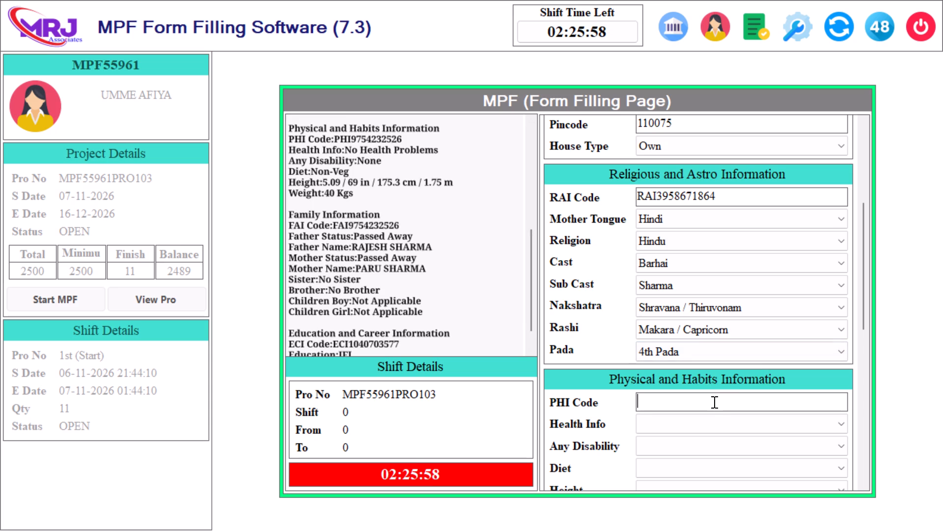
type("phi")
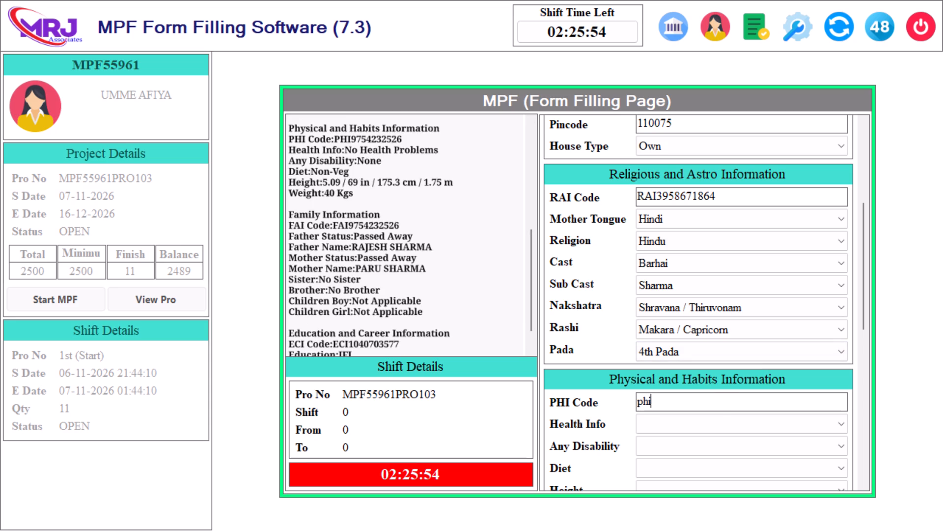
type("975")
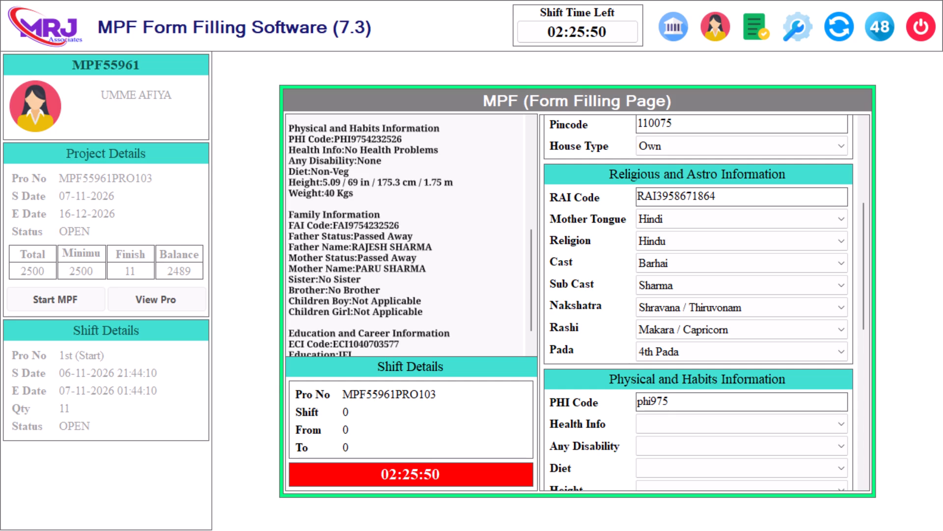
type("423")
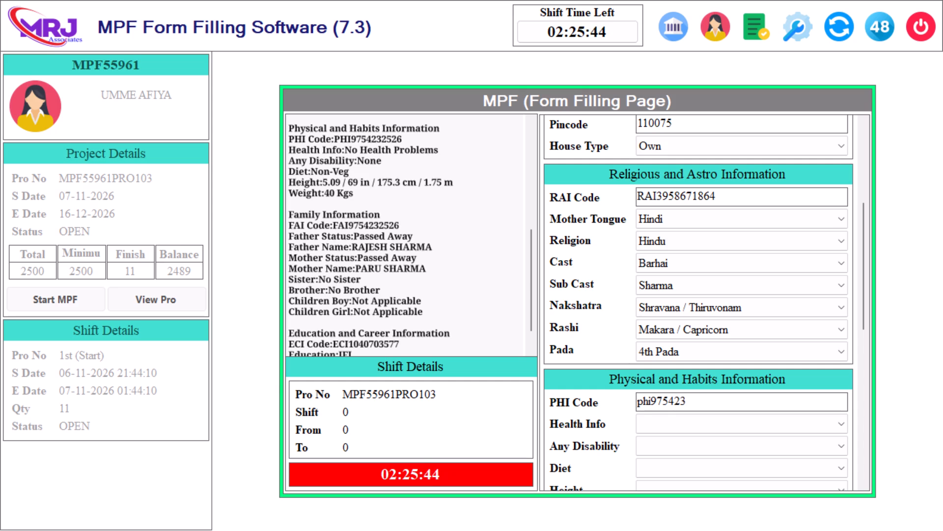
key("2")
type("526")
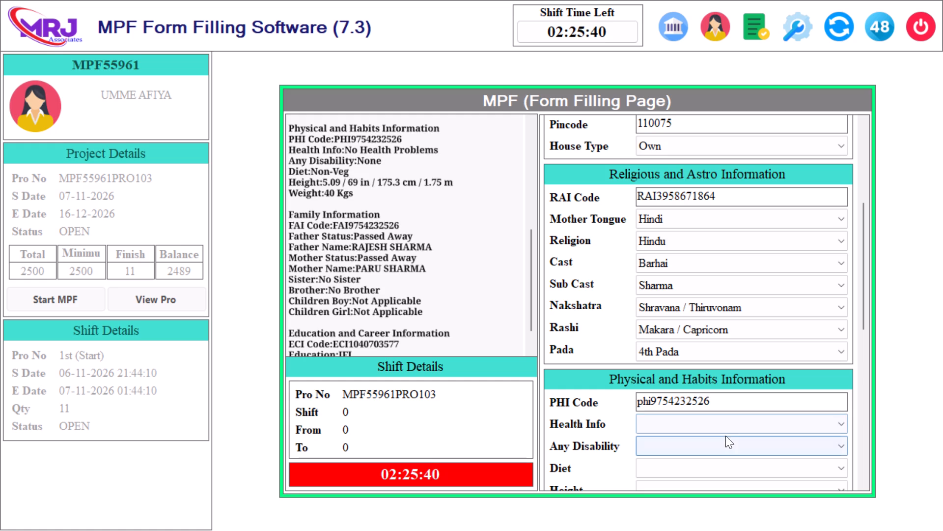
Set the health info to No Health Problems and any disability to None in the physical and habits information.
left_click(722, 432)
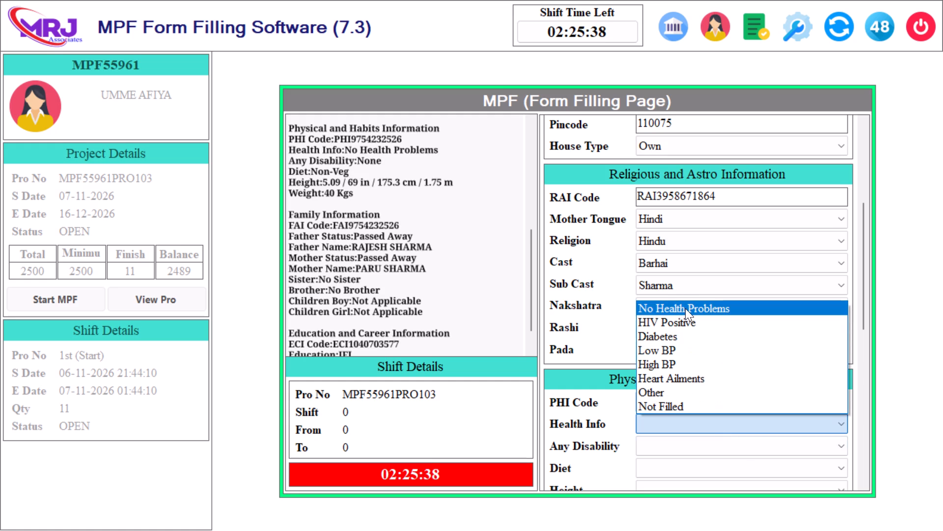
left_click(685, 308)
left_click(652, 448)
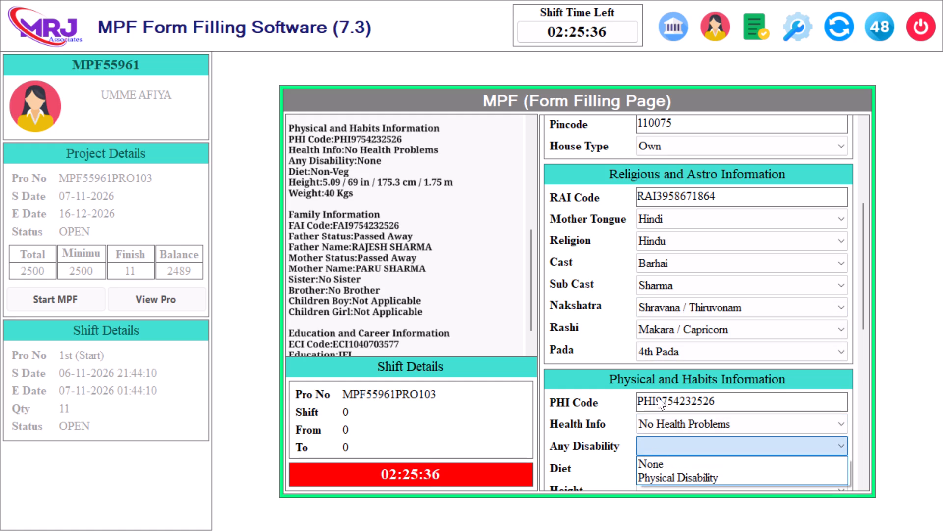
left_click(661, 463)
Set the member's diet to Non-Veg in the physical and habits information.
left_click(661, 463)
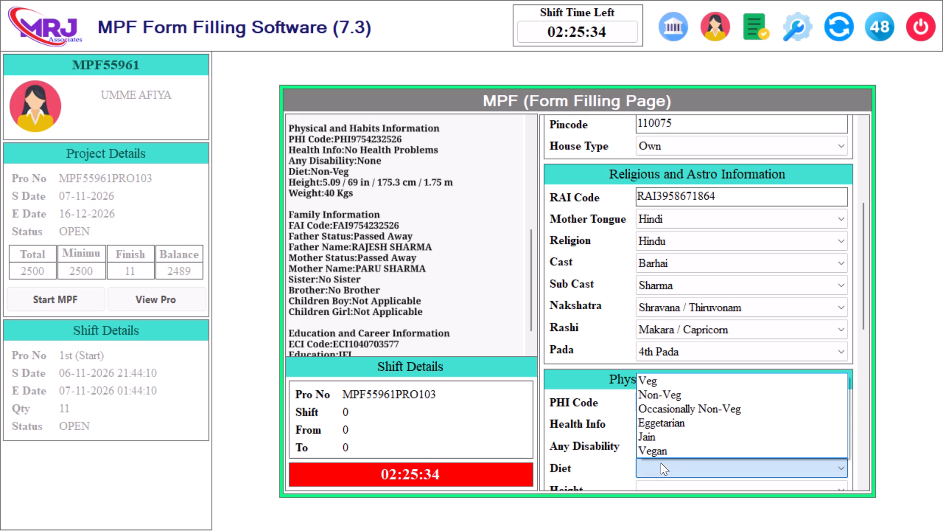
left_click(654, 394)
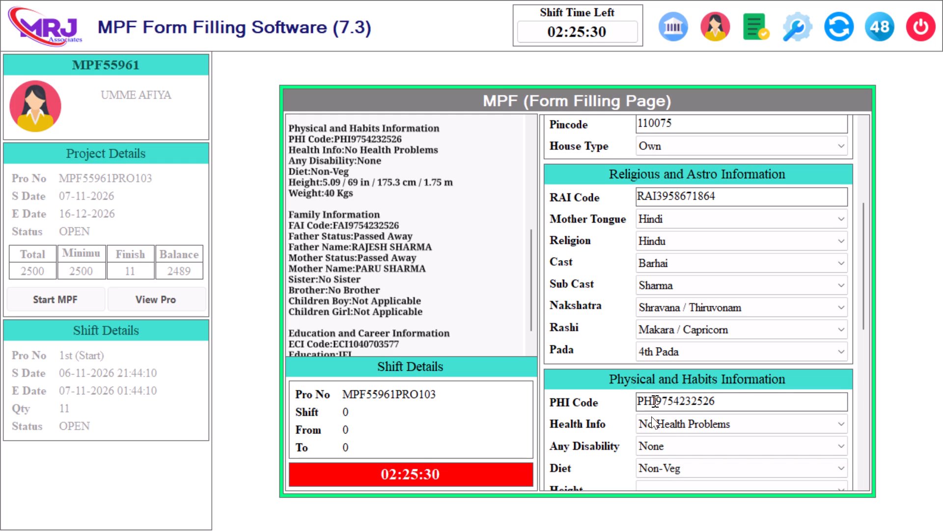
Set the member's height to 5.09 / 69 in / 175.3 cm / 1.75 m in the physical and habits information.
left_click(864, 317)
left_click_drag(864, 317, 873, 354)
left_click(725, 387)
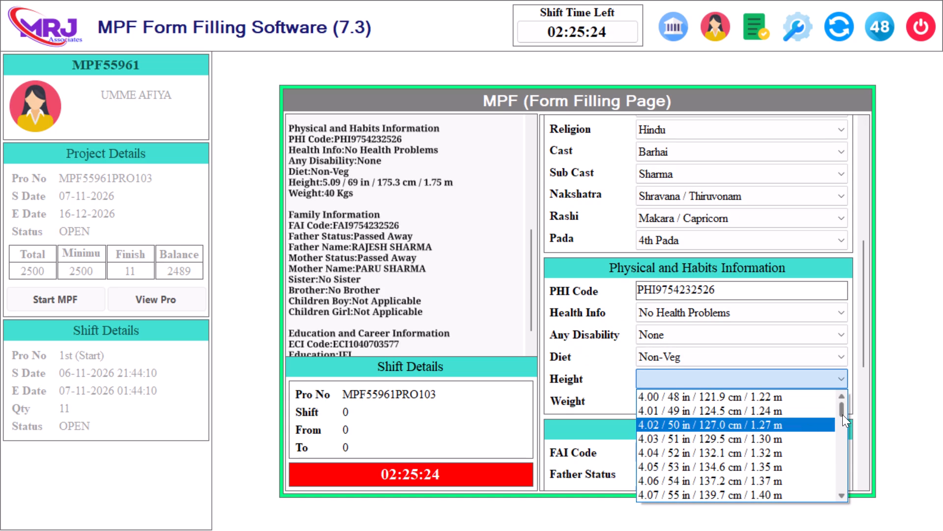
left_click(842, 414)
left_click_drag(842, 414, 848, 420)
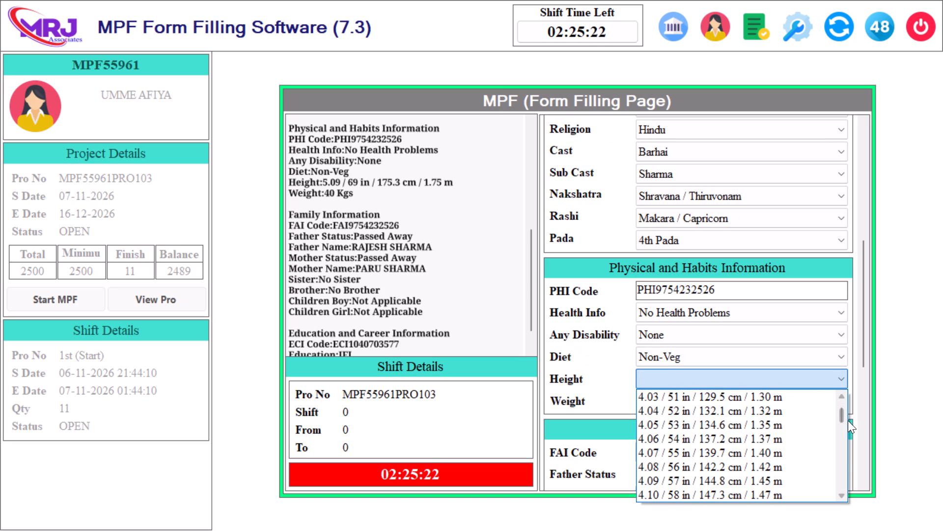
left_click(845, 457)
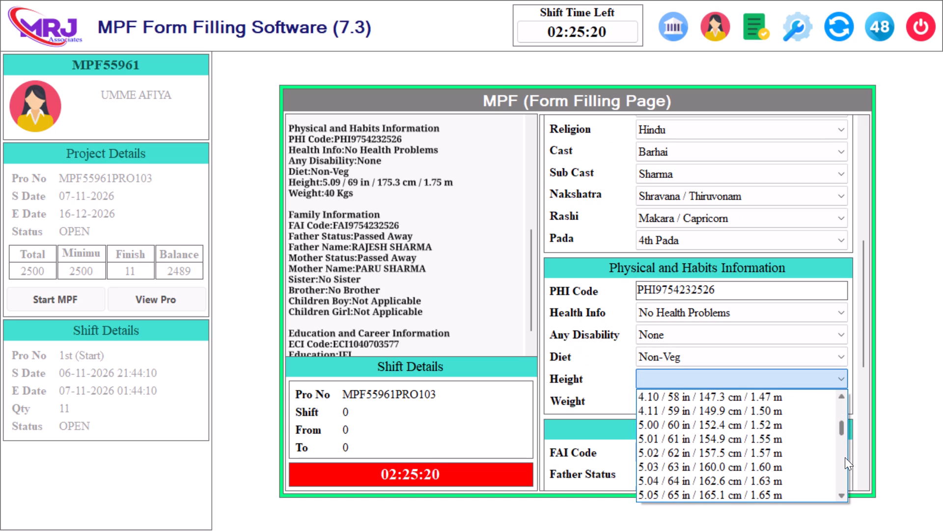
left_click(842, 471)
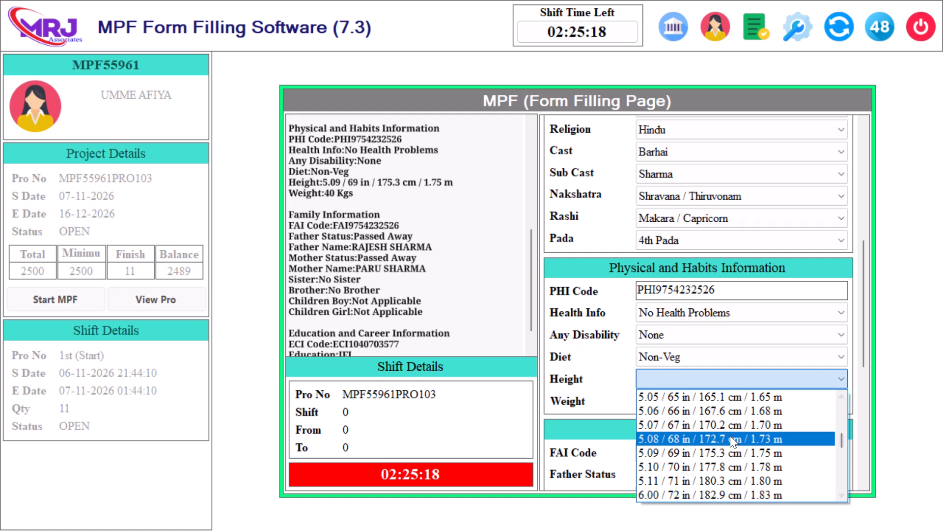
left_click(727, 450)
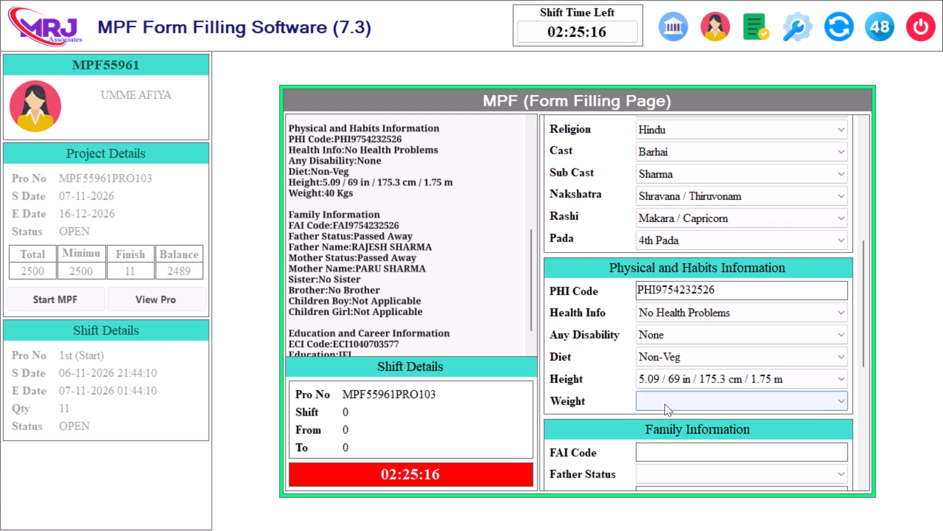
Set the member's weight to 40 Kgs in the physical and habits information.
left_click(663, 402)
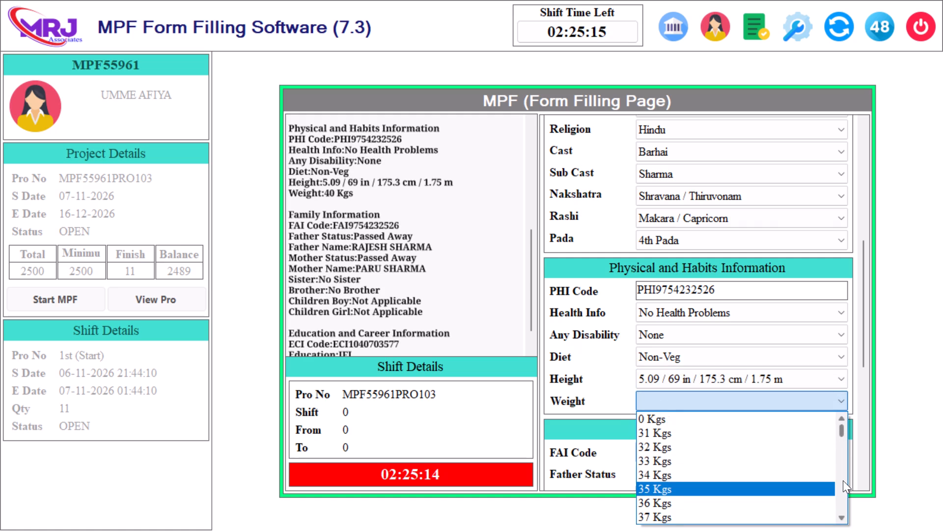
left_click(843, 480)
left_click(757, 463)
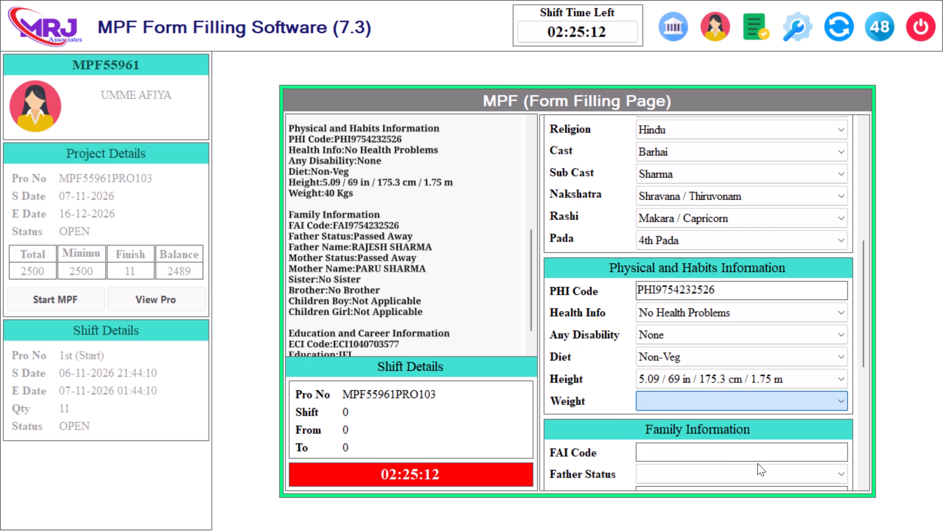
Enter the FAI code from the source record in the family information.
left_click(715, 454)
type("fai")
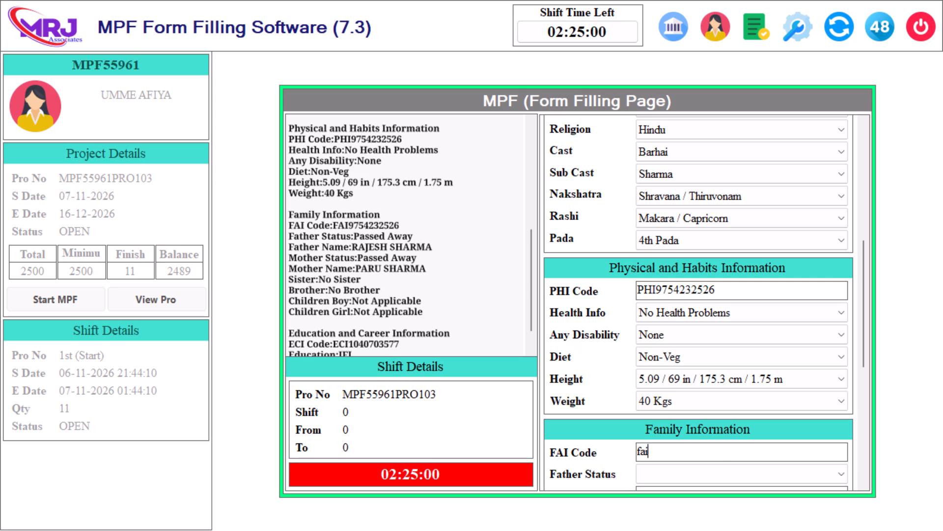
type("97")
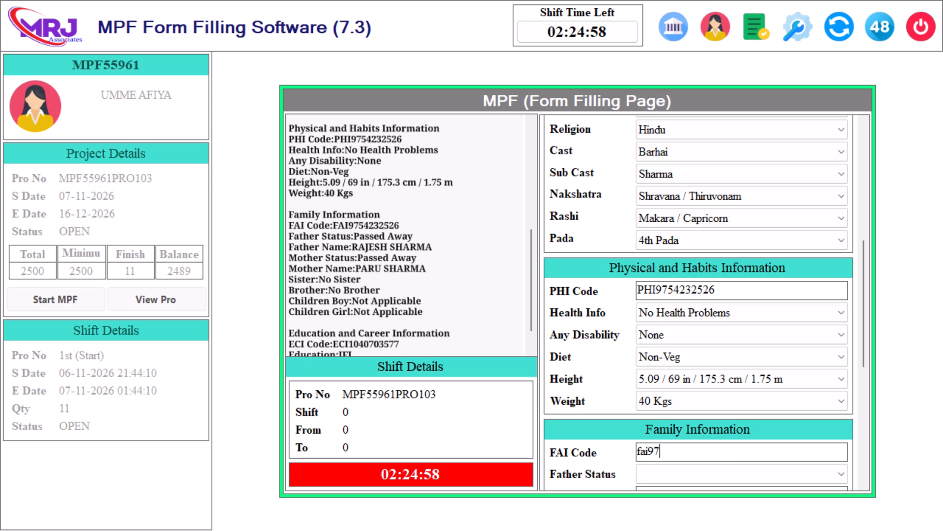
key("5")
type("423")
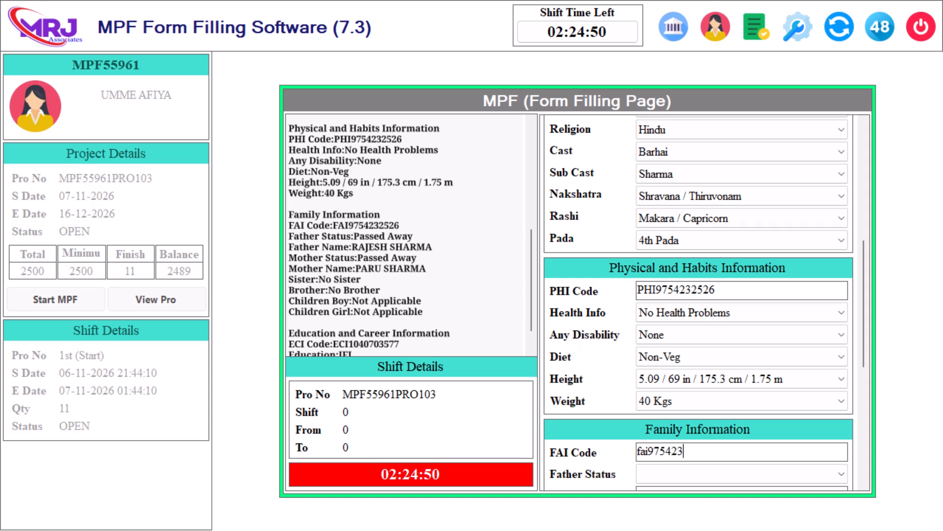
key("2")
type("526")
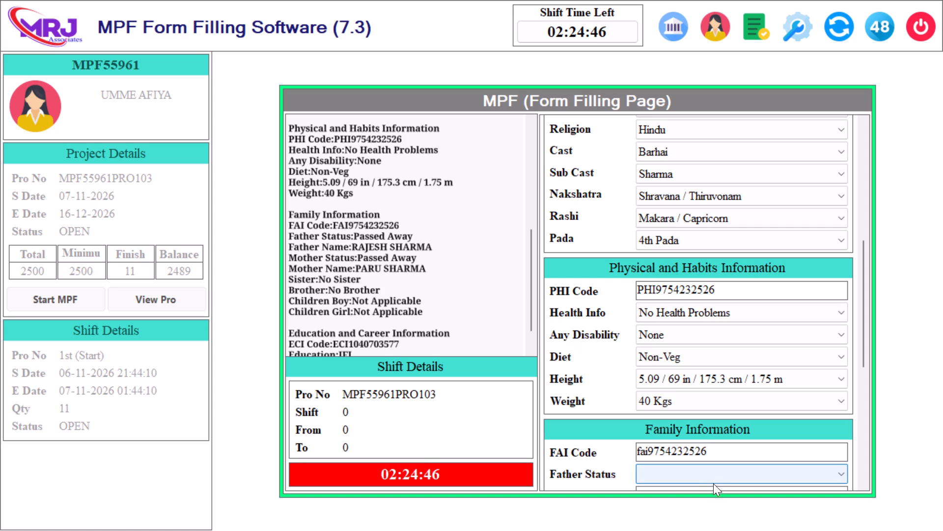
Set the father's status to Passed Away and enter the father's name from the source record in the family information.
left_click(706, 472)
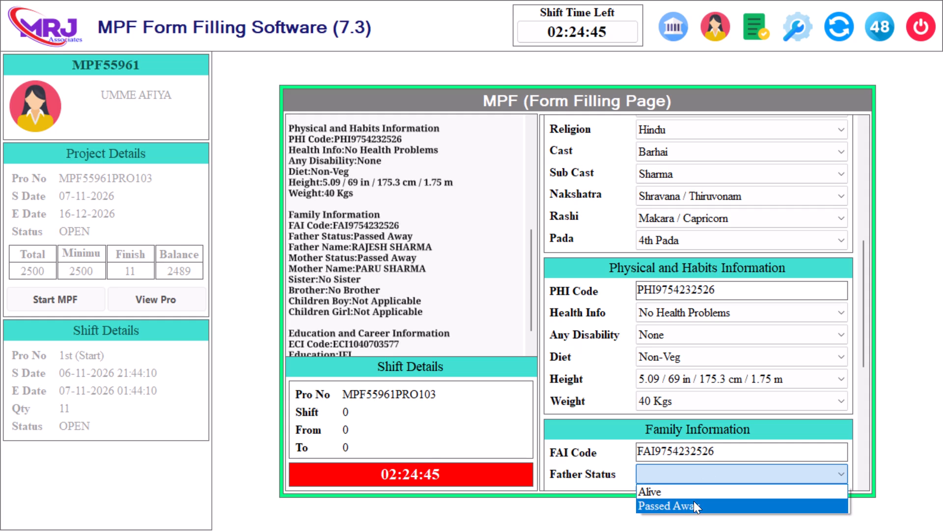
left_click(693, 502)
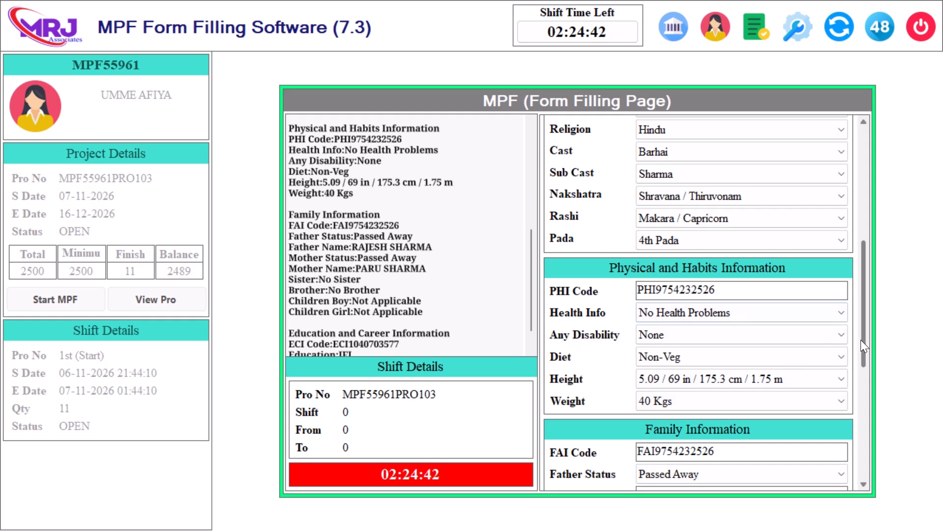
left_click(860, 340)
left_click_drag(860, 340, 872, 393)
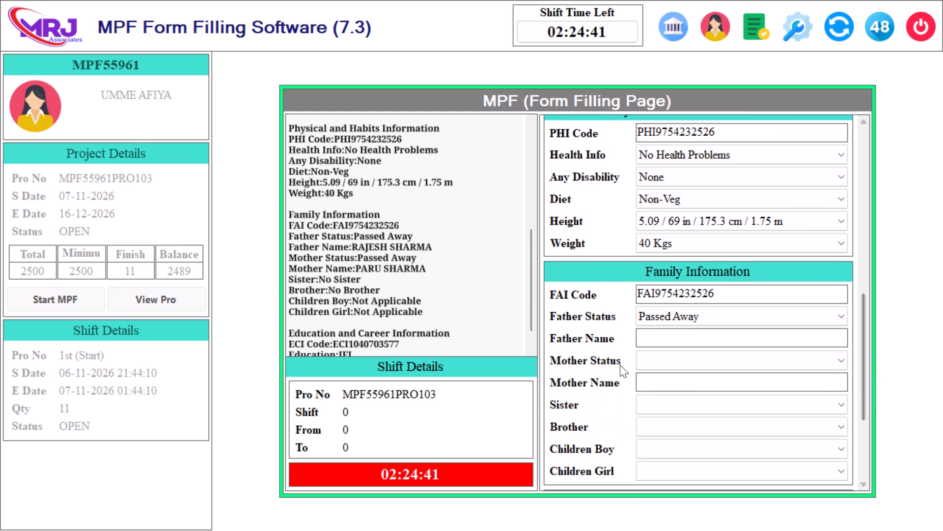
left_click(665, 341)
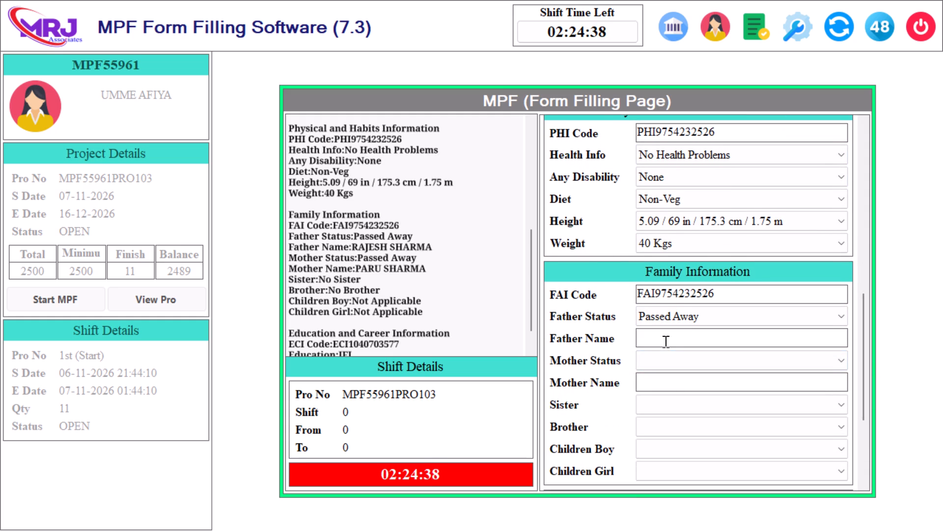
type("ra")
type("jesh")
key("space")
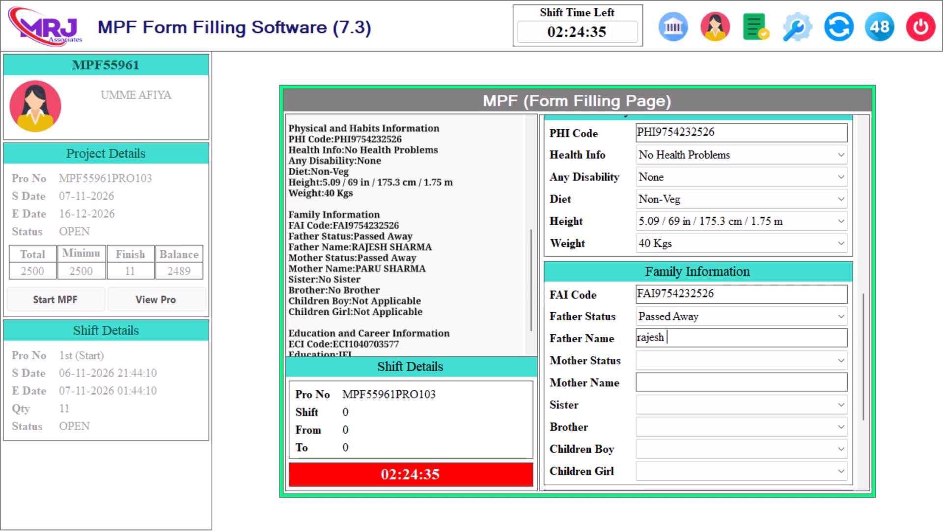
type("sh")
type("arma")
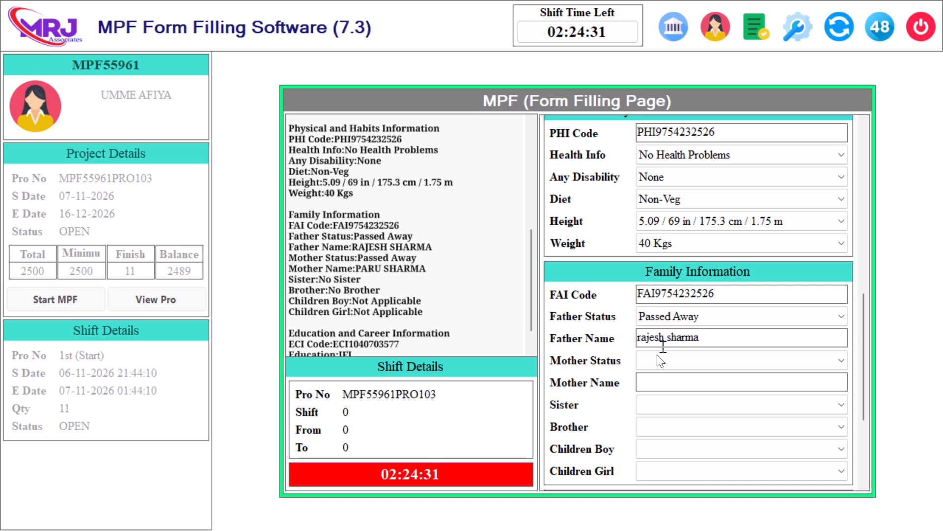
Set the mother's status to Passed Away and enter the mother's name from the source record in the family information.
left_click(652, 363)
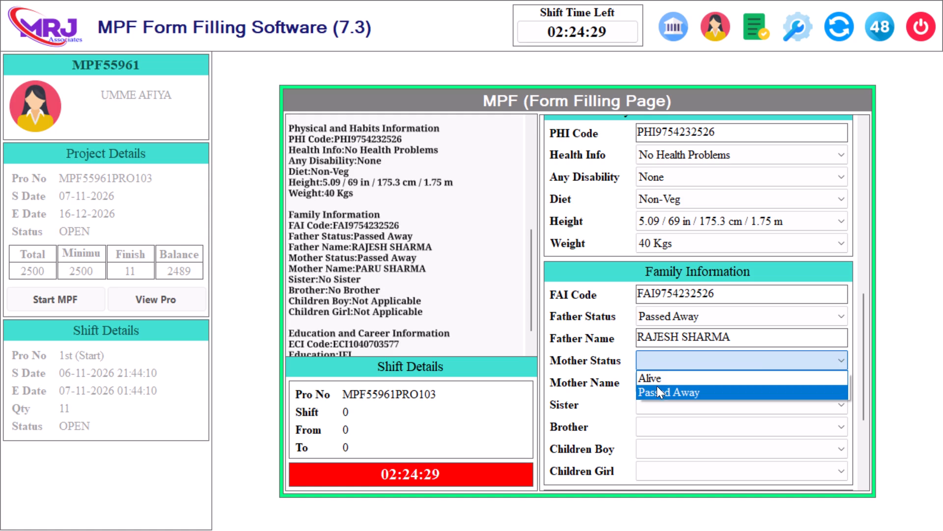
left_click(660, 390)
left_click(660, 390)
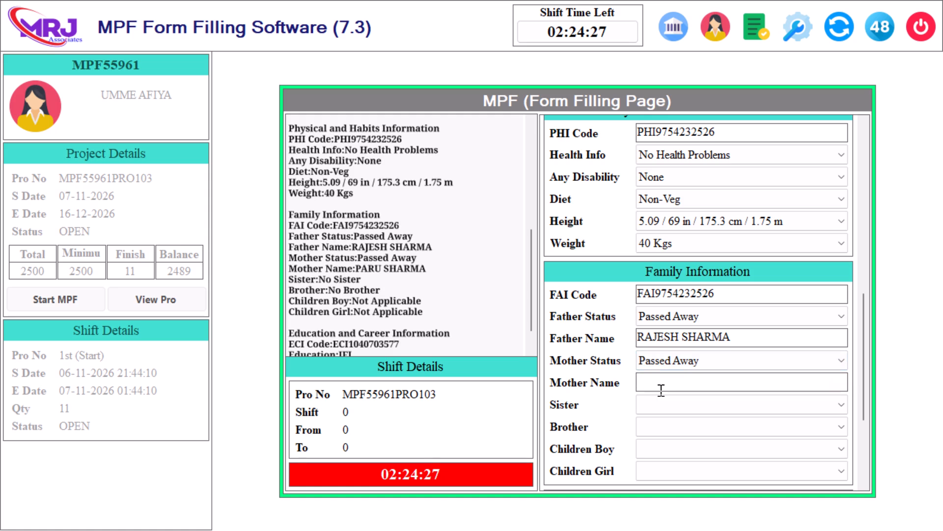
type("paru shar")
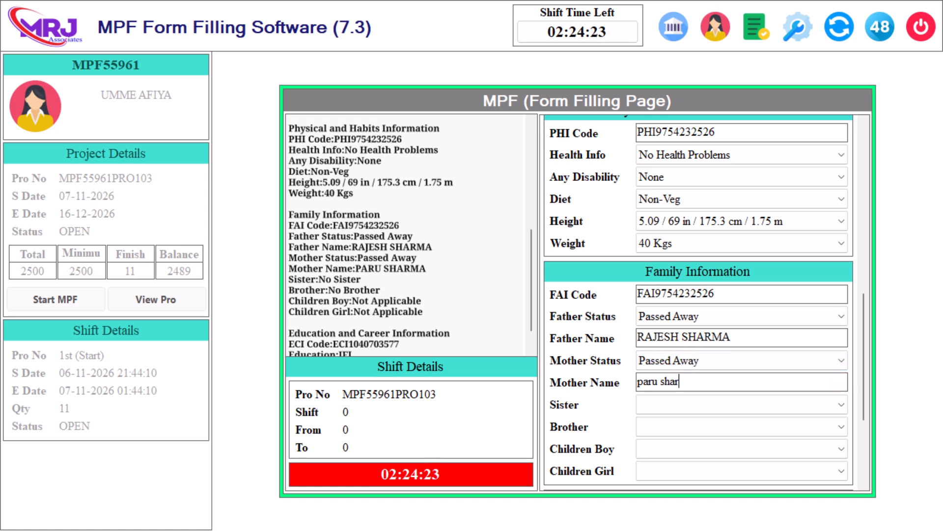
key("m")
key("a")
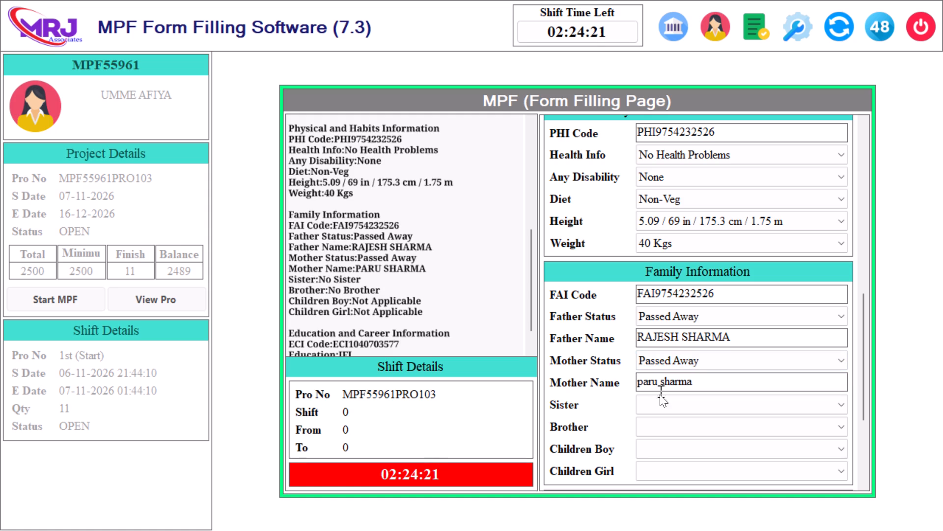
Set the siblings to No Sister and No Brother in the family information.
left_click(661, 404)
triple_click(657, 414)
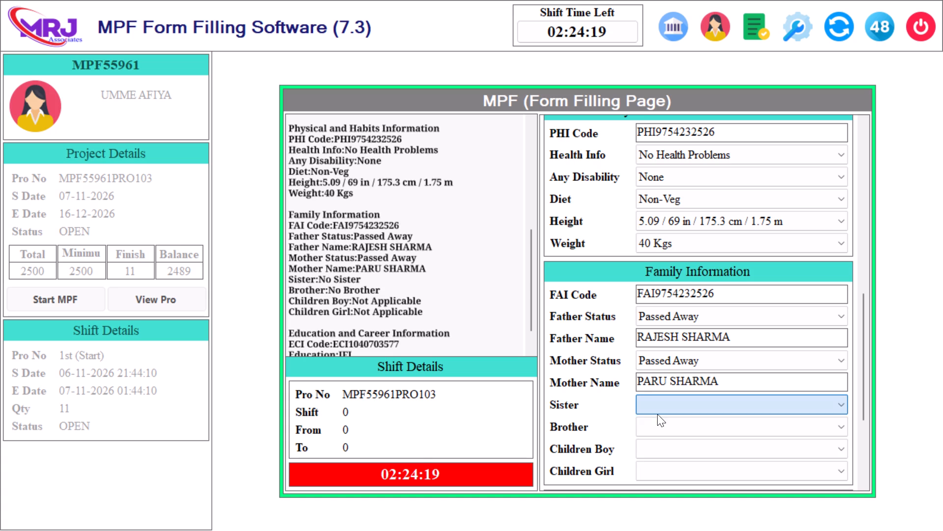
left_click(657, 414)
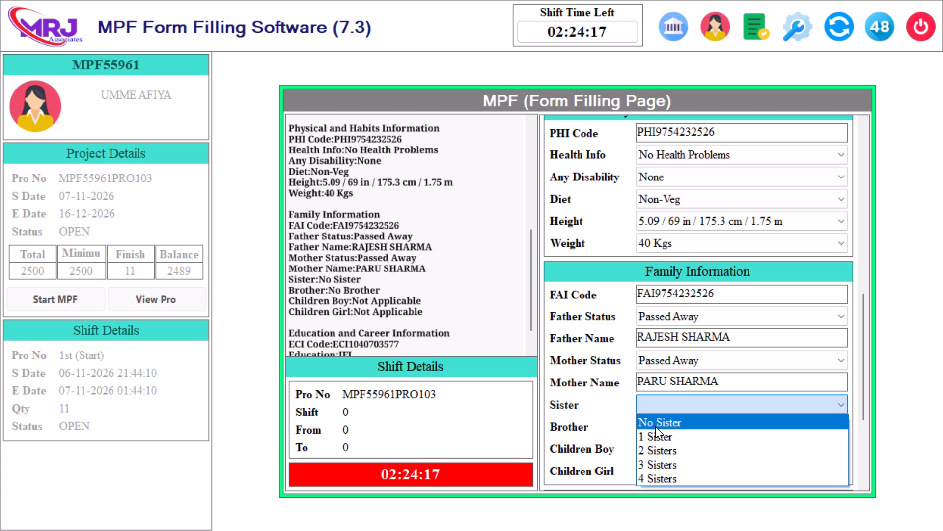
left_click(655, 426)
left_click(655, 426)
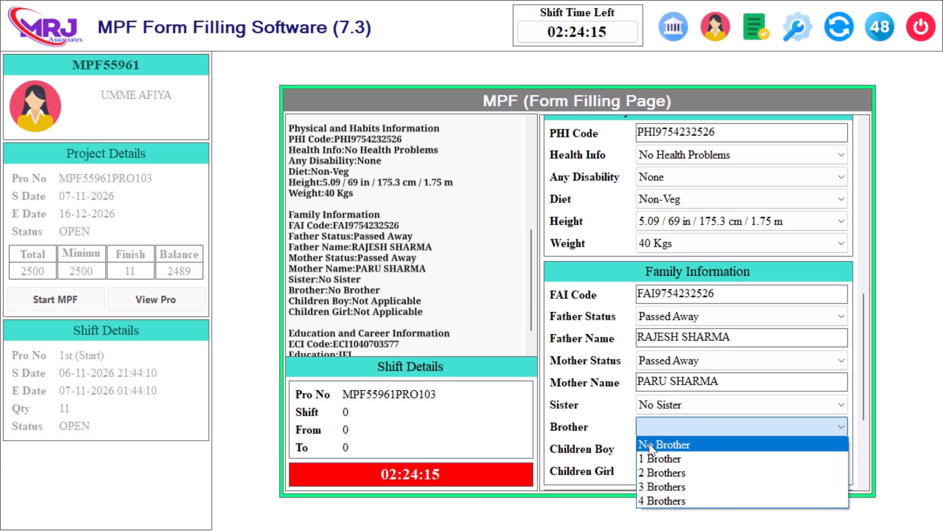
left_click(649, 443)
Set both Children Boy and Children Girl to Not Applicable in the family information.
left_click(649, 443)
left_click(652, 356)
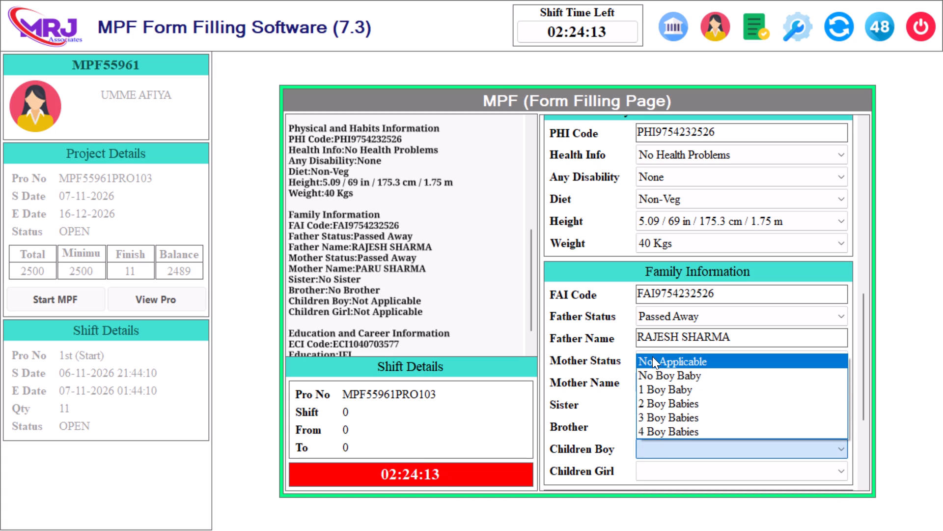
left_click(657, 464)
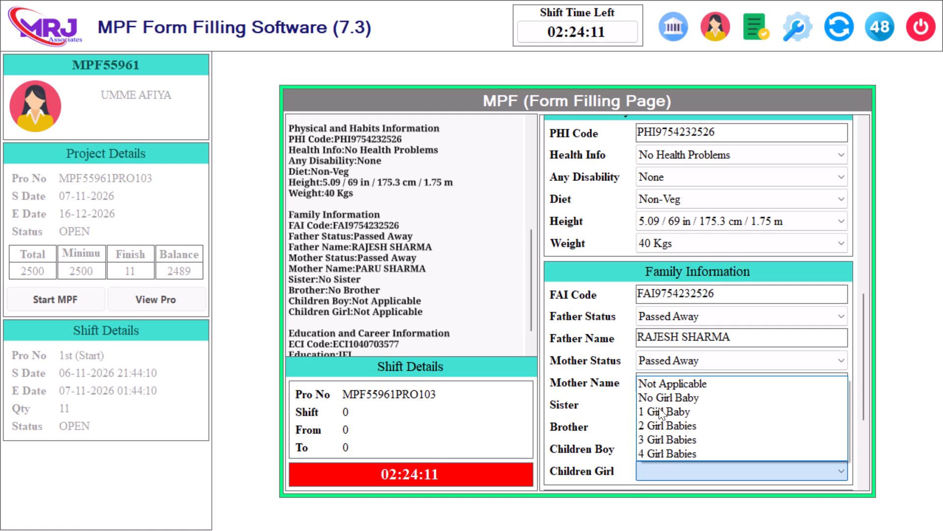
left_click(658, 382)
left_click(535, 337)
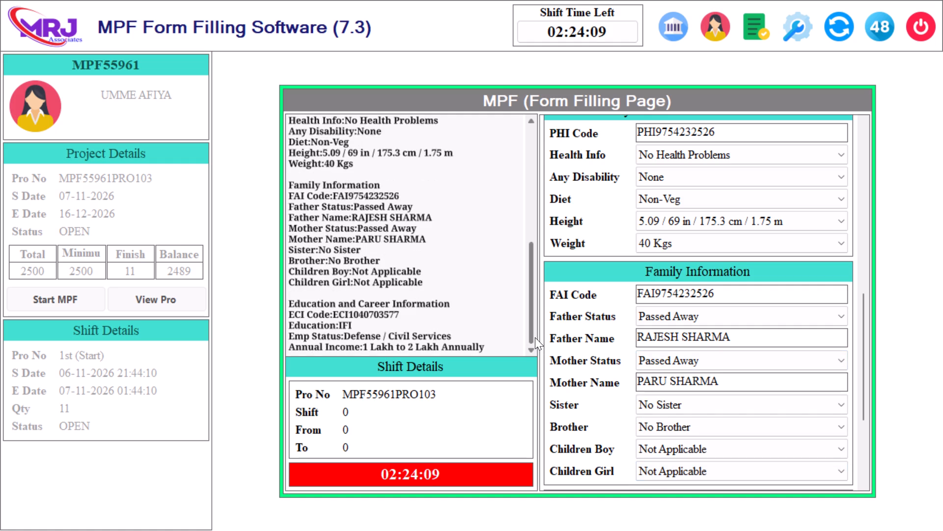
double_click(862, 421)
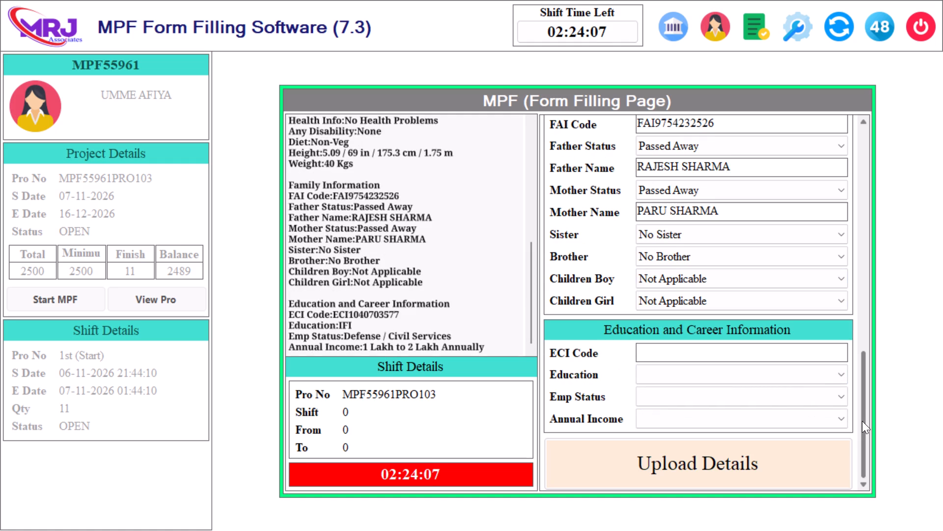
left_click(643, 353)
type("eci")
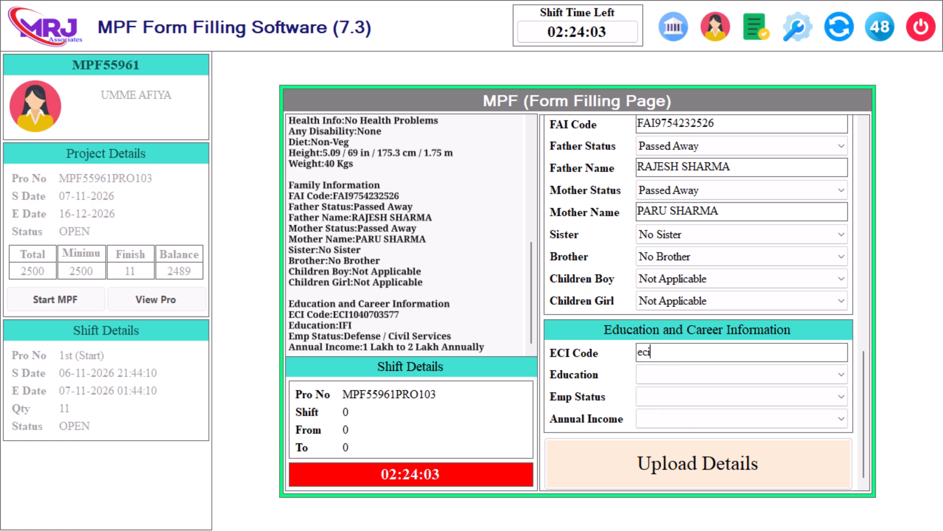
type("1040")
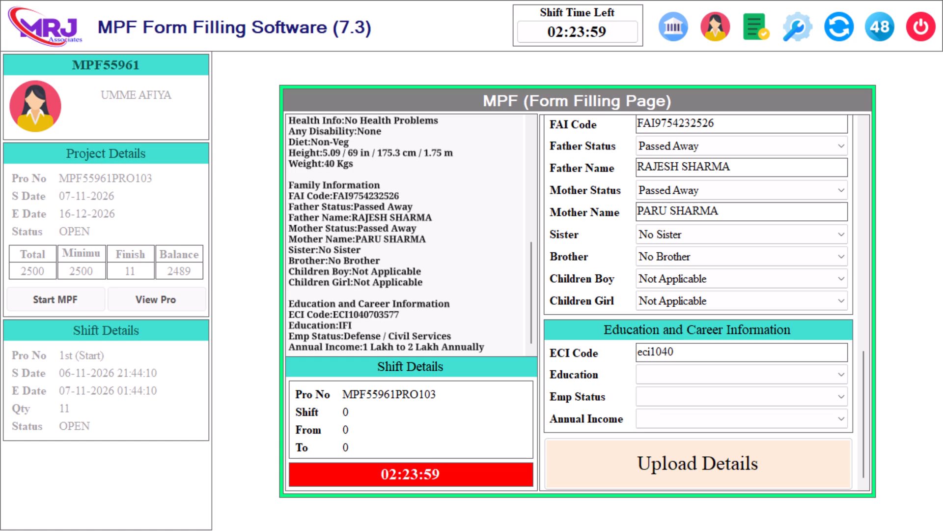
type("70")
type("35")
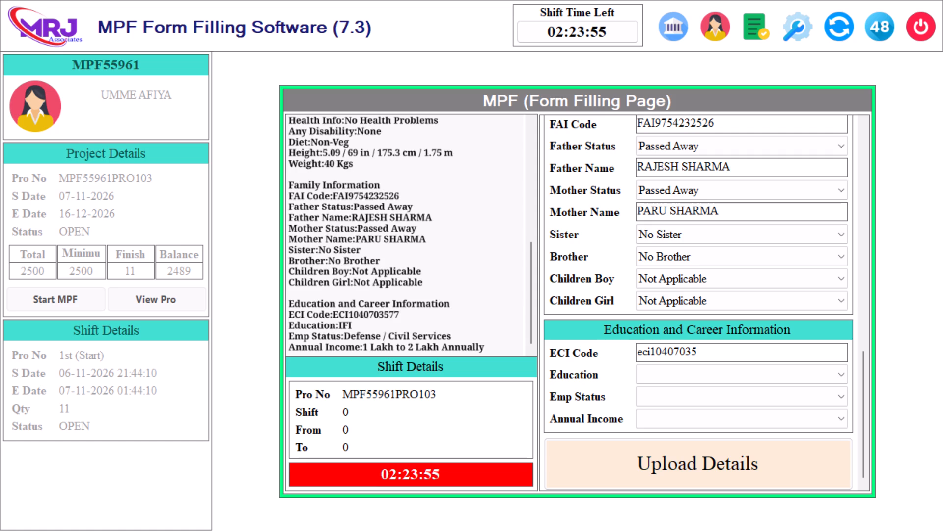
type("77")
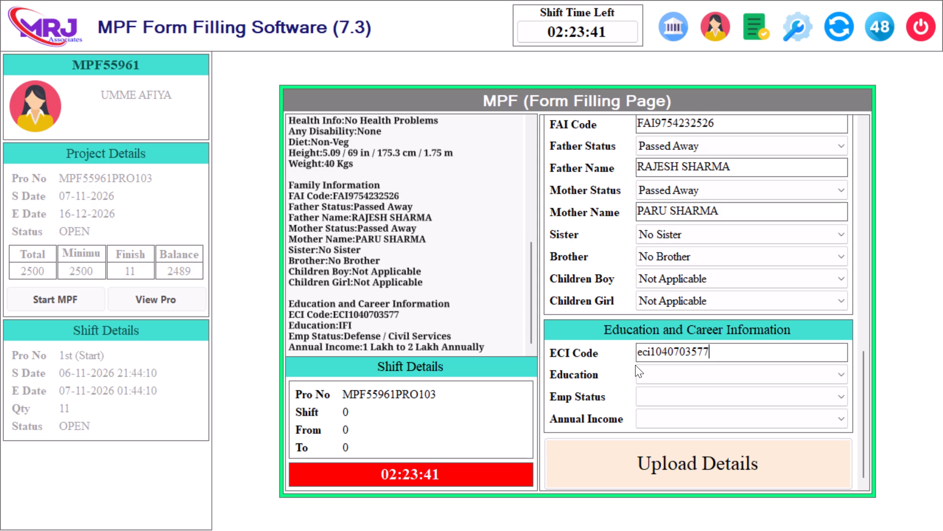
Set Education to IFI in the education and career information.
left_click(637, 367)
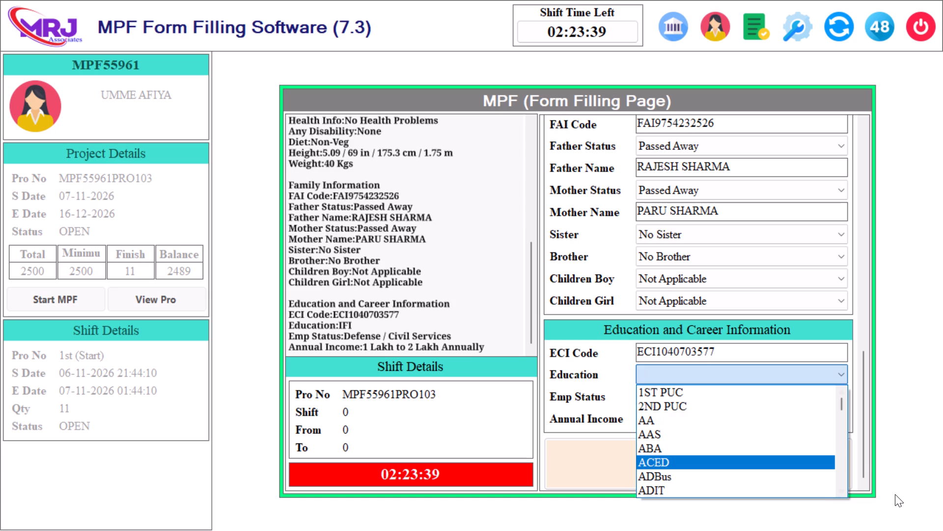
left_click(841, 457)
left_click(841, 457)
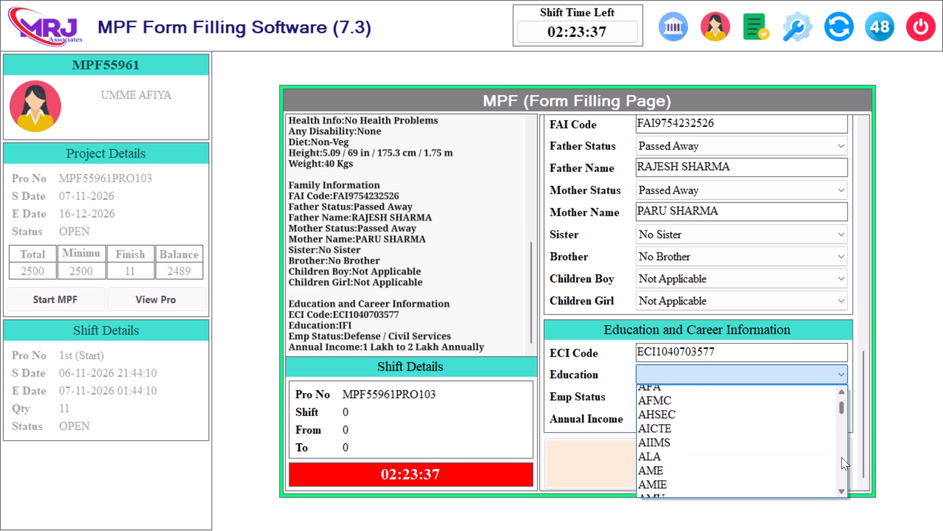
triple_click(841, 457)
triple_click(841, 457)
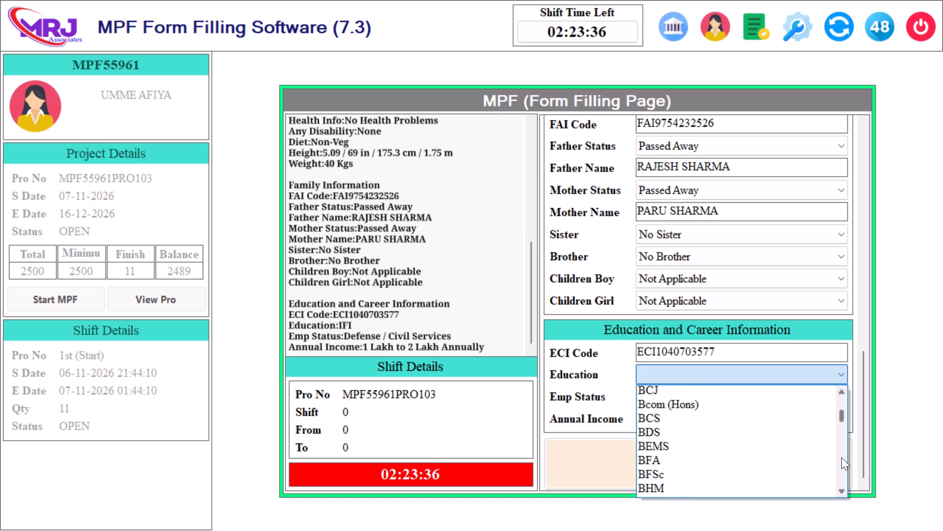
triple_click(841, 457)
left_click(841, 457)
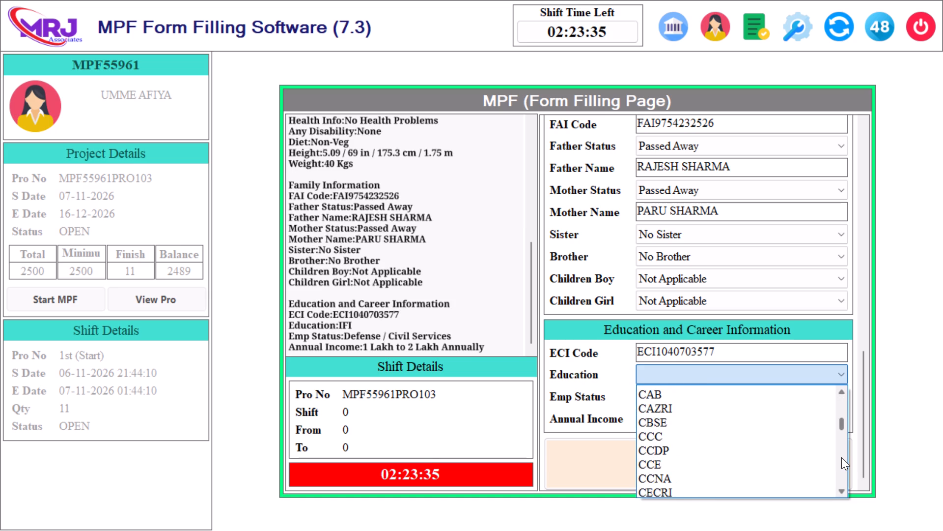
triple_click(841, 457)
left_click(841, 457)
left_click(841, 457)
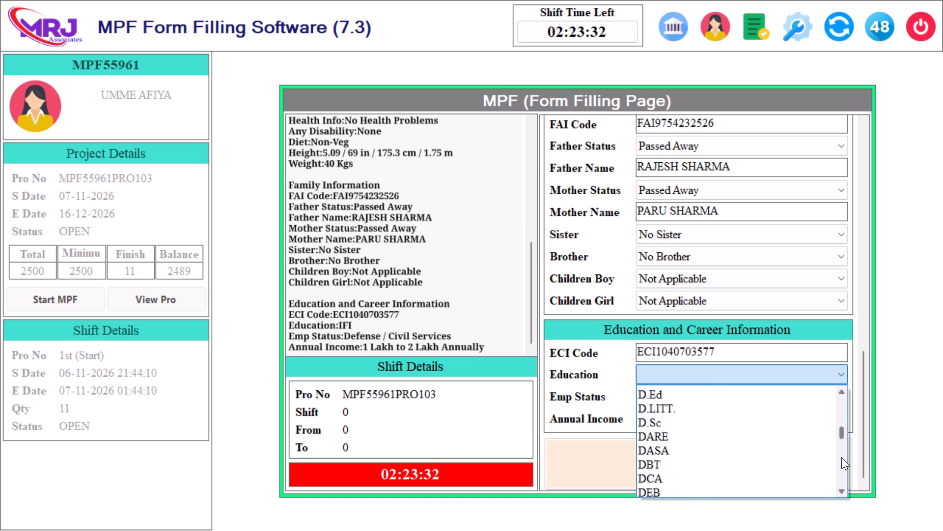
left_click(841, 457)
left_click(841, 457)
left_click(841, 457)
left_click(841, 457)
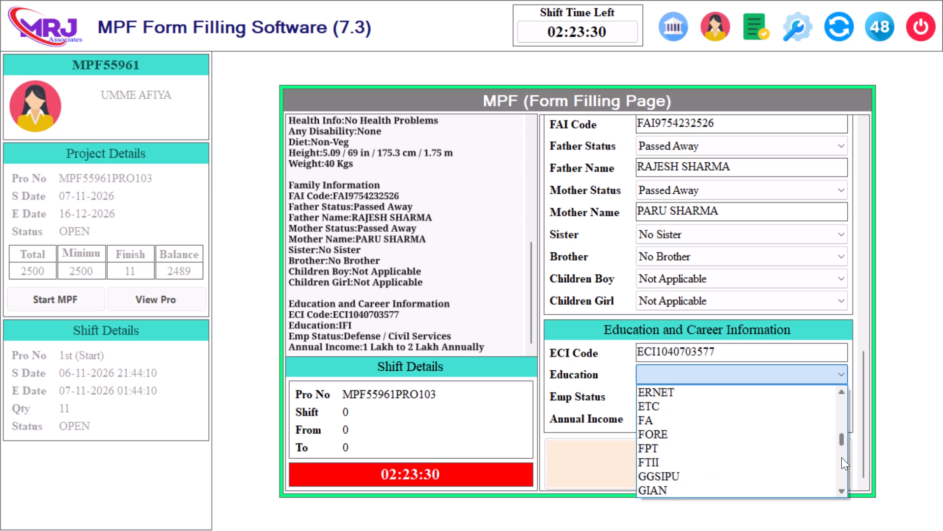
left_click(841, 457)
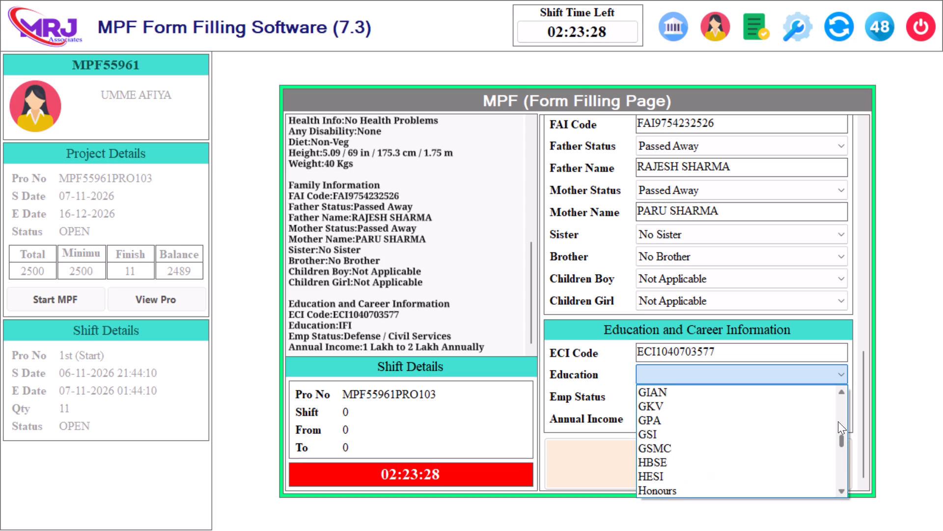
left_click(842, 464)
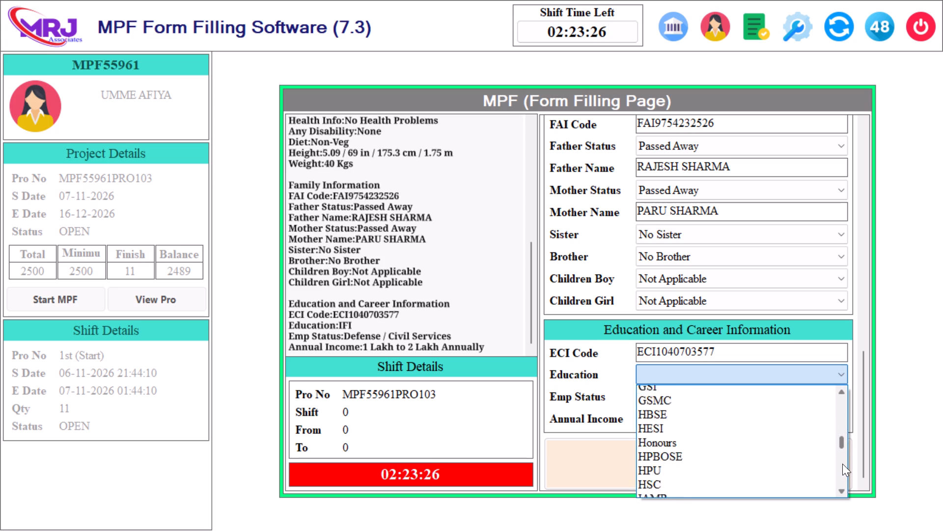
left_click(842, 464)
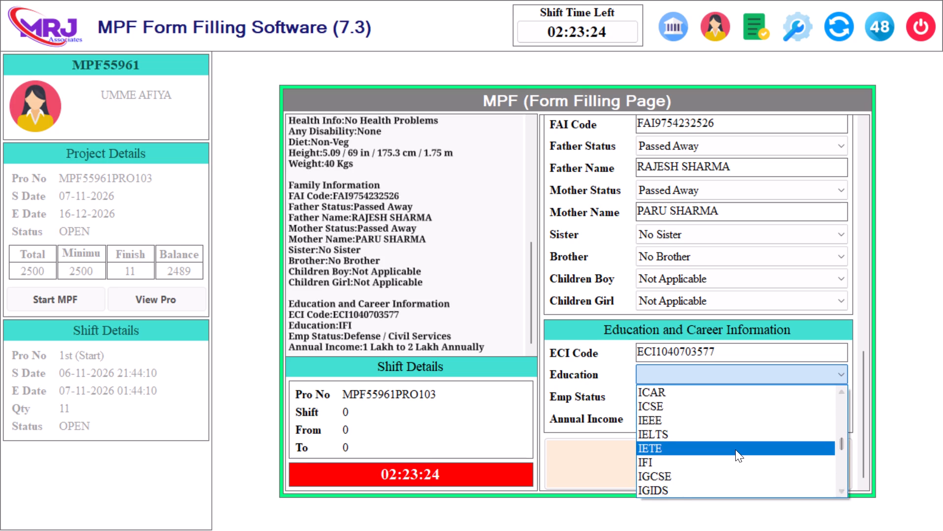
left_click(733, 467)
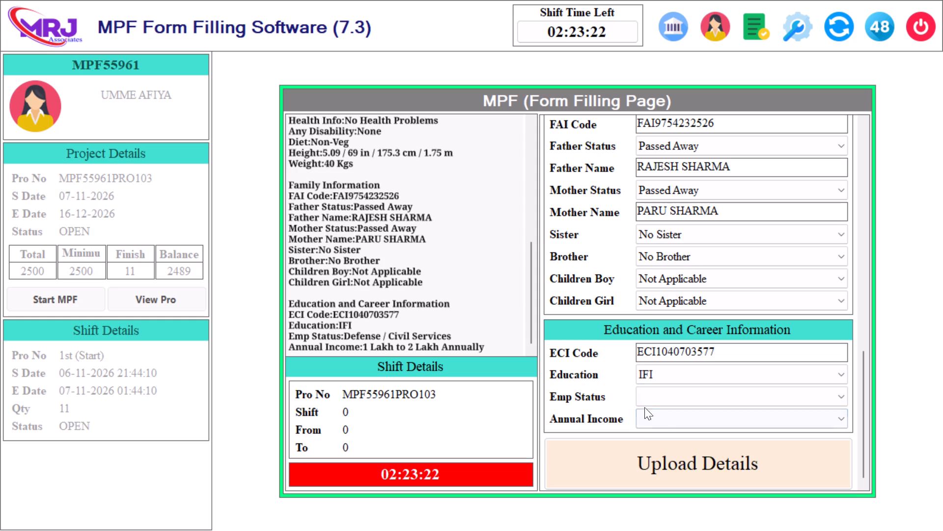
Set the employment status to Defense / Civil Services and the annual income to 1 Lakh to 2 Lakh Annually.
left_click(651, 398)
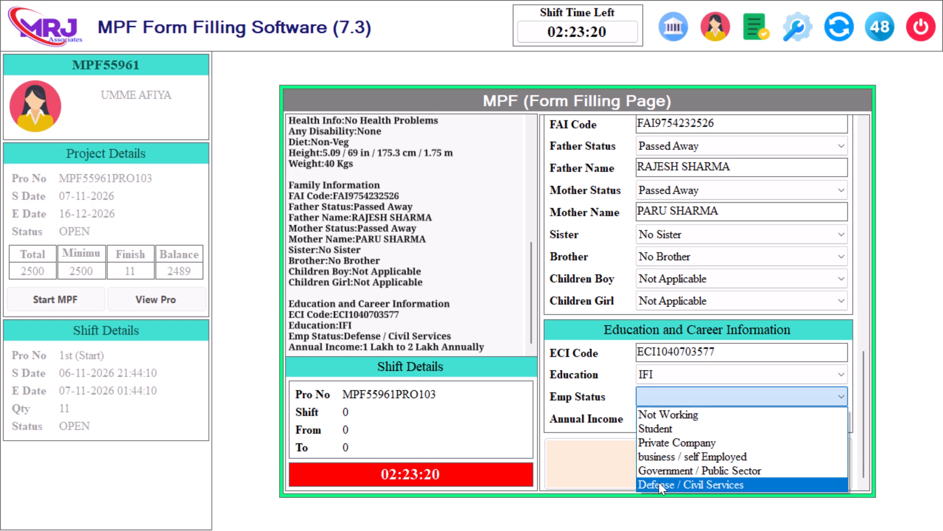
left_click(659, 482)
left_click(672, 411)
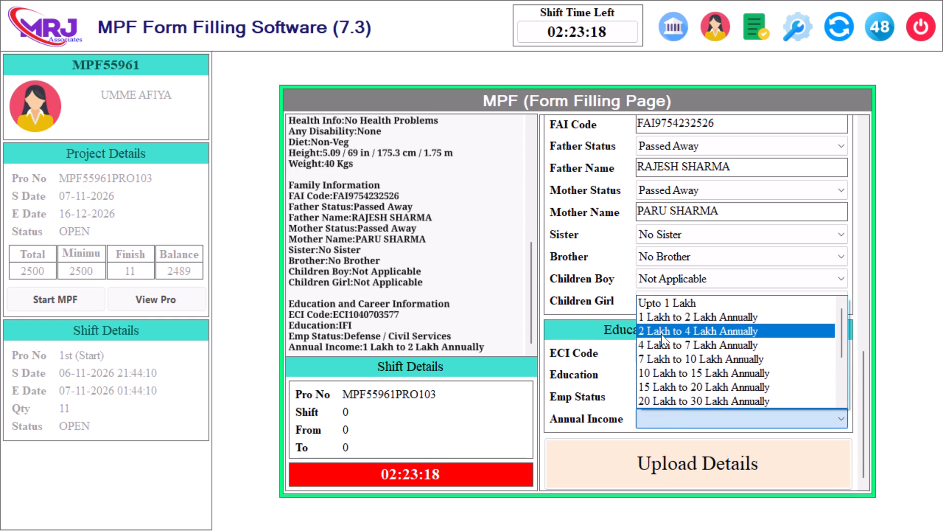
left_click(658, 321)
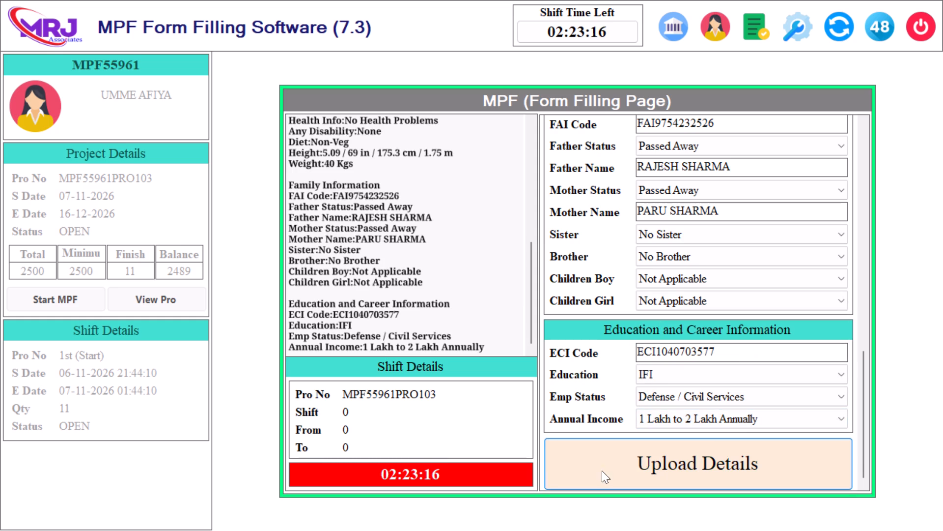
Upload the completed member profile to the server and accept the upload confirmation.
left_click(610, 462)
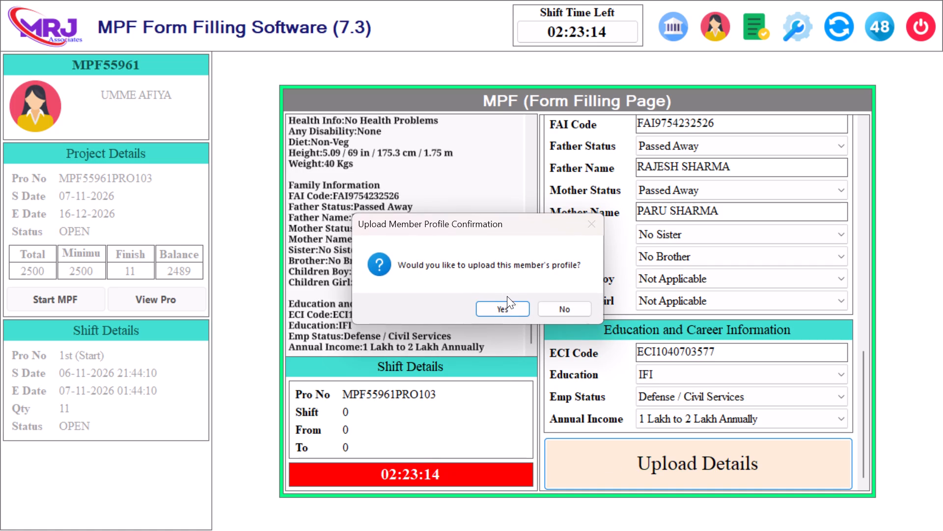
left_click(510, 303)
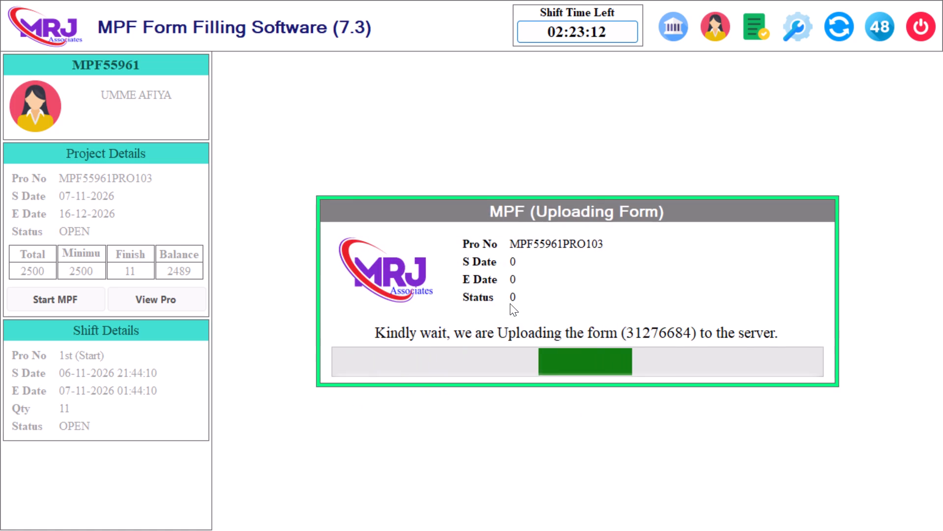
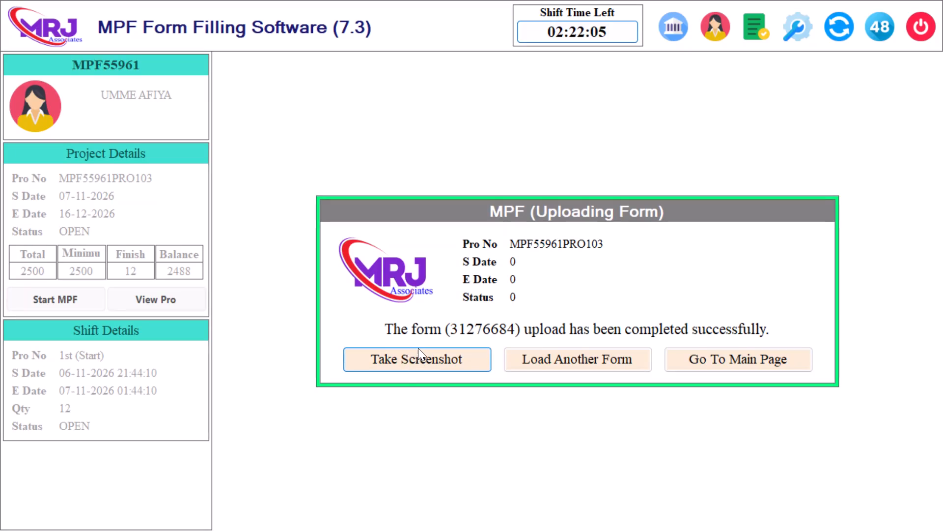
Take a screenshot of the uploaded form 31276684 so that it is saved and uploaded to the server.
left_click(418, 348)
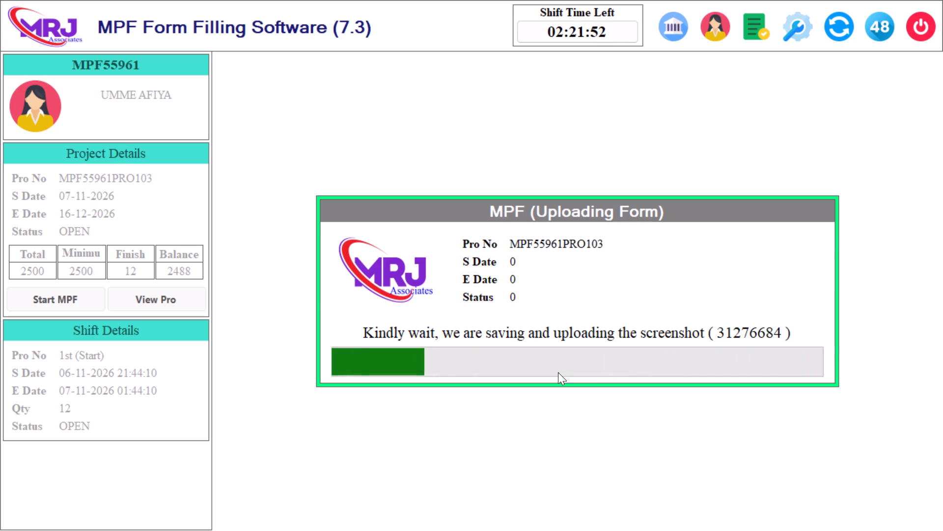
left_click(558, 372)
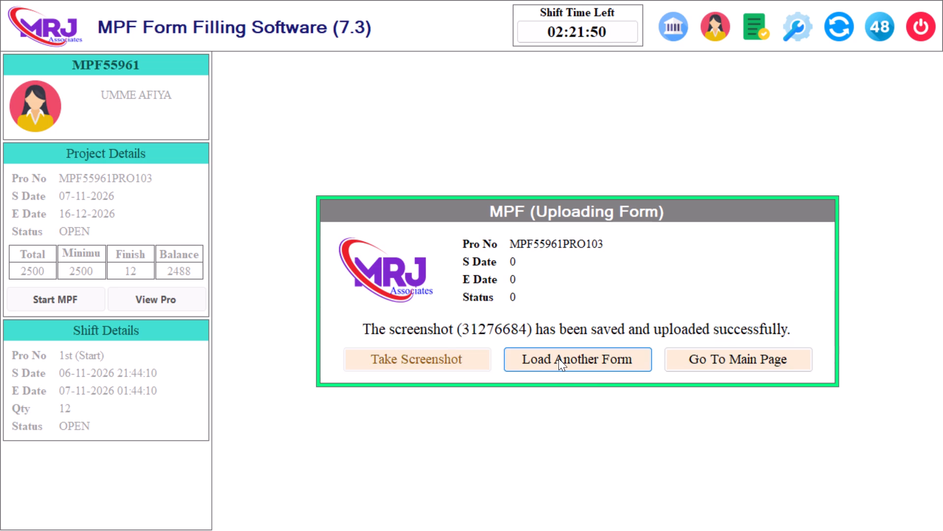
Load another form of project MPF55961PRO103 from the server.
left_click(558, 358)
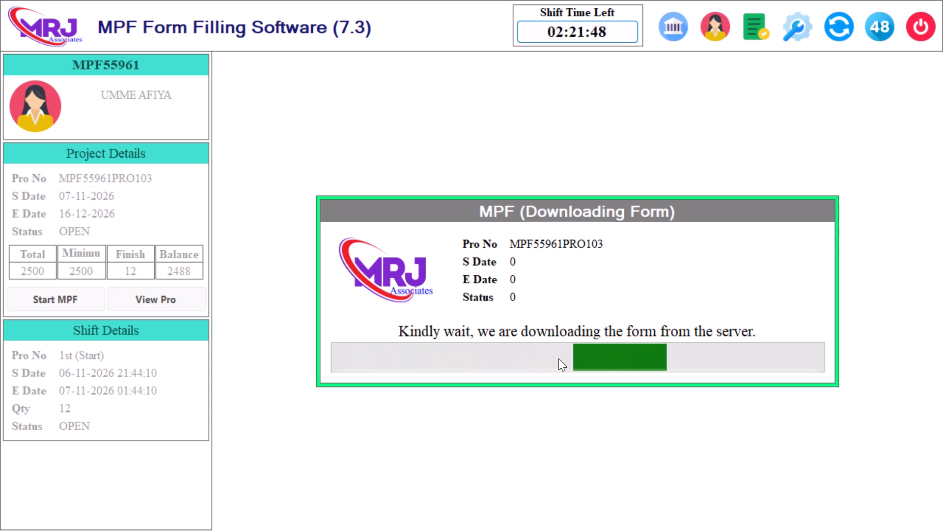
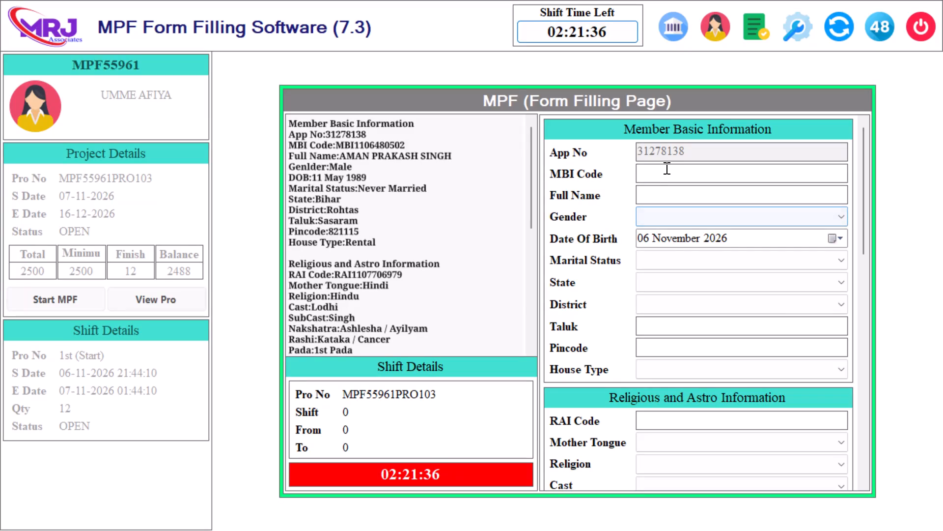
left_click(666, 168)
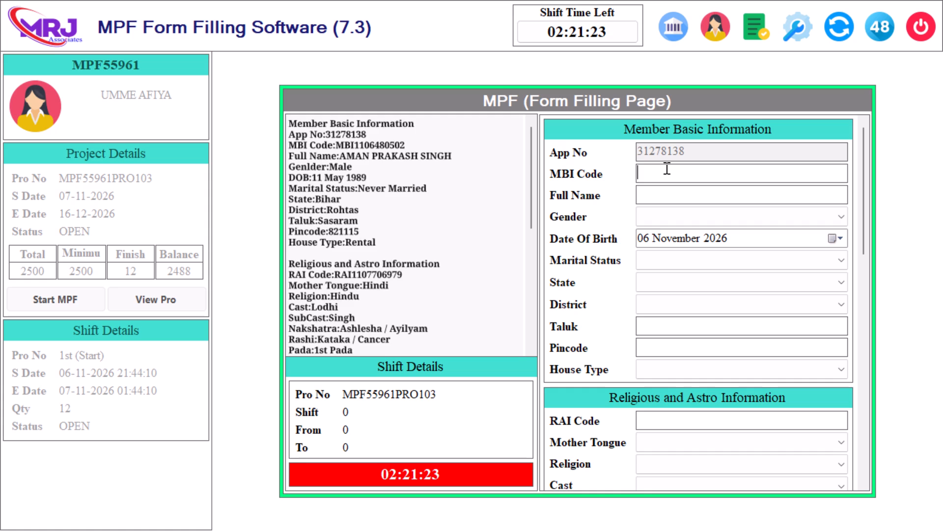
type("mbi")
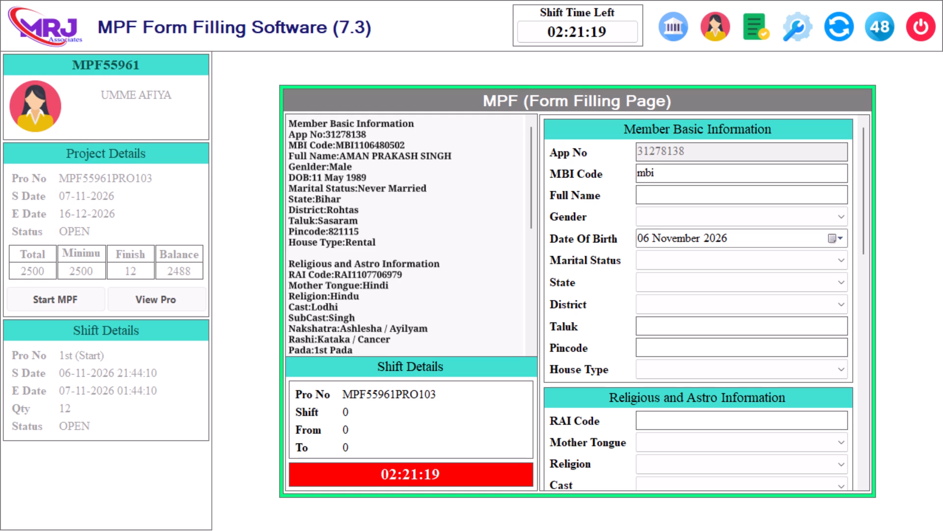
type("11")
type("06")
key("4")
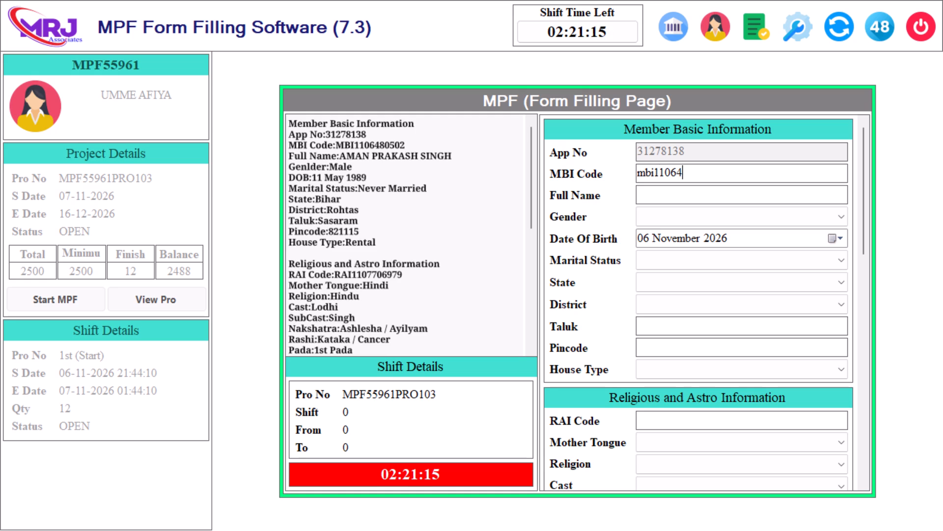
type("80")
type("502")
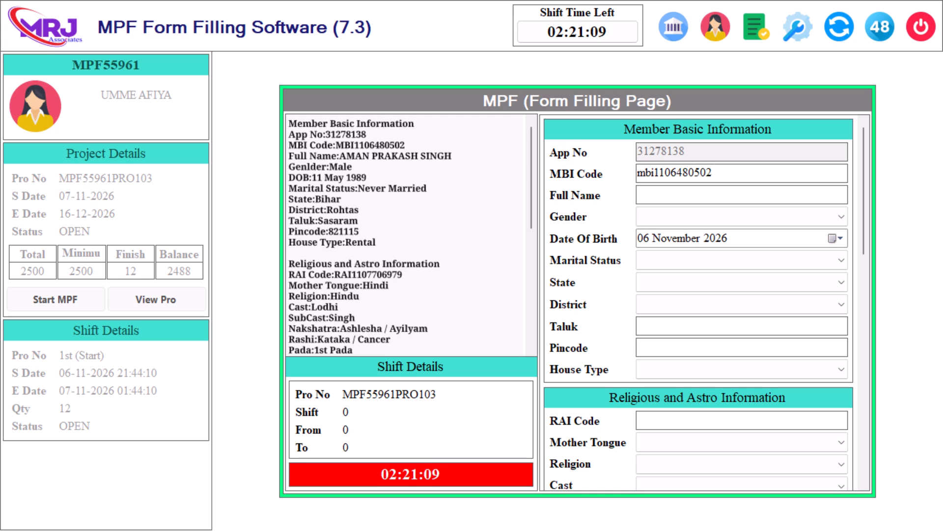
Fill in the member's full name in the Member Basic Information section, as given in the source record.
left_click(675, 194)
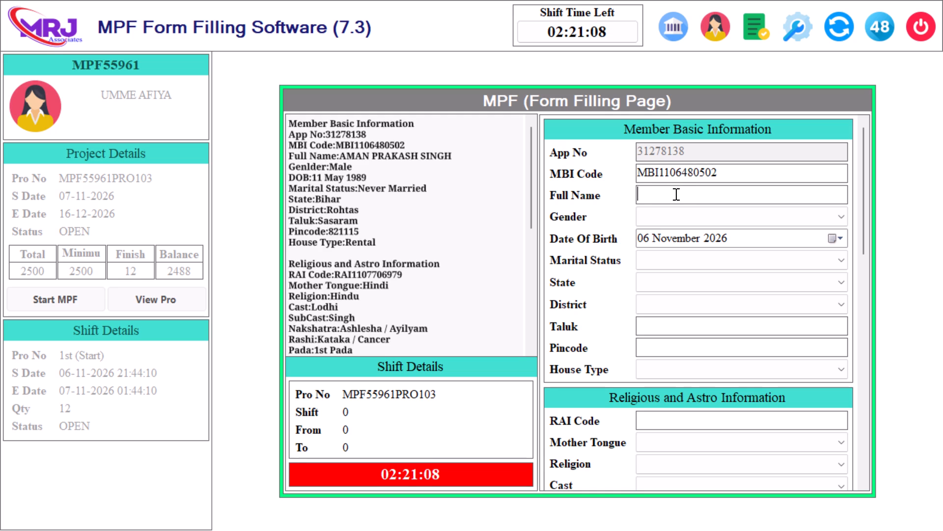
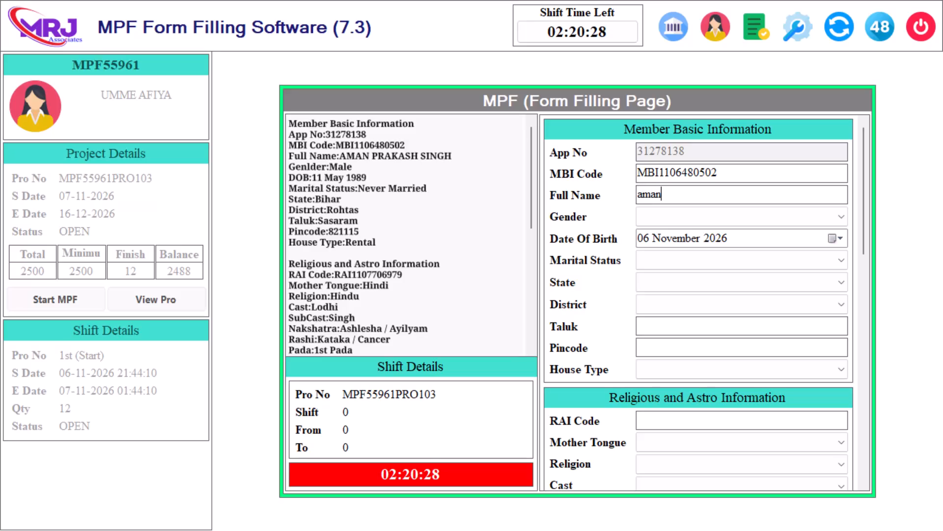
Complete the member's full name in the Member Basic Information section, as given in the source record.
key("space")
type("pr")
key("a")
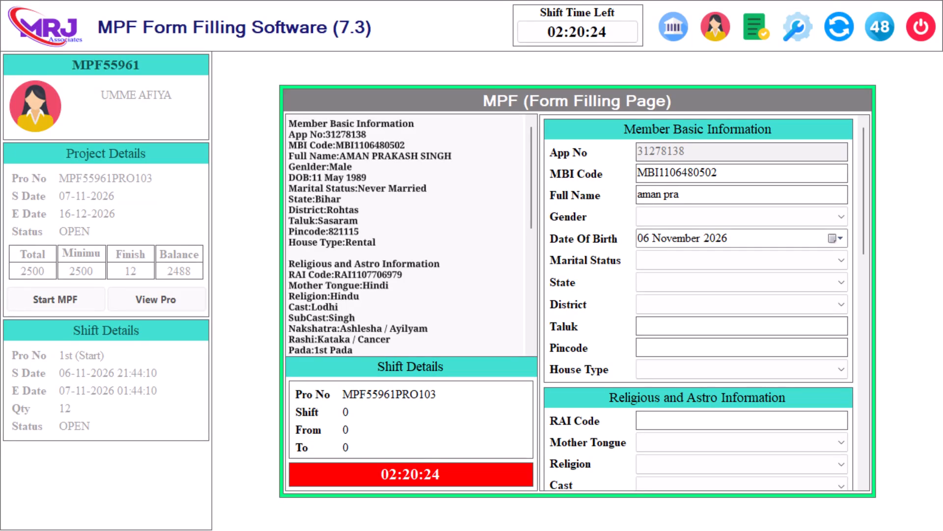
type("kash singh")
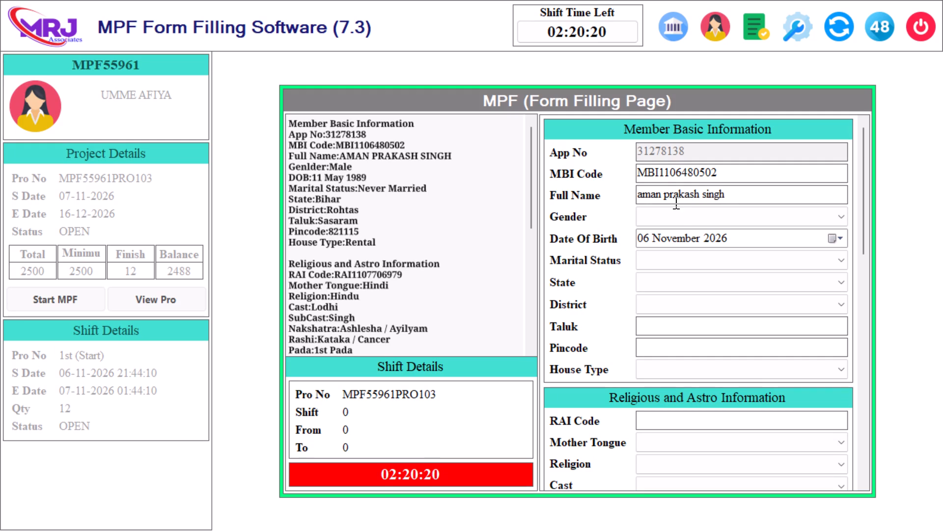
Set the gender to Male and enter the member's date of birth as given in the source record.
left_click(674, 219)
left_click(669, 231)
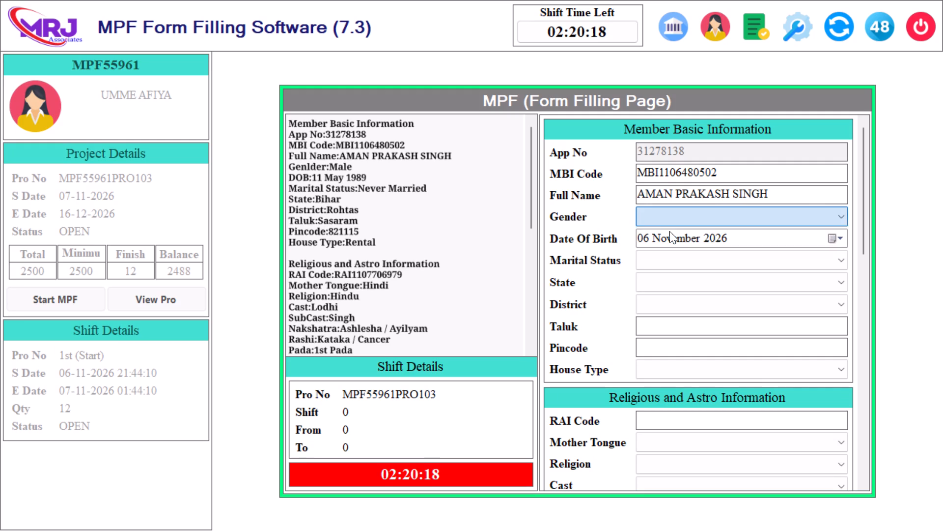
left_click(720, 237)
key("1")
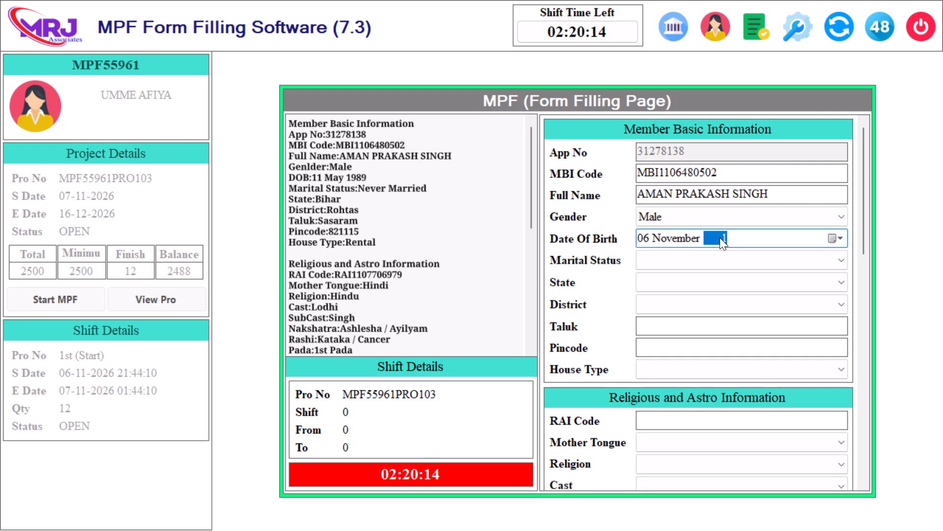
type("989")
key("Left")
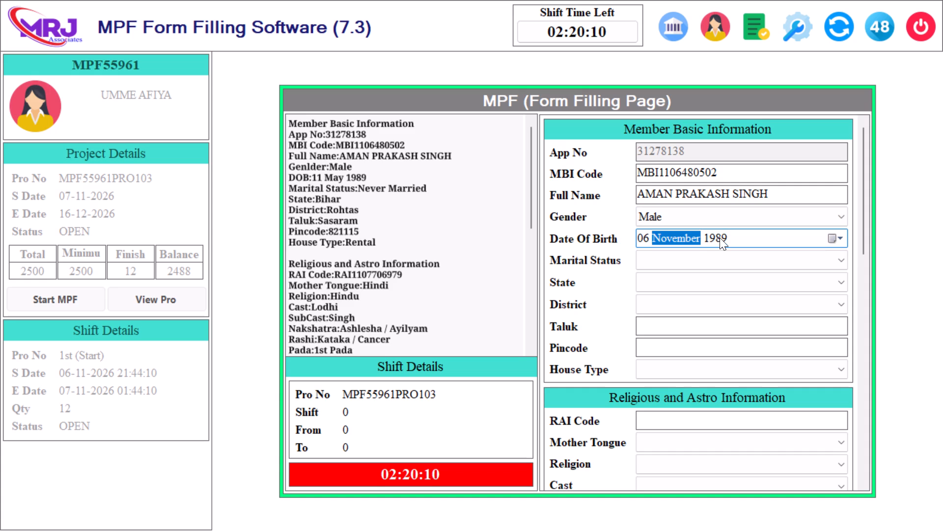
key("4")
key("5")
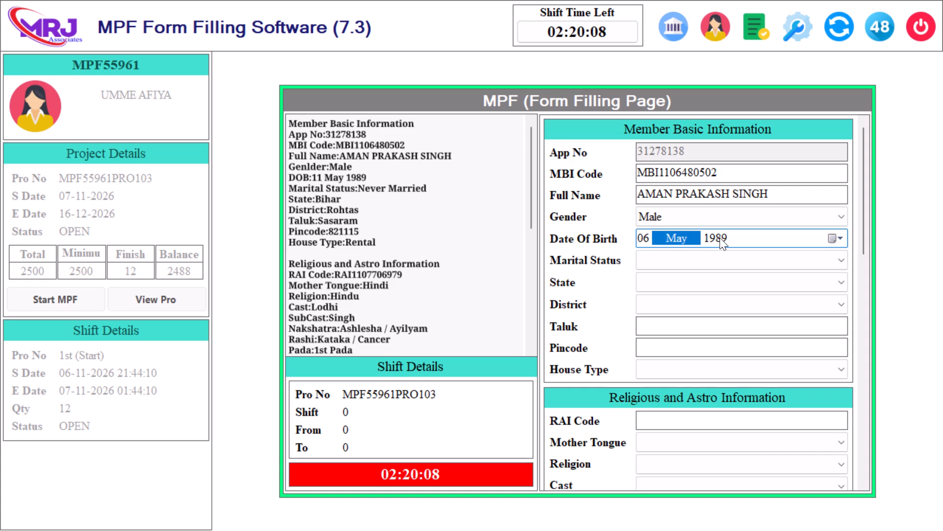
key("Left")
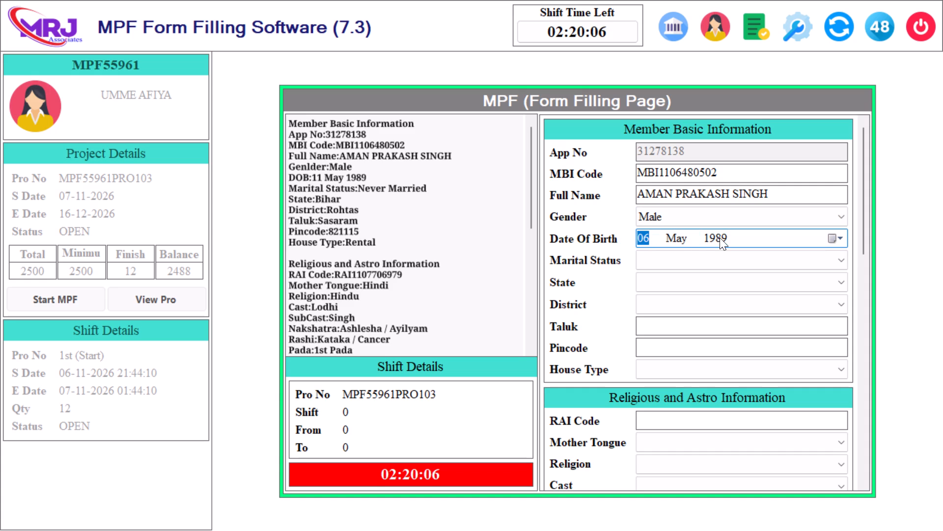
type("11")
Set the marital status to Never Married and the state to Bihar in the Member Basic Information section.
left_click(709, 251)
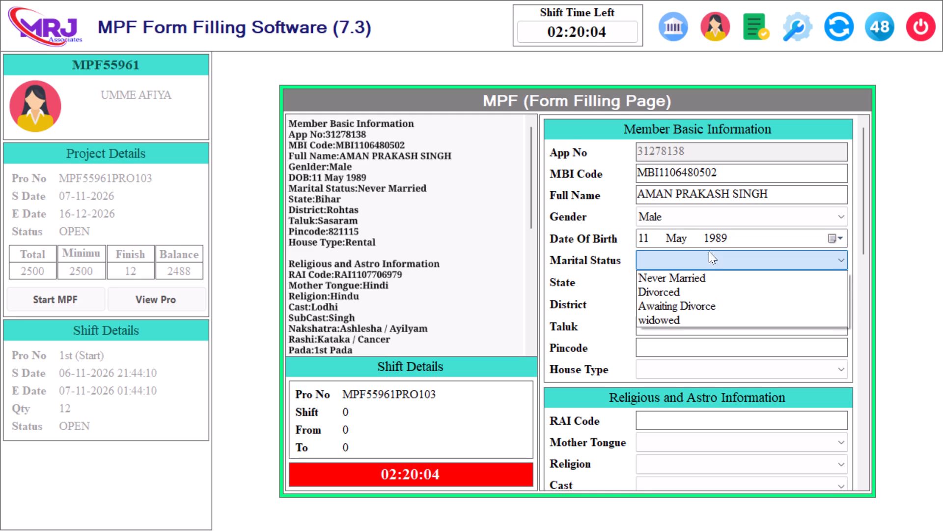
left_click(694, 279)
left_click(694, 279)
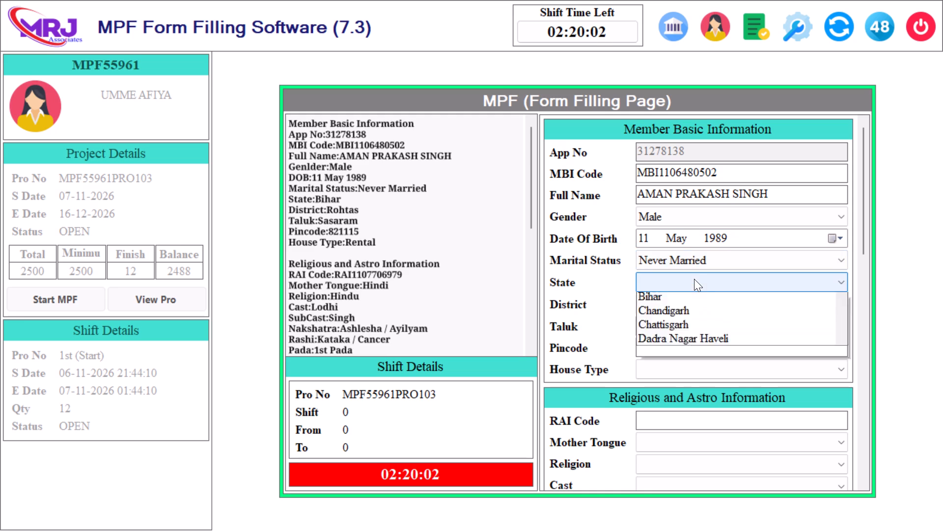
left_click(643, 353)
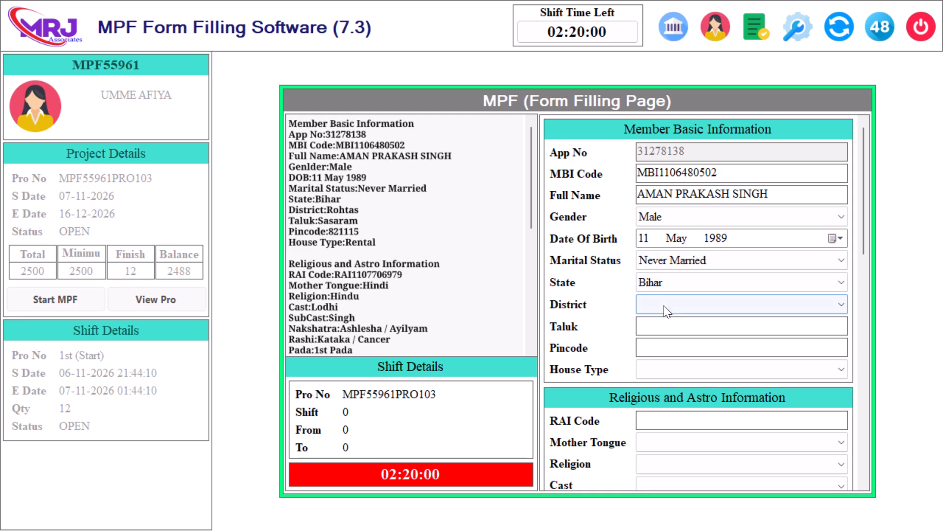
Choose Rohtas as the district in the Member Basic Information section.
left_click(664, 305)
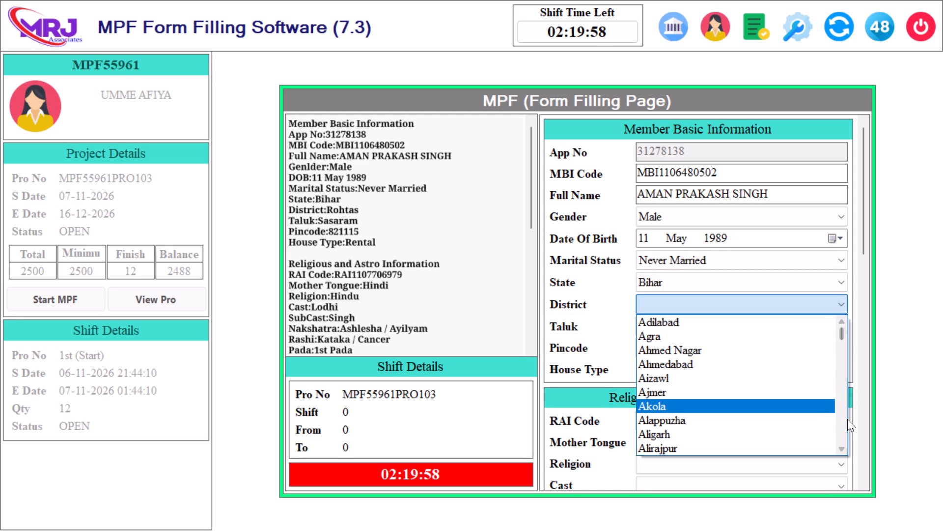
left_click(843, 419)
left_click(843, 419)
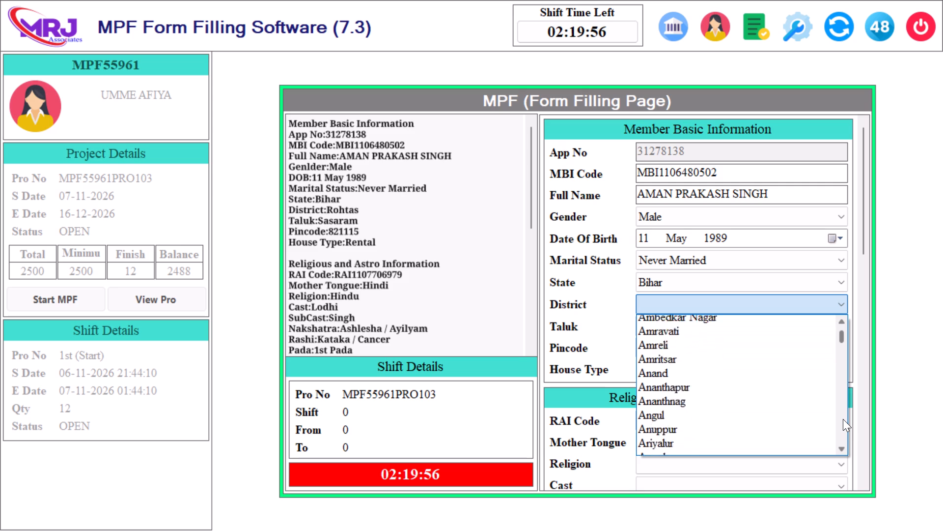
left_click(843, 419)
left_click(843, 419)
left_click(843, 419)
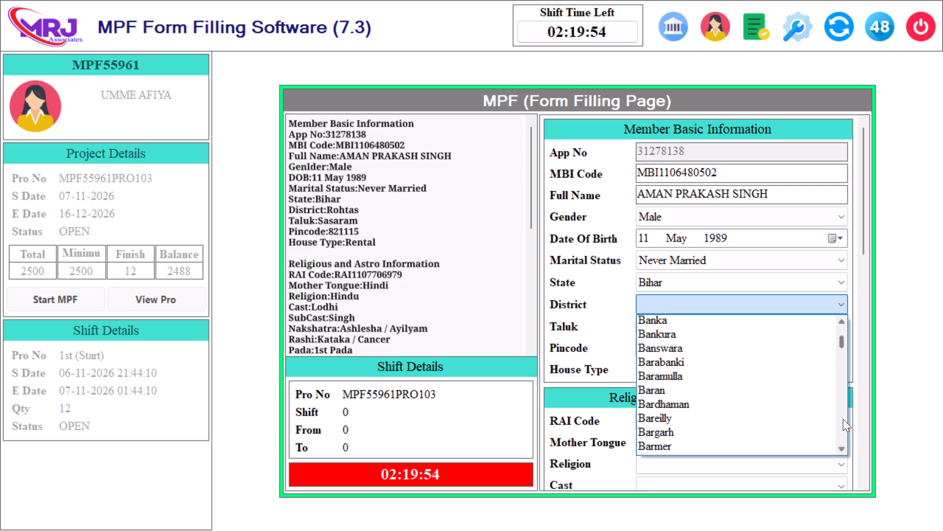
left_click(843, 419)
triple_click(843, 419)
triple_click(843, 419)
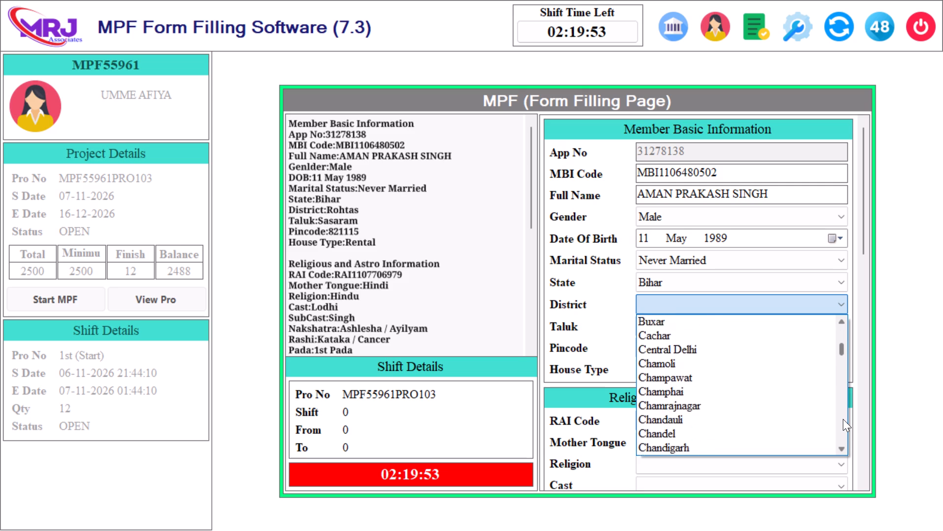
triple_click(843, 419)
triple_click(843, 419)
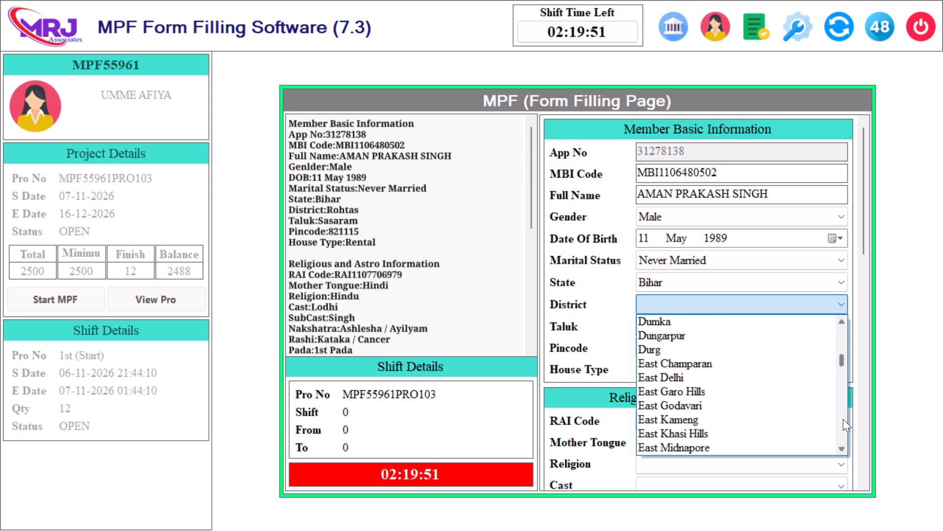
triple_click(843, 419)
triple_click(843, 419)
triple_click(843, 419)
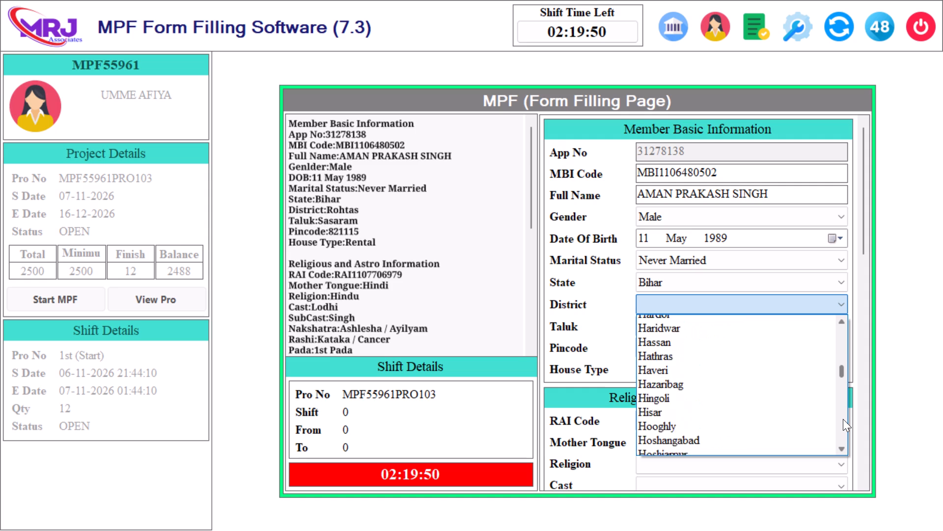
triple_click(843, 419)
triple_click(843, 419)
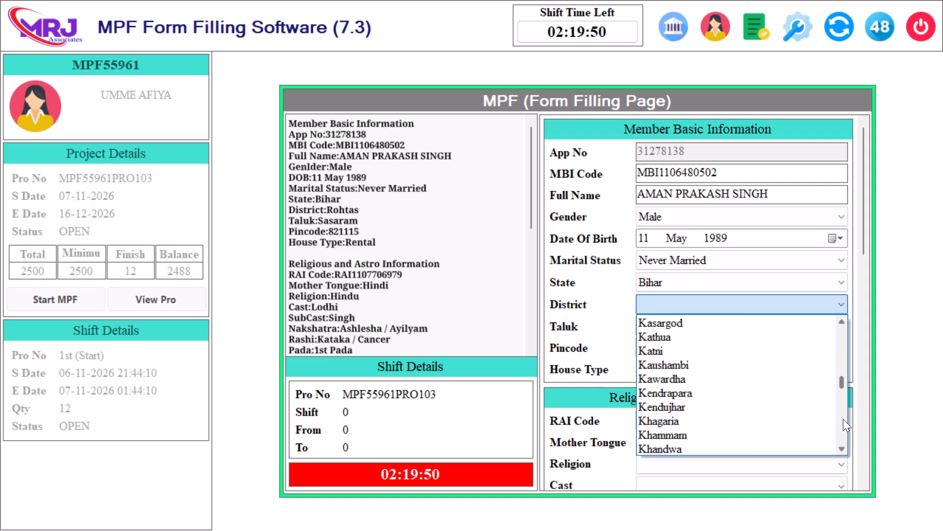
triple_click(843, 419)
left_click(843, 419)
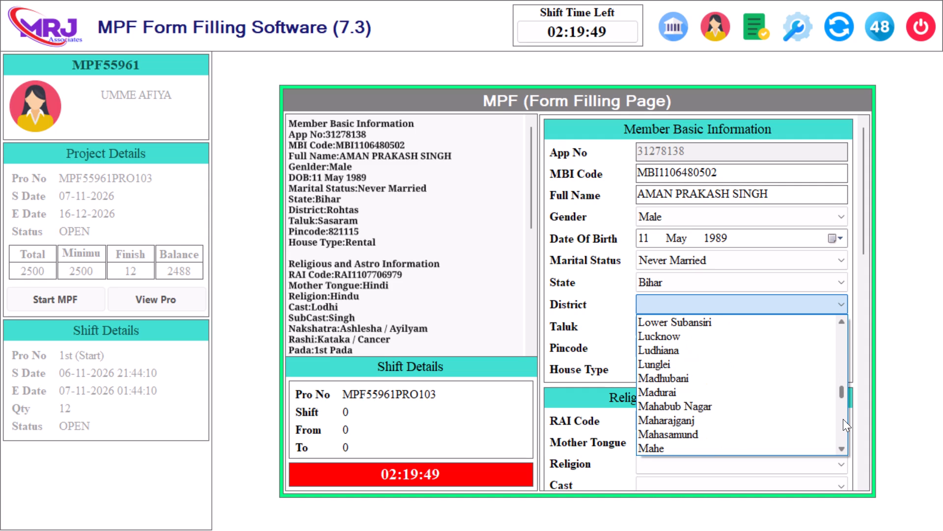
left_click(841, 393)
left_click_drag(841, 393, 841, 397)
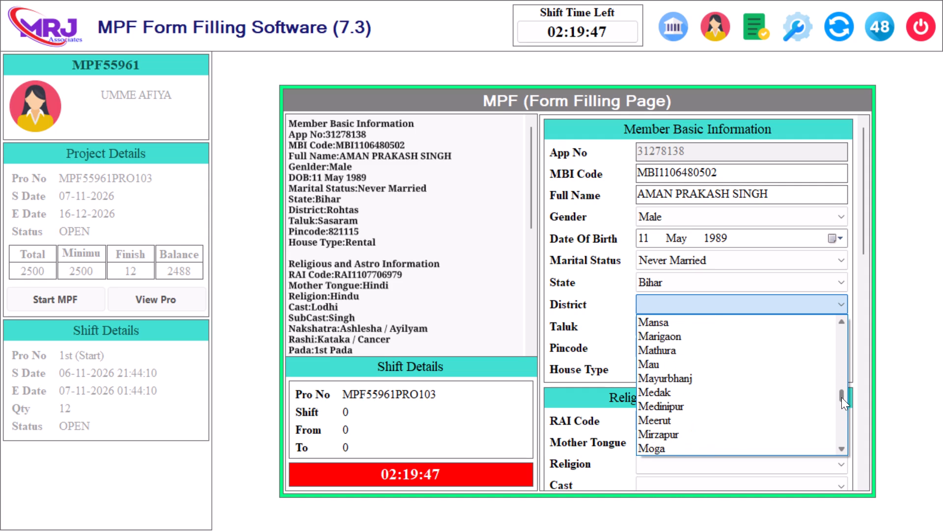
left_click_drag(841, 397, 845, 406)
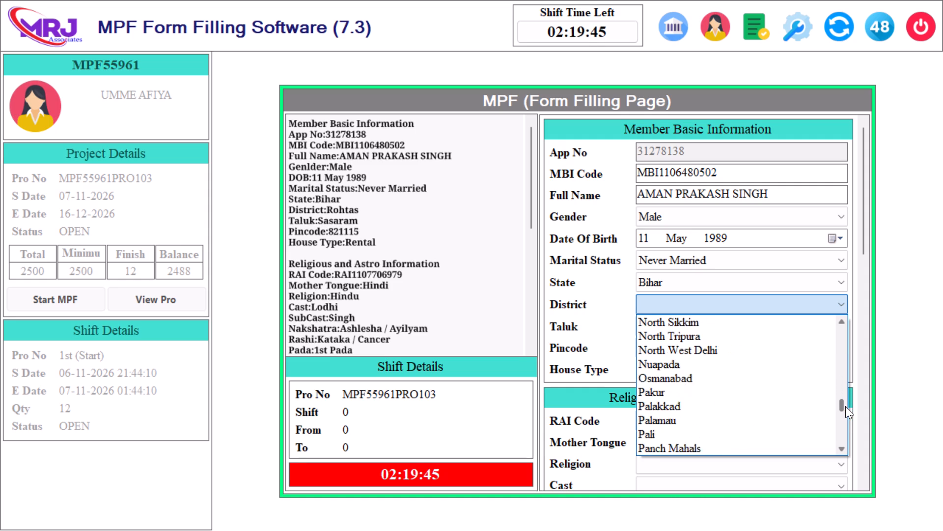
left_click_drag(845, 406, 846, 409)
left_click(842, 429)
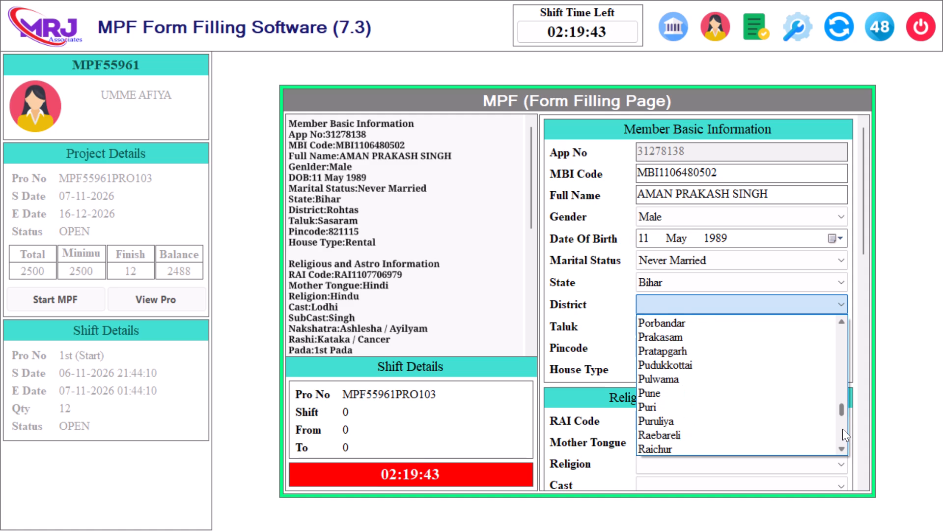
left_click(842, 429)
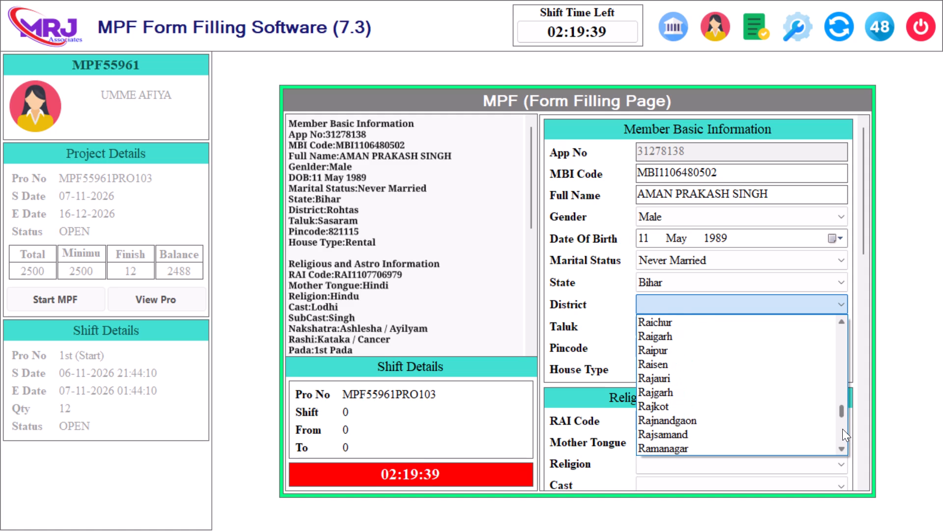
left_click(842, 429)
left_click(842, 429)
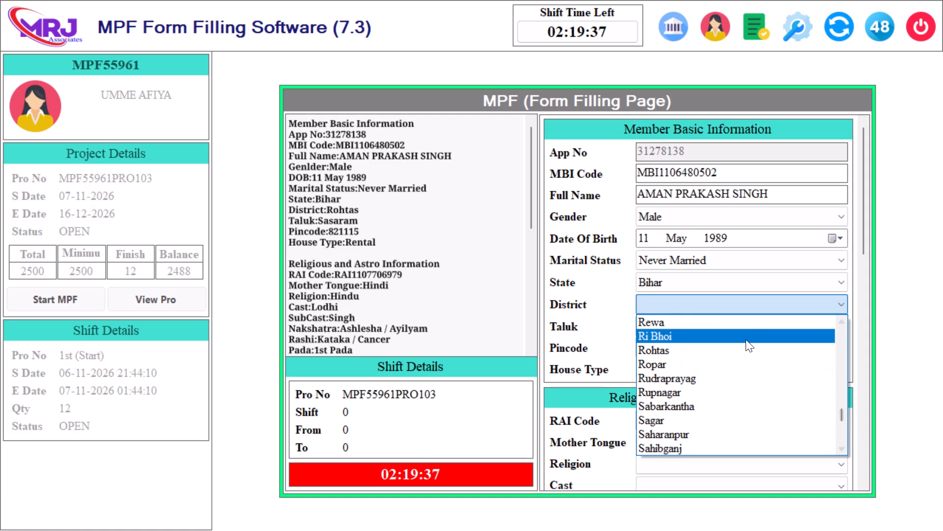
left_click(745, 349)
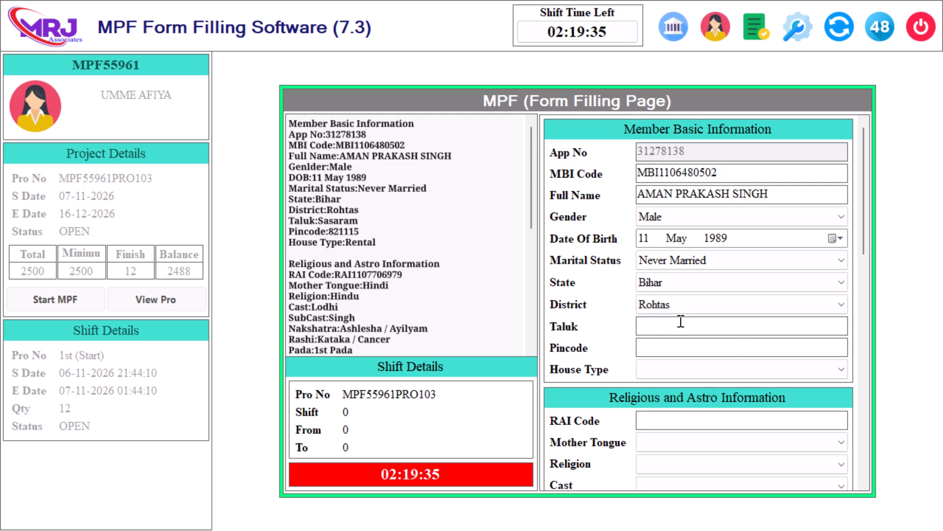
Enter Sasaram as the taluk and fill in the pincode given in the source record.
left_click(678, 320)
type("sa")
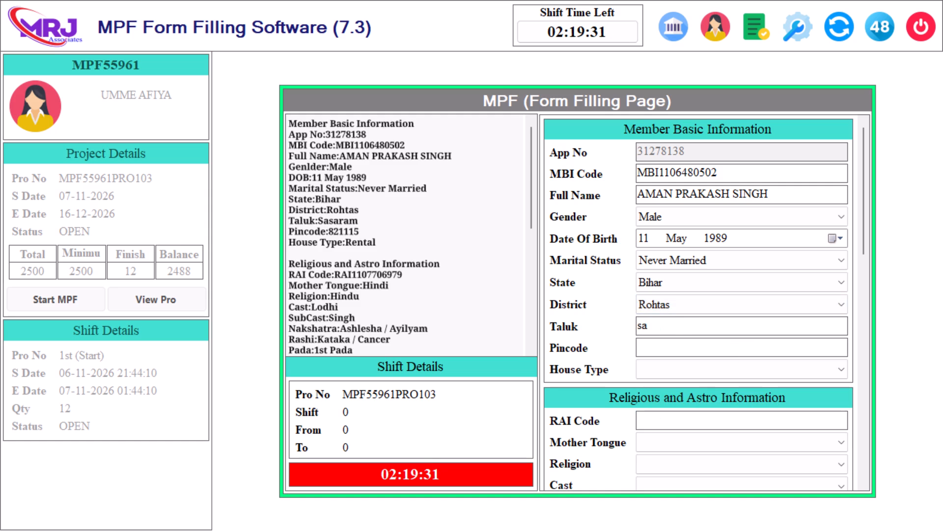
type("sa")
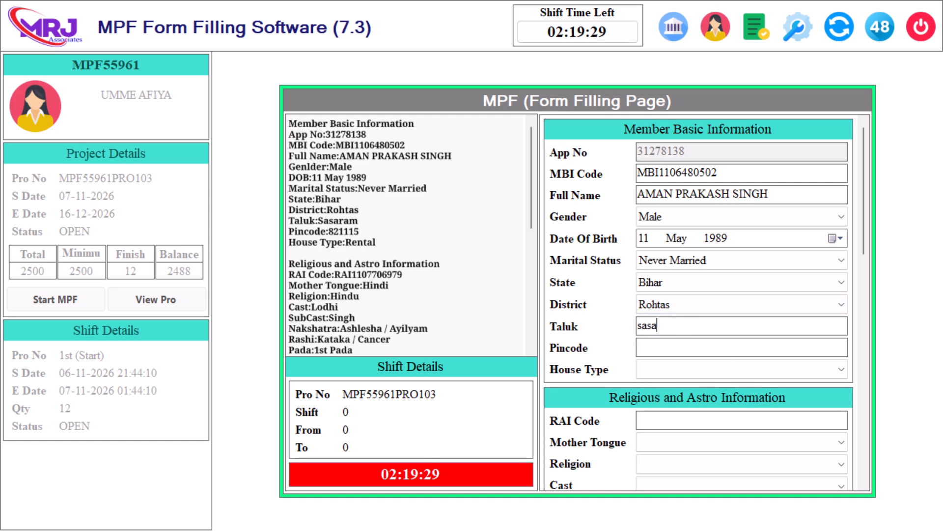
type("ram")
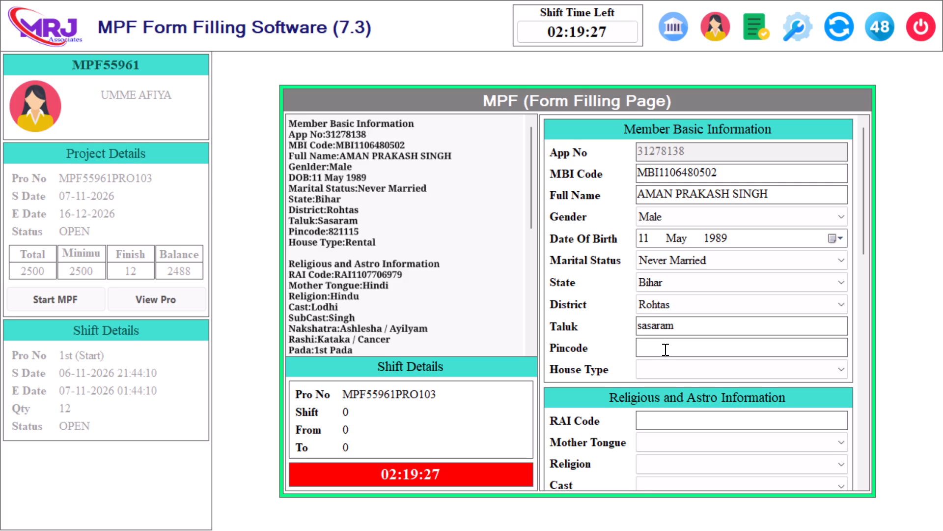
left_click(664, 350)
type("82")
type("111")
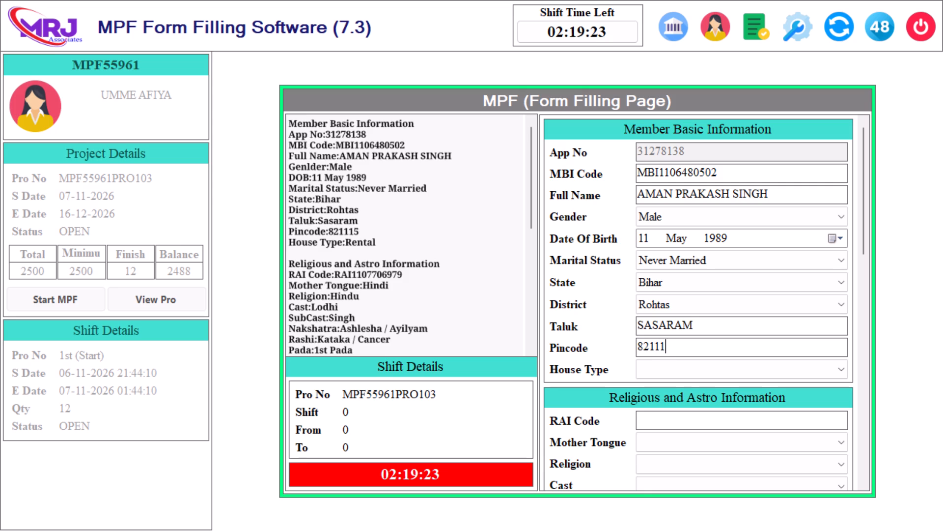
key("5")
Set the house type to Rental in the Member Basic Information section.
left_click(660, 373)
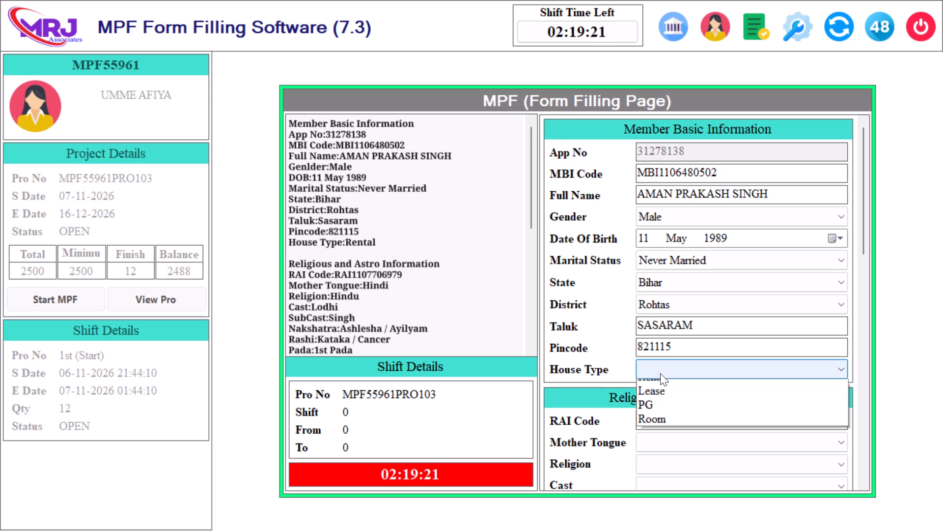
left_click(659, 395)
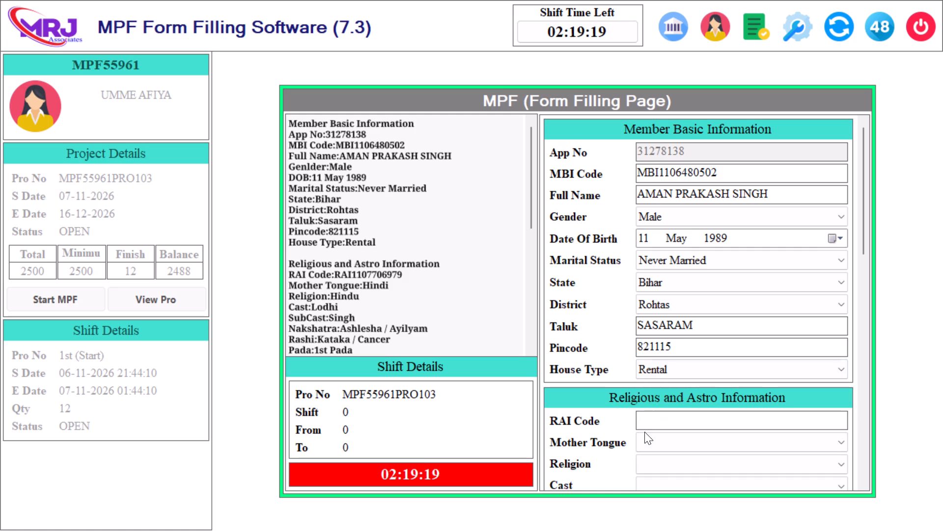
Enter the RAI code given in the source record in the Religious and Astro Information section.
left_click(645, 424)
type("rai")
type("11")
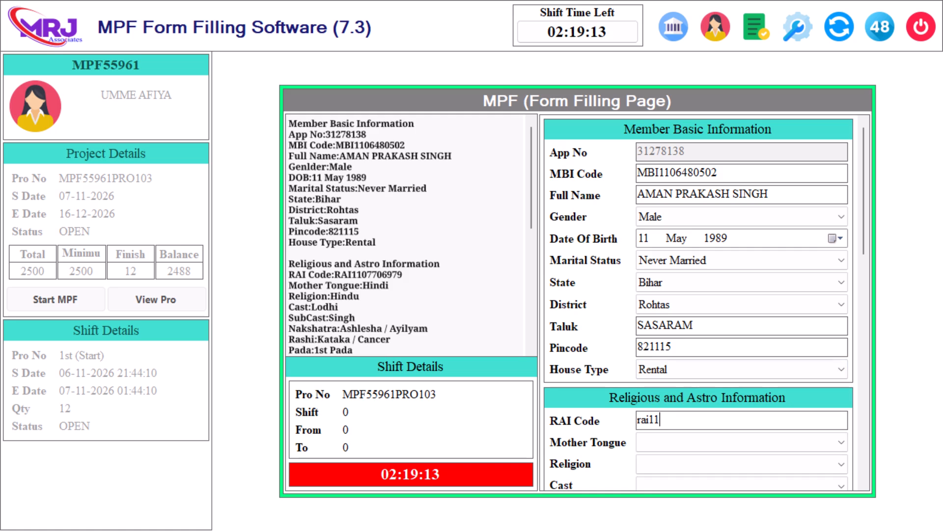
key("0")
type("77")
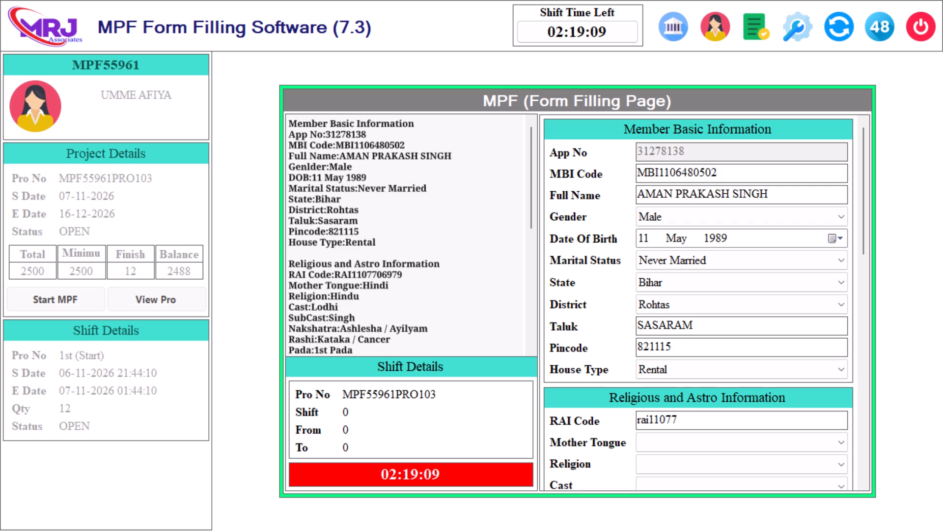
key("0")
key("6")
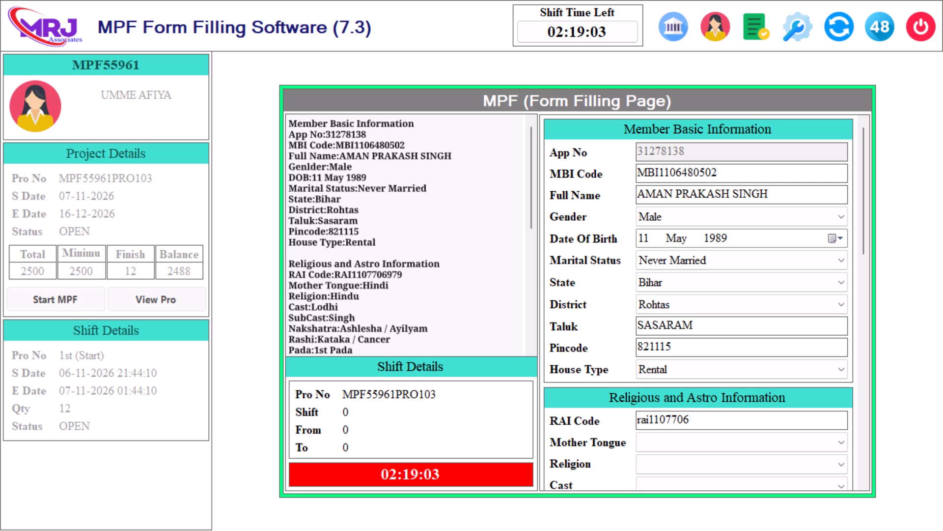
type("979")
Set the mother tongue to Hindi and the religion to Hindu in the Religious and Astro Information section.
left_click(659, 444)
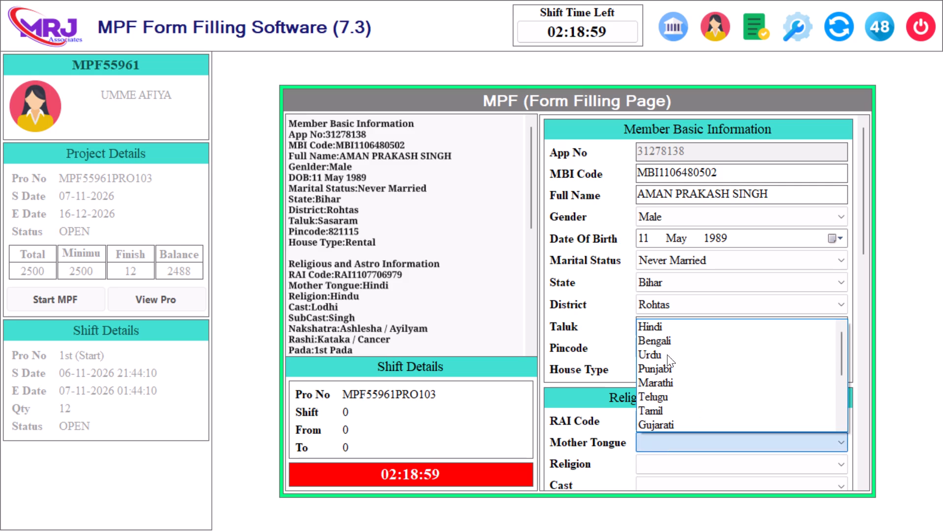
left_click(653, 326)
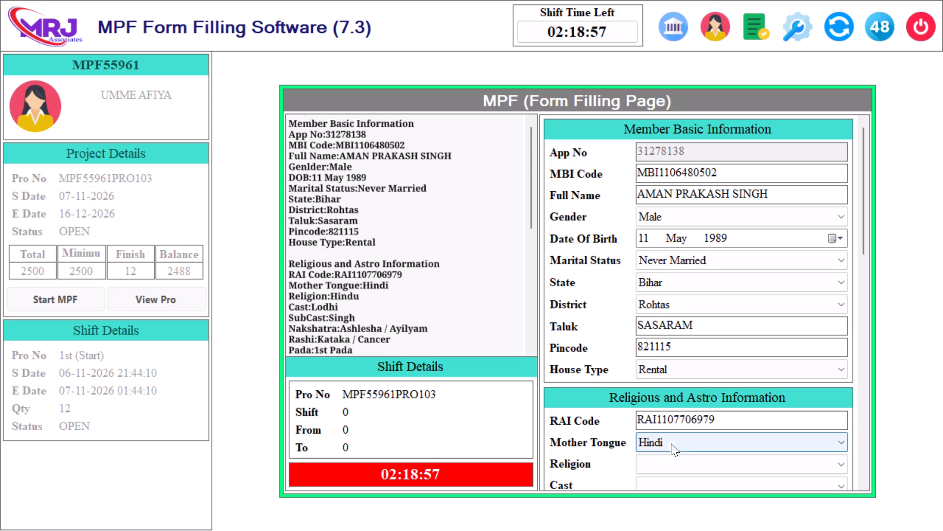
left_click(668, 461)
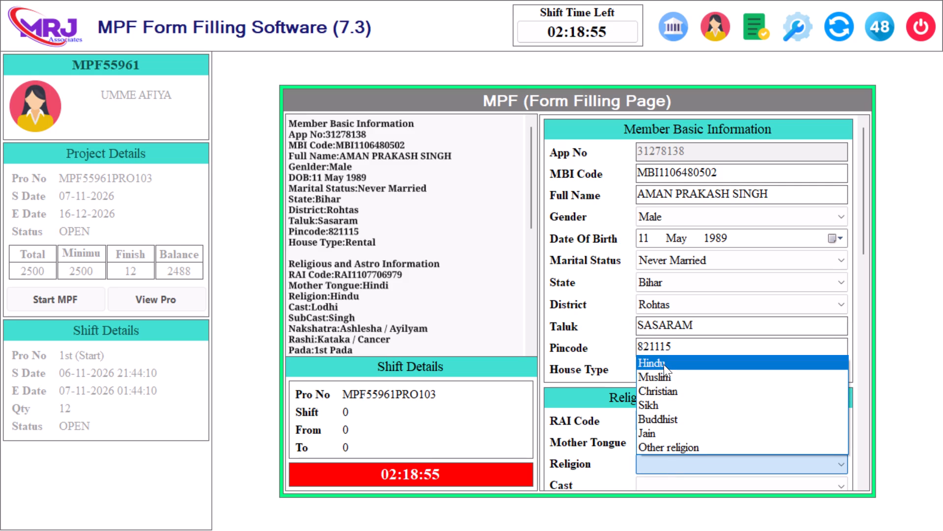
left_click(664, 364)
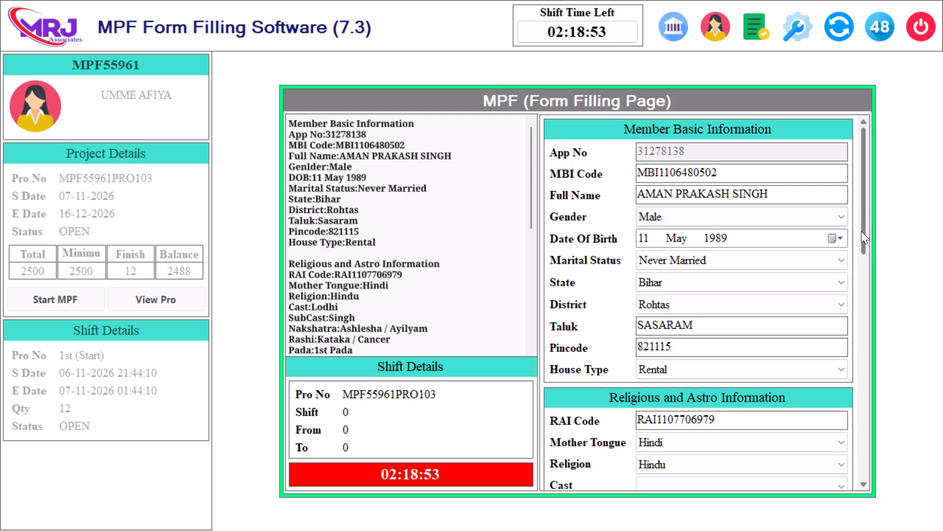
Choose Lodhi as the cast in the Religious and Astro Information section.
left_click(861, 231)
left_click_drag(861, 231, 871, 286)
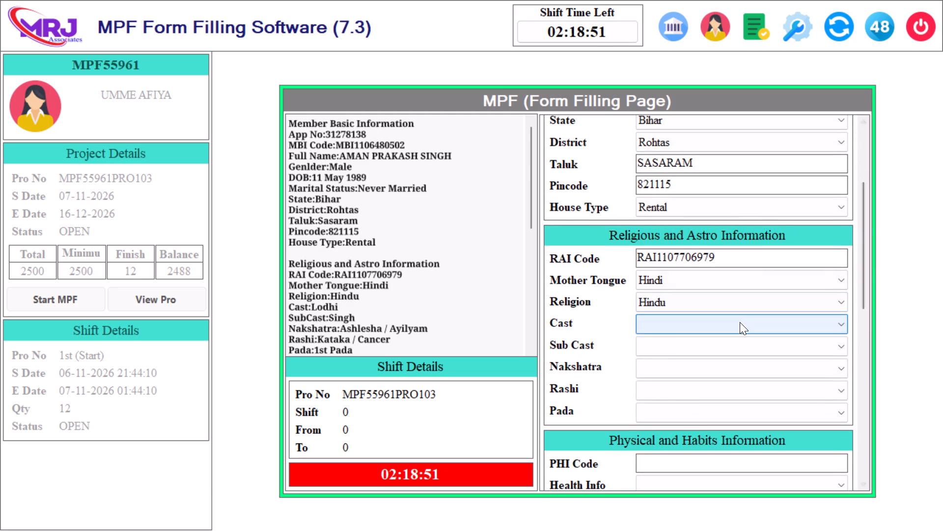
left_click(740, 322)
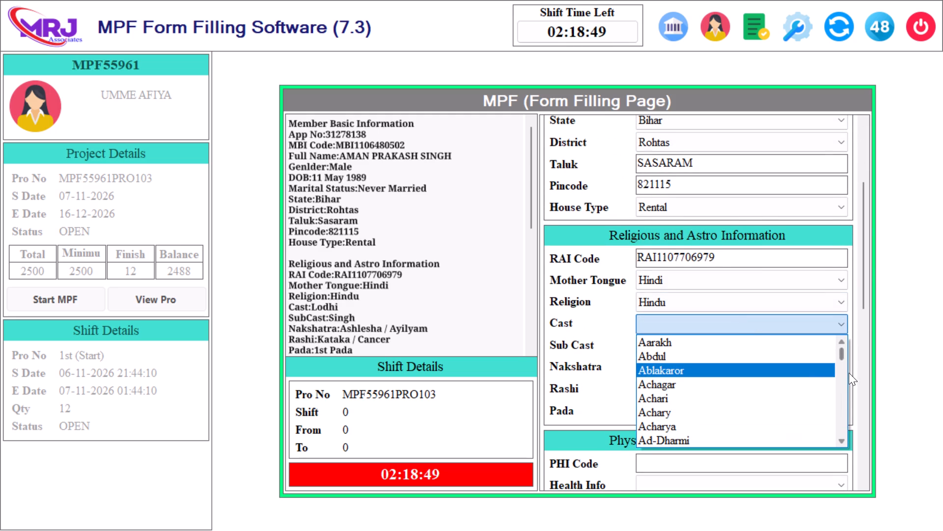
left_click(841, 355)
left_click_drag(841, 355, 844, 366)
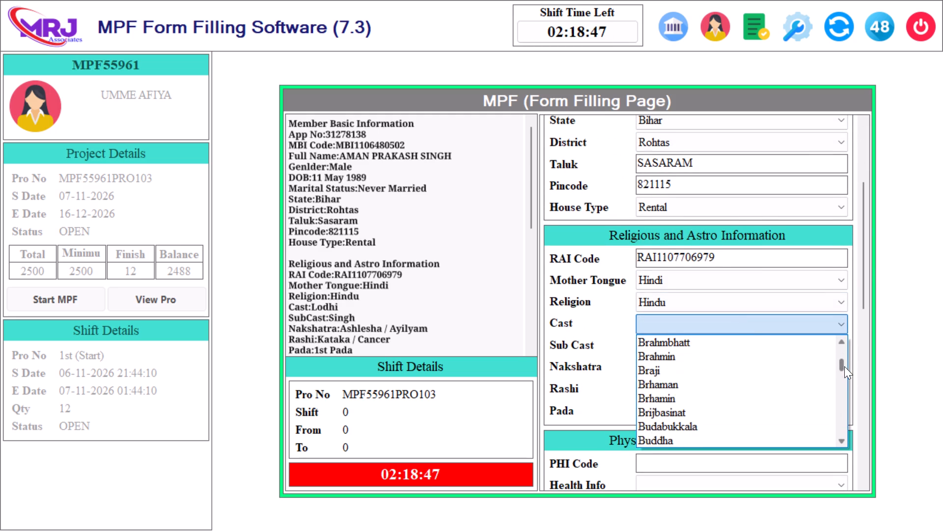
left_click_drag(844, 366, 848, 379)
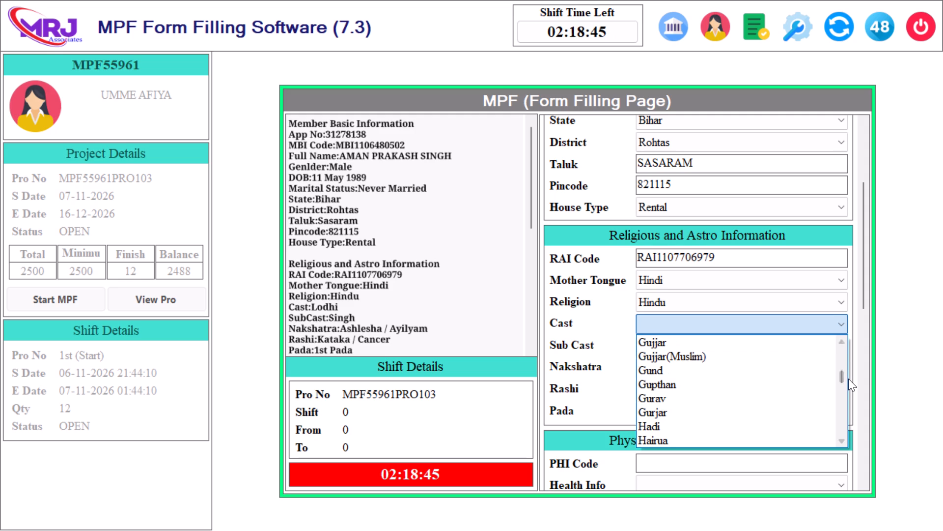
left_click(846, 419)
triple_click(846, 419)
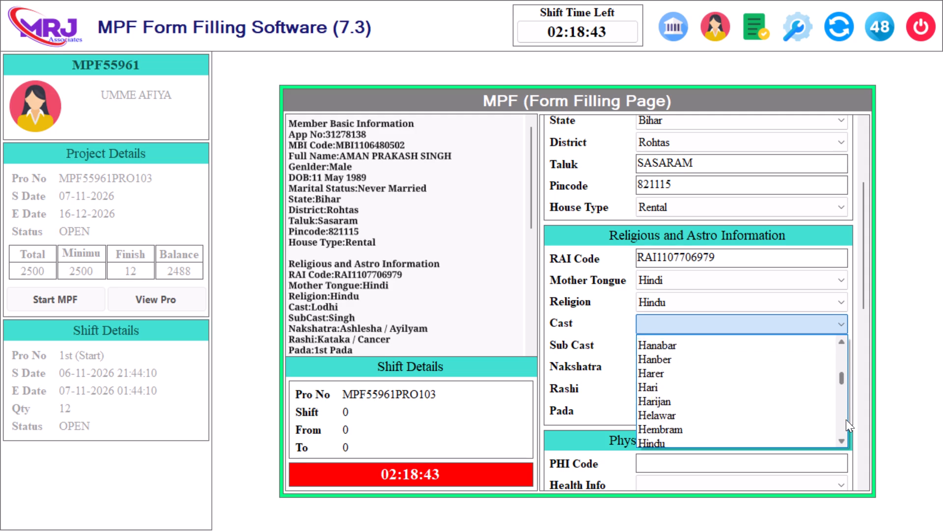
left_click(846, 419)
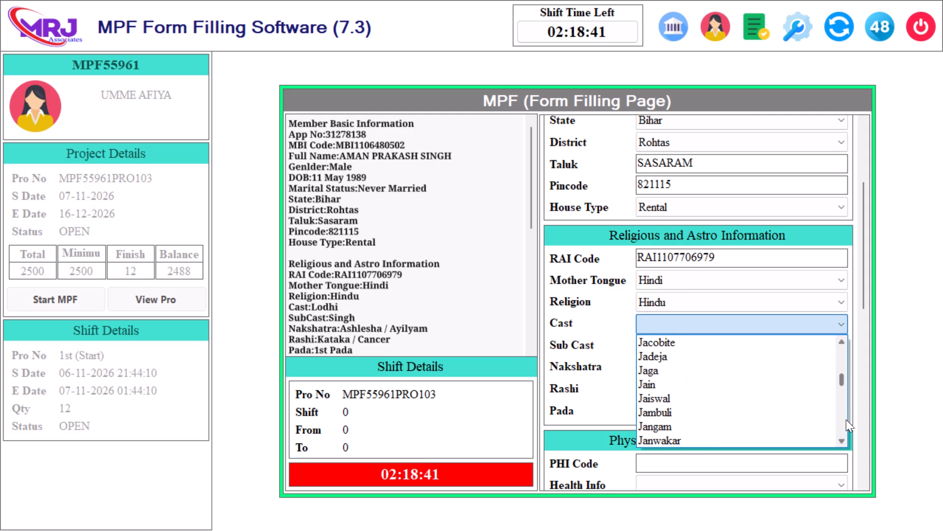
left_click(846, 419)
left_click(846, 419)
left_click(846, 419)
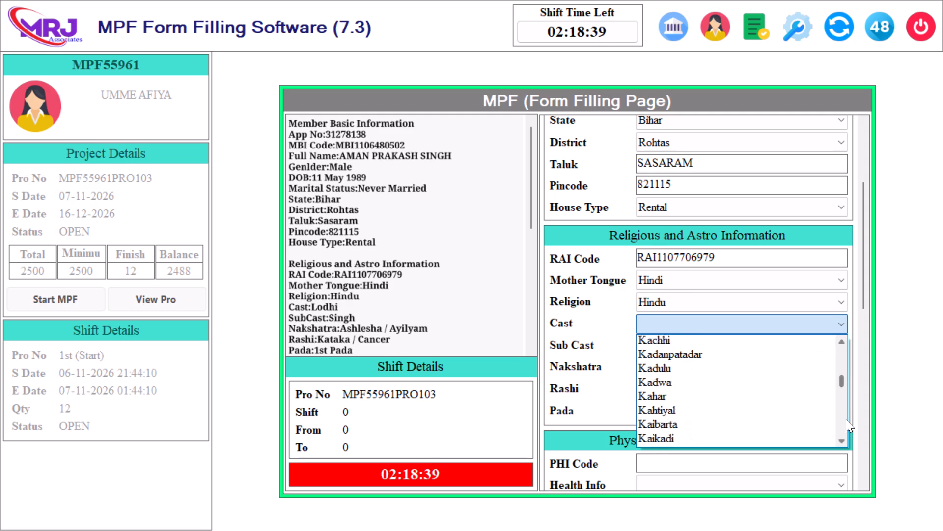
left_click(846, 419)
left_click(846, 419)
left_click(846, 419)
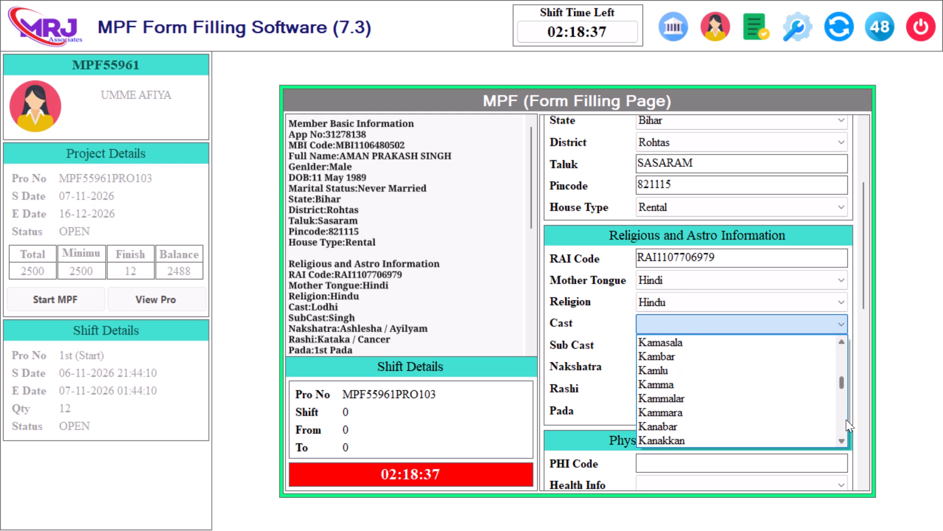
left_click(846, 419)
left_click(846, 419)
triple_click(846, 419)
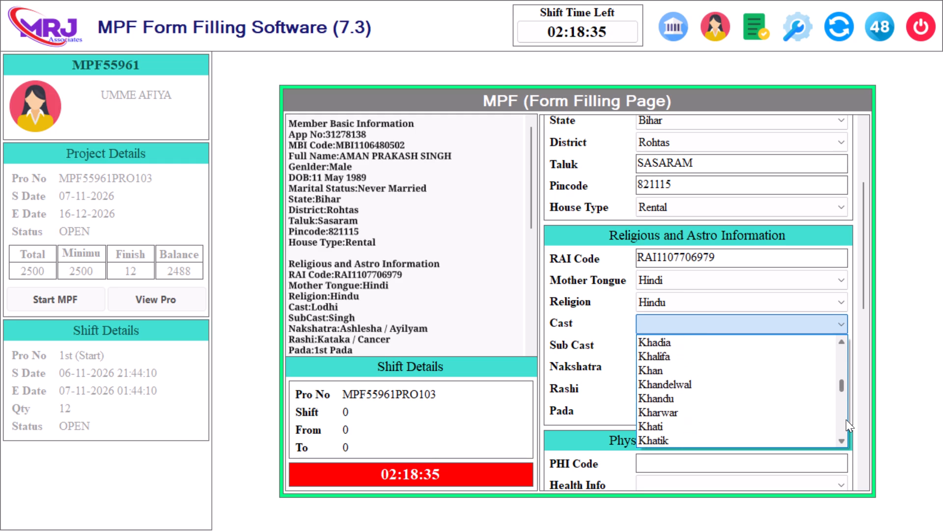
triple_click(846, 419)
left_click(846, 419)
left_click(846, 419)
left_click(846, 419)
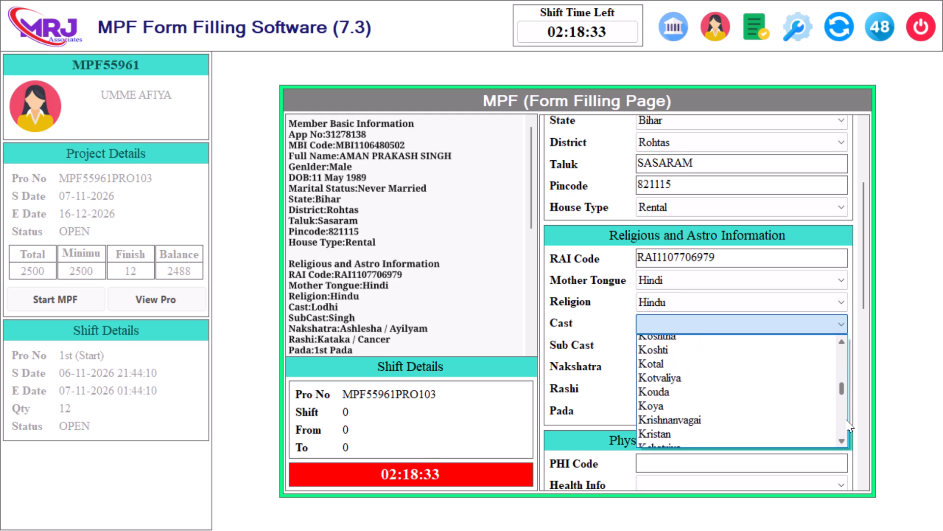
triple_click(846, 419)
triple_click(846, 419)
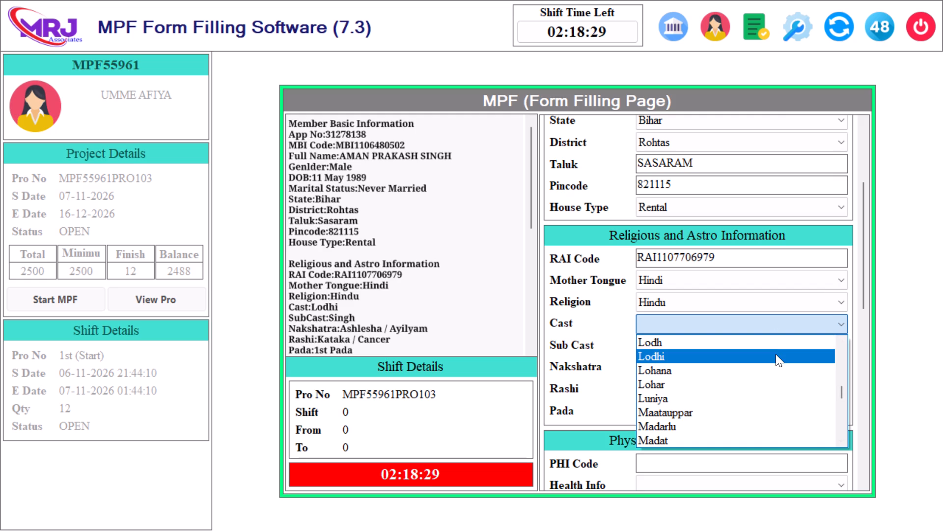
left_click(776, 354)
Choose Singh as the sub cast in the Religious and Astro Information section.
left_click(673, 343)
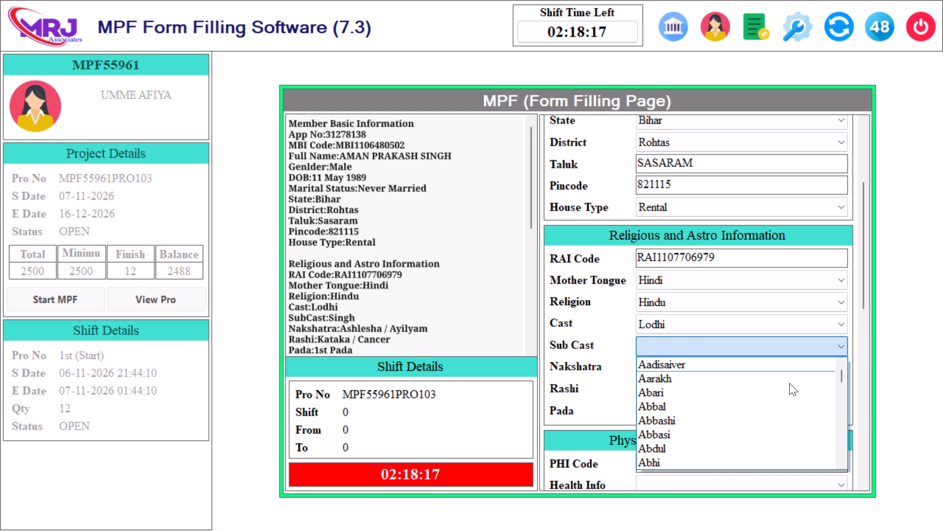
left_click(841, 378)
left_click_drag(841, 378, 845, 384)
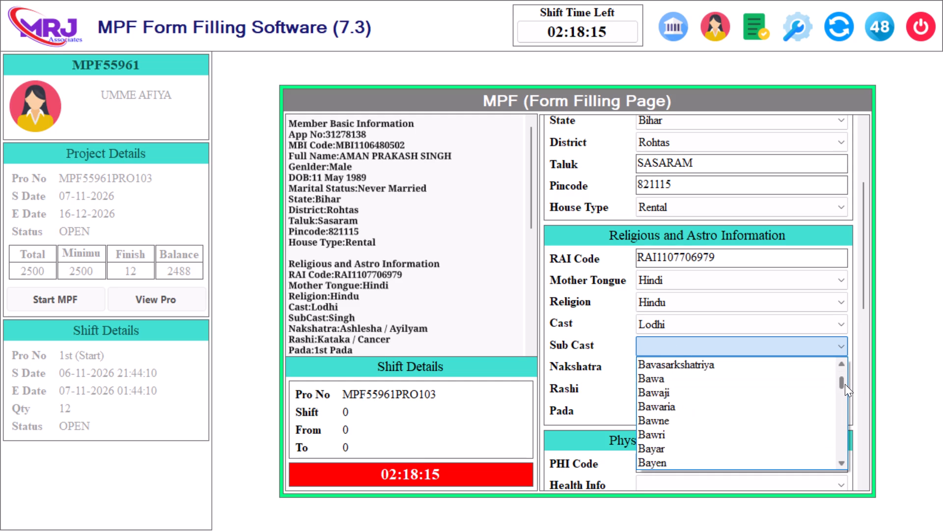
left_click_drag(845, 384, 846, 393)
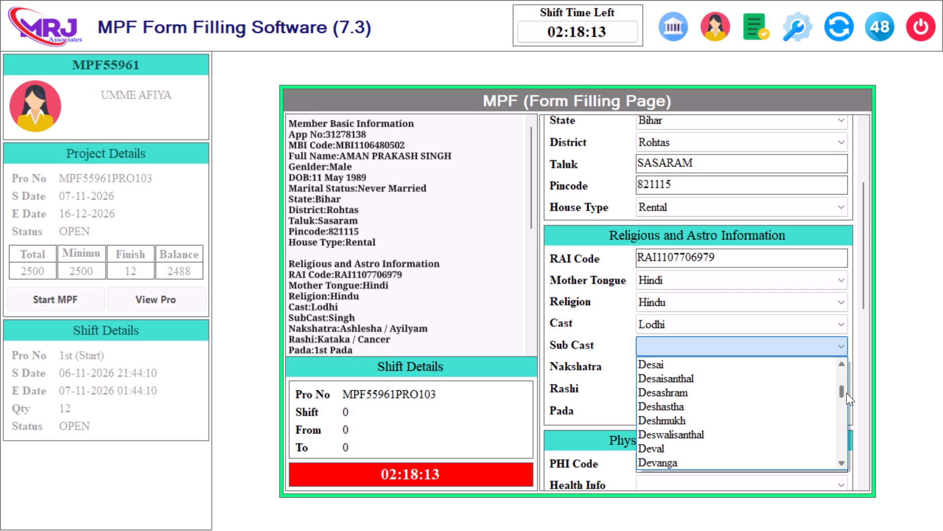
left_click_drag(846, 393, 849, 407)
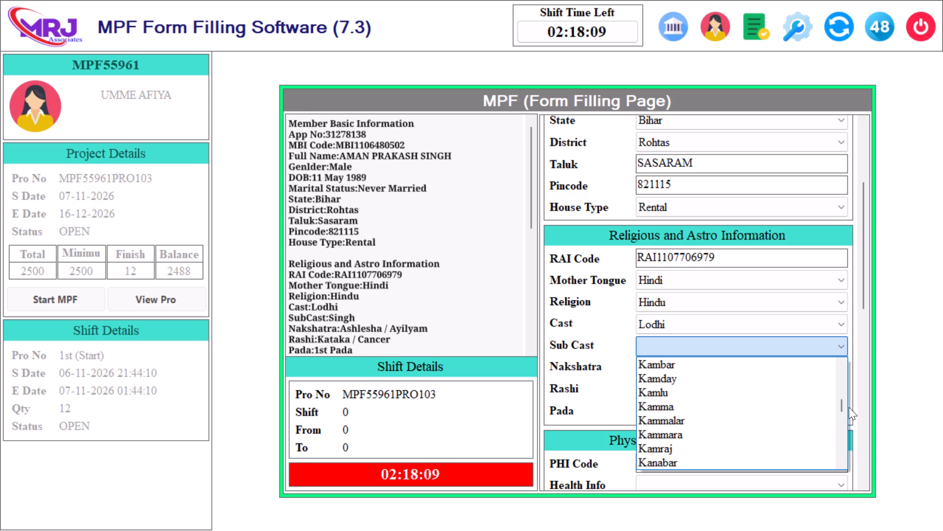
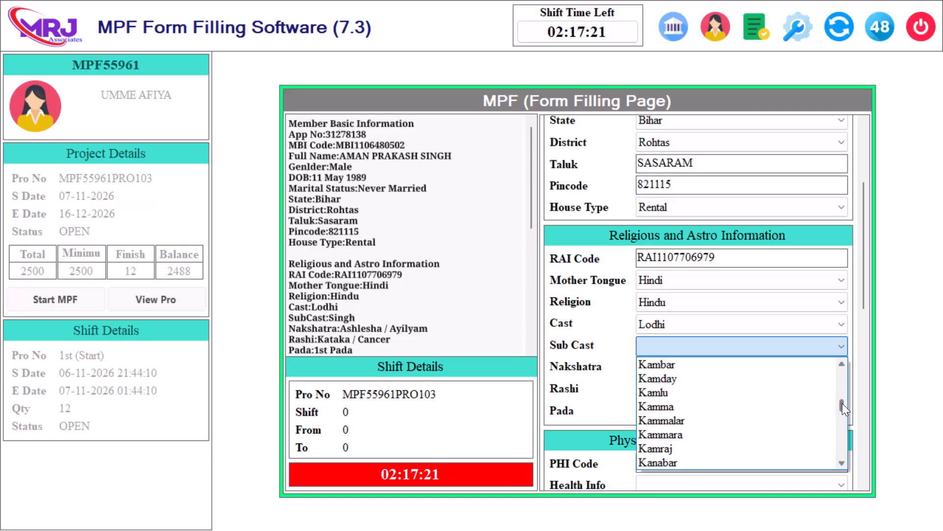
Choose Singh as the sub cast in the Religious and Astro Information section.
left_click(842, 403)
left_click_drag(842, 403, 846, 411)
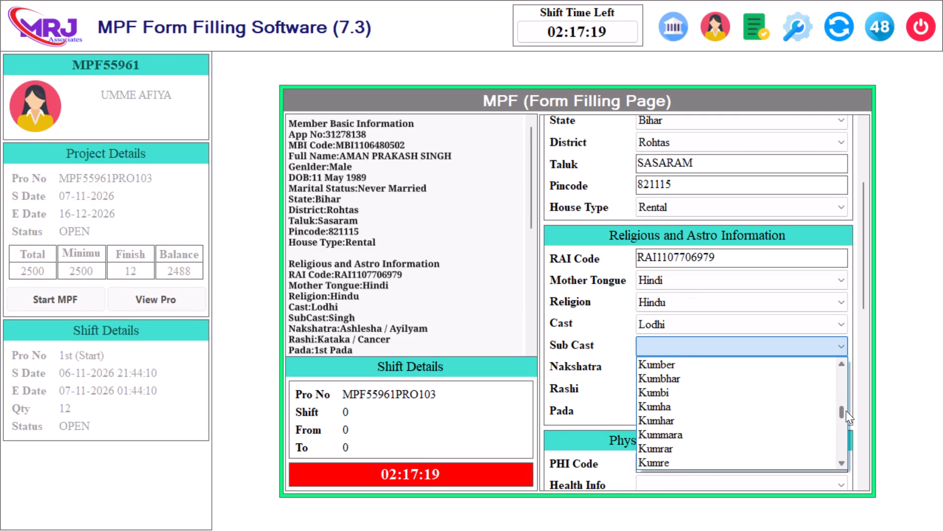
left_click_drag(846, 411, 845, 424)
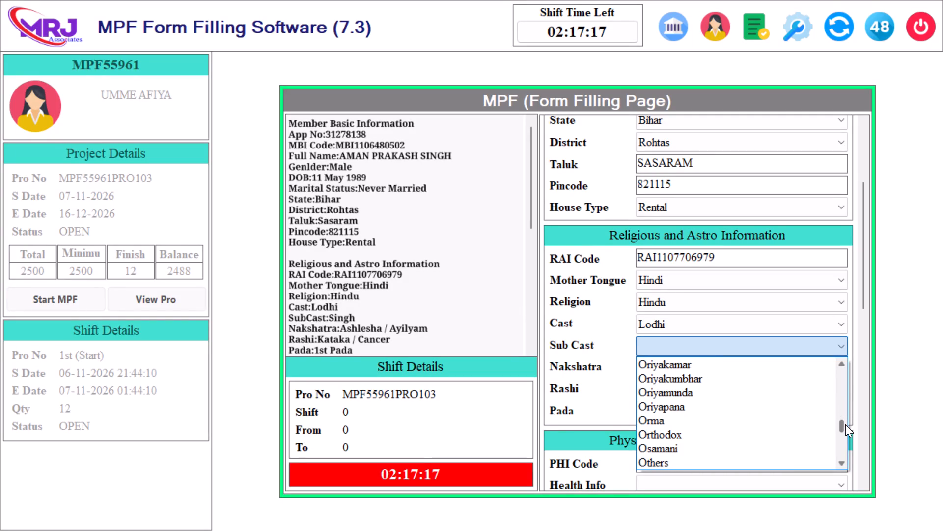
left_click_drag(845, 424, 845, 425)
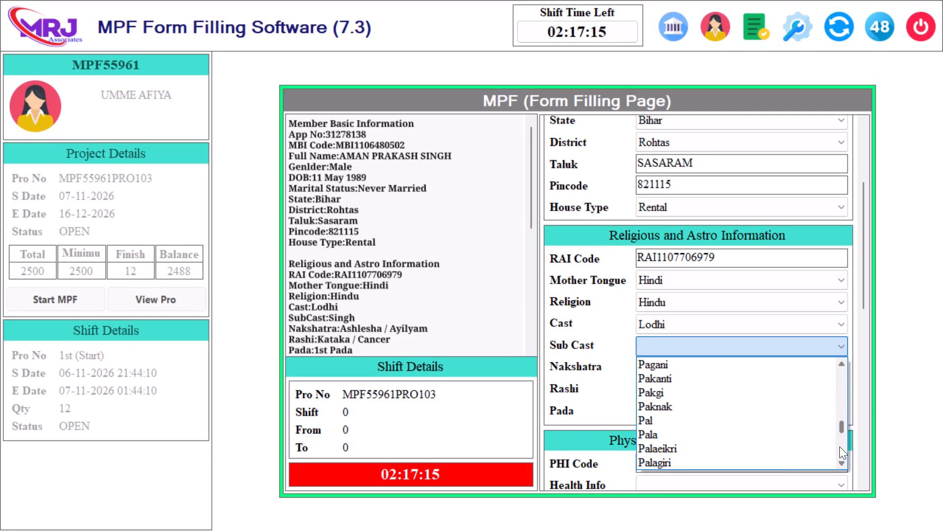
left_click(839, 446)
left_click(839, 446)
left_click(839, 446)
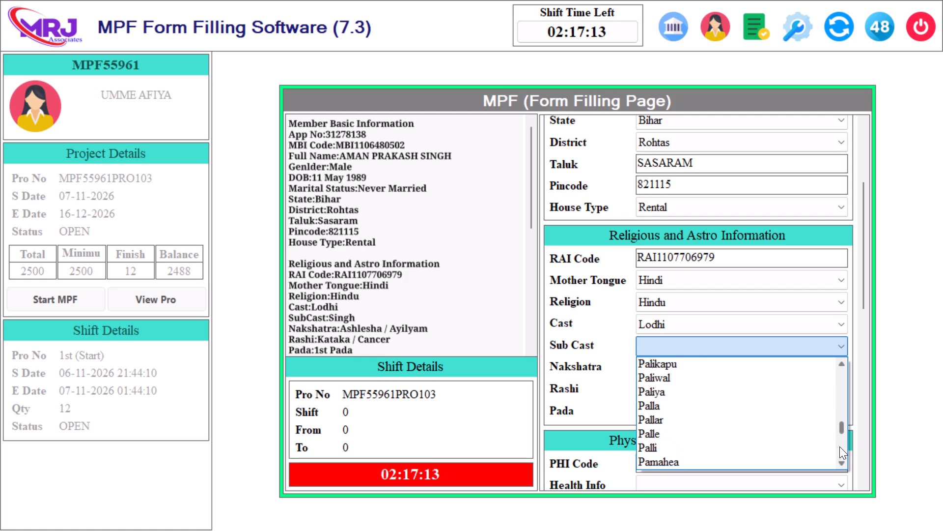
left_click(839, 446)
left_click(839, 446)
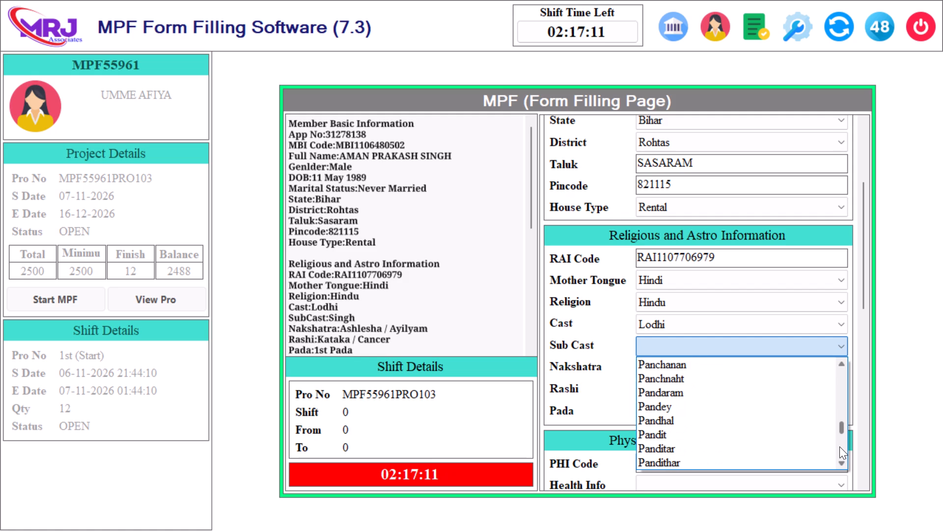
left_click(839, 446)
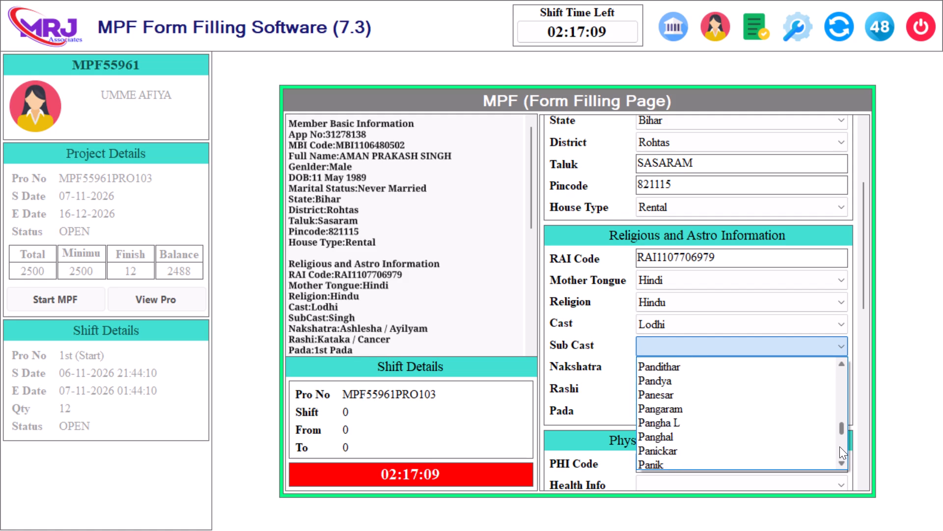
left_click(839, 446)
left_click(839, 446)
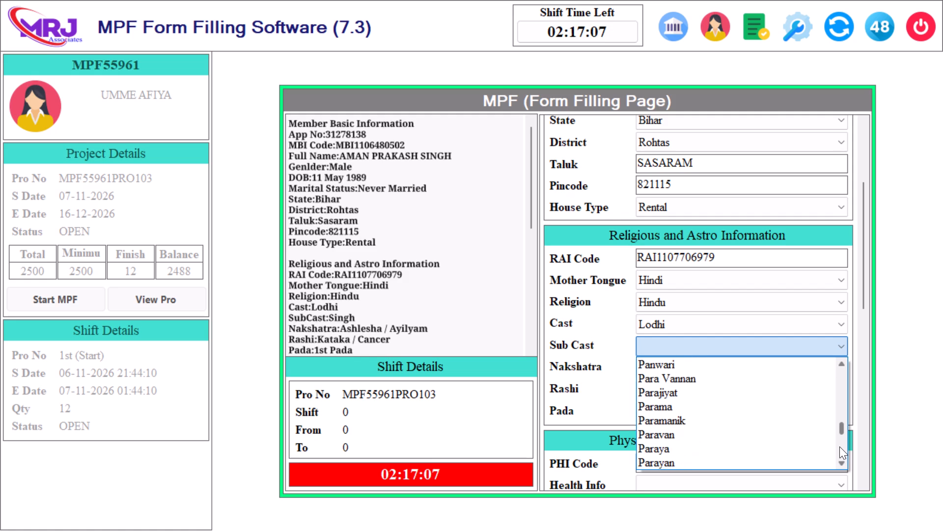
left_click(839, 446)
left_click(839, 446)
left_click(839, 446)
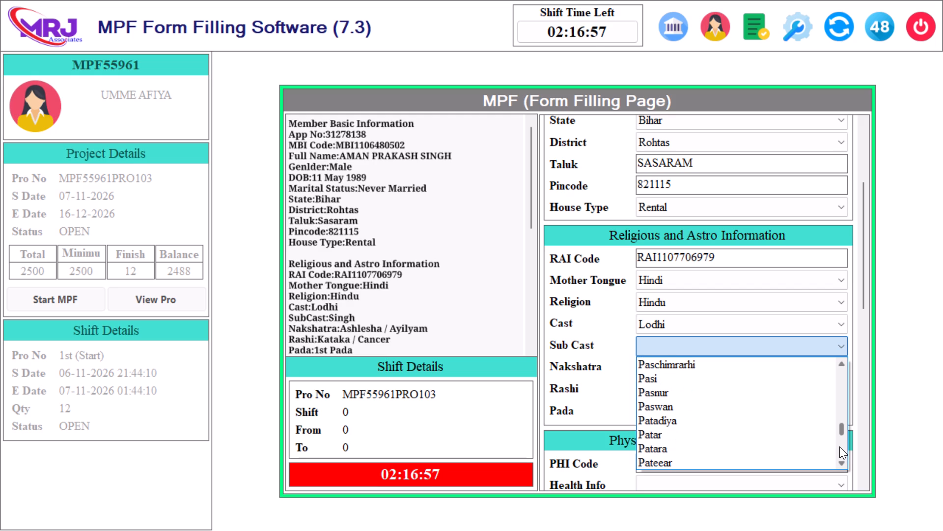
left_click(839, 446)
left_click(839, 446)
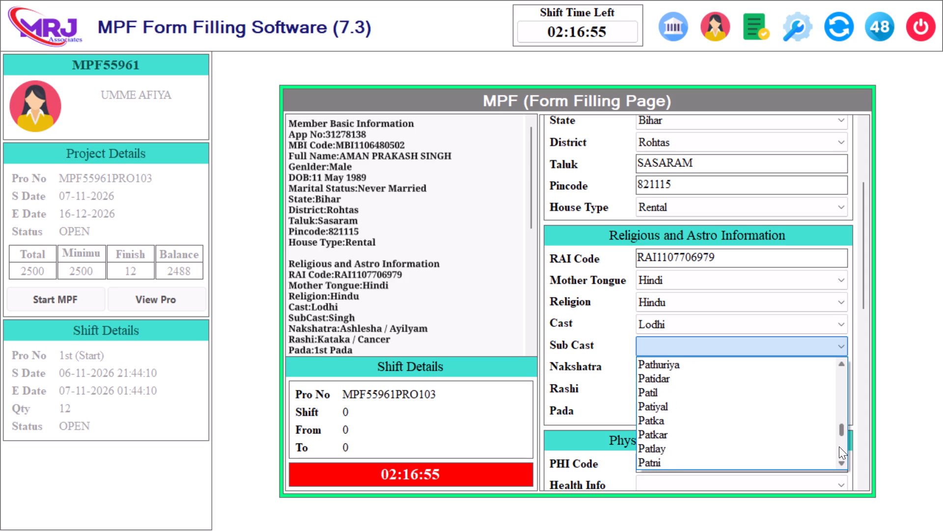